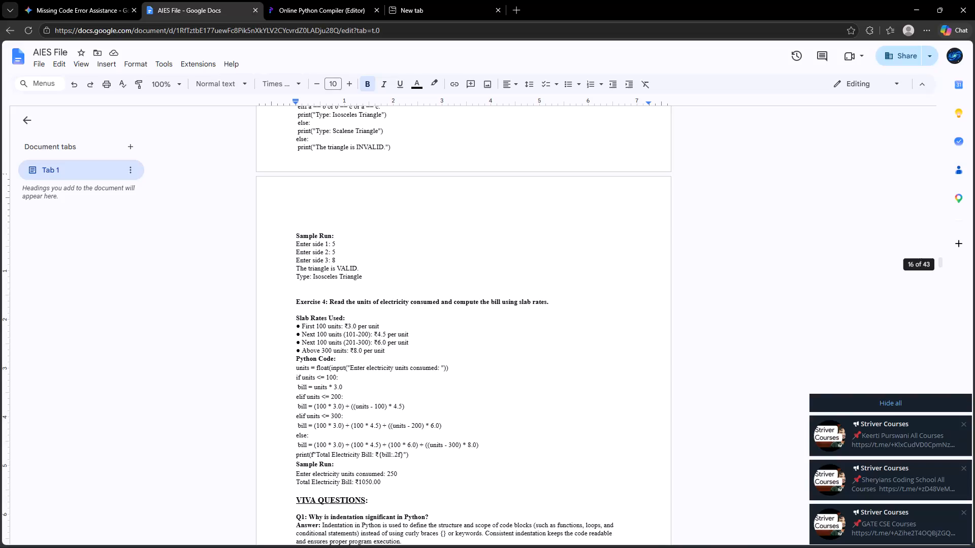
Place the text cursor in the "Experiment: 5" heading that follows the viva questions.
{"action": "scroll", "coordinate": [620, 352], "scroll_direction": "down", "scroll_amount": 4}
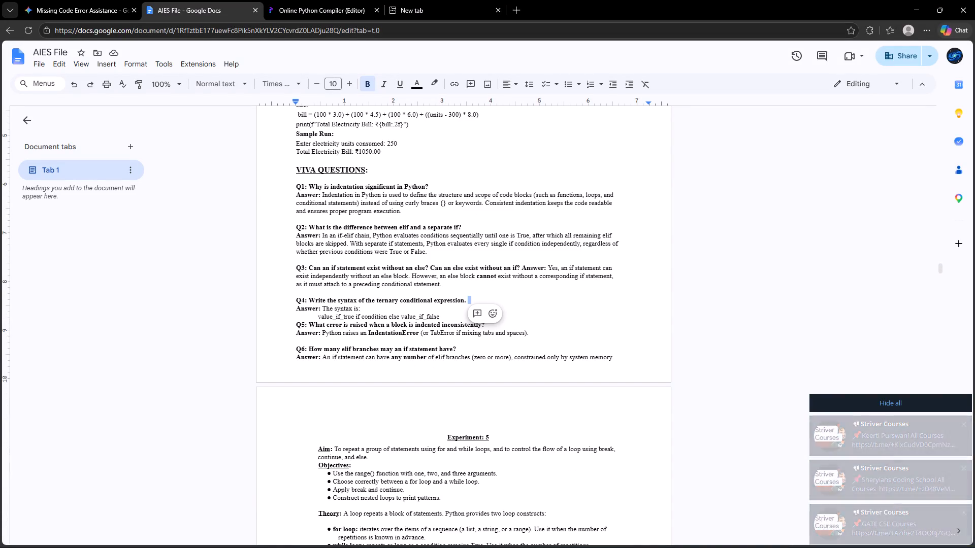
{"action": "left_click", "coordinate": [459, 398]}
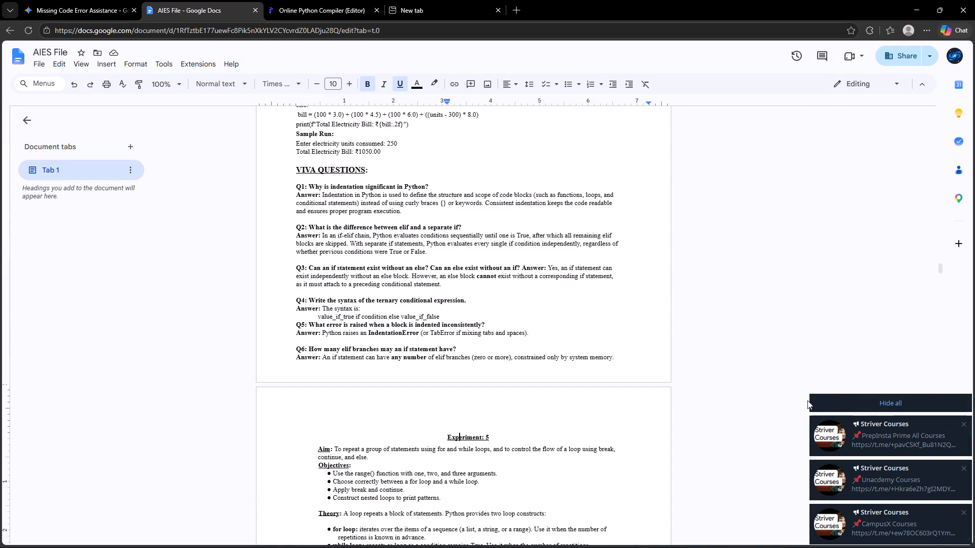
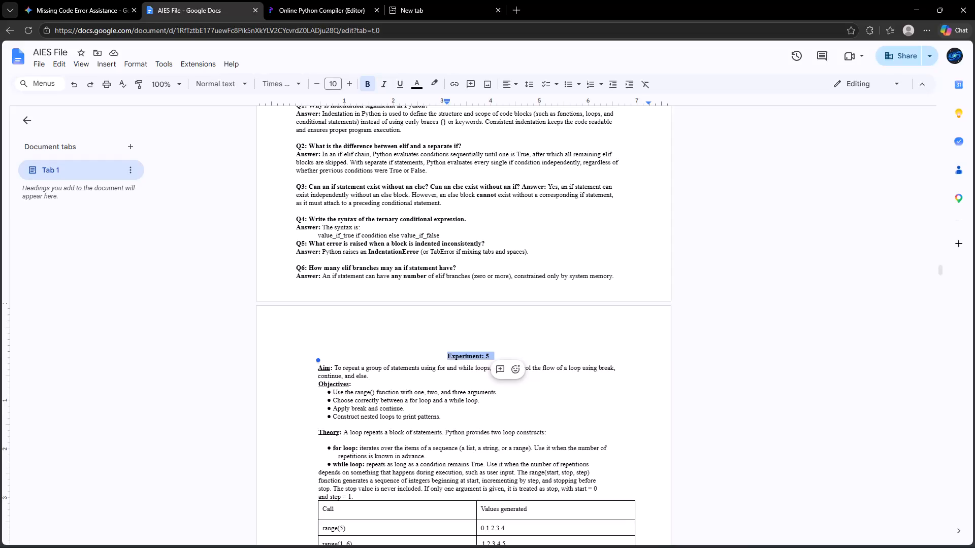
Enlarge the selected "Experiment: 5" heading to 13 pt.
{"action": "key", "text": "ctrl+shift+period"}
{"action": "key", "text": "ctrl+shift+period"}
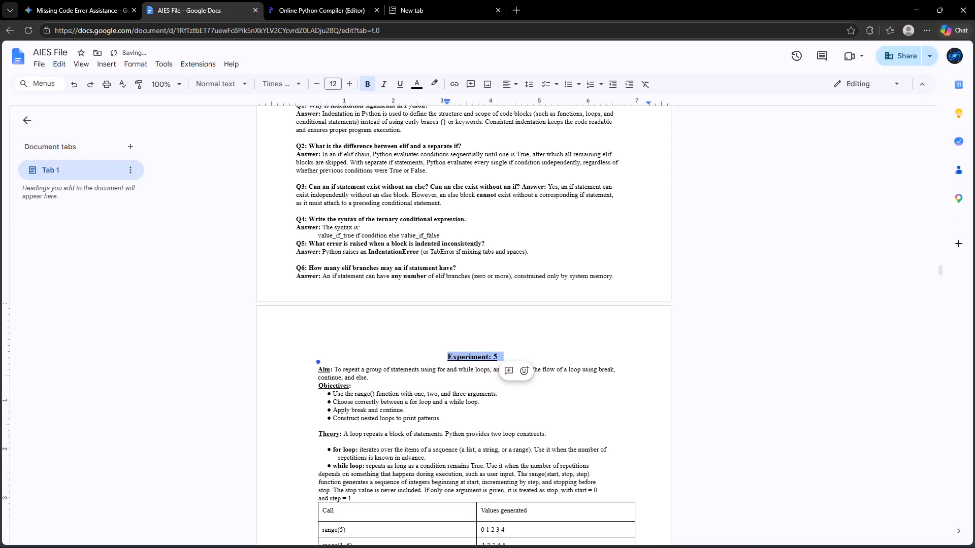
{"action": "key", "text": "ctrl+shift+period"}
{"action": "key", "text": "Left"}
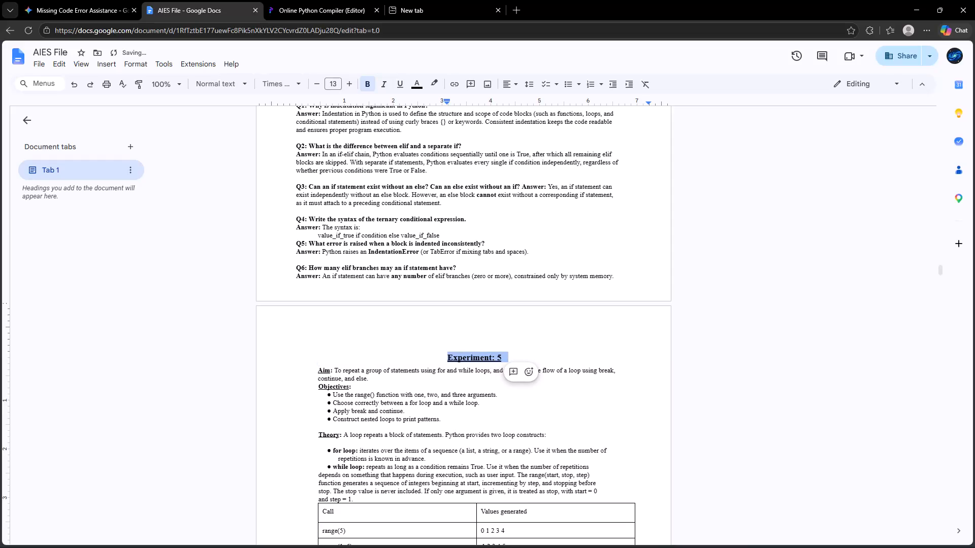
Enlarge the "Aim:" label under the Experiment 5 heading to 12 pt.
{"action": "key", "text": "Down"}
{"action": "key", "text": "Down"}
{"action": "key", "text": "Left"}
{"action": "key", "text": "Left"}
{"action": "key", "text": "Left"}
{"action": "key", "text": "Left"}
{"action": "key", "text": "Left"}
{"action": "key", "text": "Left"}
{"action": "key", "text": "Left"}
{"action": "key", "text": "Left"}
{"action": "key", "text": "Left"}
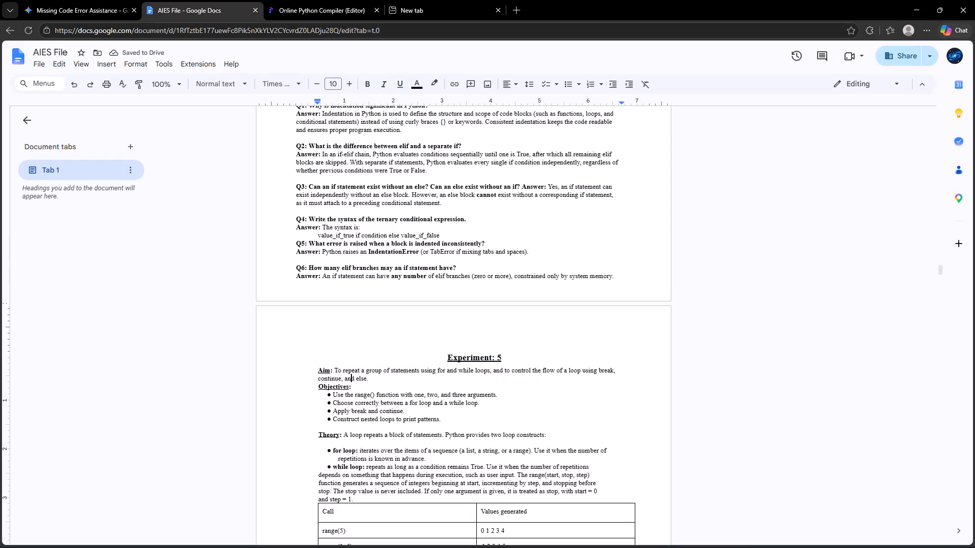
{"action": "key", "text": "Left"}
{"action": "key", "text": "Up"}
{"action": "key", "text": "Up"}
{"action": "key", "text": "Left"}
{"action": "key", "text": "Down"}
{"action": "key", "text": "Down"}
{"action": "key", "text": "Left"}
{"action": "key", "text": "Up"}
{"action": "key", "text": "Right"}
{"action": "key", "text": "ctrl+Right"}
{"action": "key", "text": "ctrl+Right"}
{"action": "key", "text": "ctrl+Right"}
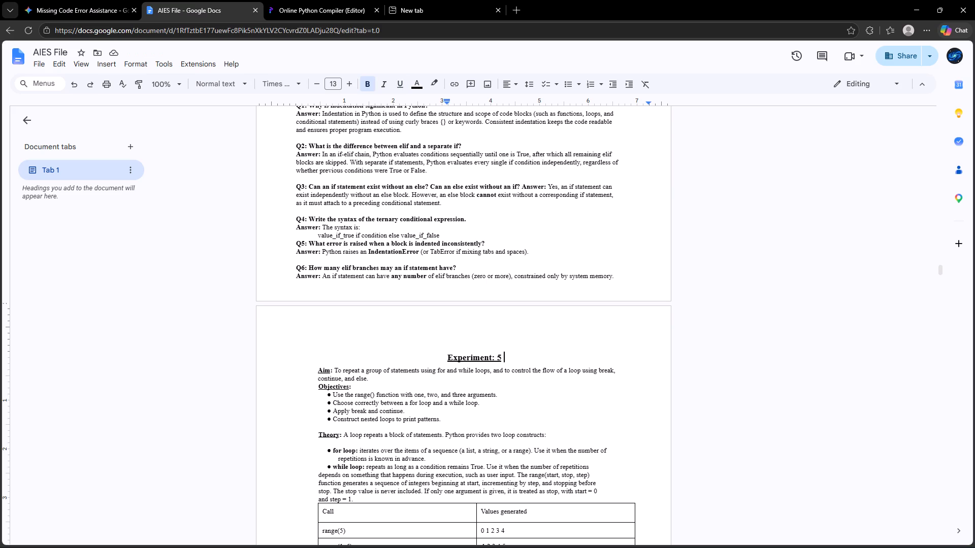
{"action": "key", "text": "Right"}
{"action": "key", "text": "Right"}
{"action": "key", "text": "Right"}
{"action": "key", "text": "Right"}
{"action": "key", "text": "Right"}
{"action": "key", "text": "ctrl+shift+Left"}
{"action": "key", "text": "ctrl+shift+Up"}
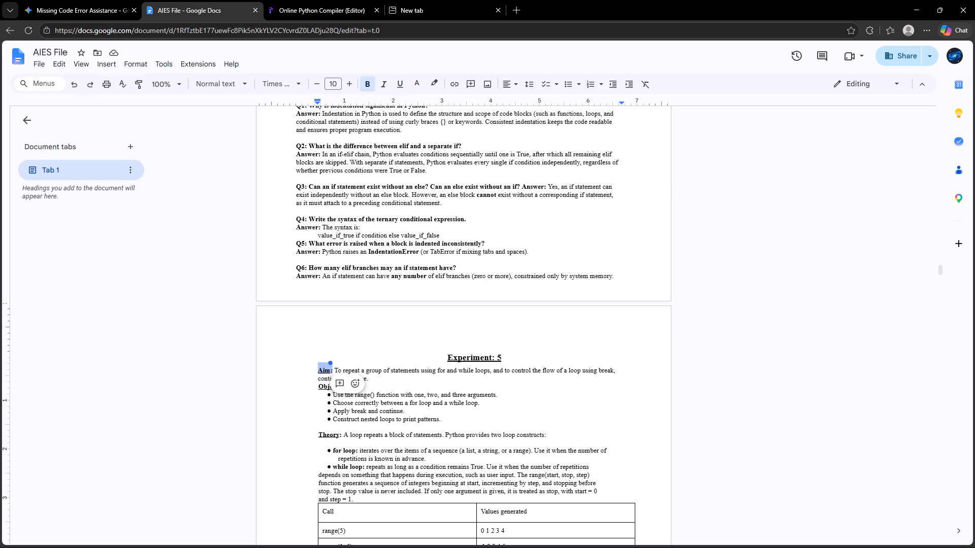
{"action": "key", "text": "ctrl+shift+period"}
{"action": "key", "text": "ctrl+shift+period"}
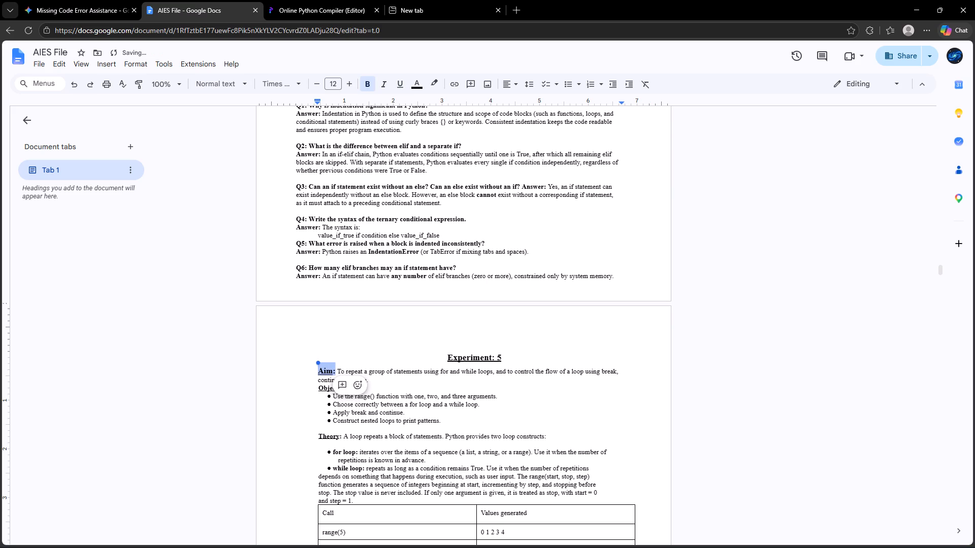
Enlarge the "Theory:" label of Experiment 5 to 12 pt.
{"action": "key", "text": "Down"}
{"action": "key", "text": "Down"}
{"action": "key", "text": "Down"}
{"action": "key", "text": "Down"}
{"action": "key", "text": "Down"}
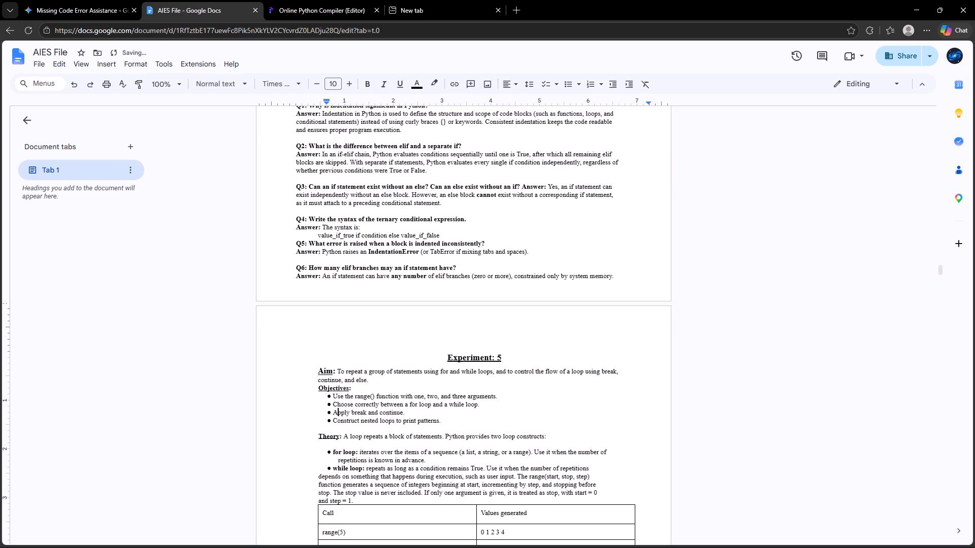
{"action": "key", "text": "Down"}
{"action": "key", "text": "Down"}
{"action": "key", "text": "Right"}
{"action": "key", "text": "Right"}
{"action": "key", "text": "ctrl+shift+Up"}
{"action": "key", "text": "ctrl+shift+period"}
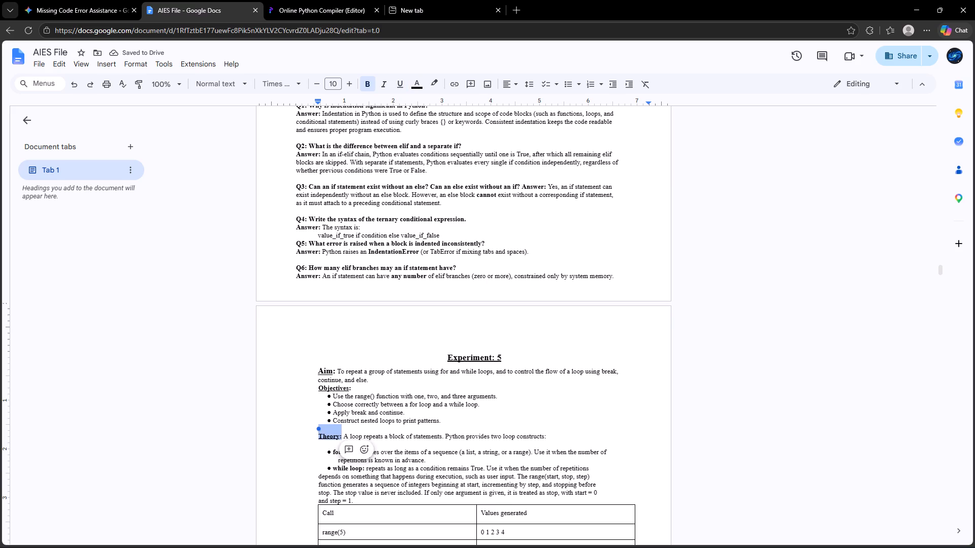
{"action": "key", "text": "ctrl+shift+period"}
Delete one extra blank line between the range() table and the paragraph on break and continue.
{"action": "key", "text": "Down"}
{"action": "key", "text": "Up"}
{"action": "key", "text": "Down"}
{"action": "key", "text": "Down"}
{"action": "key", "text": "Down"}
{"action": "key", "text": "Down"}
{"action": "key", "text": "Down"}
{"action": "key", "text": "Down"}
{"action": "key", "text": "Down"}
{"action": "key", "text": "Down"}
{"action": "key", "text": "Down"}
{"action": "key", "text": "Down"}
{"action": "key", "text": "Down"}
{"action": "key", "text": "Down"}
{"action": "key", "text": "Down"}
{"action": "key", "text": "Down"}
{"action": "key", "text": "Down"}
{"action": "key", "text": "Down"}
{"action": "key", "text": "Down"}
{"action": "key", "text": "Down"}
{"action": "key", "text": "Down"}
{"action": "key", "text": "Down"}
{"action": "key", "text": "Down"}
{"action": "key", "text": "Down"}
{"action": "key", "text": "Down"}
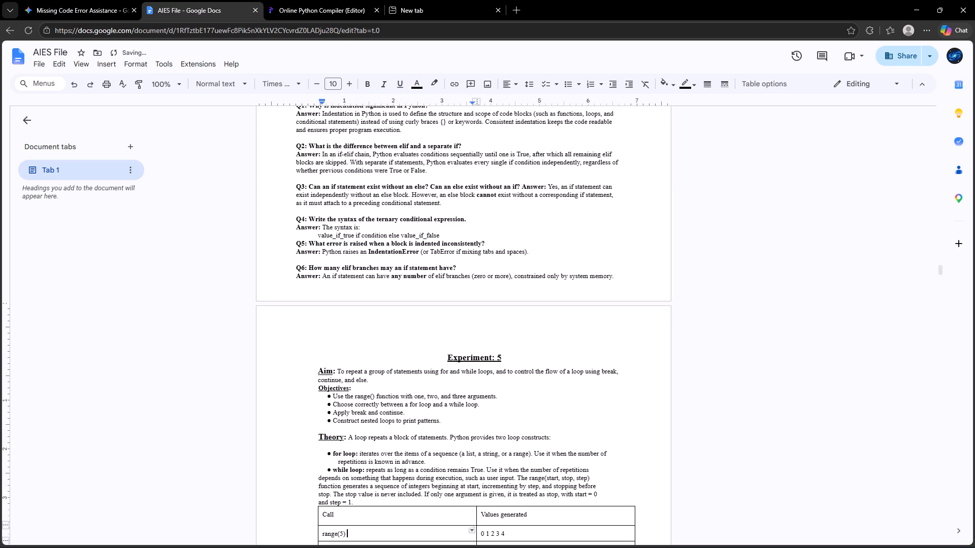
{"action": "key", "text": "Up"}
{"action": "key", "text": "Up"}
{"action": "key", "text": "Up"}
{"action": "key", "text": "Up"}
{"action": "key", "text": "Up"}
{"action": "key", "text": "Up"}
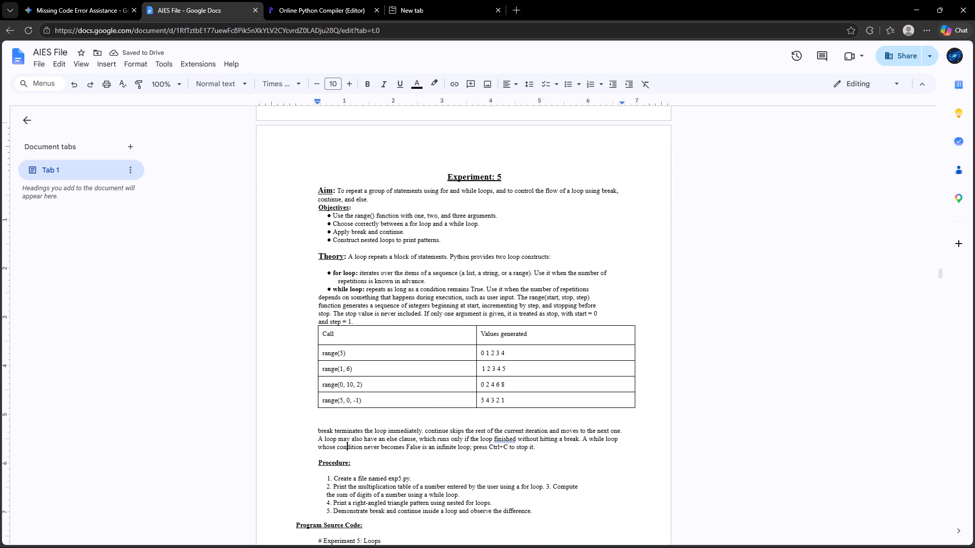
{"action": "key", "text": "Up"}
{"action": "key", "text": "Up"}
{"action": "key", "text": "Up"}
{"action": "key", "text": "BackSpace"}
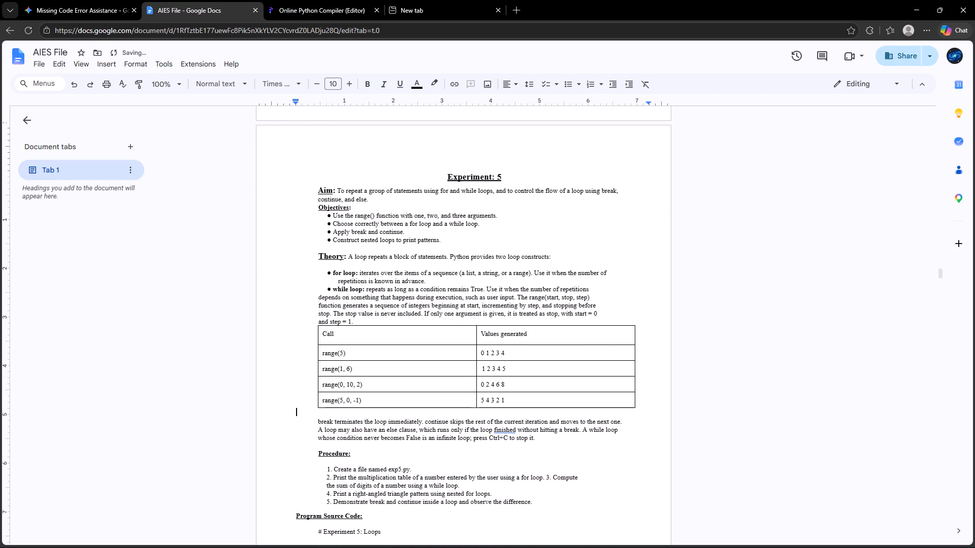
Enlarge the "Procedure:" label of Experiment 5 to 12 pt.
{"action": "key", "text": "Down"}
{"action": "key", "text": "Down"}
{"action": "key", "text": "Down"}
{"action": "key", "text": "Down"}
{"action": "key", "text": "Down"}
{"action": "key", "text": "Up"}
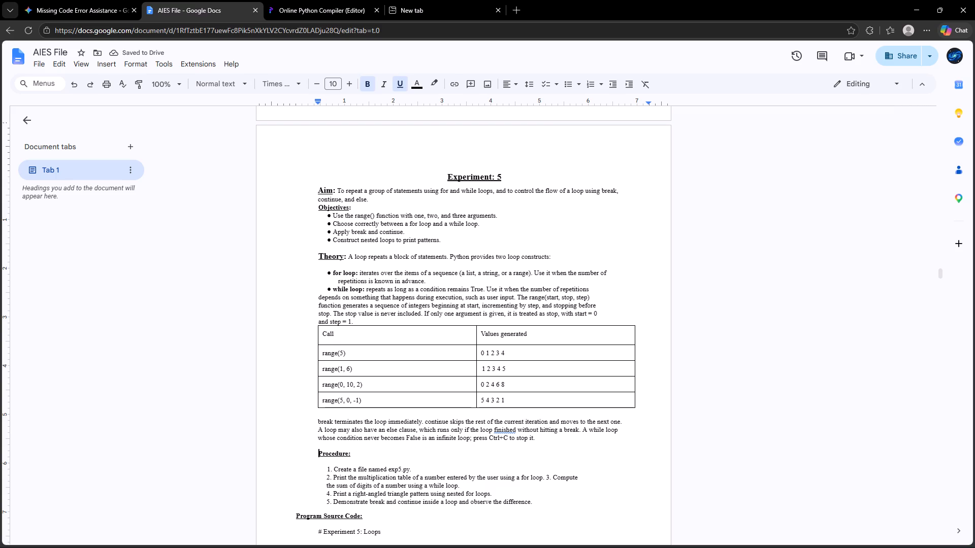
{"action": "key", "text": "ctrl+shift+Right"}
{"action": "key", "text": "ctrl+shift+Right"}
{"action": "key", "text": "ctrl+shift+period"}
{"action": "key", "text": "ctrl+shift+period"}
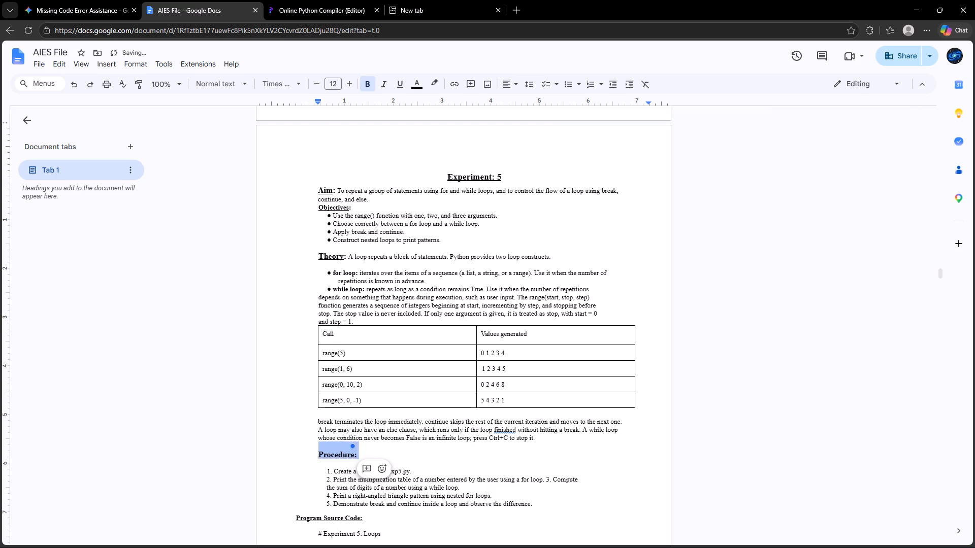
Look through the Experiment 5 procedure steps and the beginning of its program source code.
{"action": "key", "text": "Down"}
{"action": "key", "text": "Down"}
{"action": "key", "text": "Down"}
{"action": "key", "text": "Down"}
{"action": "key", "text": "Down"}
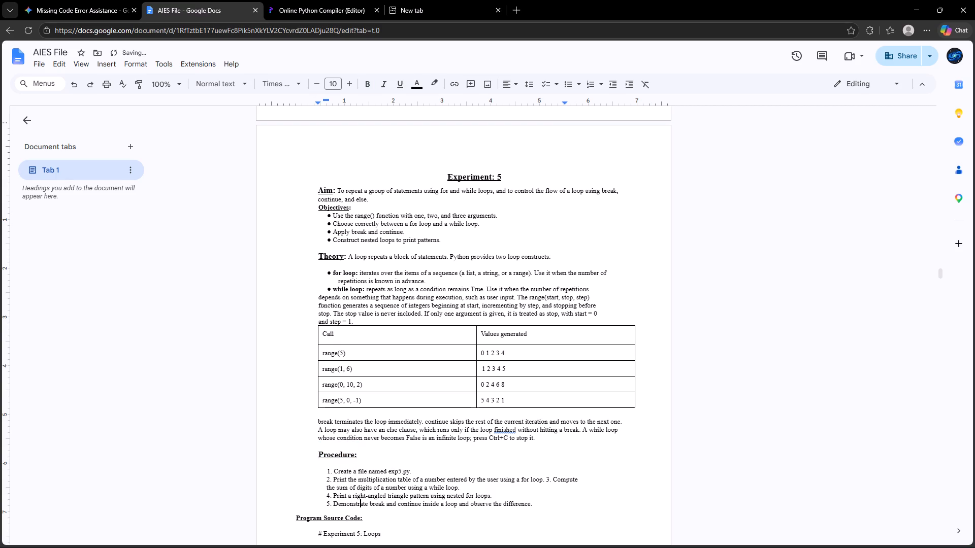
{"action": "key", "text": "Down"}
{"action": "key", "text": "Down"}
{"action": "key", "text": "Down"}
{"action": "key", "text": "Down"}
{"action": "key", "text": "Down"}
{"action": "key", "text": "Down"}
{"action": "key", "text": "Down"}
{"action": "key", "text": "Down"}
{"action": "key", "text": "Down"}
{"action": "key", "text": "Down"}
{"action": "key", "text": "Down"}
Go back to the start of Experiment 5 and remove the left indent from the Aim paragraph.
{"action": "key", "text": "Up"}
{"action": "key", "text": "Up"}
{"action": "key", "text": "Up"}
{"action": "key", "text": "Up"}
{"action": "key", "text": "Up"}
{"action": "key", "text": "Up"}
{"action": "key", "text": "Up"}
{"action": "key", "text": "Up"}
{"action": "key", "text": "Up"}
{"action": "key", "text": "Up"}
{"action": "key", "text": "Up"}
{"action": "key", "text": "Up"}
{"action": "key", "text": "Up"}
{"action": "key", "text": "Up"}
{"action": "key", "text": "Up"}
{"action": "key", "text": "Up"}
{"action": "key", "text": "Up"}
{"action": "key", "text": "Up"}
{"action": "key", "text": "Up"}
{"action": "key", "text": "Up"}
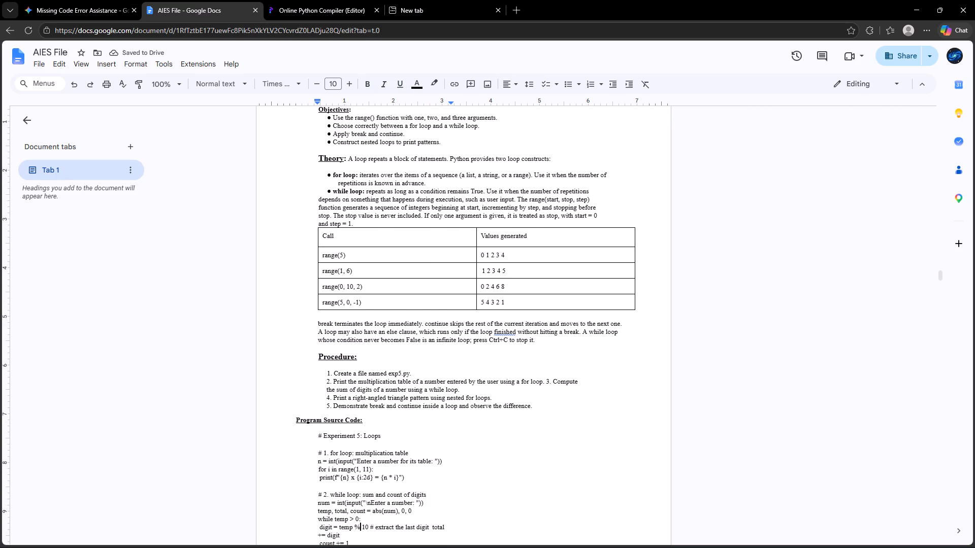
{"action": "key", "text": "Down"}
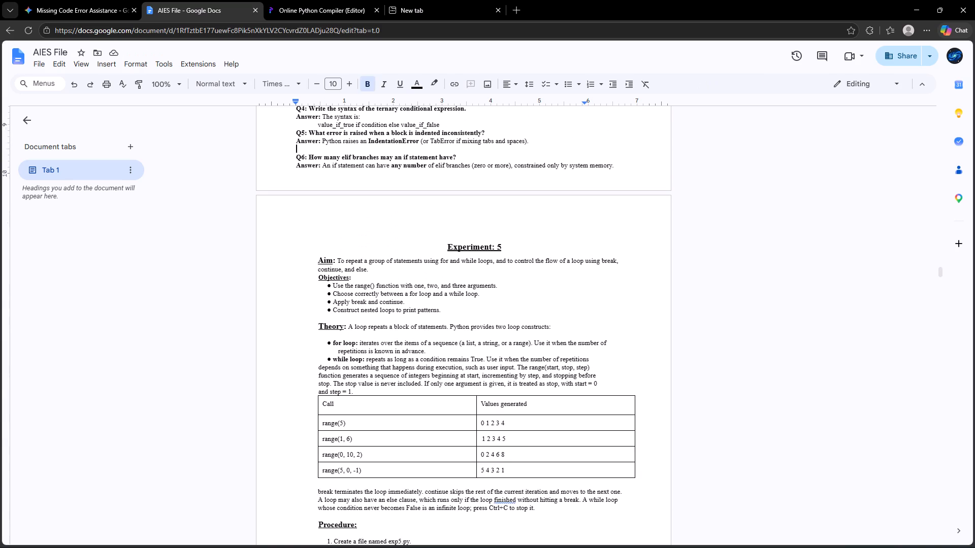
{"action": "key", "text": "Down"}
{"action": "key", "text": "Down"}
{"action": "key", "text": "Down"}
{"action": "key", "text": "Down"}
{"action": "key", "text": "Down"}
{"action": "key", "text": "Down"}
{"action": "key", "text": "Left"}
{"action": "key", "text": "Left"}
{"action": "key", "text": "Left"}
{"action": "key", "text": "Left"}
{"action": "key", "text": "Left"}
{"action": "key", "text": "Left"}
{"action": "key", "text": "Left"}
{"action": "key", "text": "Left"}
{"action": "key", "text": "Left"}
{"action": "key", "text": "Left"}
{"action": "key", "text": "Left"}
{"action": "key", "text": "Left"}
{"action": "key", "text": "Left"}
{"action": "key", "text": "Left"}
{"action": "key", "text": "Left"}
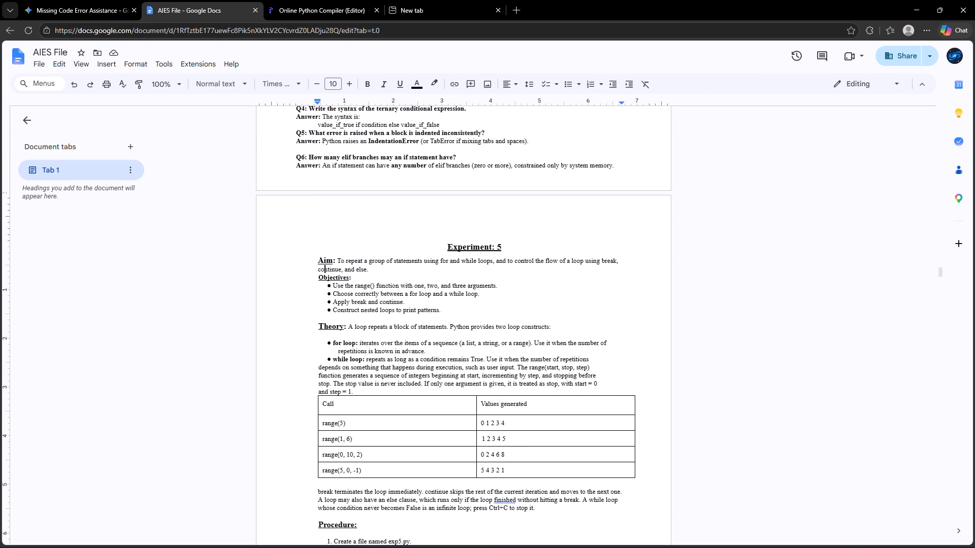
{"action": "key", "text": "Up"}
{"action": "key", "text": "Left"}
{"action": "key", "text": "Right"}
{"action": "key", "text": "BackSpace"}
{"action": "key", "text": "BackSpace"}
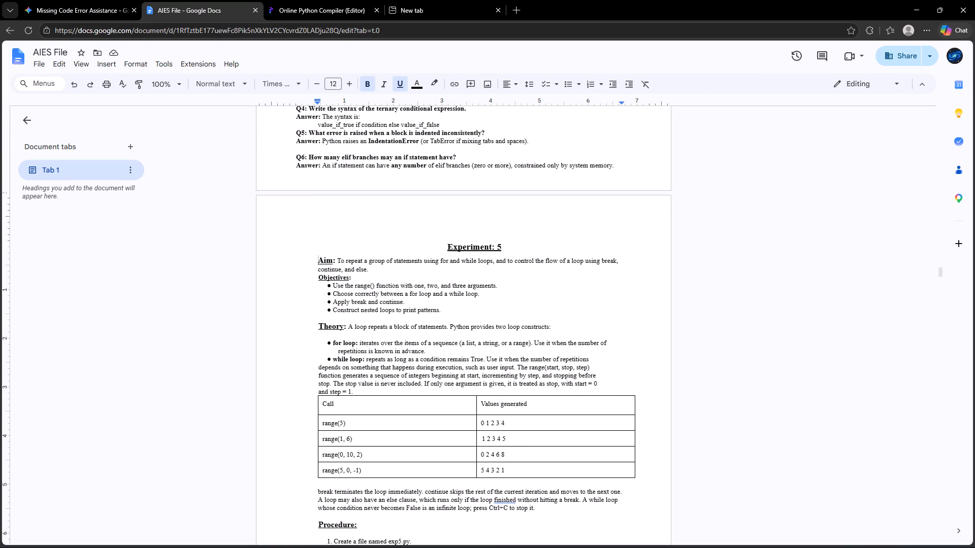
Remove the left indent from the "Objectives:" label so it lines up with the Aim paragraph.
{"action": "key", "text": "Down"}
{"action": "key", "text": "Down"}
{"action": "key", "text": "BackSpace"}
{"action": "key", "text": "Down"}
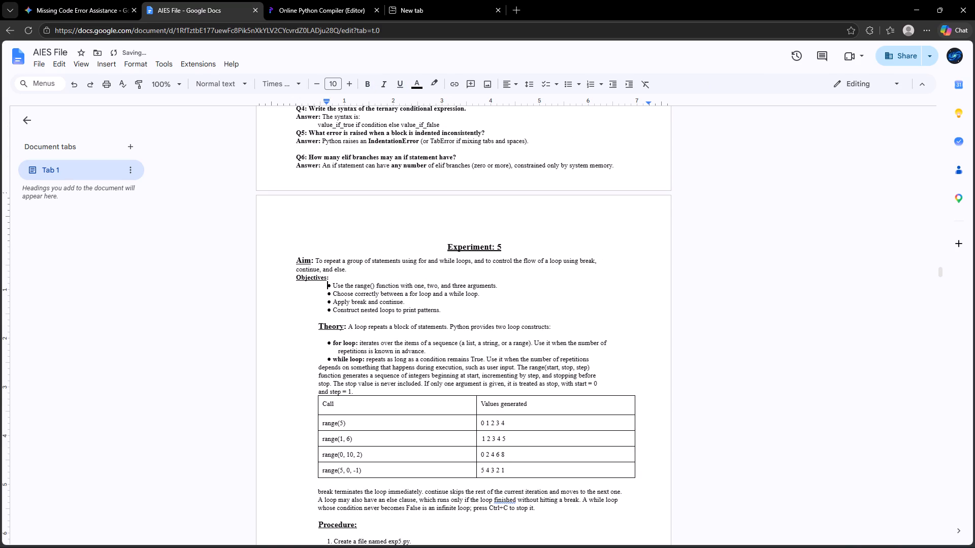
Remove the left indent from the four bullets under "Objectives:" so they align with the label.
{"action": "key", "text": "BackSpace"}
{"action": "key", "text": "Down"}
{"action": "key", "text": "BackSpace"}
{"action": "key", "text": "Down"}
{"action": "key", "text": "BackSpace"}
{"action": "key", "text": "Down"}
{"action": "key", "text": "BackSpace"}
Remove the left indent from the "Theory:" paragraph and the "for loop:" bullet beneath it.
{"action": "key", "text": "Down"}
{"action": "key", "text": "BackSpace"}
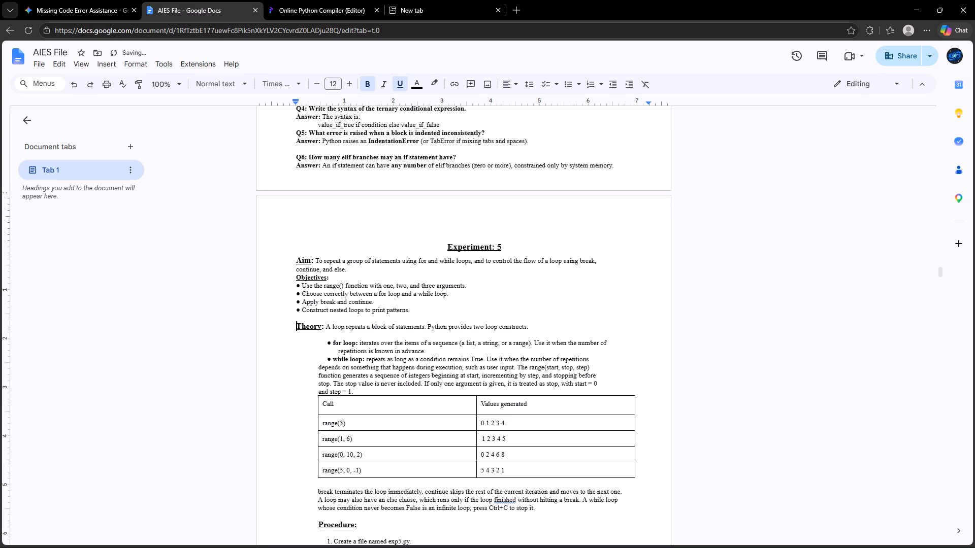
{"action": "key", "text": "Down"}
{"action": "key", "text": "BackSpace"}
{"action": "key", "text": "Down"}
{"action": "key", "text": "Up"}
{"action": "key", "text": "BackSpace"}
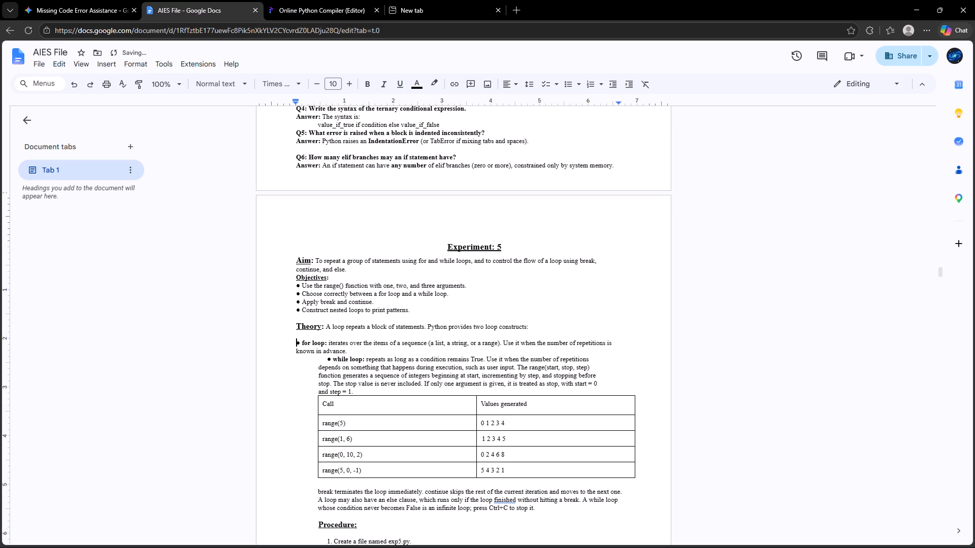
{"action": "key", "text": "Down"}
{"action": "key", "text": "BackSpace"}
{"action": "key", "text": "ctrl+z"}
Remove the left indent from the "while loop:" paragraph in the Theory section.
{"action": "key", "text": "Down"}
{"action": "key", "text": "BackSpace"}
{"action": "key", "text": "BackSpace"}
Past the range() table, remove the left indent from the "Procedure:" label.
{"action": "key", "text": "Down"}
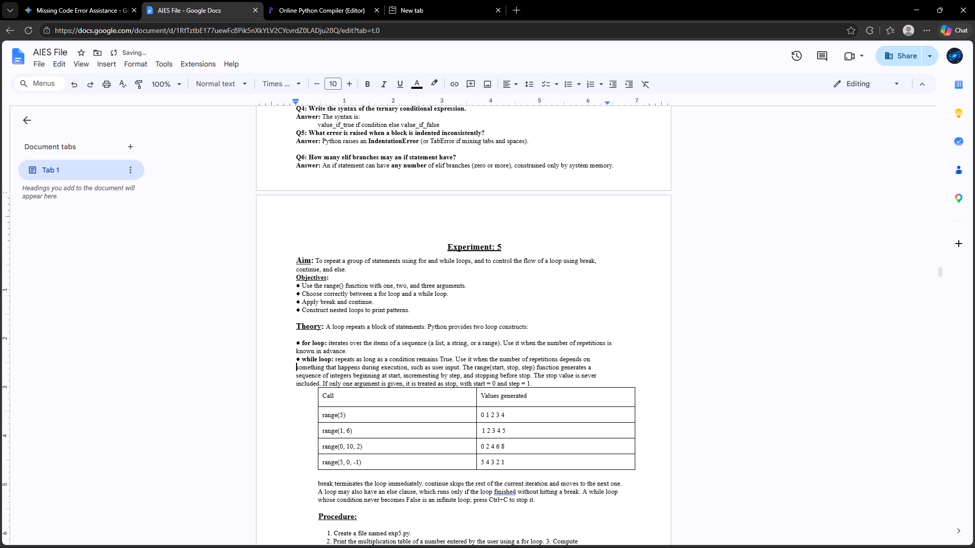
{"action": "key", "text": "Down"}
{"action": "key", "text": "Down"}
{"action": "key", "text": "Down"}
{"action": "key", "text": "Down"}
{"action": "key", "text": "Down"}
{"action": "key", "text": "Down"}
{"action": "key", "text": "Down"}
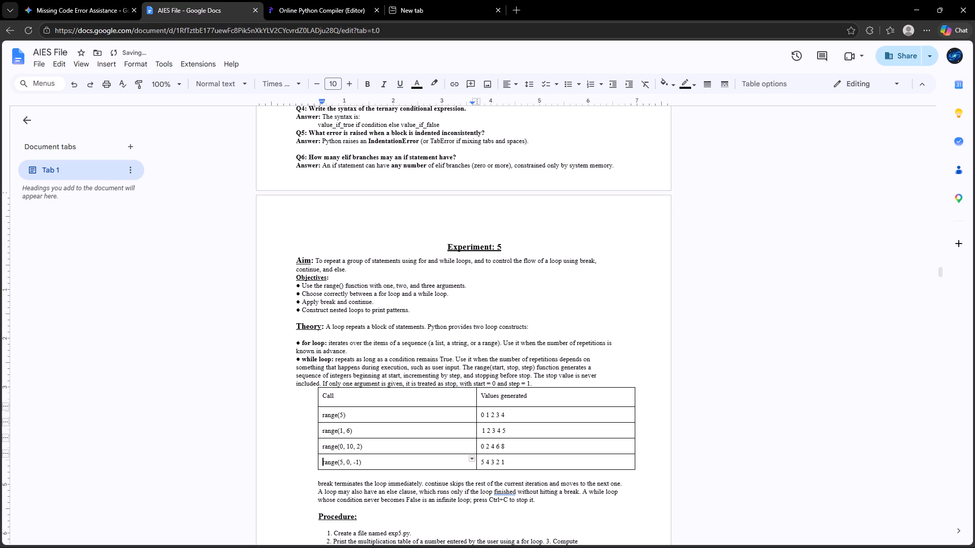
{"action": "key", "text": "Down"}
{"action": "key", "text": "BackSpace"}
{"action": "key", "text": "BackSpace"}
{"action": "key", "text": "Down"}
{"action": "key", "text": "Down"}
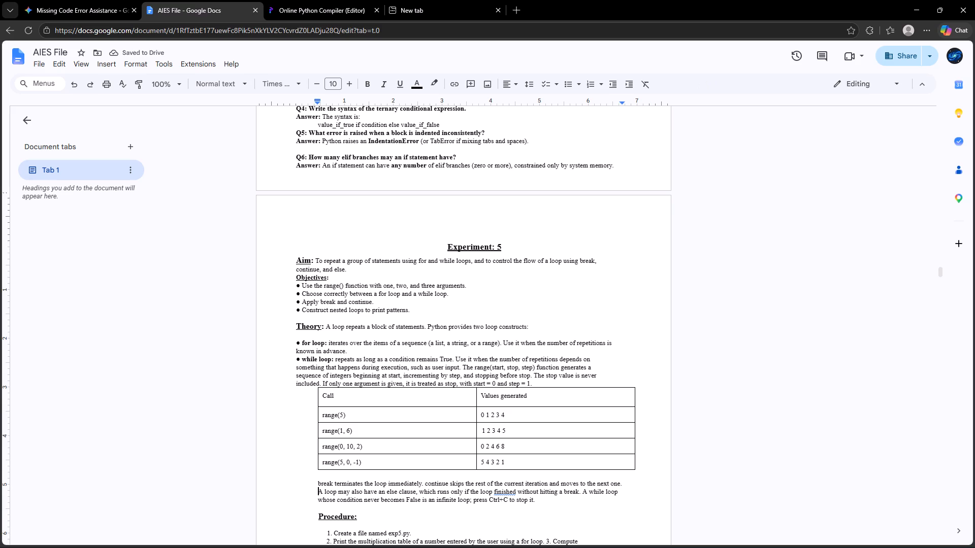
{"action": "key", "text": "Down"}
{"action": "key", "text": "Down"}
{"action": "key", "text": "Down"}
{"action": "key", "text": "Up"}
{"action": "key", "text": "BackSpace"}
Remove the left indent from all the numbered steps under "Procedure:" in Experiment 5.
{"action": "key", "text": "Down"}
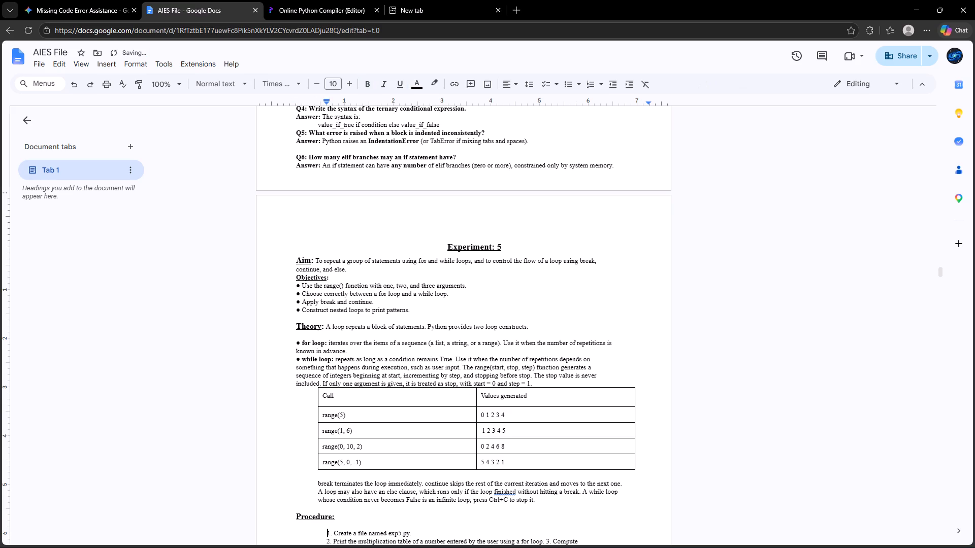
{"action": "key", "text": "Down"}
{"action": "key", "text": "Down"}
{"action": "key", "text": "Down"}
{"action": "key", "text": "Up"}
{"action": "key", "text": "Up"}
{"action": "key", "text": "Up"}
{"action": "key", "text": "BackSpace"}
{"action": "key", "text": "Down"}
{"action": "key", "text": "BackSpace"}
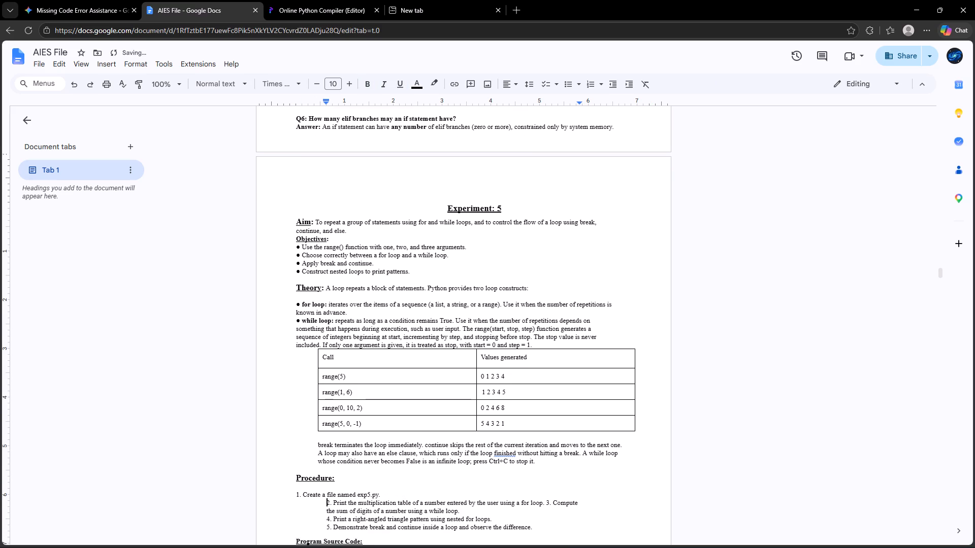
{"action": "key", "text": "Down"}
{"action": "key", "text": "Up"}
{"action": "key", "text": "BackSpace"}
{"action": "key", "text": "Down"}
{"action": "key", "text": "Down"}
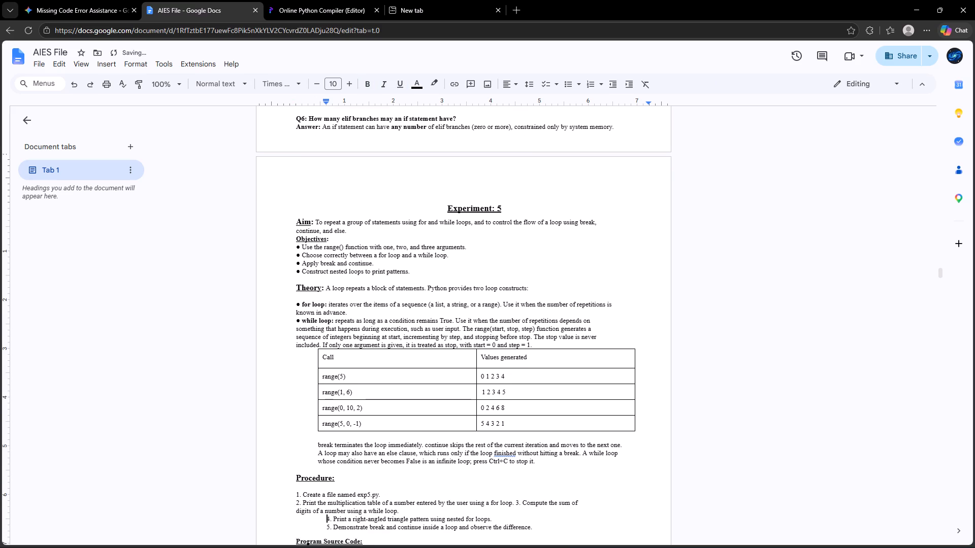
{"action": "key", "text": "BackSpace"}
{"action": "key", "text": "Down"}
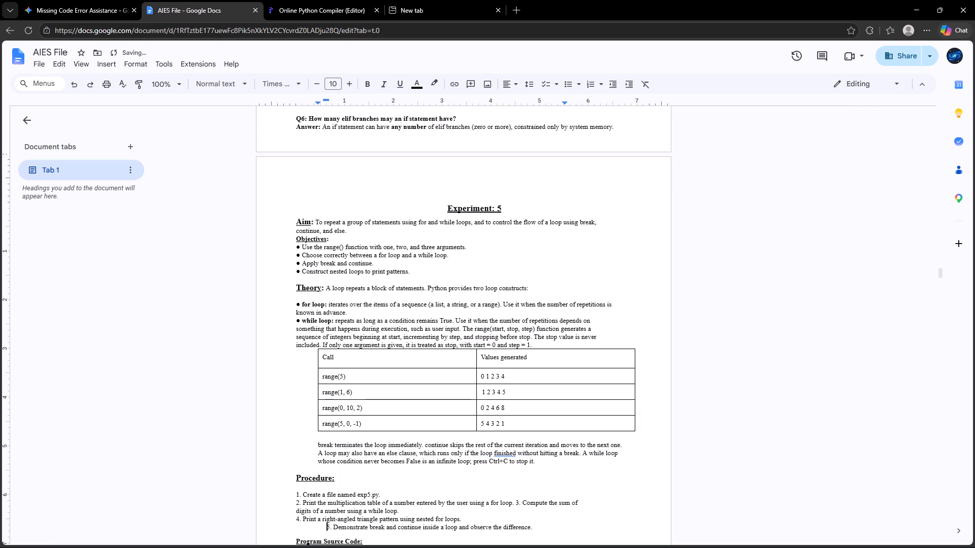
{"action": "key", "text": "BackSpace"}
{"action": "key", "text": "BackSpace"}
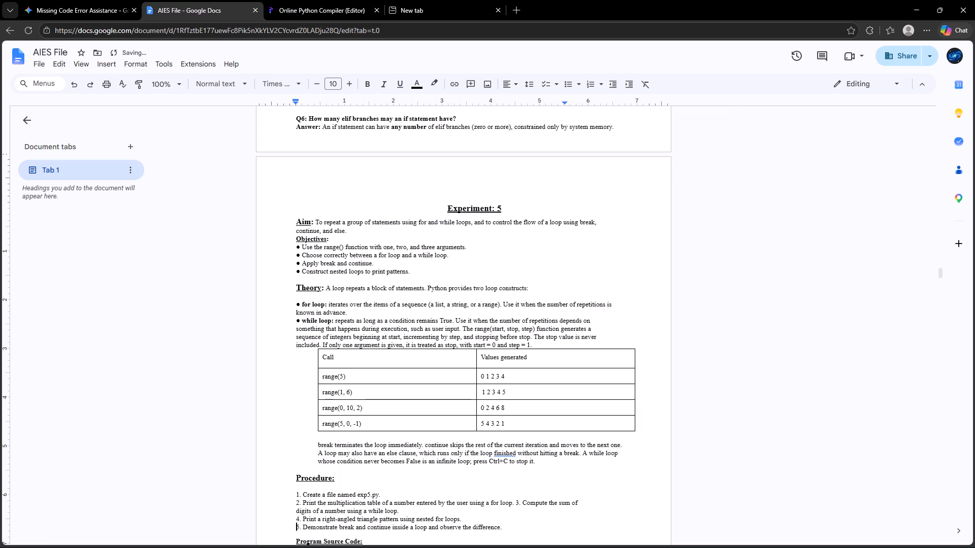
Move procedure step 3, "Compute the sum of digits of a number using a while loop", onto its own line.
{"action": "key", "text": "Up"}
{"action": "key", "text": "Up"}
{"action": "key", "text": "Up"}
{"action": "key", "text": "ctrl+Right"}
{"action": "key", "text": "ctrl+Right"}
{"action": "key", "text": "ctrl+Right"}
{"action": "key", "text": "ctrl+Right"}
{"action": "key", "text": "ctrl+Right"}
{"action": "key", "text": "ctrl+Right"}
{"action": "key", "text": "ctrl+Right"}
{"action": "key", "text": "ctrl+Right"}
{"action": "key", "text": "ctrl+Right"}
{"action": "key", "text": "ctrl+Right"}
{"action": "key", "text": "ctrl+Right"}
{"action": "key", "text": "ctrl+Right"}
{"action": "key", "text": "ctrl+Right"}
{"action": "key", "text": "ctrl+Right"}
{"action": "key", "text": "ctrl+Right"}
{"action": "key", "text": "ctrl+Right"}
{"action": "key", "text": "Right"}
{"action": "key", "text": "Right"}
{"action": "key", "text": "Right"}
{"action": "key", "text": "Right"}
{"action": "key", "text": "Right"}
{"action": "key", "text": "Right"}
{"action": "key", "text": "Return"}
Remove the left indent from the "# Experiment 5: Loops" comment at the start of the program source code.
{"action": "key", "text": "Down"}
{"action": "key", "text": "Down"}
{"action": "key", "text": "Down"}
{"action": "key", "text": "Down"}
{"action": "key", "text": "Down"}
{"action": "key", "text": "Up"}
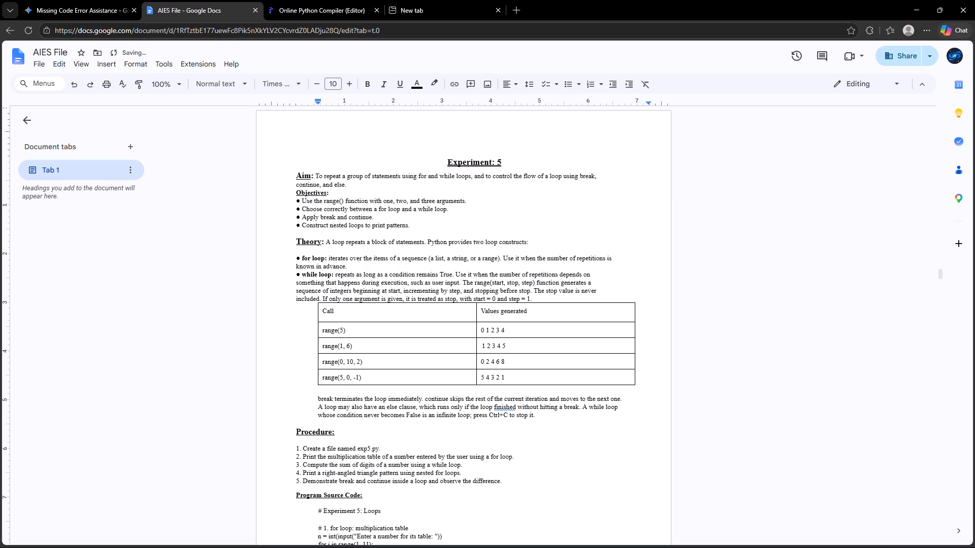
{"action": "key", "text": "BackSpace"}
Enlarge the "Program Source Code:" label of Experiment 5 to 12 pt.
{"action": "key", "text": "Down"}
{"action": "key", "text": "Down"}
{"action": "key", "text": "Up"}
{"action": "key", "text": "Up"}
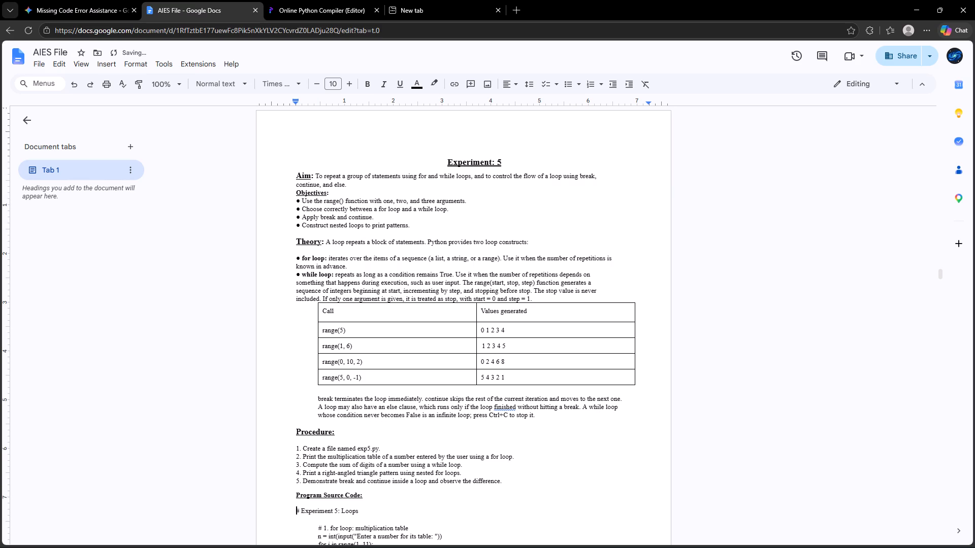
{"action": "key", "text": "Up"}
{"action": "key", "text": "Up"}
{"action": "key", "text": "Up"}
{"action": "key", "text": "Down"}
{"action": "key", "text": "Down"}
{"action": "key", "text": "ctrl+shift+Right"}
{"action": "key", "text": "ctrl+shift+Right"}
{"action": "key", "text": "ctrl+shift+Right"}
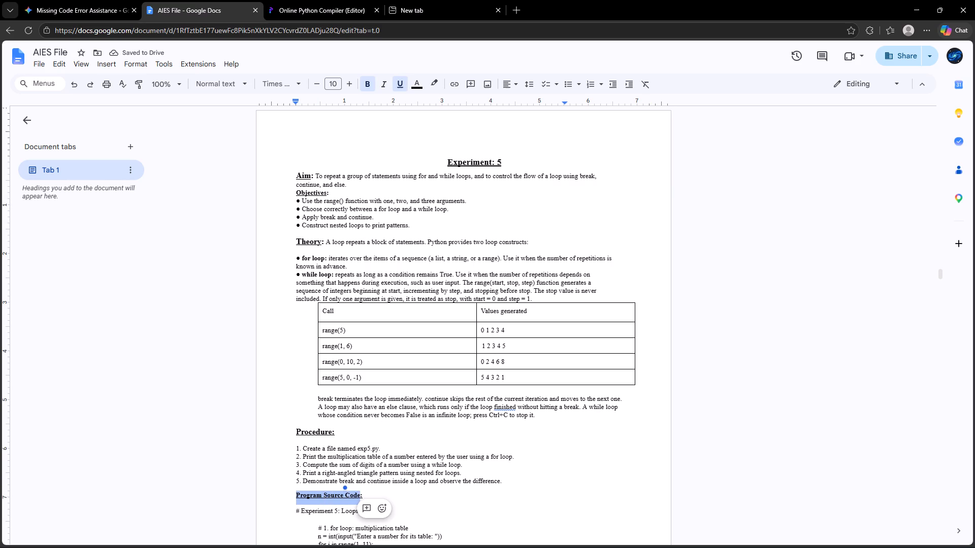
{"action": "key", "text": "ctrl+shift+Right"}
{"action": "key", "text": "ctrl+shift+period"}
{"action": "key", "text": "ctrl+shift+period"}
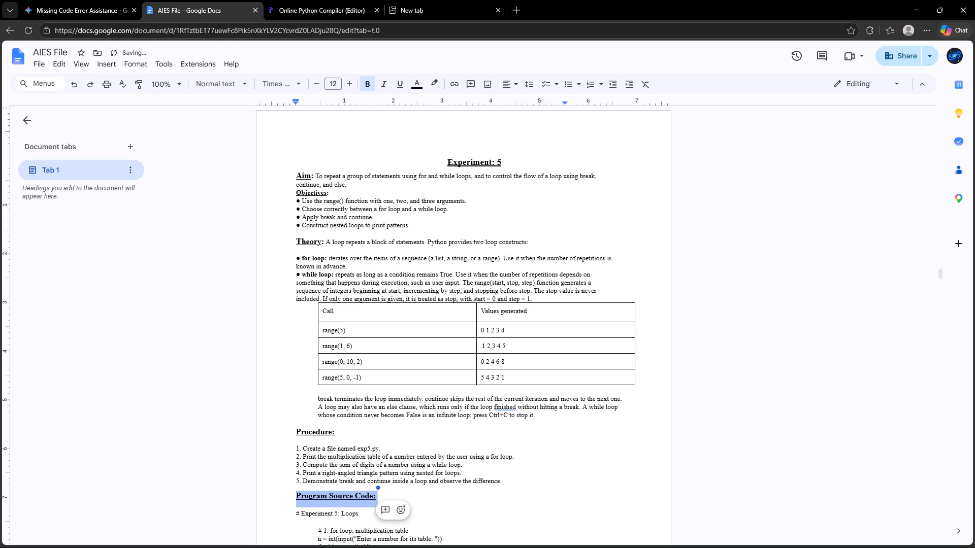
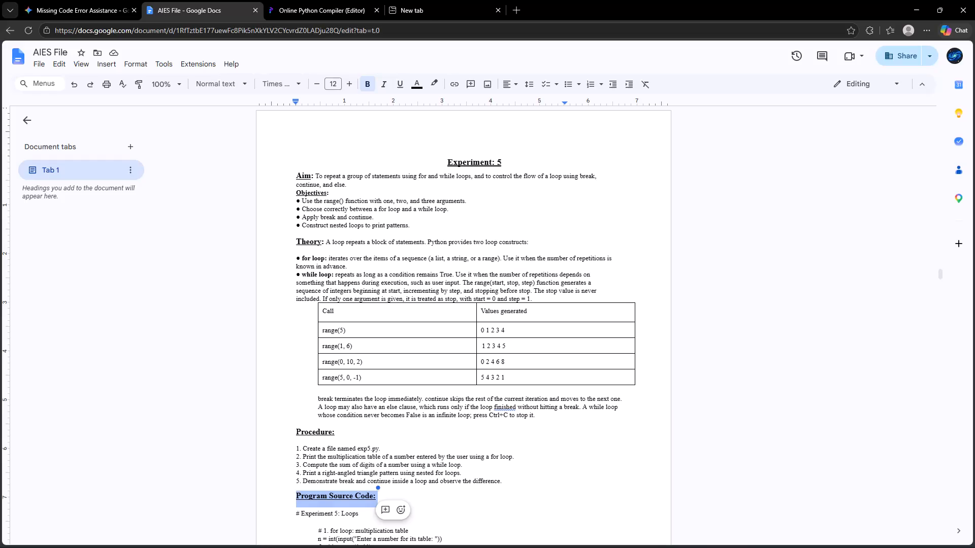
Delete the text "# Experiment 5: Loops" and its line below the "Program Source Code:" label.
{"action": "key", "text": "Down"}
{"action": "key", "text": "Down"}
{"action": "key", "text": "Down"}
{"action": "key", "text": "Up"}
{"action": "key", "text": "Up"}
{"action": "key", "text": "Up"}
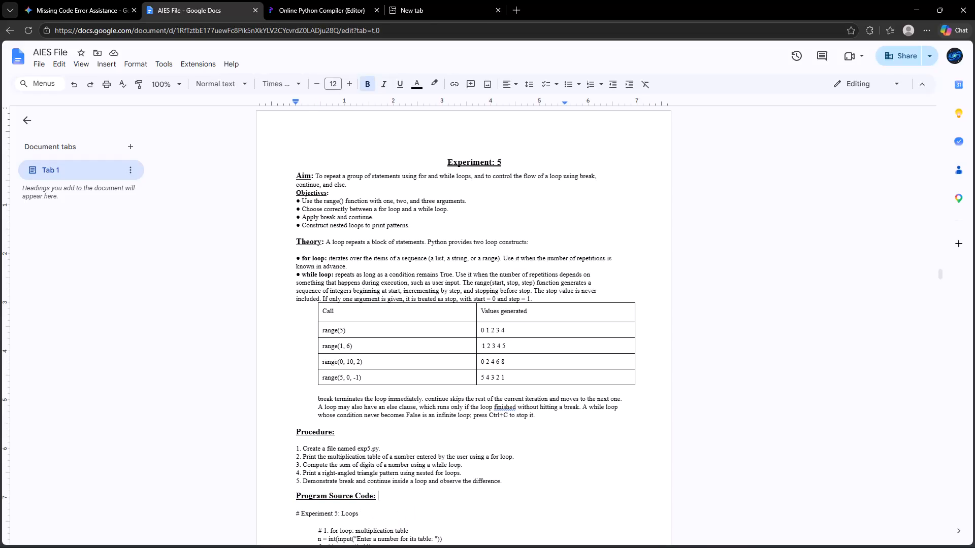
{"action": "key", "text": "Down"}
{"action": "key", "text": "BackSpace"}
{"action": "key", "text": "BackSpace"}
{"action": "key", "text": "BackSpace"}
{"action": "key", "text": "BackSpace"}
{"action": "key", "text": "BackSpace"}
{"action": "key", "text": "BackSpace"}
{"action": "key", "text": "BackSpace"}
{"action": "key", "text": "BackSpace"}
{"action": "key", "text": "BackSpace"}
{"action": "key", "text": "BackSpace"}
{"action": "key", "text": "BackSpace"}
{"action": "key", "text": "BackSpace"}
{"action": "key", "text": "BackSpace"}
{"action": "key", "text": "BackSpace"}
{"action": "key", "text": "BackSpace"}
{"action": "key", "text": "BackSpace"}
{"action": "key", "text": "BackSpace"}
{"action": "key", "text": "BackSpace"}
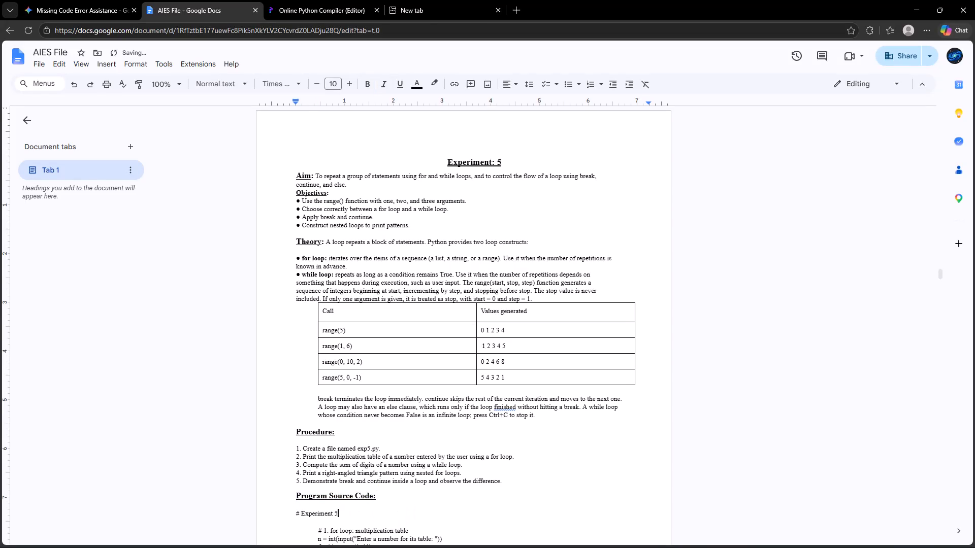
{"action": "key", "text": "BackSpace"}
{"action": "key", "text": "BackSpace"}
{"action": "key", "text": "BackSpace"}
{"action": "key", "text": "BackSpace"}
{"action": "key", "text": "BackSpace"}
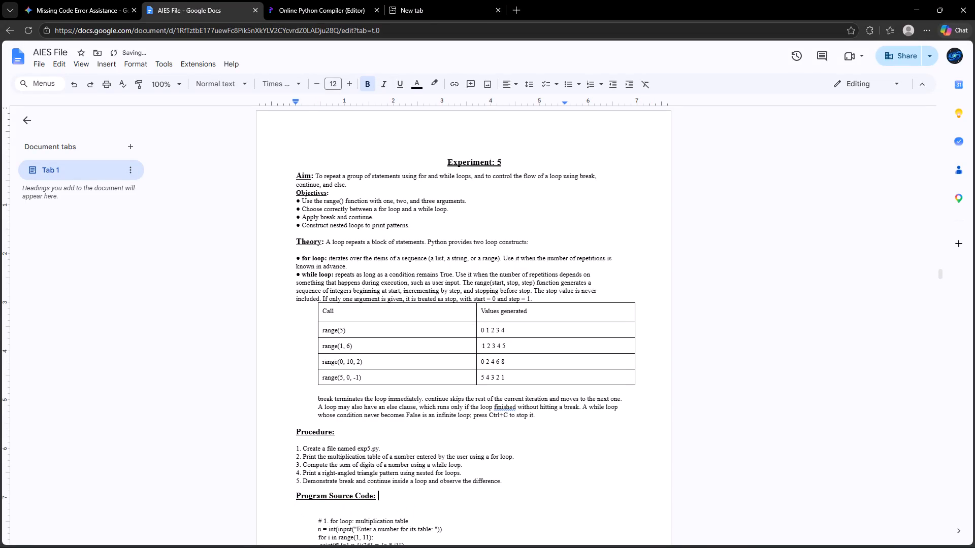
{"action": "key", "text": "BackSpace"}
Remove the left indent from every line of the "# 1. for loop: multiplication table" code block.
{"action": "key", "text": "Down"}
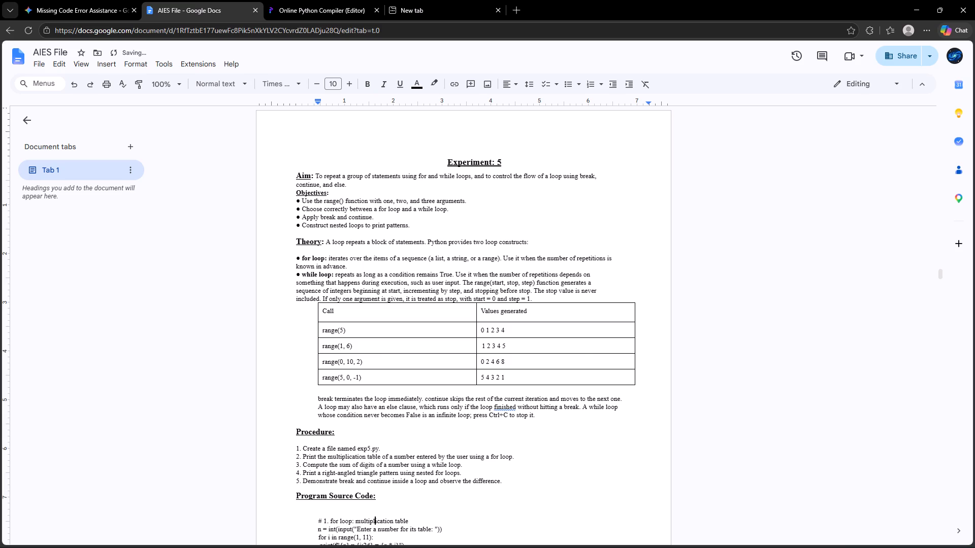
{"action": "scroll", "coordinate": [521, 397], "scroll_direction": "down", "scroll_amount": 5}
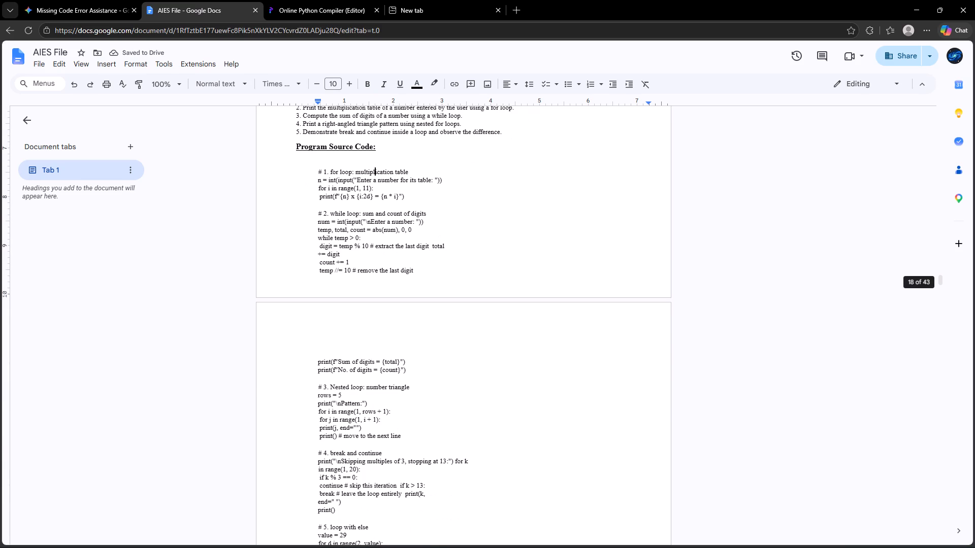
{"action": "left_click", "coordinate": [321, 161]}
{"action": "left_click", "coordinate": [321, 161]}
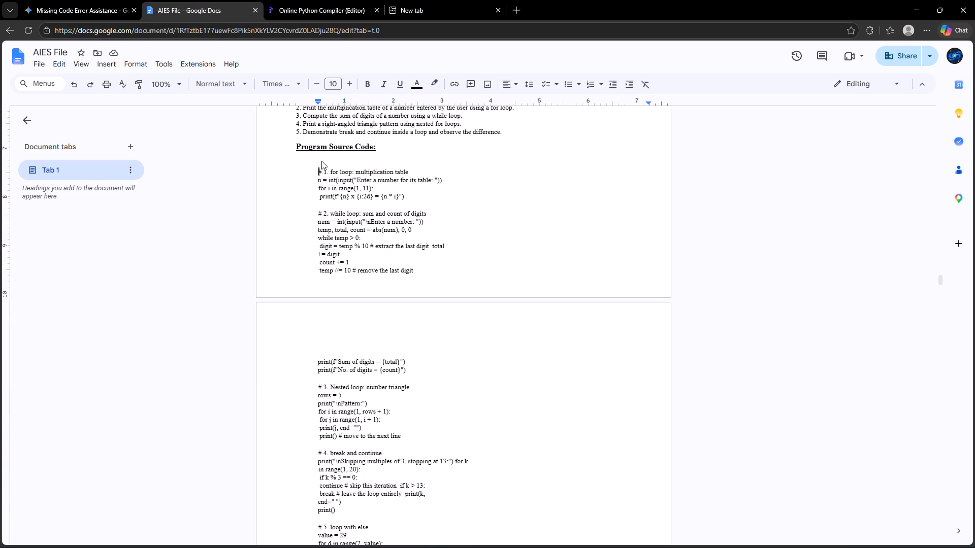
{"action": "key", "text": "Left"}
{"action": "key", "text": "Left"}
{"action": "key", "text": "Right"}
{"action": "key", "text": "Right"}
{"action": "key", "text": "BackSpace"}
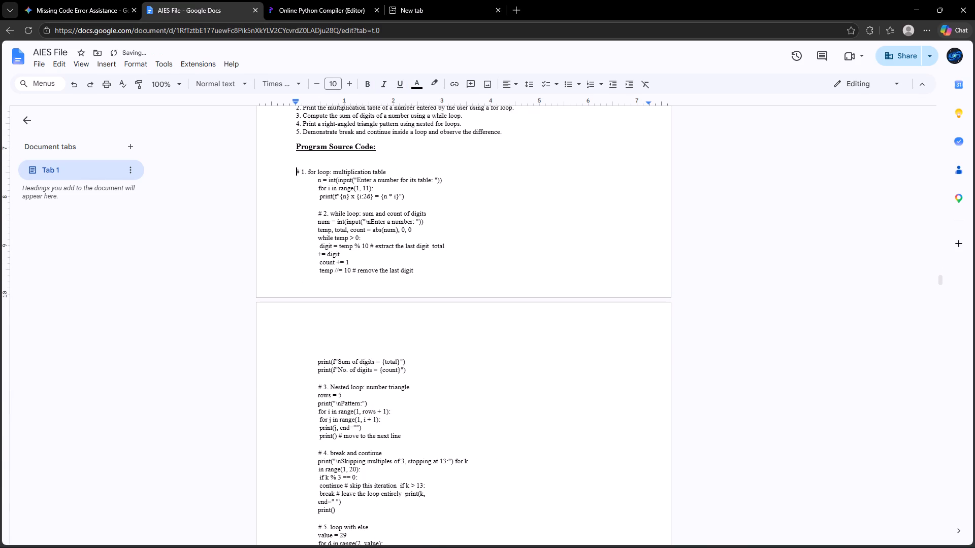
{"action": "key", "text": "Down"}
{"action": "key", "text": "BackSpace"}
{"action": "key", "text": "Down"}
{"action": "key", "text": "BackSpace"}
{"action": "key", "text": "Down"}
{"action": "key", "text": "BackSpace"}
Remove the left indent from the "# 2. while loop: sum and count of digits" code block, including its two closing print lines.
{"action": "key", "text": "Down"}
{"action": "key", "text": "BackSpace"}
{"action": "key", "text": "Down"}
{"action": "key", "text": "BackSpace"}
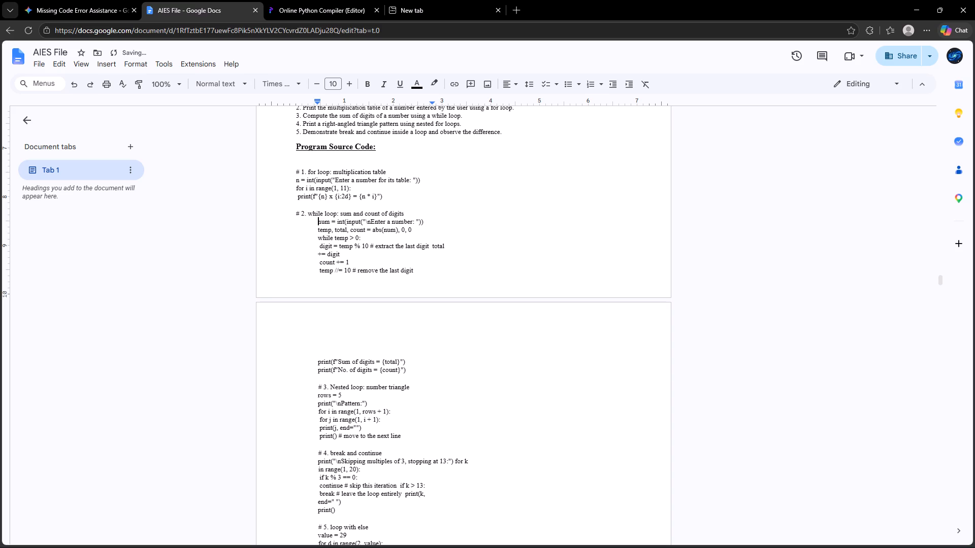
{"action": "key", "text": "BackSpace"}
{"action": "key", "text": "Down"}
{"action": "key", "text": "BackSpace"}
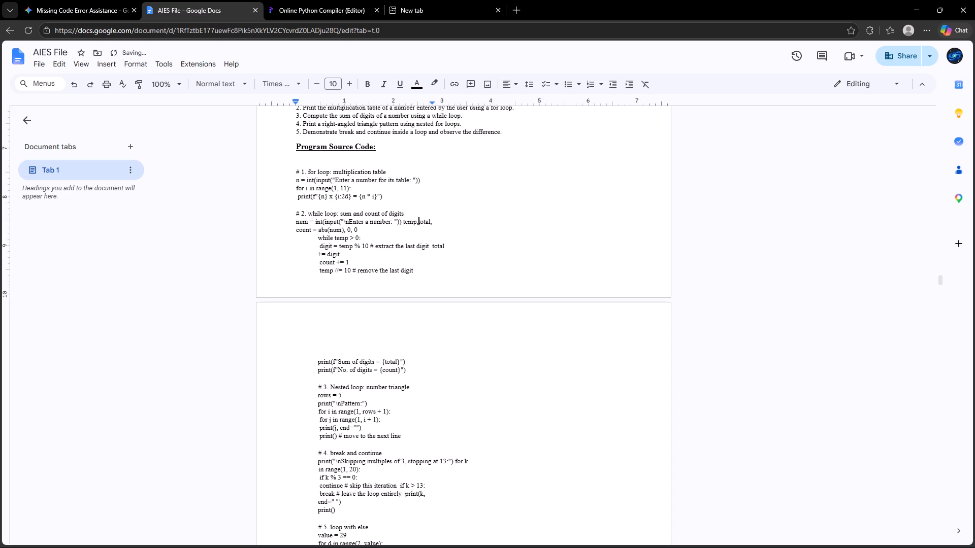
{"action": "key", "text": "ctrl+z"}
{"action": "key", "text": "Down"}
{"action": "key", "text": "BackSpace"}
{"action": "key", "text": "Down"}
{"action": "key", "text": "BackSpace"}
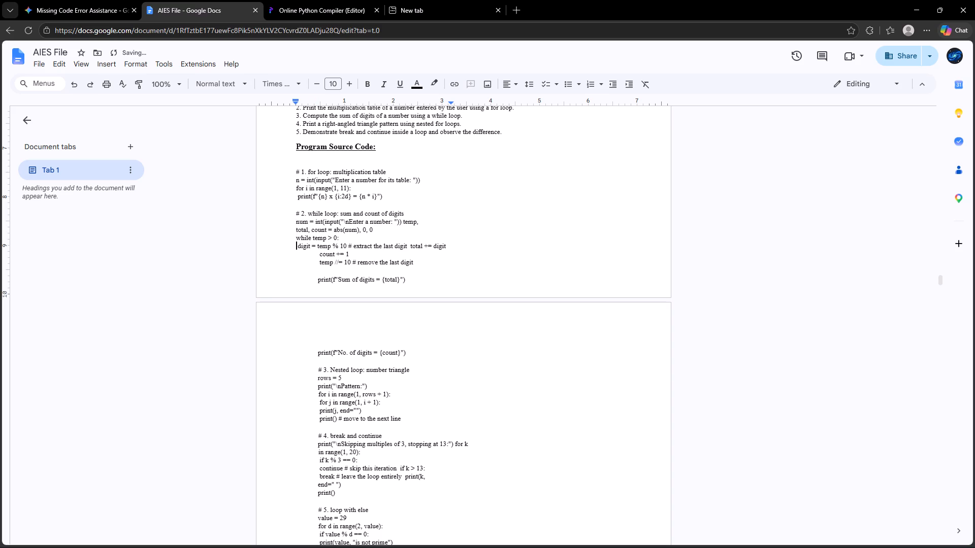
{"action": "key", "text": "Down"}
{"action": "key", "text": "BackSpace"}
{"action": "key", "text": "Down"}
{"action": "key", "text": "BackSpace"}
{"action": "key", "text": "Down"}
{"action": "key", "text": "BackSpace"}
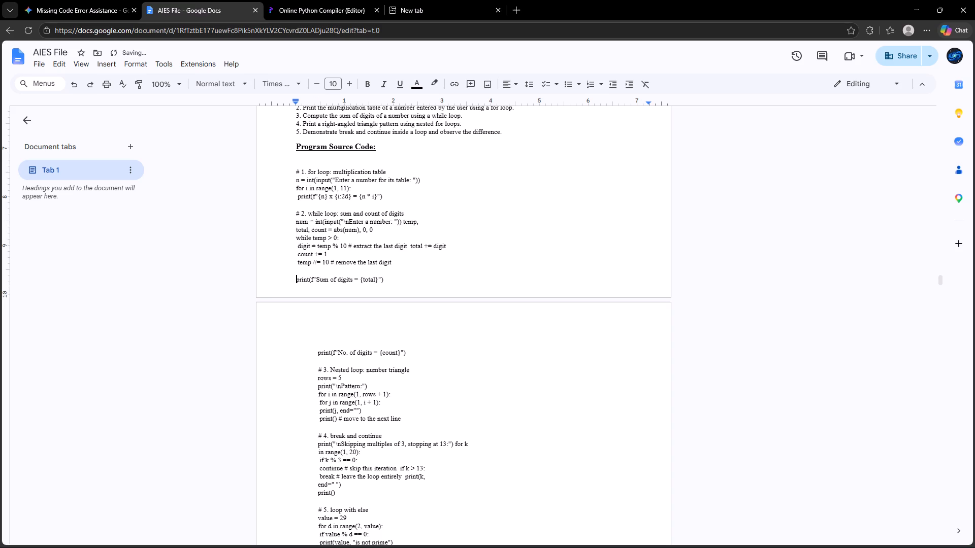
{"action": "key", "text": "Up"}
{"action": "key", "text": "Down"}
{"action": "key", "text": "Down"}
{"action": "key", "text": "BackSpace"}
Remove the left indent from every line of the "# 3. Nested loop: number triangle" code block.
{"action": "key", "text": "Down"}
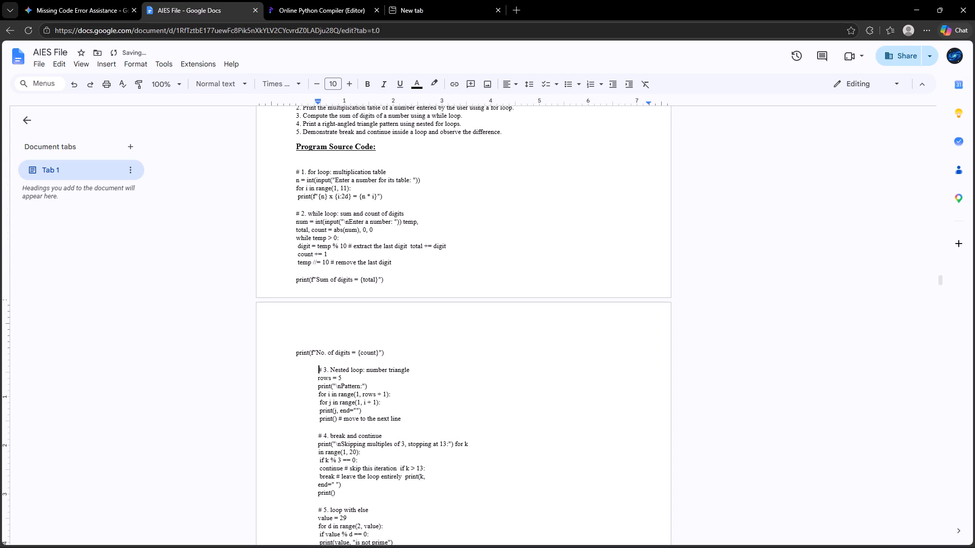
{"action": "key", "text": "BackSpace"}
{"action": "key", "text": "Down"}
{"action": "key", "text": "BackSpace"}
{"action": "key", "text": "Down"}
{"action": "key", "text": "BackSpace"}
{"action": "key", "text": "Down"}
{"action": "key", "text": "BackSpace"}
{"action": "key", "text": "Down"}
{"action": "key", "text": "BackSpace"}
{"action": "key", "text": "Down"}
{"action": "key", "text": "BackSpace"}
{"action": "key", "text": "Down"}
{"action": "key", "text": "BackSpace"}
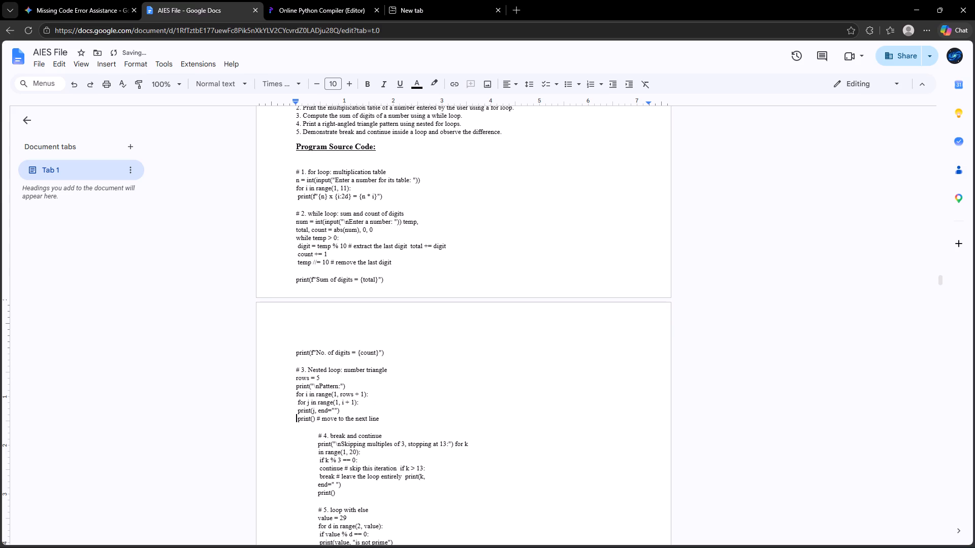
Remove the left indent from the "# 4. break and continue" code block, keeping the space in "in range(1, 20)".
{"action": "key", "text": "Down"}
{"action": "key", "text": "BackSpace"}
{"action": "key", "text": "Down"}
{"action": "key", "text": "BackSpace"}
{"action": "key", "text": "BackSpace"}
{"action": "key", "text": "Down"}
{"action": "key", "text": "BackSpace"}
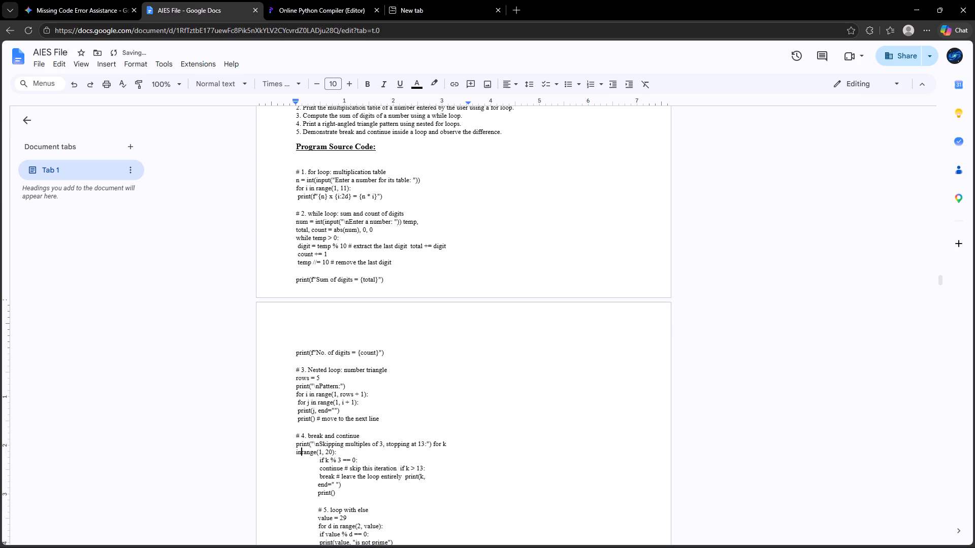
{"action": "key", "text": "space"}
{"action": "key", "text": "Down"}
{"action": "key", "text": "BackSpace"}
{"action": "key", "text": "Down"}
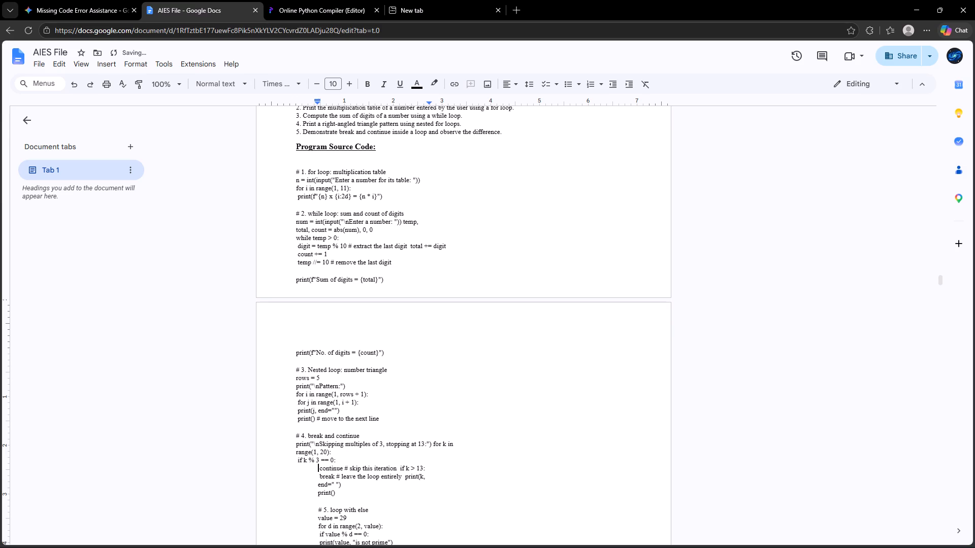
{"action": "key", "text": "BackSpace"}
{"action": "key", "text": "Down"}
{"action": "key", "text": "BackSpace"}
{"action": "key", "text": "Down"}
{"action": "key", "text": "BackSpace"}
Remove the left indent from the "# 5. loop with else" code block, through the print(value, "is prime") line.
{"action": "key", "text": "Down"}
{"action": "key", "text": "Down"}
{"action": "key", "text": "Up"}
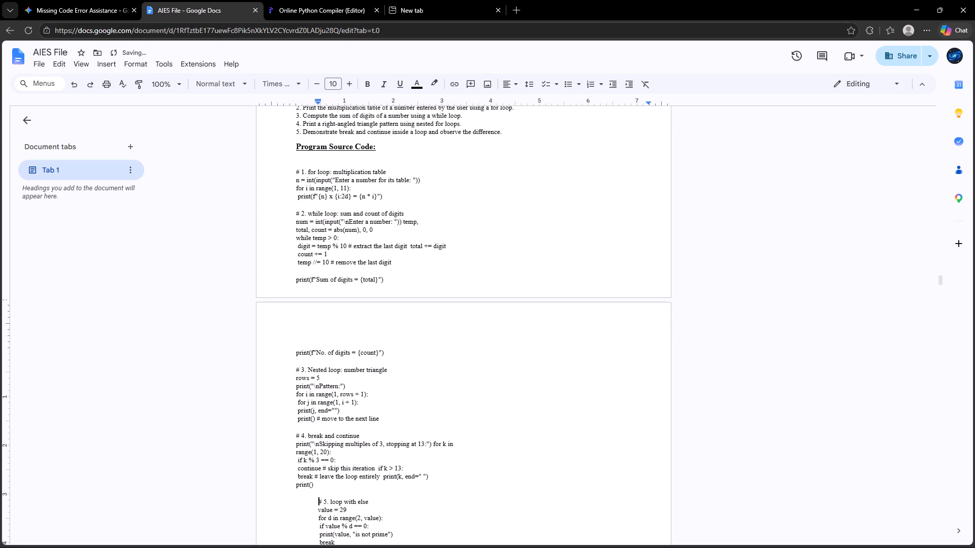
{"action": "key", "text": "BackSpace"}
{"action": "key", "text": "Down"}
{"action": "key", "text": "BackSpace"}
{"action": "key", "text": "Down"}
{"action": "key", "text": "BackSpace"}
{"action": "key", "text": "Down"}
{"action": "key", "text": "BackSpace"}
{"action": "key", "text": "Down"}
{"action": "key", "text": "BackSpace"}
{"action": "key", "text": "Down"}
{"action": "key", "text": "BackSpace"}
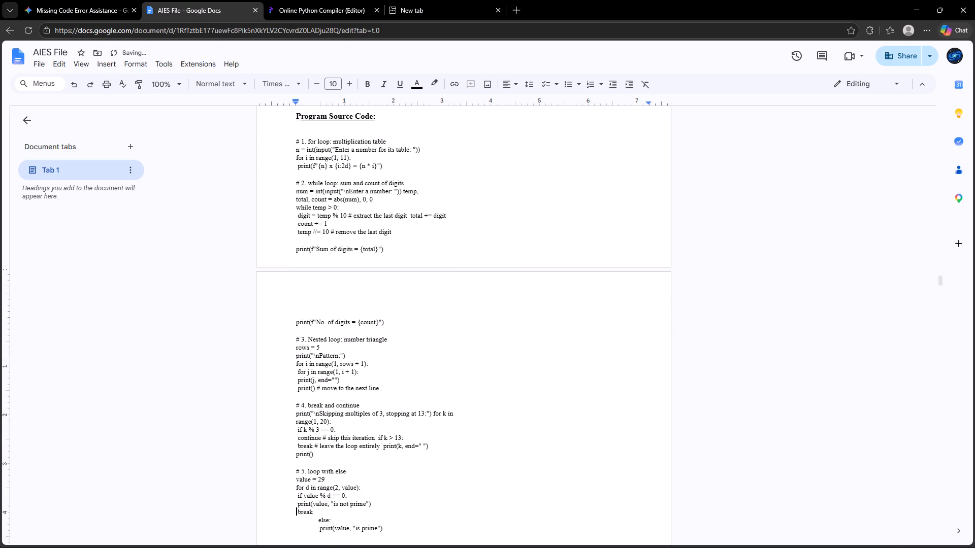
{"action": "key", "text": "Down"}
{"action": "key", "text": "BackSpace"}
{"action": "key", "text": "Down"}
{"action": "key", "text": "BackSpace"}
Remove the left indent from the "SAMPLE OUTPUT" heading and reword it as "Sample Output:".
{"action": "key", "text": "Down"}
{"action": "key", "text": "Down"}
{"action": "key", "text": "Up"}
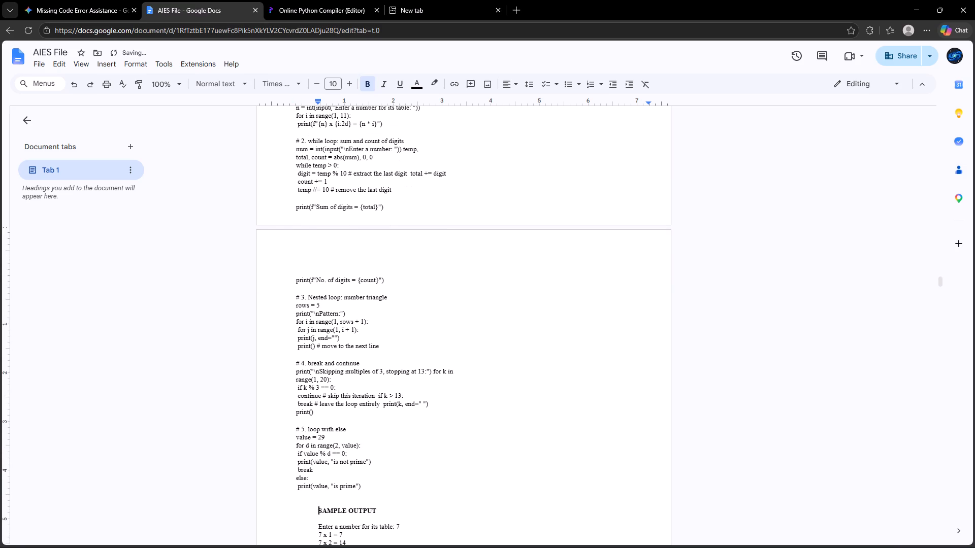
{"action": "key", "text": "BackSpace"}
{"action": "key", "text": "Down"}
{"action": "key", "text": "Up"}
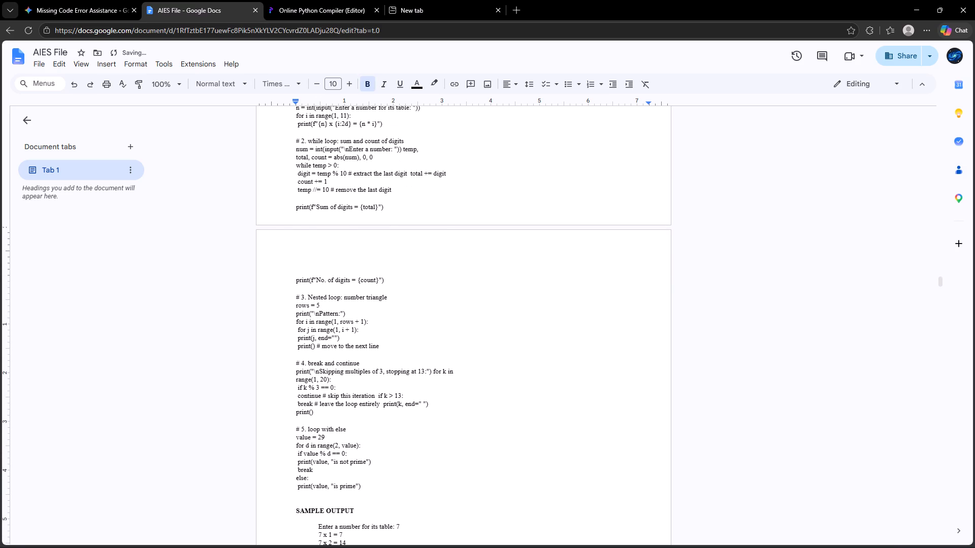
{"action": "key", "text": "ctrl+shift+Right"}
{"action": "key", "text": "ctrl+shift+Right"}
{"action": "key", "text": "BackSpace"}
{"action": "type", "text": "Sample Output:"}
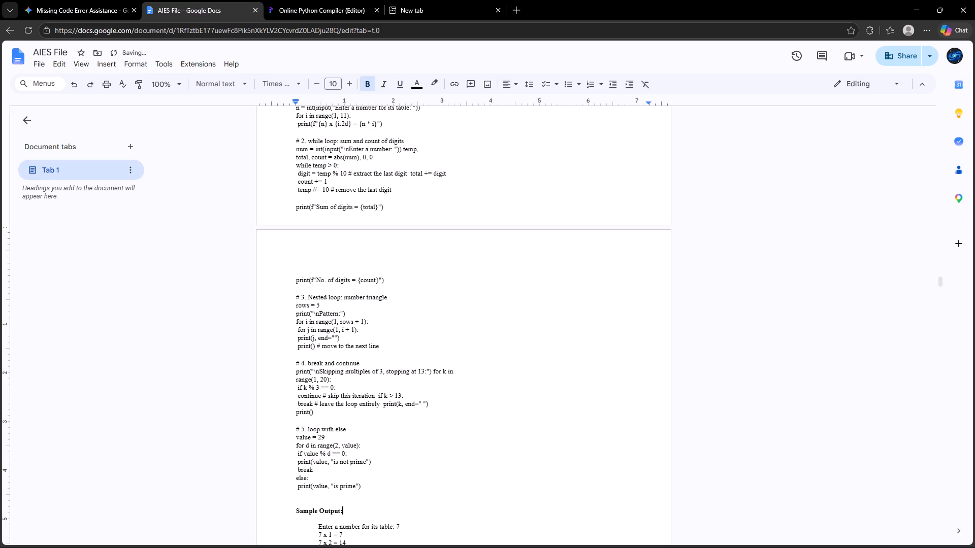
Format the "Sample Output:" heading as underlined, non-bold text at 12 pt.
{"action": "key", "text": "ctrl+shift+Up"}
{"action": "key", "text": "ctrl+b"}
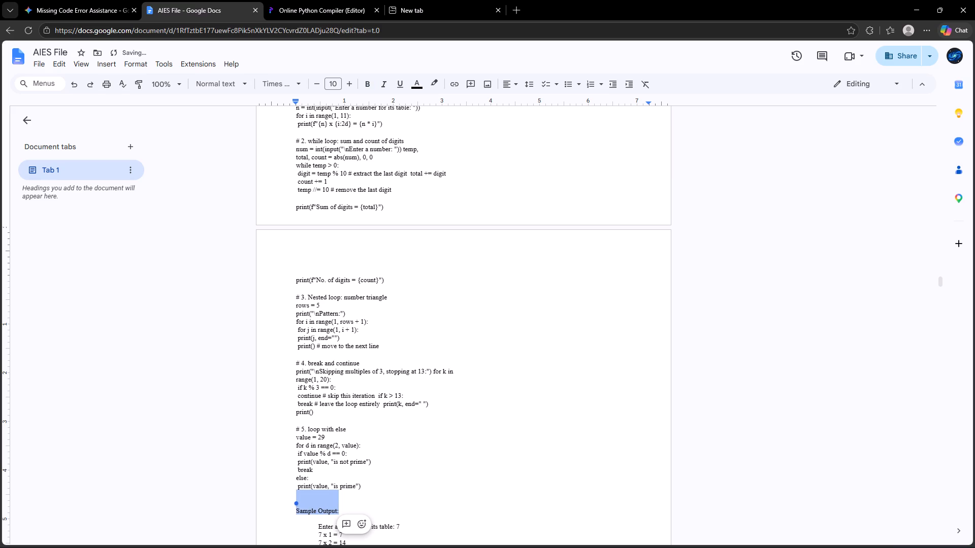
{"action": "key", "text": "u"}
{"action": "key", "text": "ctrl+z"}
{"action": "key", "text": "ctrl+u"}
{"action": "key", "text": "shift+question"}
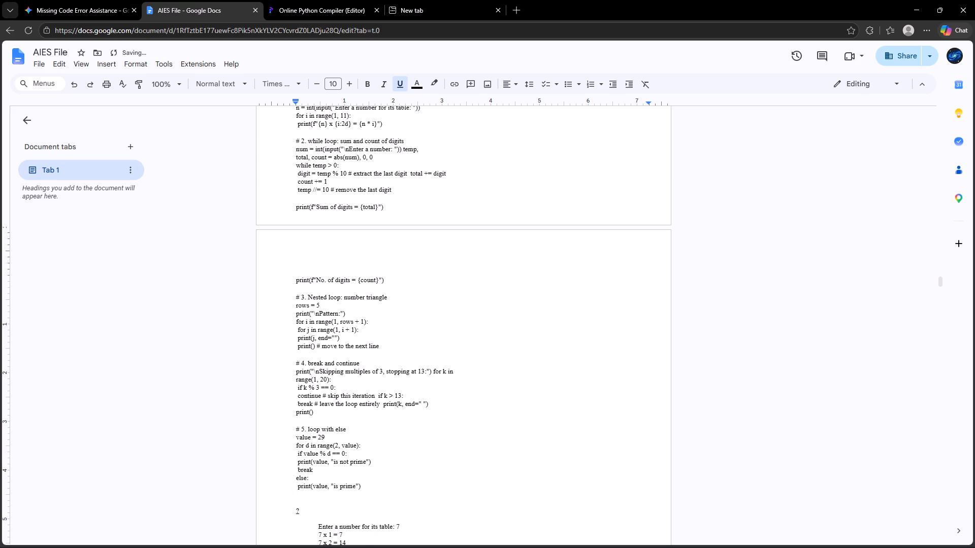
{"action": "key", "text": "ctrl+z"}
{"action": "key", "text": "ctrl+shift+period"}
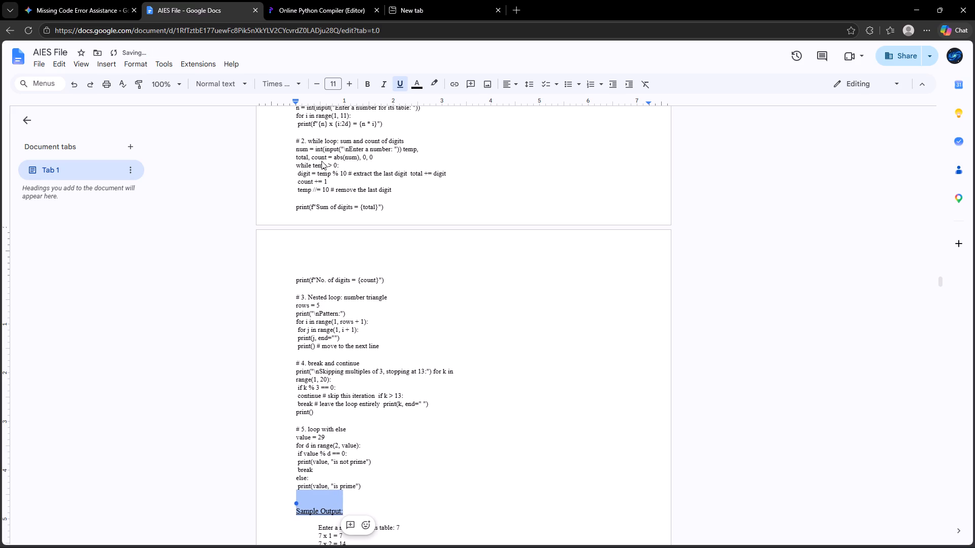
{"action": "key", "text": "ctrl+shift+period"}
Remove the left indent from the "Enter a number for its table: 7" line under "Sample Output:".
{"action": "key", "text": "Down"}
{"action": "key", "text": "Down"}
{"action": "key", "text": "Down"}
{"action": "key", "text": "Up"}
{"action": "key", "text": "Up"}
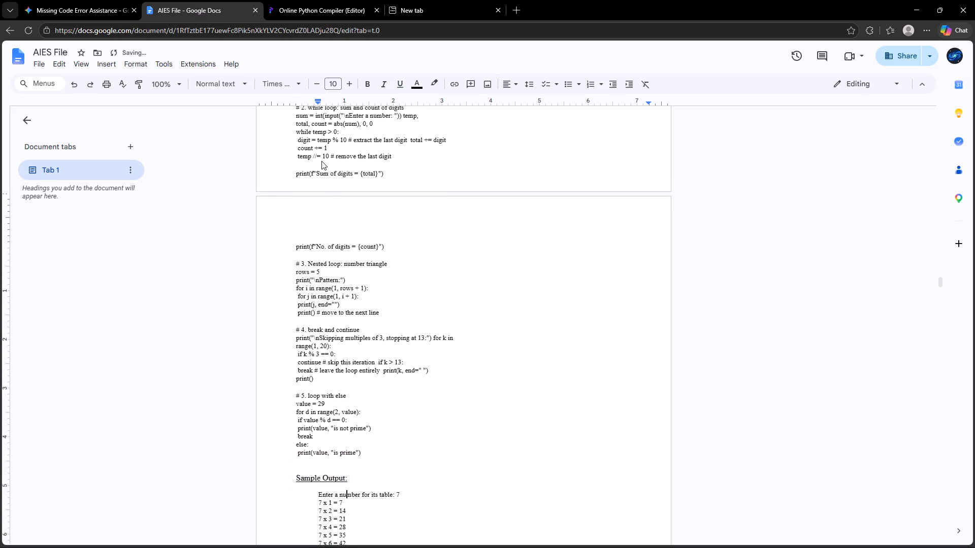
{"action": "key", "text": "Up"}
{"action": "key", "text": "Left"}
{"action": "key", "text": "Down"}
{"action": "key", "text": "Left"}
{"action": "key", "text": "Left"}
{"action": "key", "text": "Left"}
{"action": "key", "text": "Left"}
{"action": "key", "text": "Left"}
{"action": "key", "text": "Left"}
{"action": "key", "text": "Left"}
{"action": "key", "text": "Left"}
{"action": "key", "text": "Left"}
{"action": "key", "text": "Left"}
{"action": "key", "text": "Left"}
{"action": "key", "text": "Right"}
{"action": "key", "text": "BackSpace"}
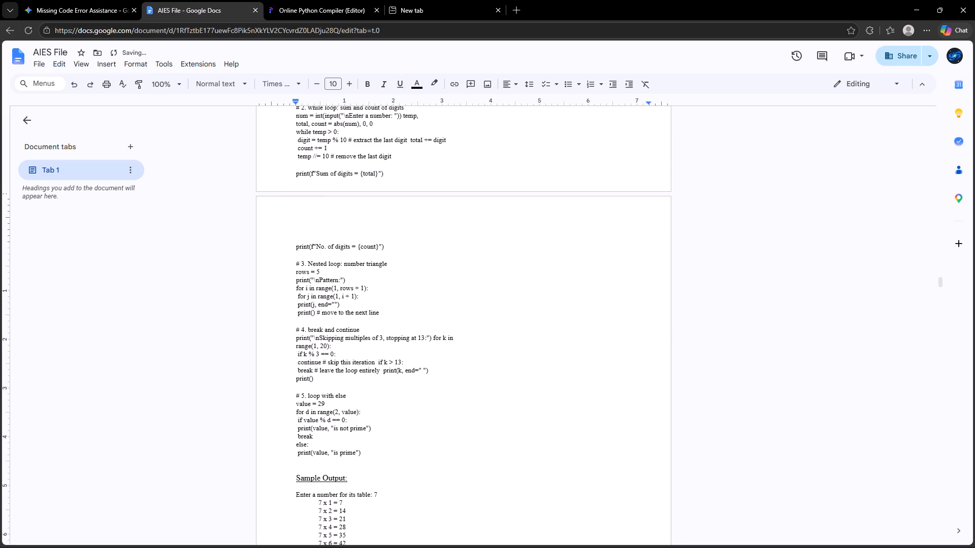
Remove the left indent from the multiplication table output lines, from "7 x 1 = 7" through "7 x 10 = 70".
{"action": "key", "text": "Down"}
{"action": "key", "text": "BackSpace"}
{"action": "key", "text": "Down"}
{"action": "key", "text": "BackSpace"}
{"action": "key", "text": "Down"}
{"action": "key", "text": "BackSpace"}
{"action": "key", "text": "Down"}
{"action": "key", "text": "BackSpace"}
{"action": "key", "text": "Down"}
{"action": "key", "text": "BackSpace"}
{"action": "key", "text": "Down"}
{"action": "key", "text": "BackSpace"}
{"action": "key", "text": "Down"}
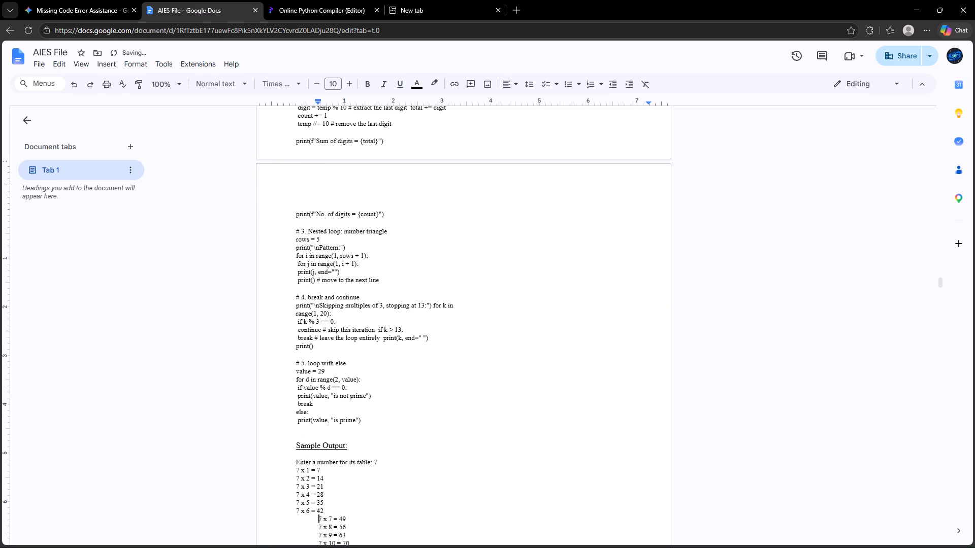
{"action": "key", "text": "BackSpace"}
{"action": "key", "text": "Down"}
{"action": "key", "text": "BackSpace"}
{"action": "key", "text": "Down"}
{"action": "key", "text": "BackSpace"}
{"action": "key", "text": "Down"}
{"action": "key", "text": "BackSpace"}
Remove the left indent from the "Enter a number: 4826", "Sum of digits = 20" and "No. of digits = 4" output lines.
{"action": "key", "text": "Down"}
{"action": "key", "text": "BackSpace"}
{"action": "key", "text": "Down"}
{"action": "key", "text": "BackSpace"}
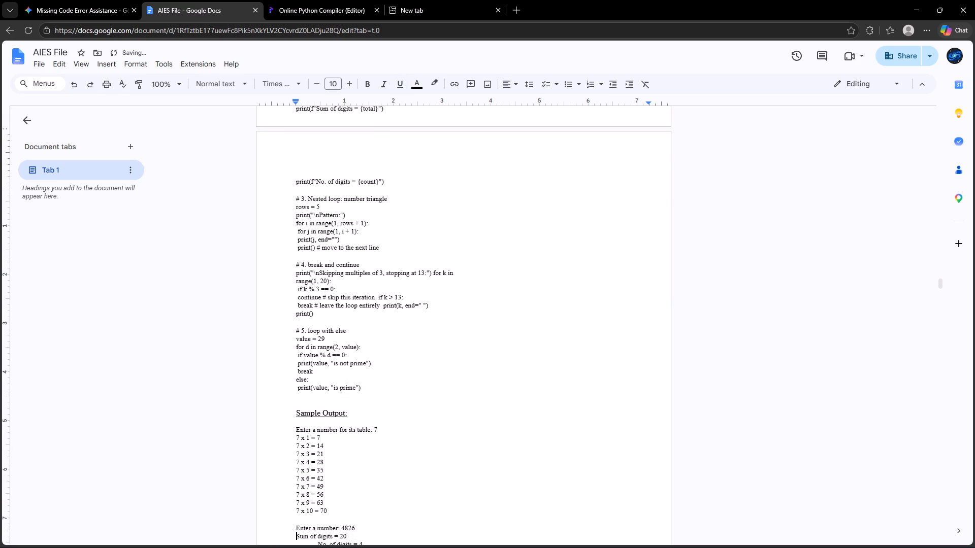
{"action": "key", "text": "Down"}
{"action": "key", "text": "BackSpace"}
Remove the left indent from the "Pattern:" line and the number triangle beneath it, from 1 through 12345.
{"action": "key", "text": "Down"}
{"action": "key", "text": "BackSpace"}
{"action": "key", "text": "Down"}
{"action": "key", "text": "BackSpace"}
{"action": "key", "text": "Down"}
{"action": "key", "text": "BackSpace"}
{"action": "key", "text": "Down"}
{"action": "key", "text": "BackSpace"}
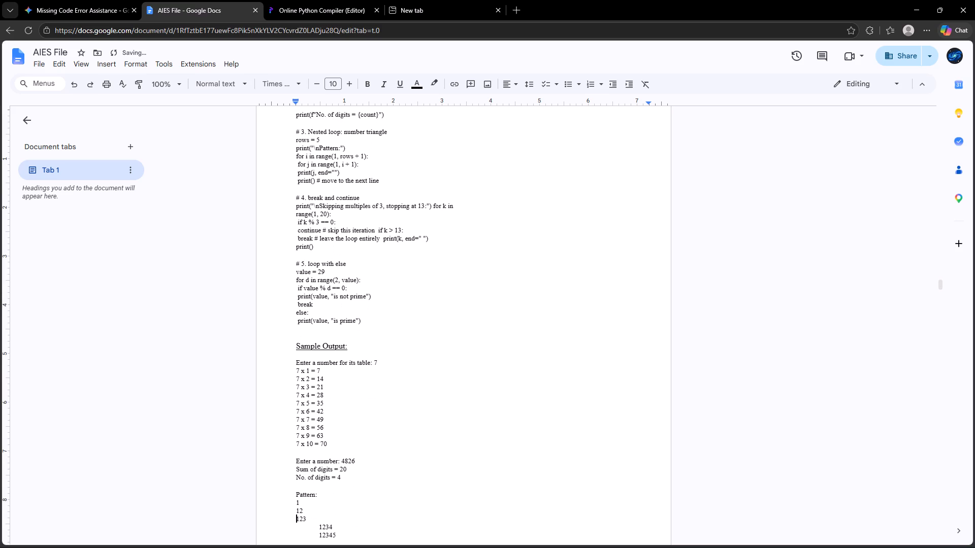
{"action": "key", "text": "Down"}
{"action": "key", "text": "BackSpace"}
{"action": "key", "text": "Down"}
{"action": "key", "text": "BackSpace"}
Remove the left indent from the "Skipping multiples of 3, stopping at 13:" line, its number sequence and the "29 is prime." line.
{"action": "key", "text": "Down"}
{"action": "key", "text": "Down"}
{"action": "key", "text": "Up"}
{"action": "key", "text": "BackSpace"}
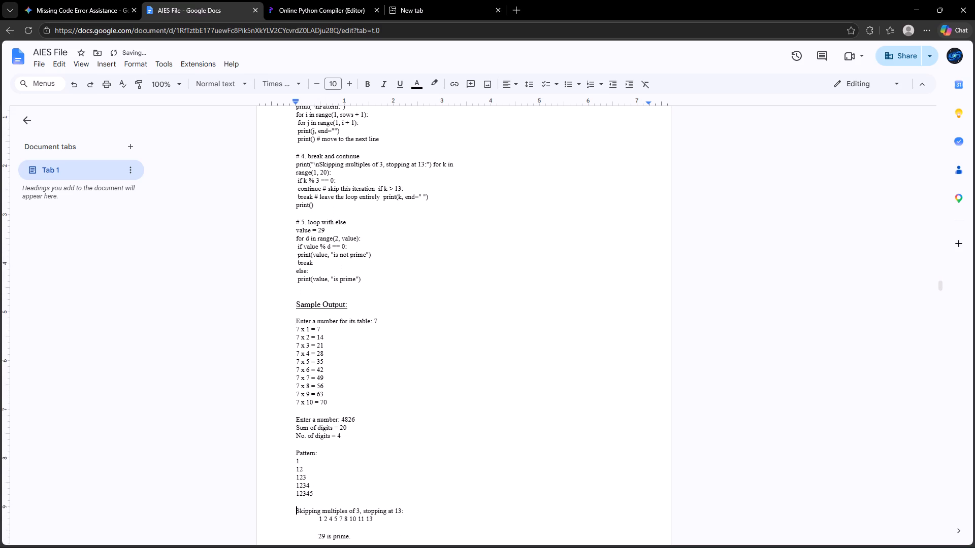
{"action": "key", "text": "Down"}
{"action": "key", "text": "BackSpace"}
{"action": "key", "text": "Down"}
{"action": "key", "text": "BackSpace"}
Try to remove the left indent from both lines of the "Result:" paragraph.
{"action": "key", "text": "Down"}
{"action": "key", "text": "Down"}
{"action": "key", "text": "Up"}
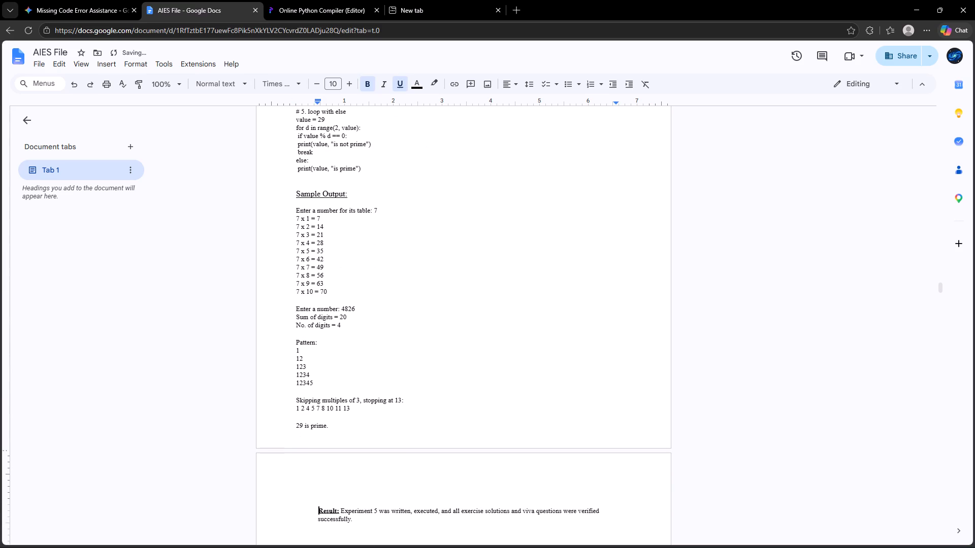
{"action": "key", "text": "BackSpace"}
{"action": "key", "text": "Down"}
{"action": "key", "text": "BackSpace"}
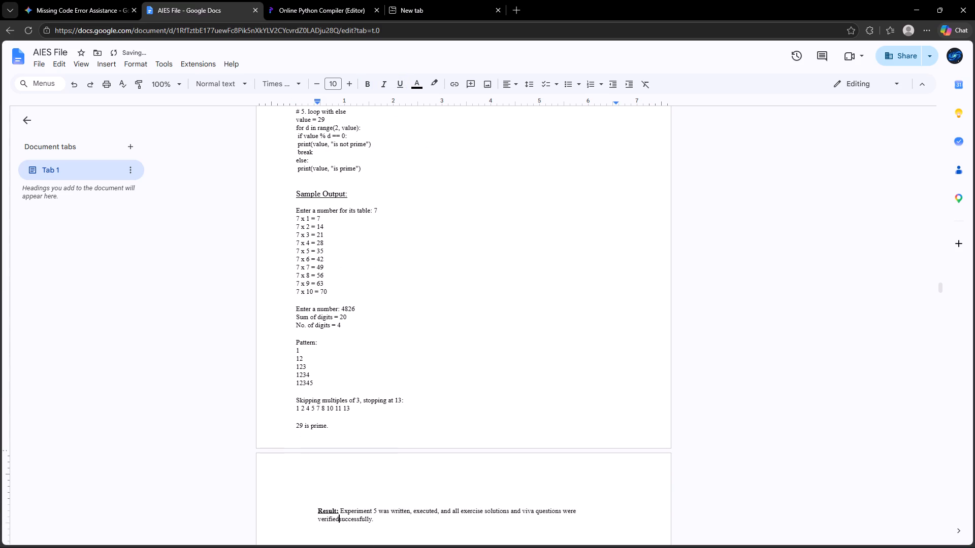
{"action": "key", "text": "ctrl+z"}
Set paragraph spacing to 1 pt before and 1 pt after for the lines from "Skipping multiples of 3" through "29 is prime.".
{"action": "scroll", "coordinate": [321, 161], "scroll_direction": "down", "scroll_amount": 3}
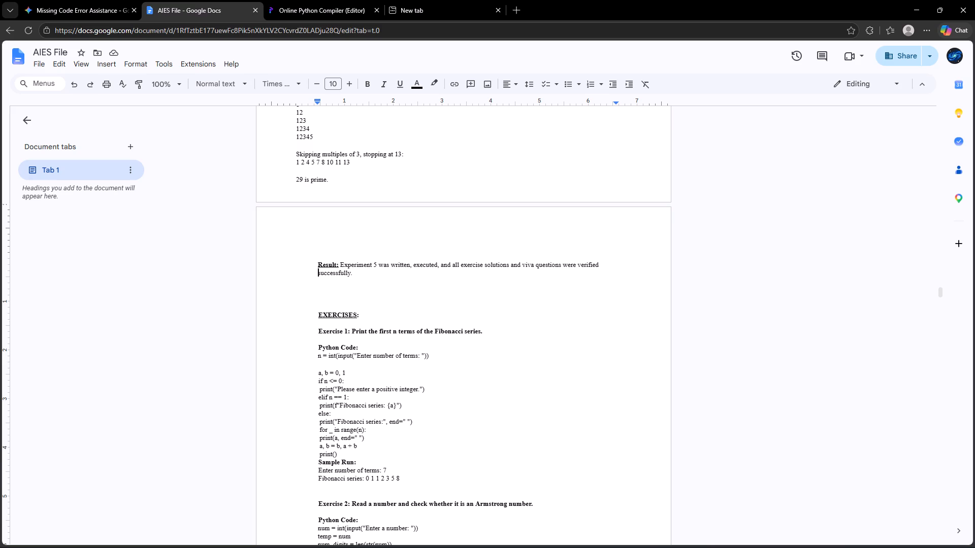
{"action": "scroll", "coordinate": [321, 161], "scroll_direction": "up", "scroll_amount": 1}
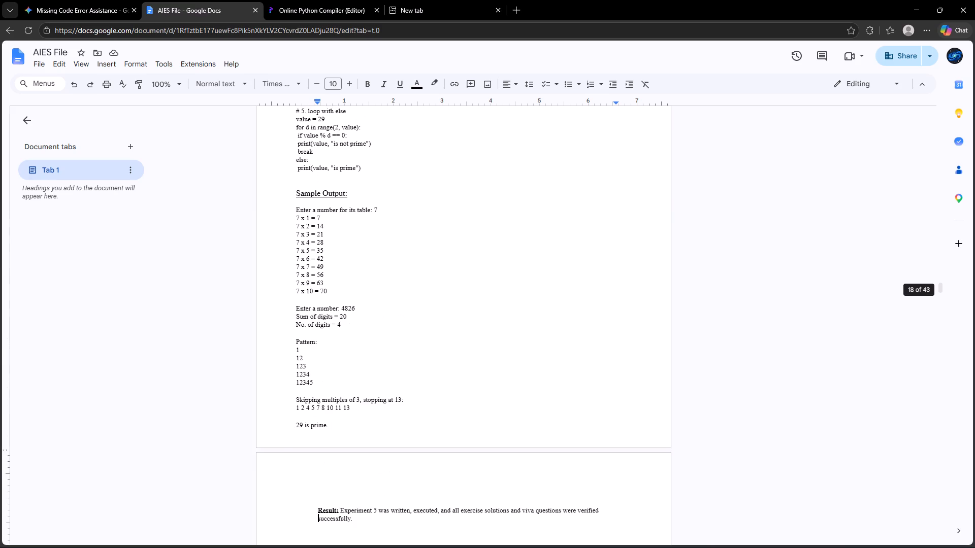
{"action": "scroll", "coordinate": [321, 161], "scroll_direction": "up", "scroll_amount": 2}
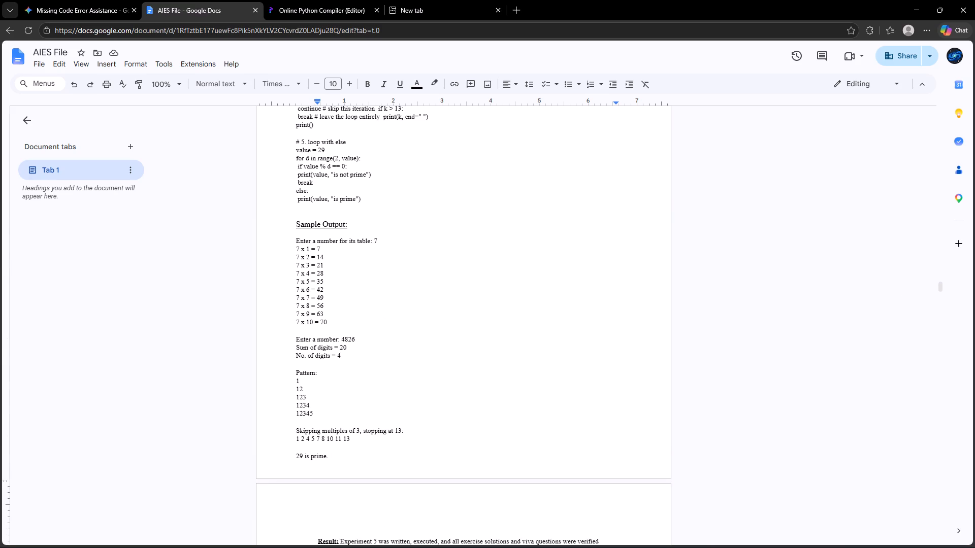
{"action": "left_click_drag", "start_coordinate": [294, 423], "coordinate": [336, 457]}
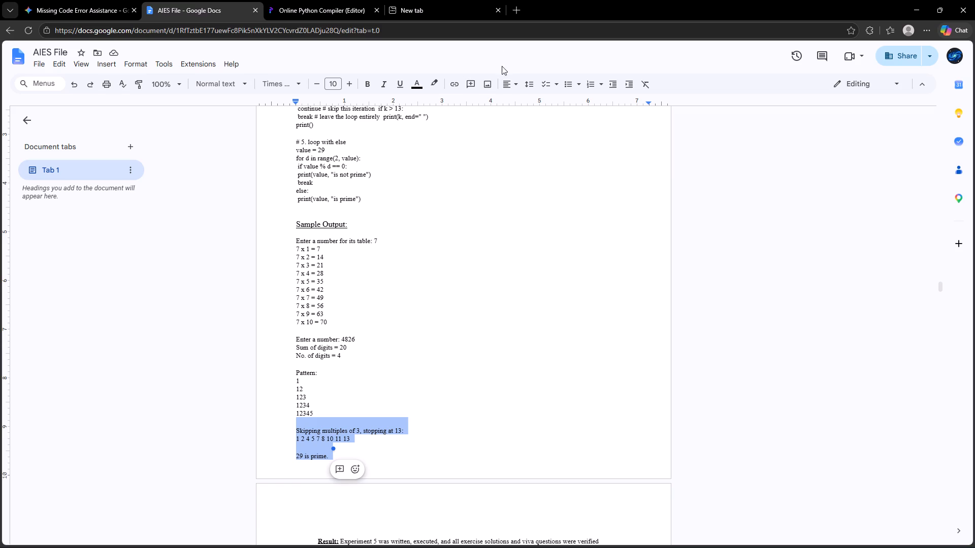
{"action": "left_click", "coordinate": [504, 82]}
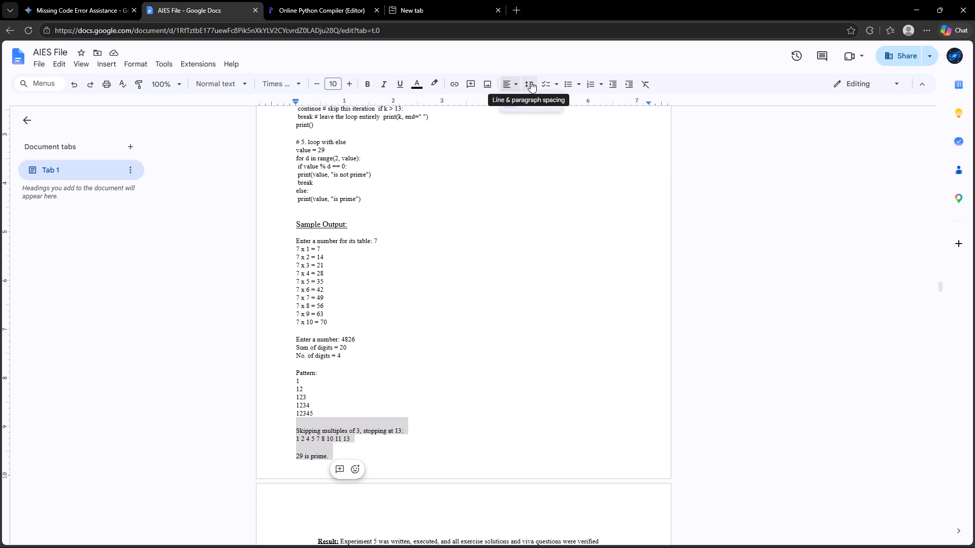
{"action": "left_click", "coordinate": [530, 82]}
{"action": "left_click", "coordinate": [564, 219]}
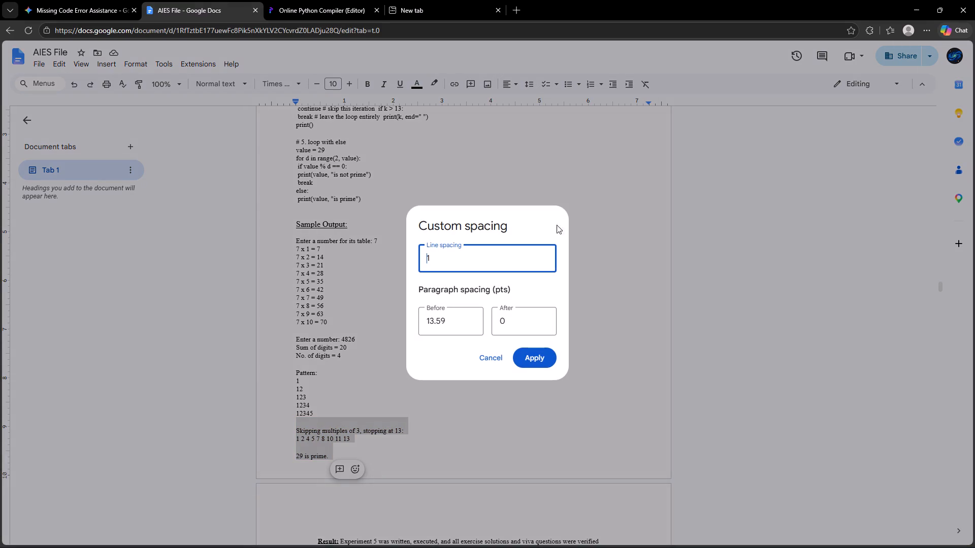
{"action": "left_click", "coordinate": [451, 305]}
{"action": "double_click", "coordinate": [453, 312]}
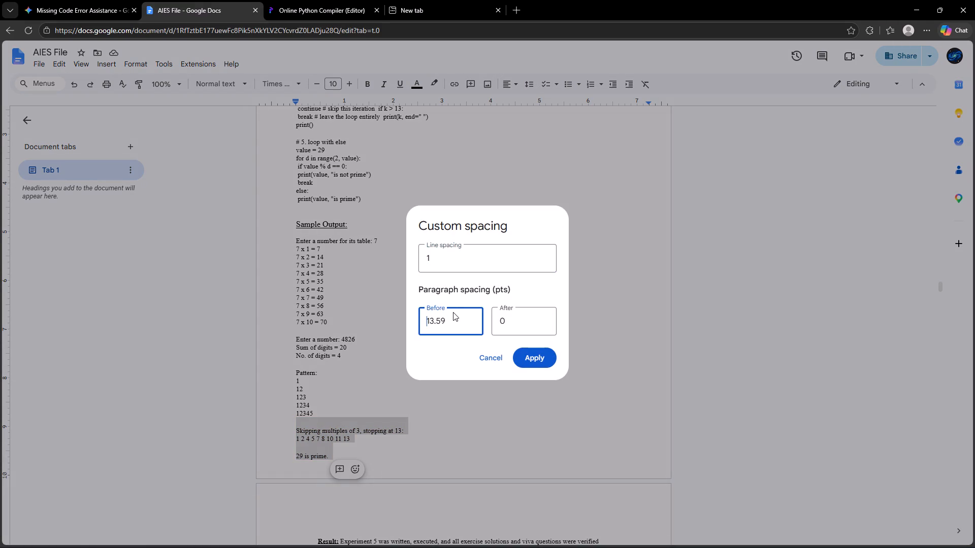
{"action": "key", "text": "ctrl+a"}
{"action": "key", "text": "1"}
{"action": "key", "text": "Tab"}
{"action": "key", "text": "1"}
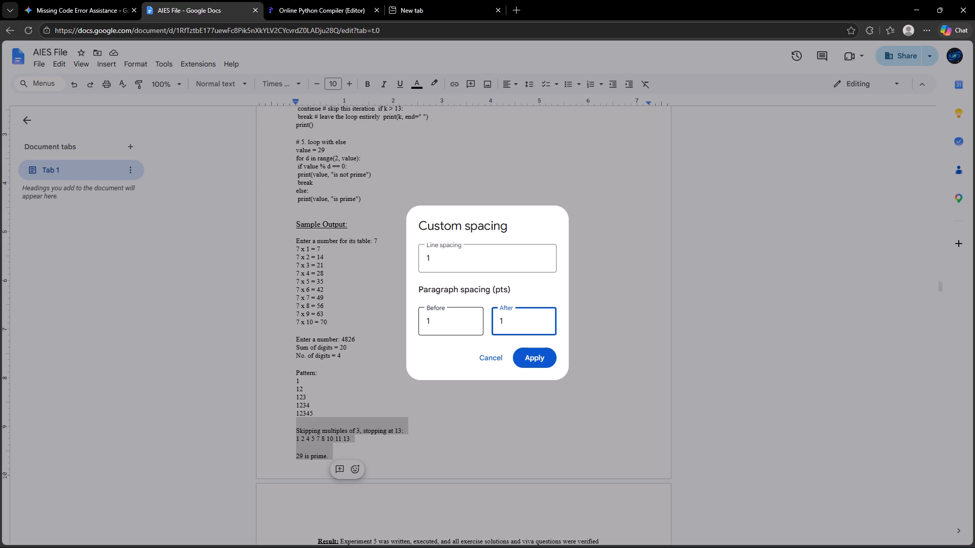
{"action": "key", "text": "Tab"}
{"action": "key", "text": "Tab"}
{"action": "key", "text": "Return"}
Remove the left indent from the Experiment 5 "Result:" paragraph.
{"action": "scroll", "coordinate": [453, 312], "scroll_direction": "down", "scroll_amount": 1}
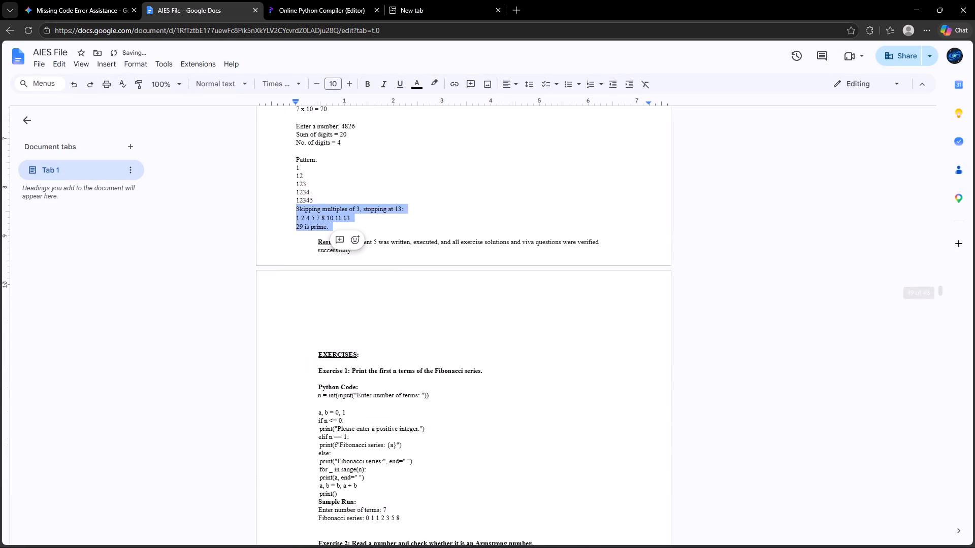
{"action": "scroll", "coordinate": [453, 312], "scroll_direction": "down", "scroll_amount": 2}
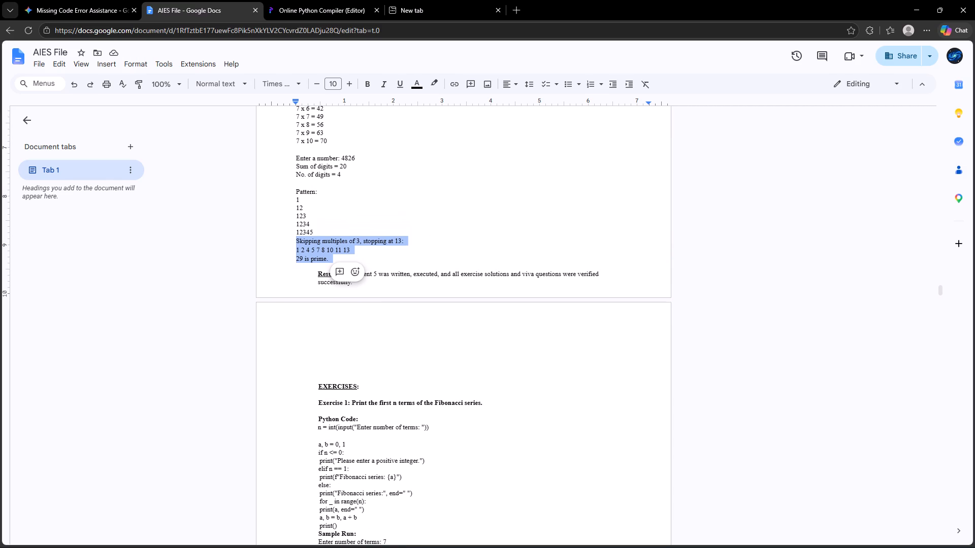
{"action": "left_click", "coordinate": [312, 275]}
{"action": "key", "text": "BackSpace"}
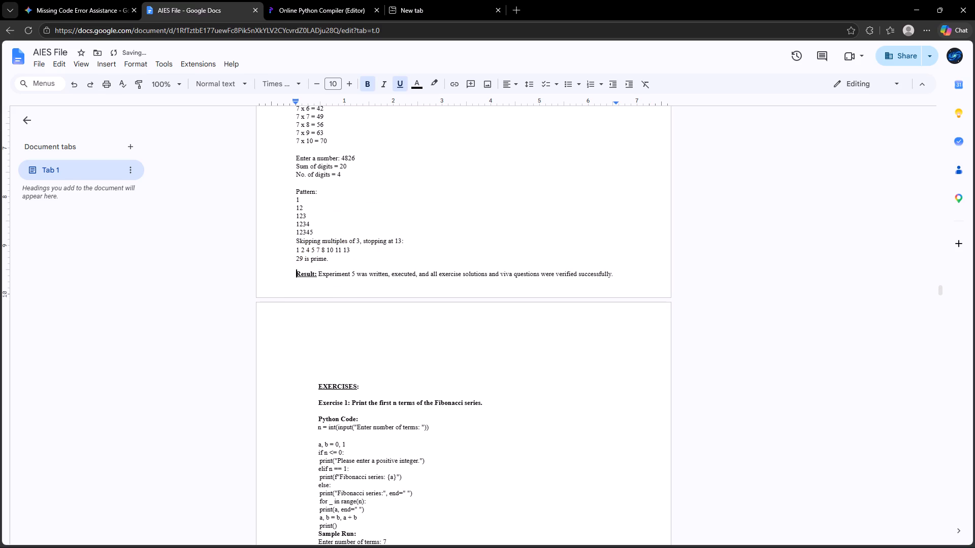
Increase the font size of the "Result:" label by two size steps.
{"action": "key", "text": "ctrl+shift+Right"}
{"action": "key", "text": "ctrl+shift+Right"}
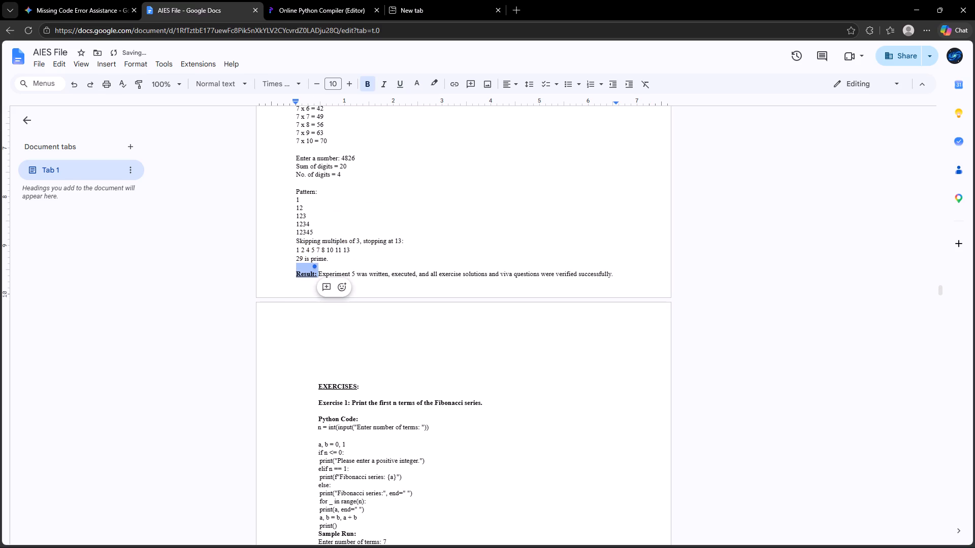
{"action": "key", "text": "ctrl+shift+period"}
{"action": "key", "text": "ctrl+shift+period"}
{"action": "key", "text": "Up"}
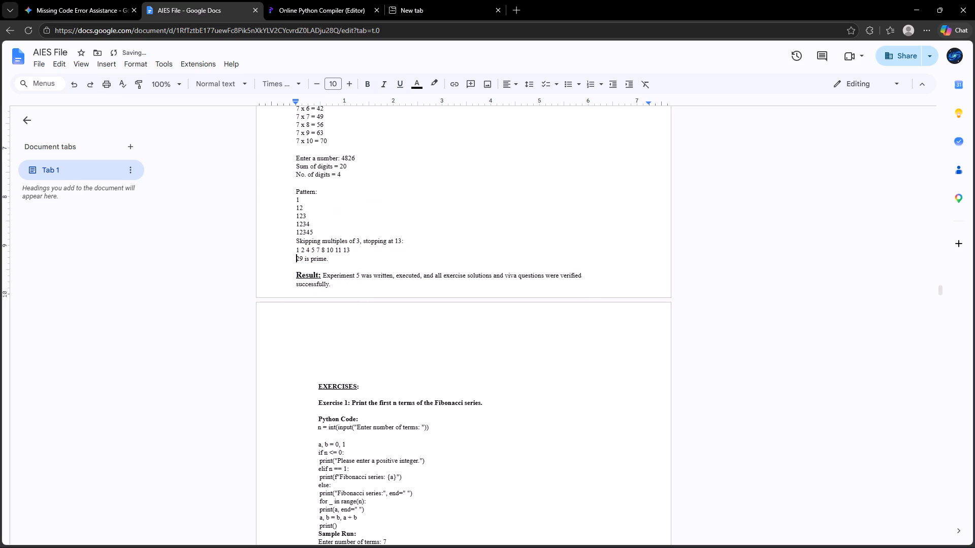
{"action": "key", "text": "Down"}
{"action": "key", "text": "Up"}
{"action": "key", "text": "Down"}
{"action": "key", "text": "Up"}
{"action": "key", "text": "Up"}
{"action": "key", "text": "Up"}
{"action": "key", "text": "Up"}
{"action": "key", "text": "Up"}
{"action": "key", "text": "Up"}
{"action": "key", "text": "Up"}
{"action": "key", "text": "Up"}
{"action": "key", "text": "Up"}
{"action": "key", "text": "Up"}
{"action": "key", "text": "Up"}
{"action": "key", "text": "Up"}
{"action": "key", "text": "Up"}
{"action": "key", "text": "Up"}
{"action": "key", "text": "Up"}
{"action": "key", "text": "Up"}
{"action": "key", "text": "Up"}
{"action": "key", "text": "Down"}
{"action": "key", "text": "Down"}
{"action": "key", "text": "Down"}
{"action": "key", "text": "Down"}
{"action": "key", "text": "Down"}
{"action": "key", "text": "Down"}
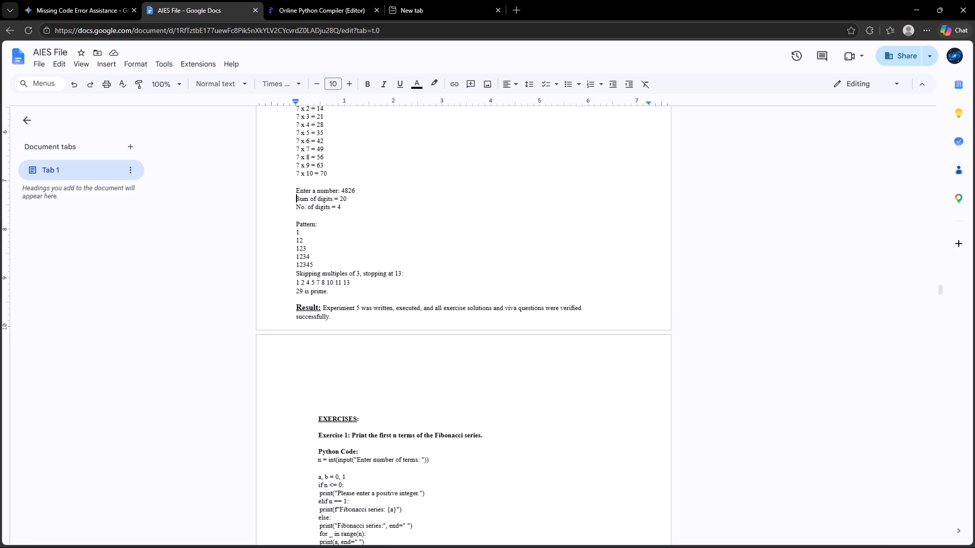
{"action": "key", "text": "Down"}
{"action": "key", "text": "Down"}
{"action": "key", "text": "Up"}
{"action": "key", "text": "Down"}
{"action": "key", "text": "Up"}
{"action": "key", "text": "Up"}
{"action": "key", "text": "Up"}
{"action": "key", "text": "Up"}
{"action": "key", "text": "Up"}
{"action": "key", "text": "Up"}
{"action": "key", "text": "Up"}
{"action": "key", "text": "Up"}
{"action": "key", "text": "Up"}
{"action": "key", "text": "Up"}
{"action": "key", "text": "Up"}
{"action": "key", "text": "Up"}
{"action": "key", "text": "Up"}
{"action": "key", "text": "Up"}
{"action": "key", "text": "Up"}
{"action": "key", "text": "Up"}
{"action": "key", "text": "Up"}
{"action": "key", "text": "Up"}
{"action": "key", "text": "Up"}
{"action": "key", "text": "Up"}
Set paragraph spacing to 2 pt before and 2 pt after for the "Sample Output:" heading.
{"action": "key", "text": "Down"}
{"action": "key", "text": "Down"}
{"action": "key", "text": "Down"}
{"action": "key", "text": "Down"}
{"action": "key", "text": "Down"}
{"action": "key", "text": "Down"}
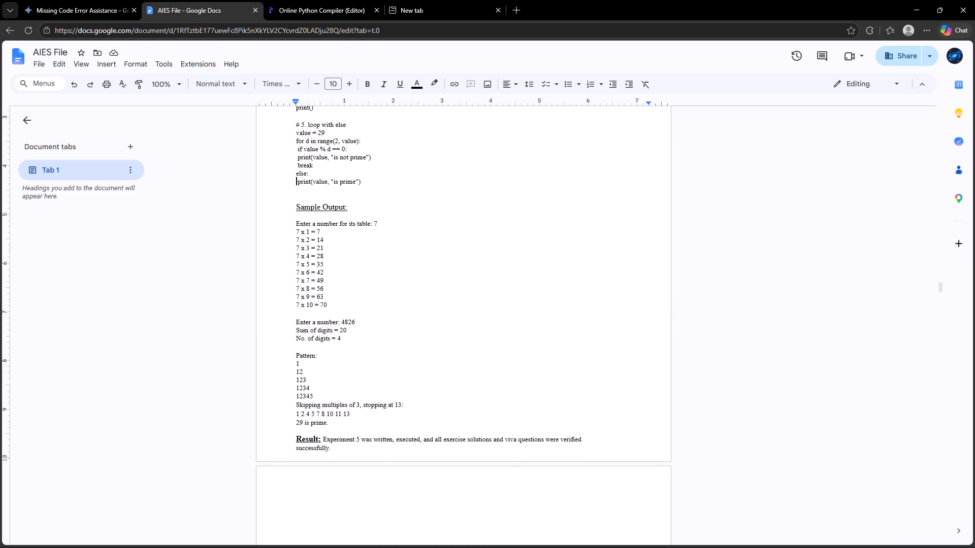
{"action": "key", "text": "Down"}
{"action": "key", "text": "Up"}
{"action": "key", "text": "Down"}
{"action": "key", "text": "ctrl+shift+Right"}
{"action": "key", "text": "ctrl+shift+Right"}
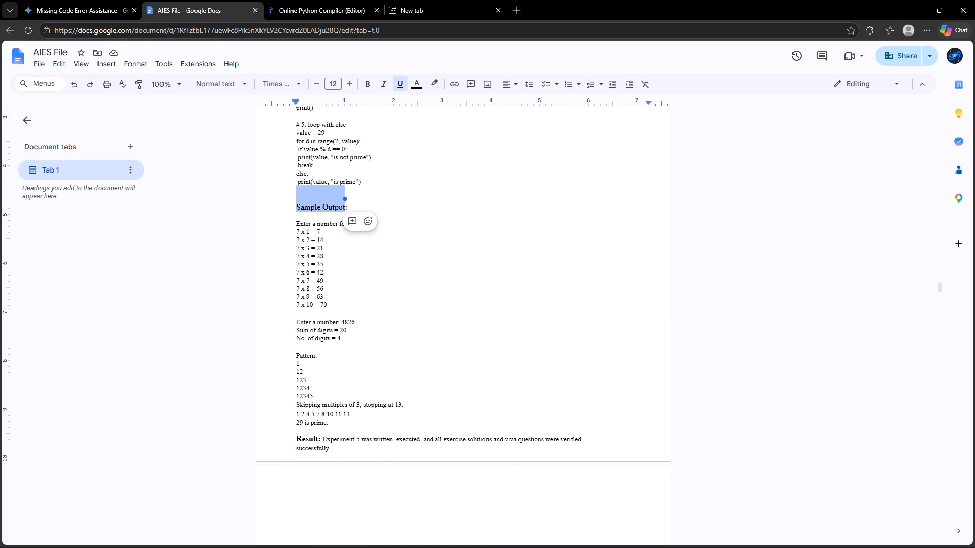
{"action": "key", "text": "ctrl+shift+Right"}
{"action": "left_click", "coordinate": [530, 86]}
{"action": "left_click", "coordinate": [570, 208]}
{"action": "left_click", "coordinate": [572, 216]}
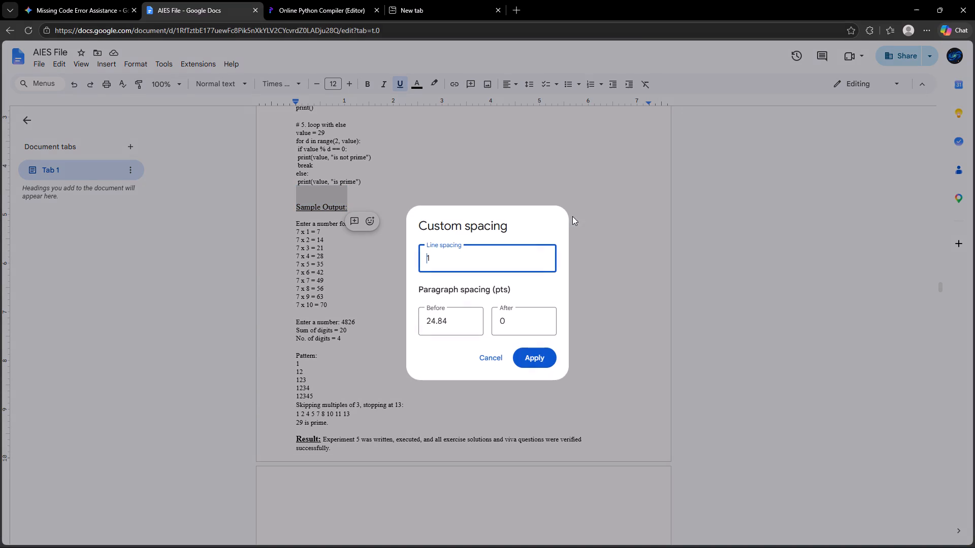
{"action": "double_click", "coordinate": [444, 321]}
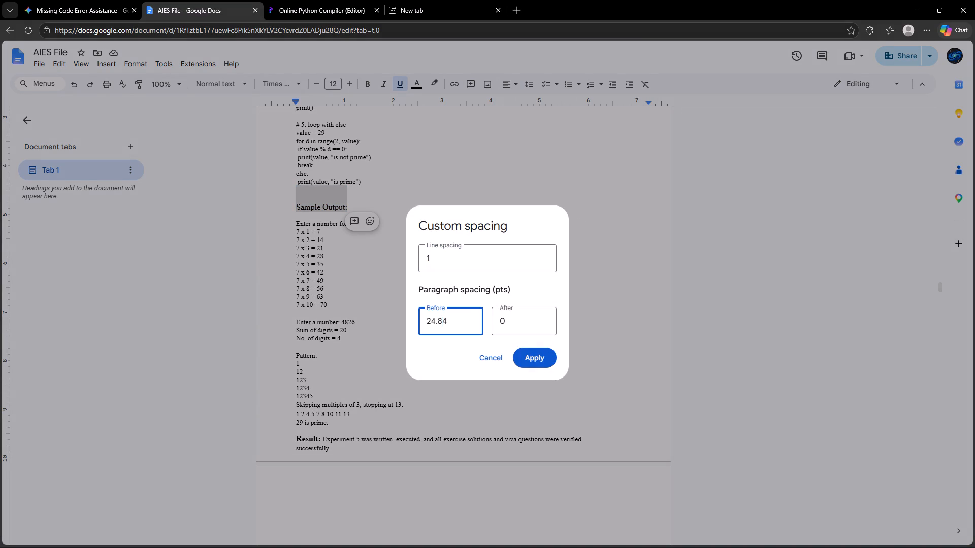
{"action": "key", "text": "2"}
{"action": "key", "text": "Tab"}
{"action": "key", "text": "2"}
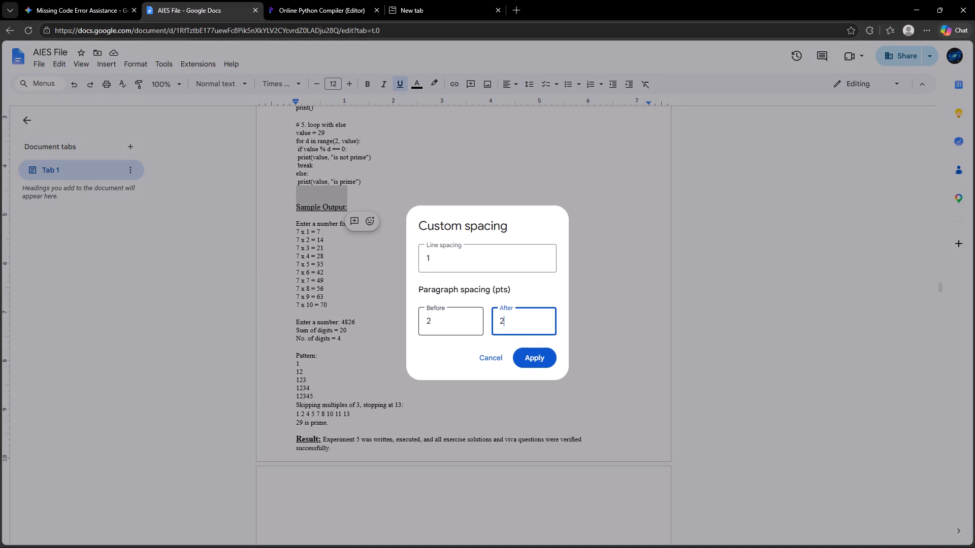
{"action": "key", "text": "Tab"}
{"action": "key", "text": "Tab"}
{"action": "key", "text": "Return"}
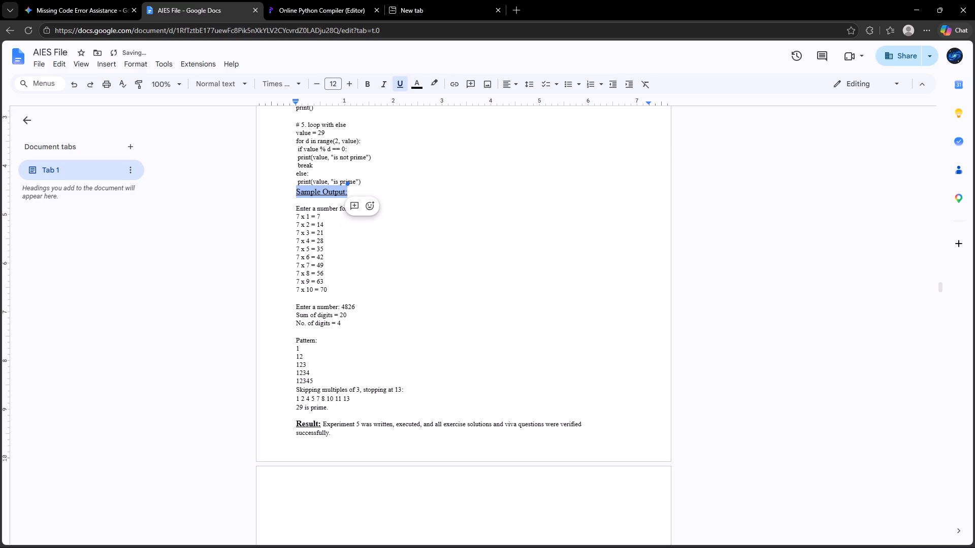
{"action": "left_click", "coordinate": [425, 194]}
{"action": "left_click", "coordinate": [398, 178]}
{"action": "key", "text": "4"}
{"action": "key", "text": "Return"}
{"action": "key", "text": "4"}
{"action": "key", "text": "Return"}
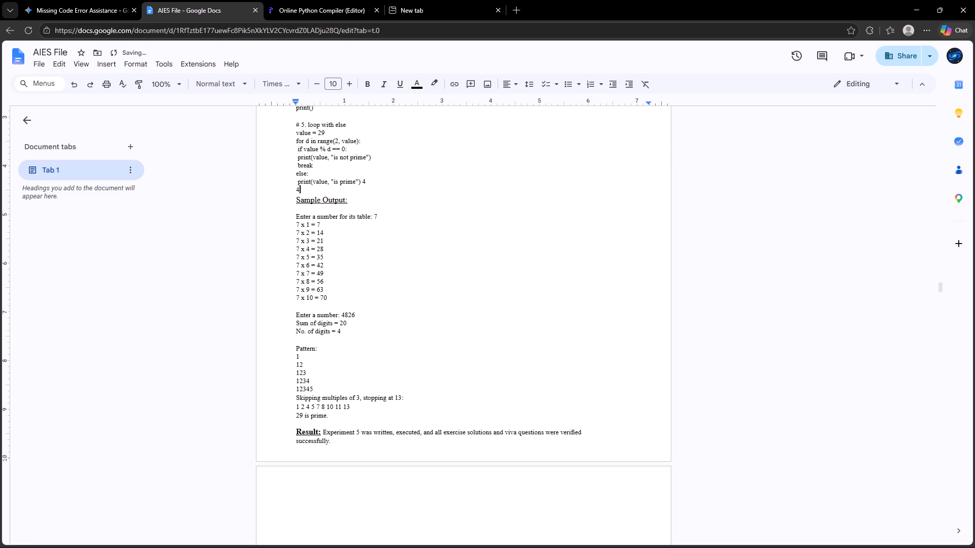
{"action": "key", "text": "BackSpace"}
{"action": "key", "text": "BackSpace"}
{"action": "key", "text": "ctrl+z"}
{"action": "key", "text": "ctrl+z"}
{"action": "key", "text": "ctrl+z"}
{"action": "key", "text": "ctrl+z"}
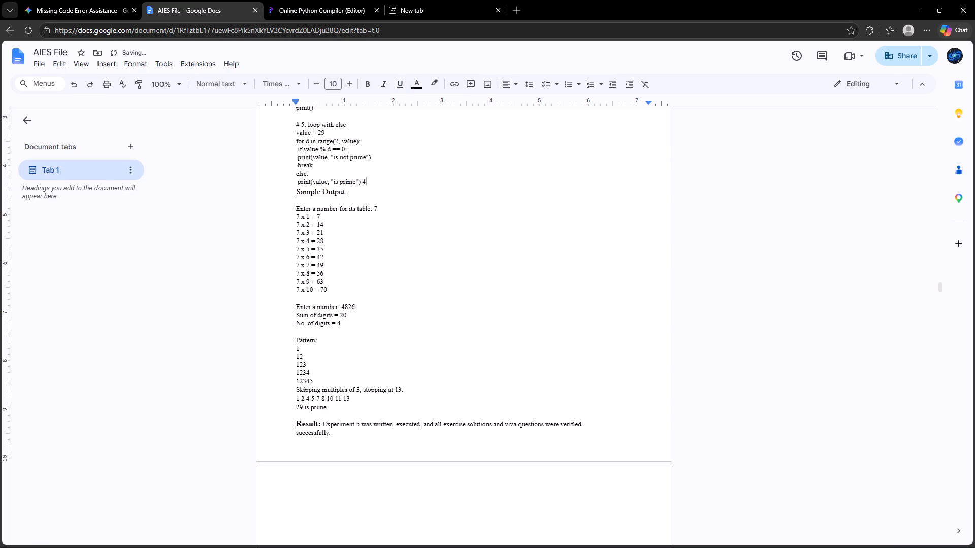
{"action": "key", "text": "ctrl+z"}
Insert a blank line after the print(value, "is prime") code line, above the "Sample Output:" heading.
{"action": "left_click", "coordinate": [398, 178], "text": "ctrl"}
{"action": "key", "text": "Return"}
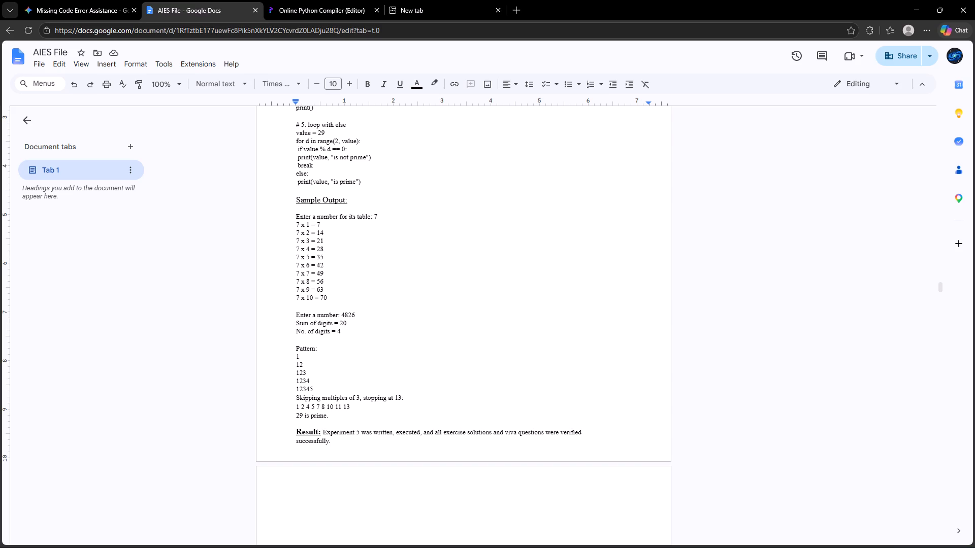
Set the paragraph spacing before the "EXERCISES:" heading to 0 pt.
{"action": "scroll", "coordinate": [398, 178], "scroll_direction": "down", "scroll_amount": 4}
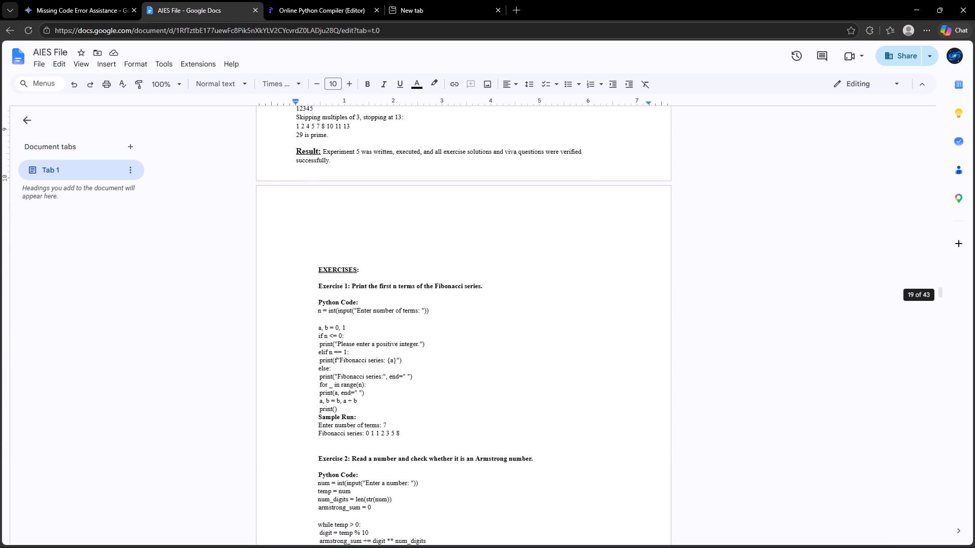
{"action": "left_click", "coordinate": [329, 253]}
{"action": "key", "text": "Left"}
{"action": "key", "text": "Left"}
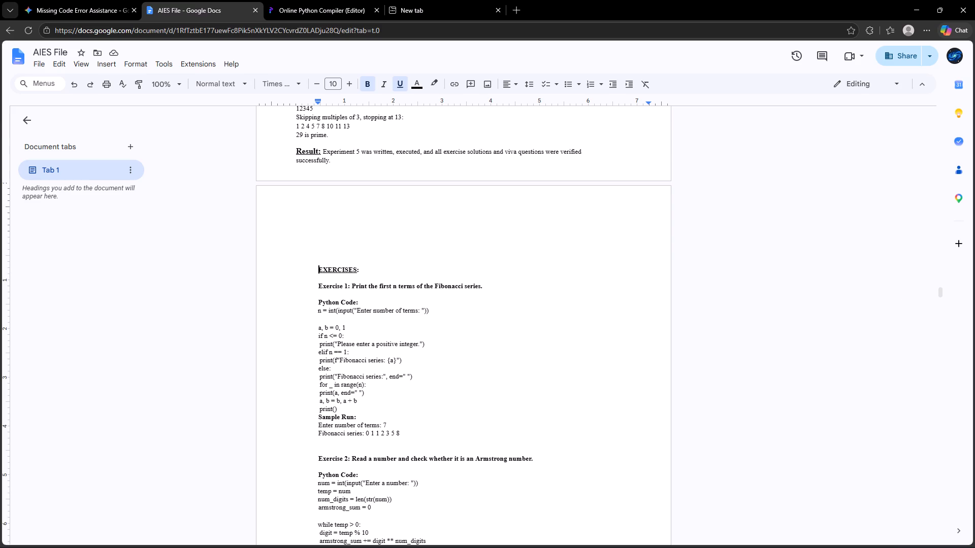
{"action": "key", "text": "Up"}
{"action": "key", "text": "Down"}
{"action": "key", "text": "ctrl+shift+Right"}
{"action": "key", "text": "ctrl+shift+Right"}
{"action": "scroll", "coordinate": [329, 253], "scroll_direction": "down", "scroll_amount": 2}
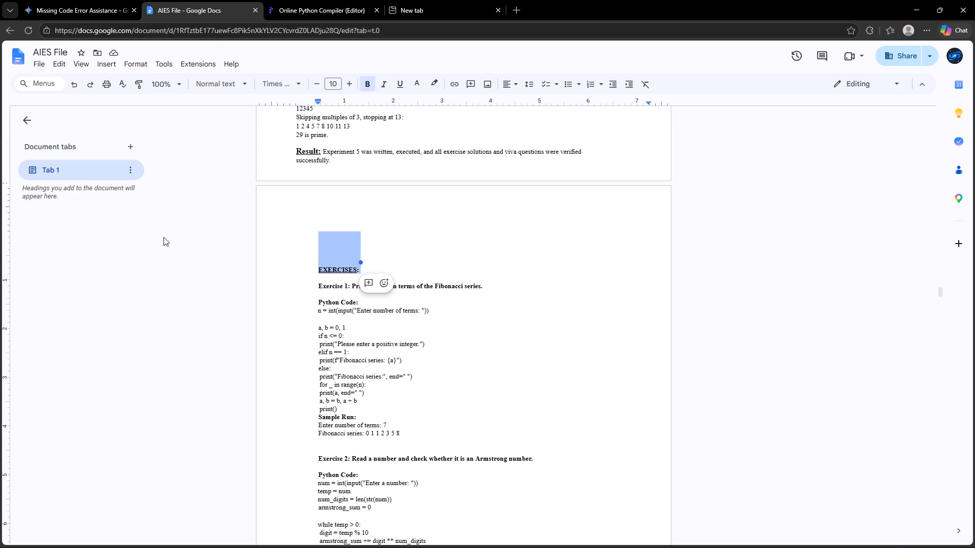
{"action": "left_click", "coordinate": [533, 86]}
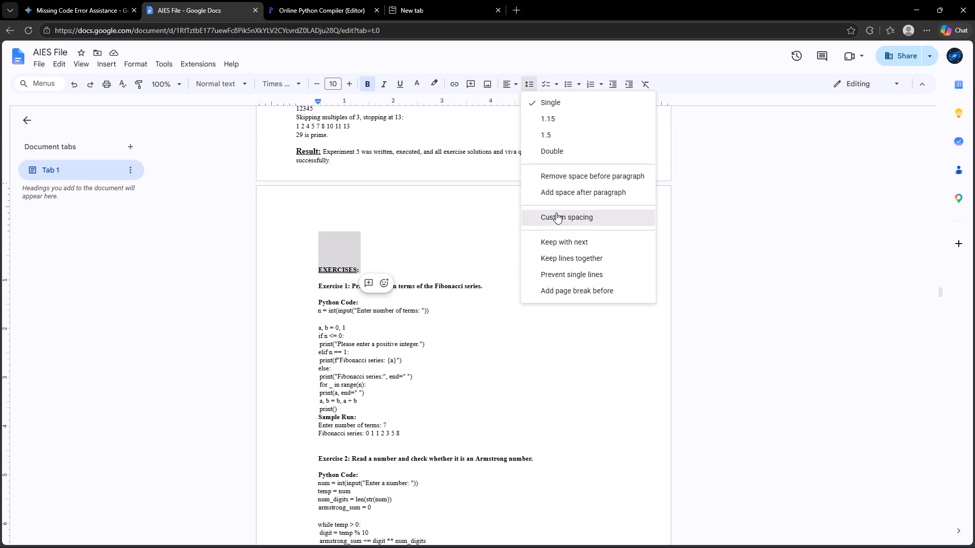
{"action": "left_click", "coordinate": [556, 213]}
{"action": "double_click", "coordinate": [450, 323]}
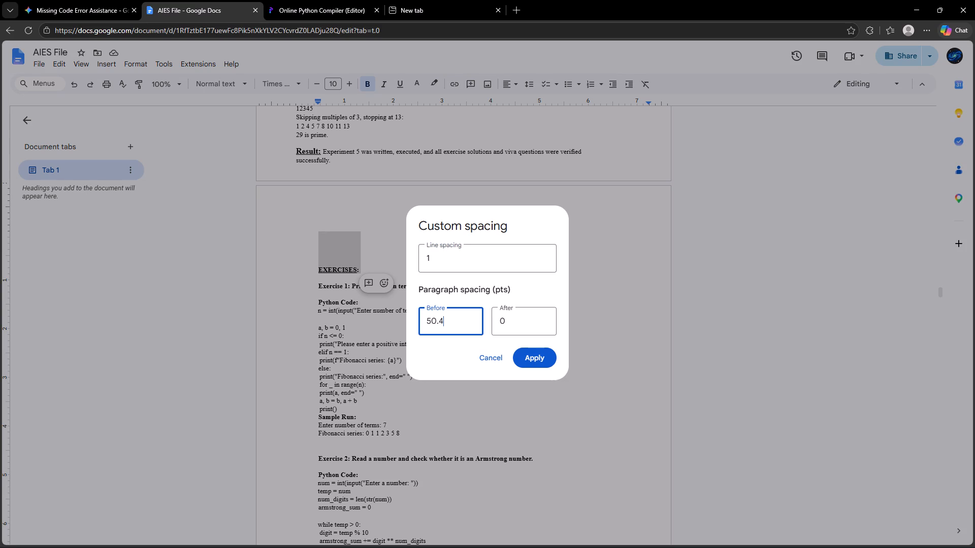
{"action": "key", "text": "0"}
{"action": "key", "text": "Tab"}
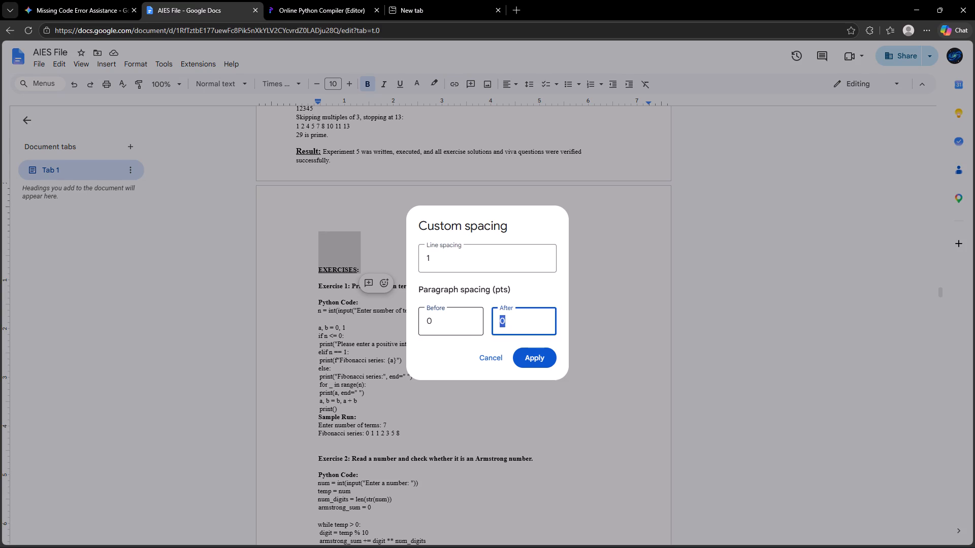
{"action": "key", "text": "Tab"}
{"action": "key", "text": "Tab"}
{"action": "key", "text": "Return"}
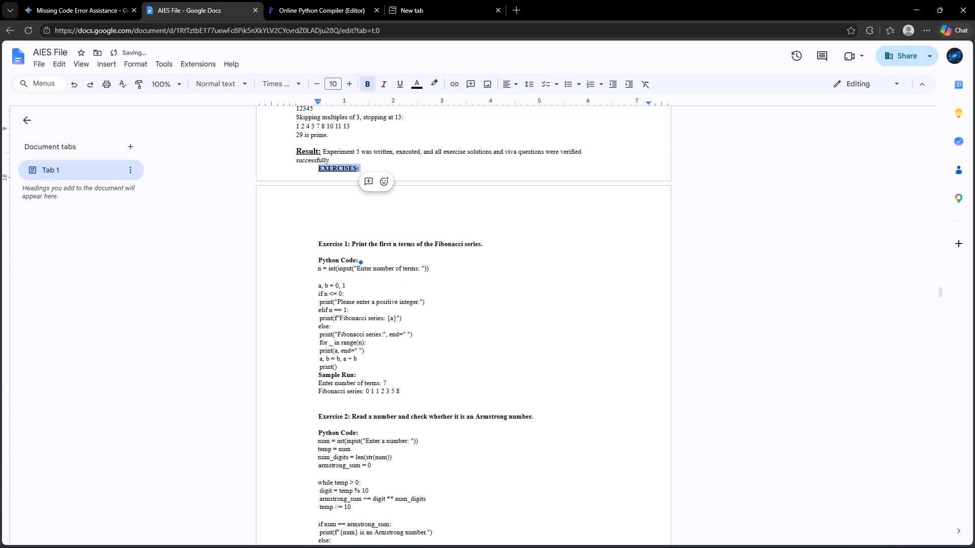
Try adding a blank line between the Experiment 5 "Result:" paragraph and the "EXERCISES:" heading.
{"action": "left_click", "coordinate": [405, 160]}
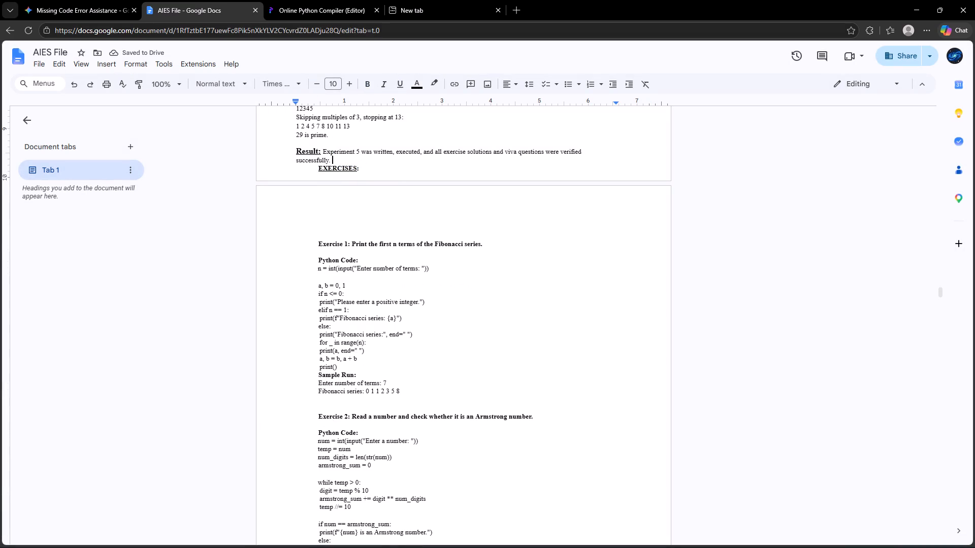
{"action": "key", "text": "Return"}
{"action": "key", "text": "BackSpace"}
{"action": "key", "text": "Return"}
Unlink the Section 4 header from the previous section.
{"action": "double_click", "coordinate": [338, 206]}
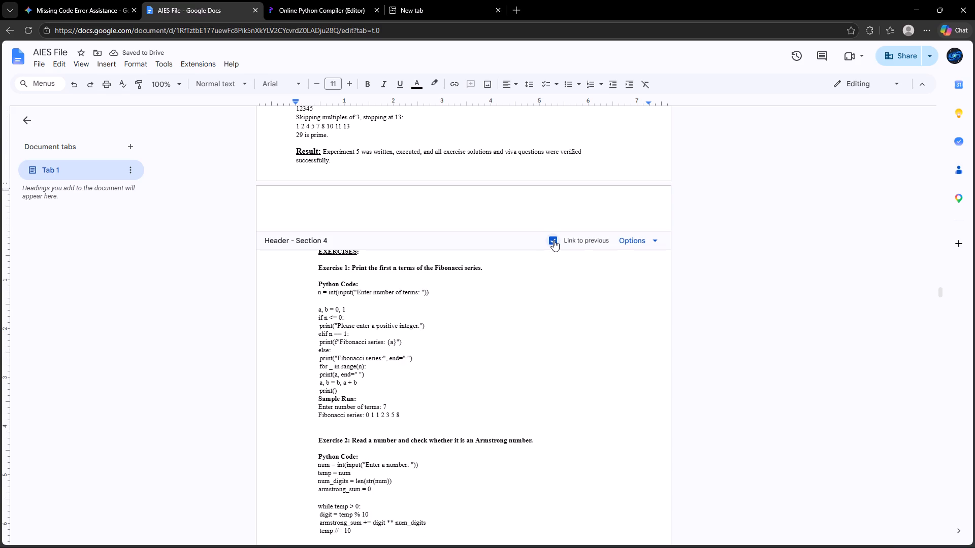
{"action": "left_click", "coordinate": [554, 240]}
{"action": "left_click", "coordinate": [755, 249]}
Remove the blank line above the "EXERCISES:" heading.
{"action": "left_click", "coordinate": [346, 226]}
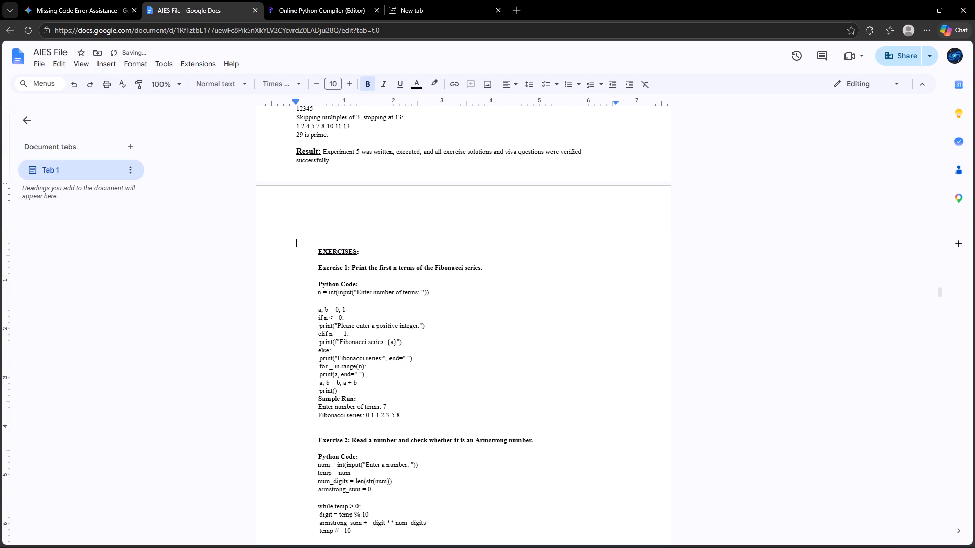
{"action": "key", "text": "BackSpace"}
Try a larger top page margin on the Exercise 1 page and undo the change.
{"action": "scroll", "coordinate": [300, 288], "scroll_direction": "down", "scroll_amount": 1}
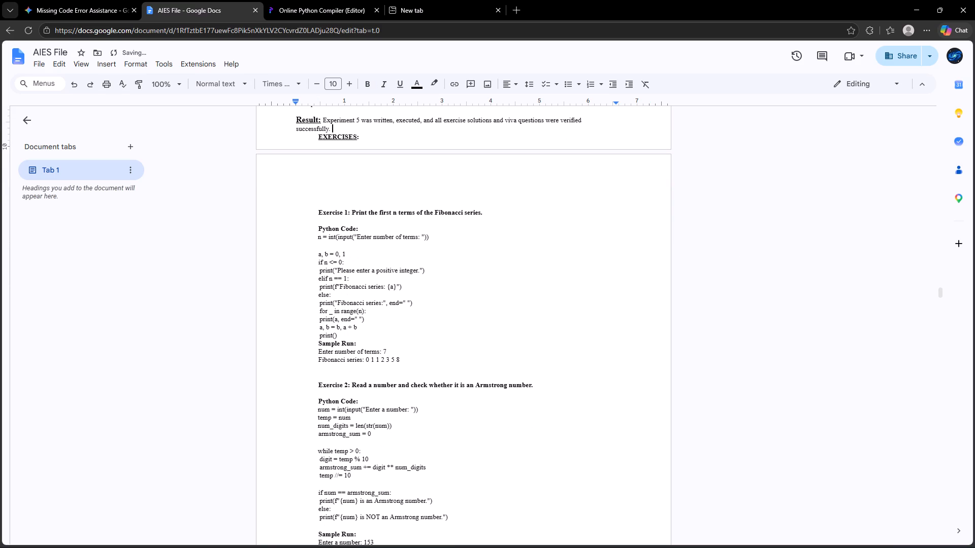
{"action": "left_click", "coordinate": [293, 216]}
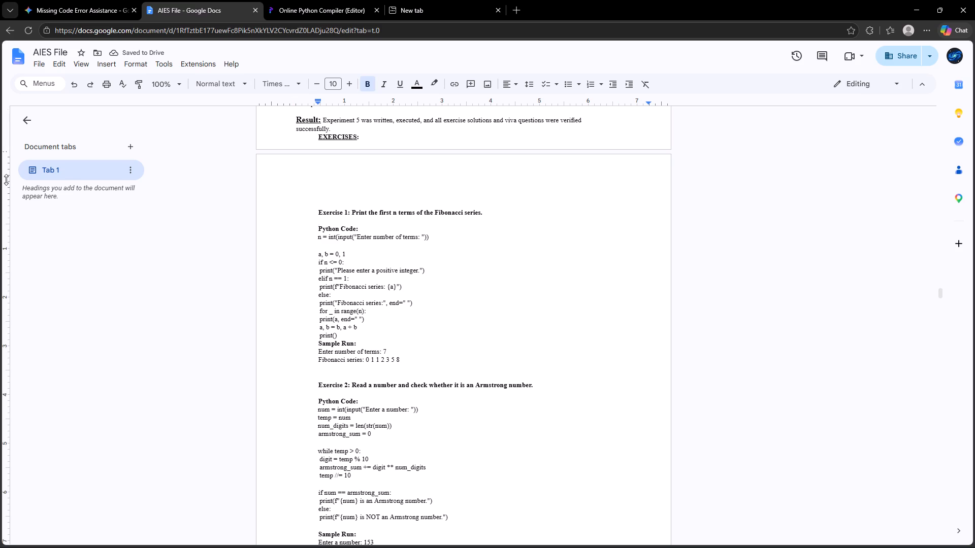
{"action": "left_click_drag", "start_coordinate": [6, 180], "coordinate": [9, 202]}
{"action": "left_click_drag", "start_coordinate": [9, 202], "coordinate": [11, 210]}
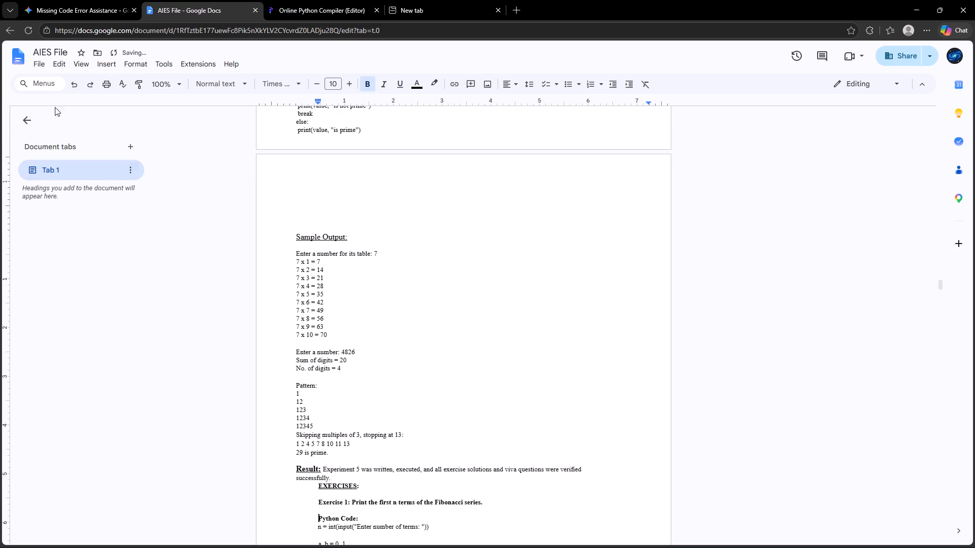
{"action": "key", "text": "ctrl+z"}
Insert a blank line after the Experiment 5 "Result:" paragraph, above the "EXERCISES:" heading.
{"action": "scroll", "coordinate": [389, 167], "scroll_direction": "up", "scroll_amount": 1}
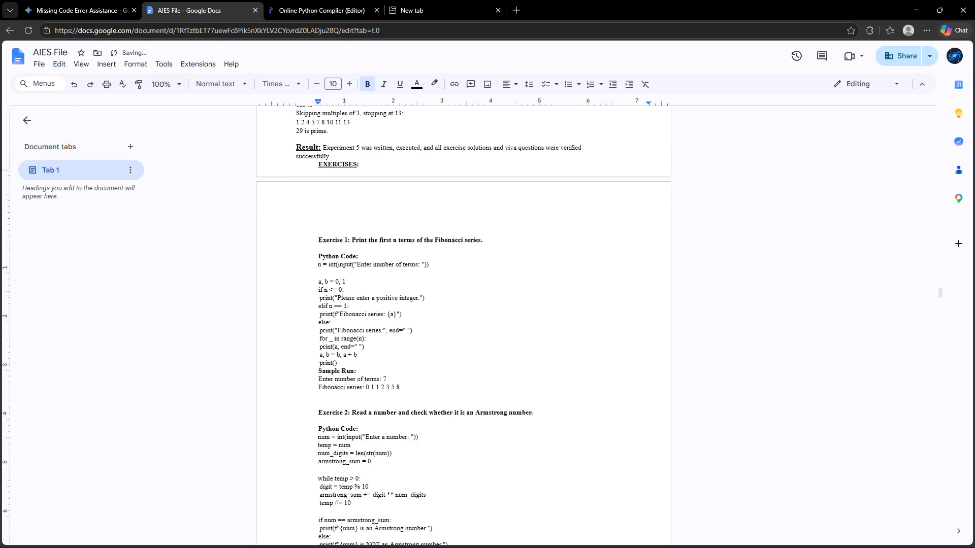
{"action": "scroll", "coordinate": [389, 167], "scroll_direction": "up", "scroll_amount": 1}
{"action": "left_click", "coordinate": [373, 184]}
{"action": "left_click", "coordinate": [362, 178]}
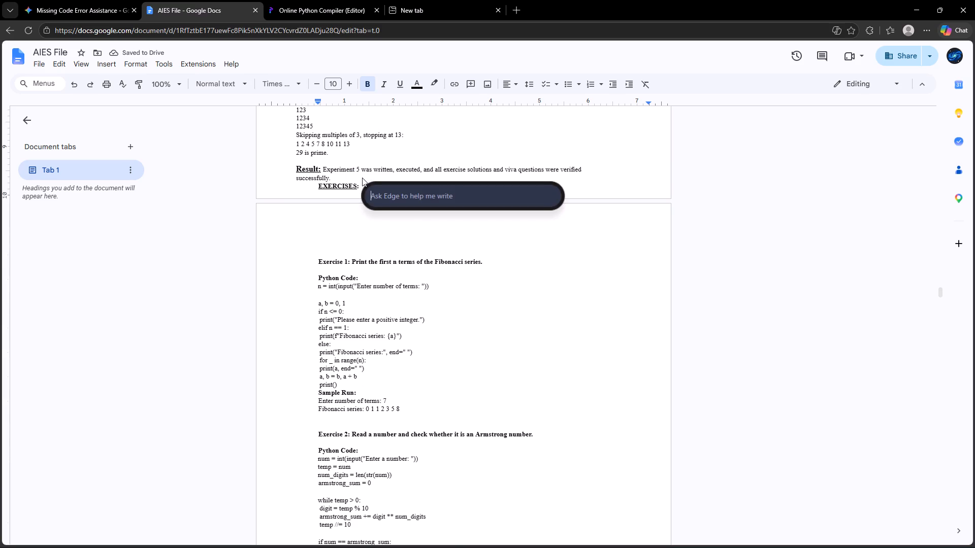
{"action": "left_click", "coordinate": [340, 177]}
{"action": "left_click", "coordinate": [340, 177]}
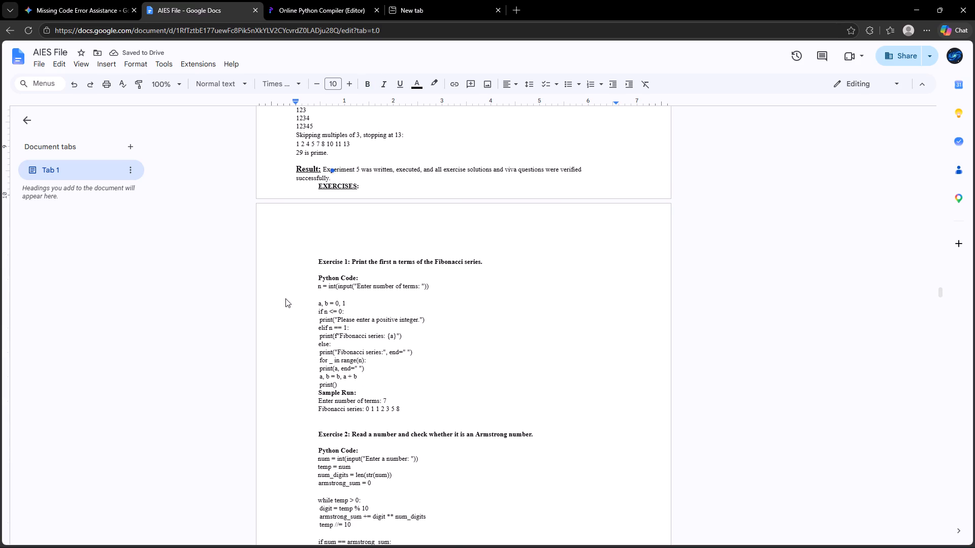
{"action": "key", "text": "Return"}
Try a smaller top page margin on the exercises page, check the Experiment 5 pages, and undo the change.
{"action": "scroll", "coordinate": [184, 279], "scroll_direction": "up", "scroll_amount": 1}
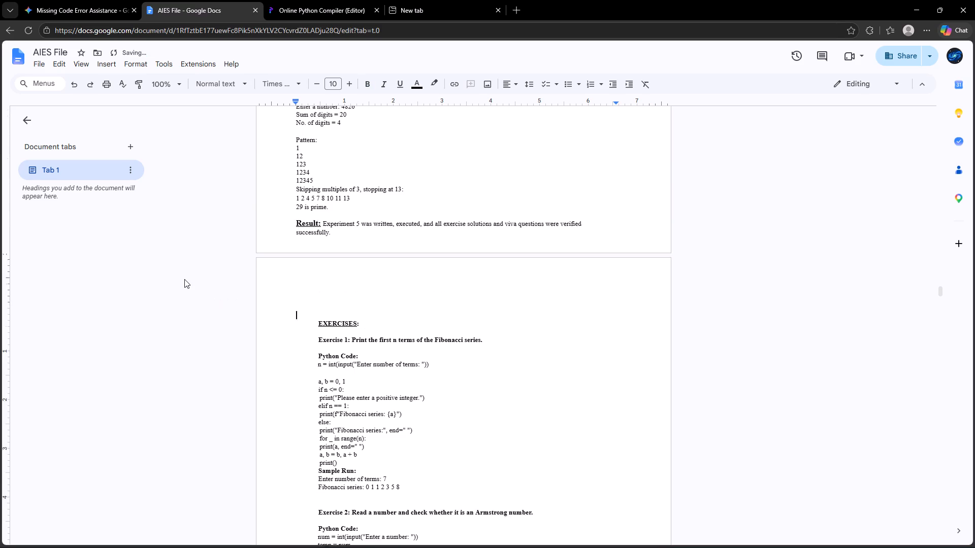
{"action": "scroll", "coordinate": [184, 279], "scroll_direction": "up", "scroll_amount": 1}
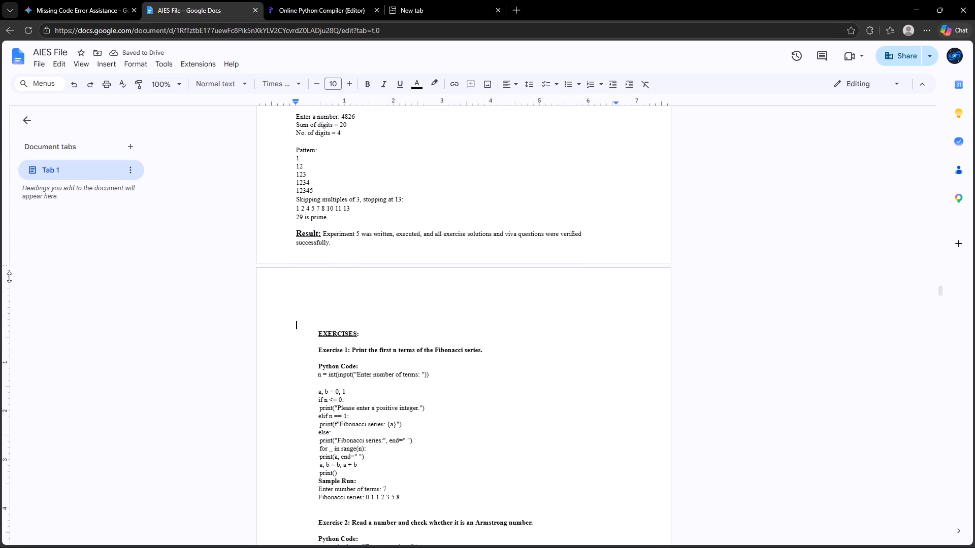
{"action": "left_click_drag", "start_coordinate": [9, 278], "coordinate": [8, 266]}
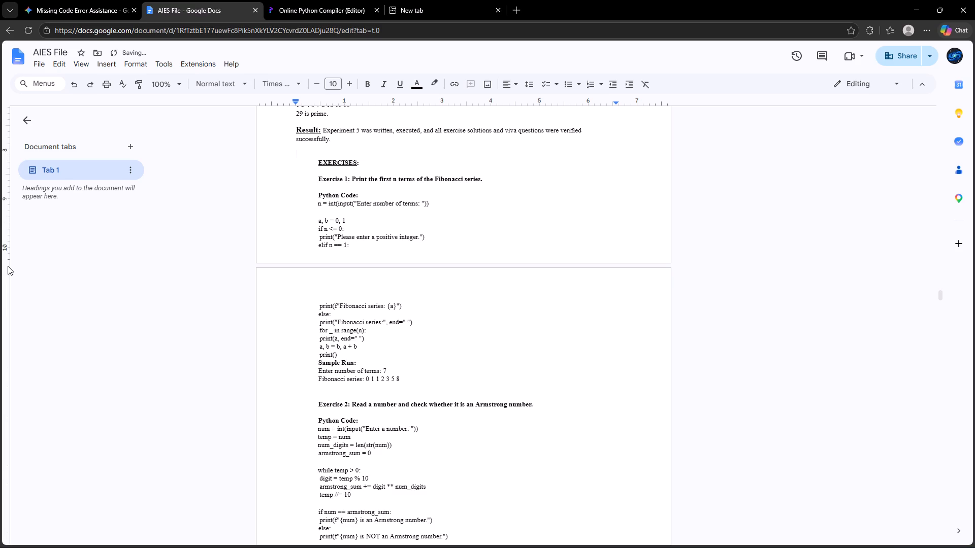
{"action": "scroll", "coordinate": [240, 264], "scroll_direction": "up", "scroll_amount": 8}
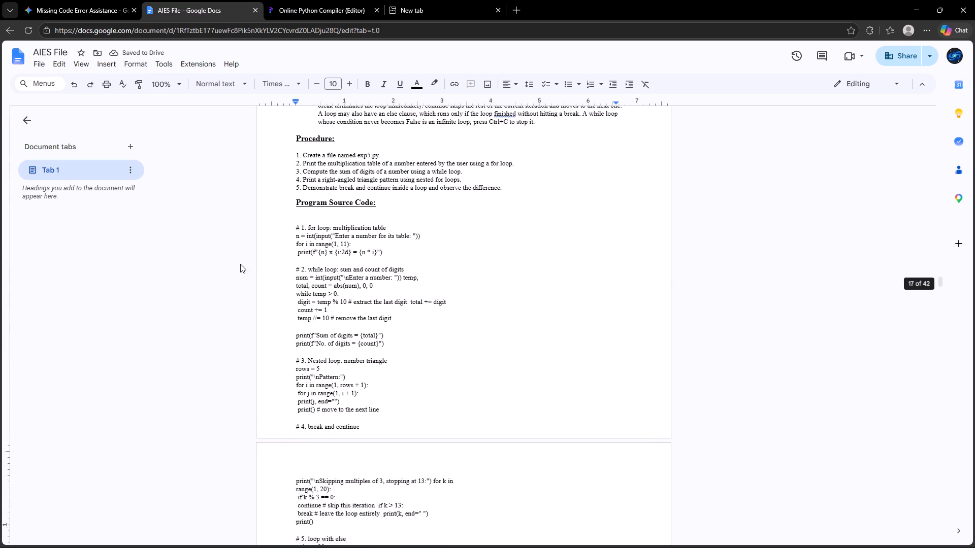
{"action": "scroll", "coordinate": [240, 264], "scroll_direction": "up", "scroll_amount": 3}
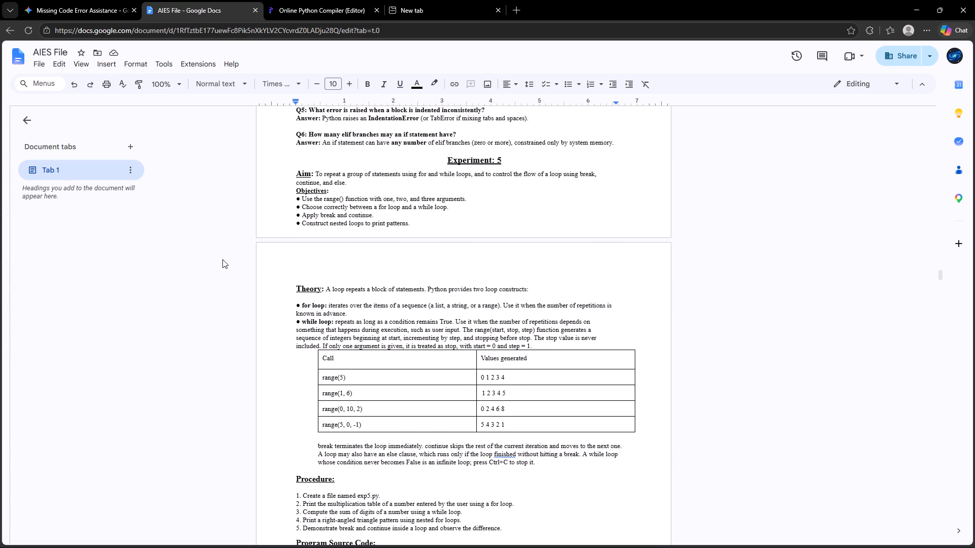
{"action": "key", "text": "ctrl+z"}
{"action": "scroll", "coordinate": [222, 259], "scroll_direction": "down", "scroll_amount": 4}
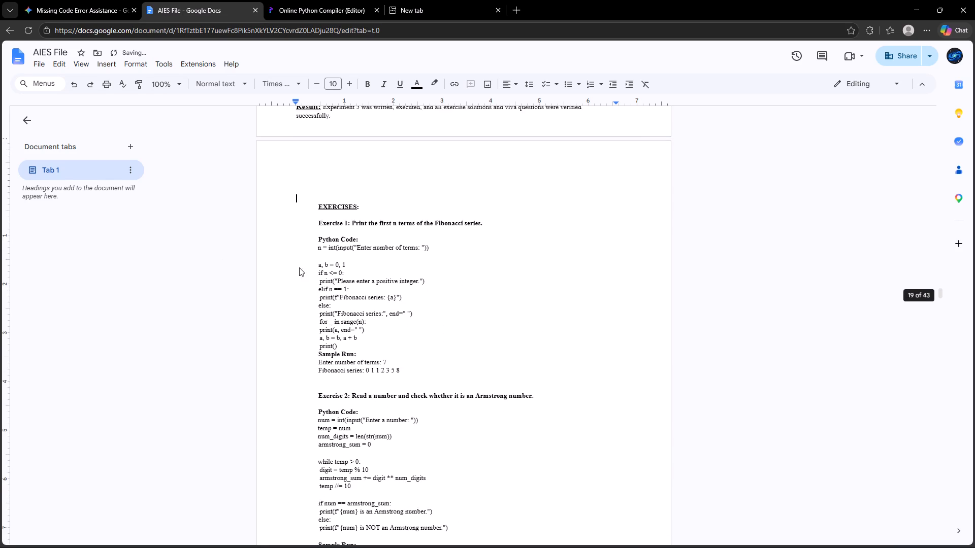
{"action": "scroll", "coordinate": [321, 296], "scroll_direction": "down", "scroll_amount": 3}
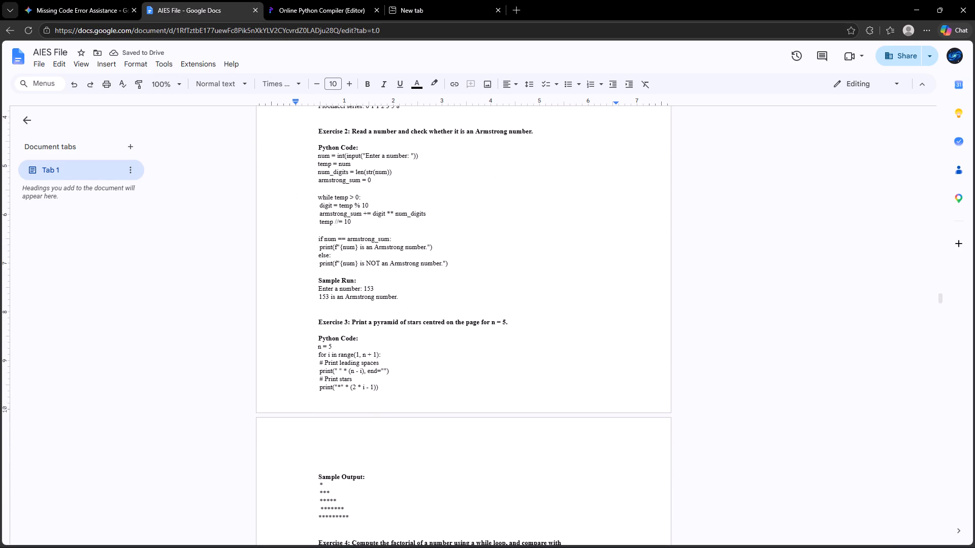
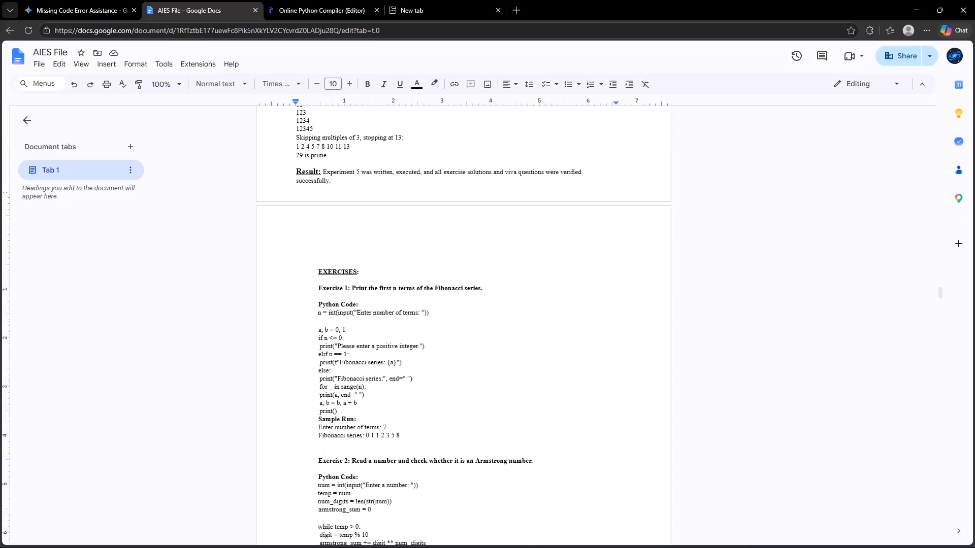
Increase the font size of the "EXERCISES:" heading to 12.
{"action": "left_click", "coordinate": [340, 248]}
{"action": "left_click", "coordinate": [316, 262]}
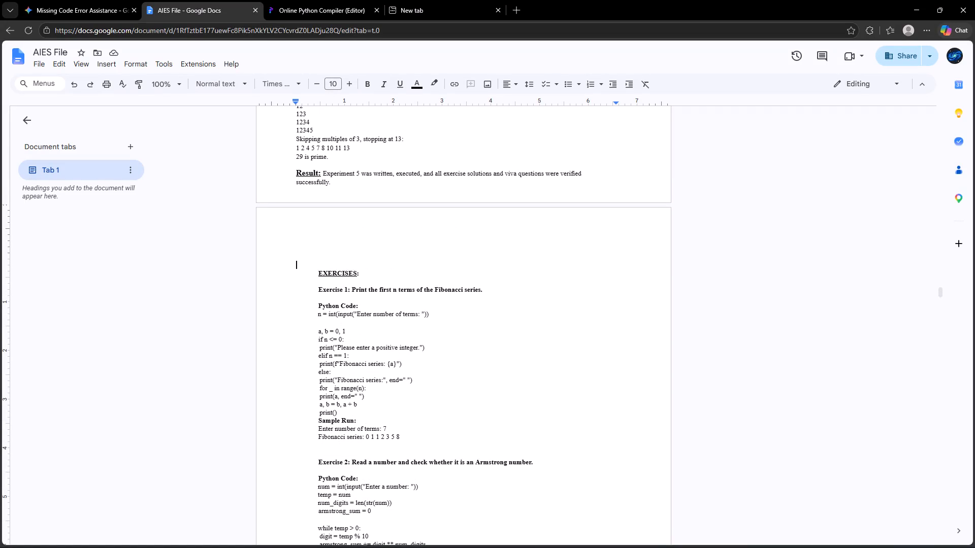
{"action": "key", "text": "Down"}
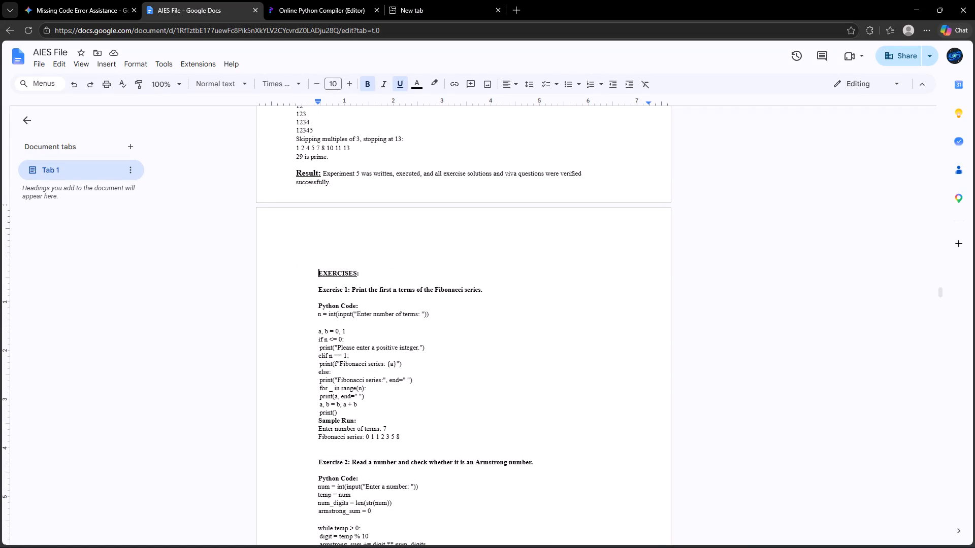
{"action": "key", "text": "ctrl+shift+Right"}
{"action": "key", "text": "ctrl+shift+Right"}
{"action": "key", "text": "ctrl+shift+period"}
{"action": "key", "text": "ctrl+shift+period"}
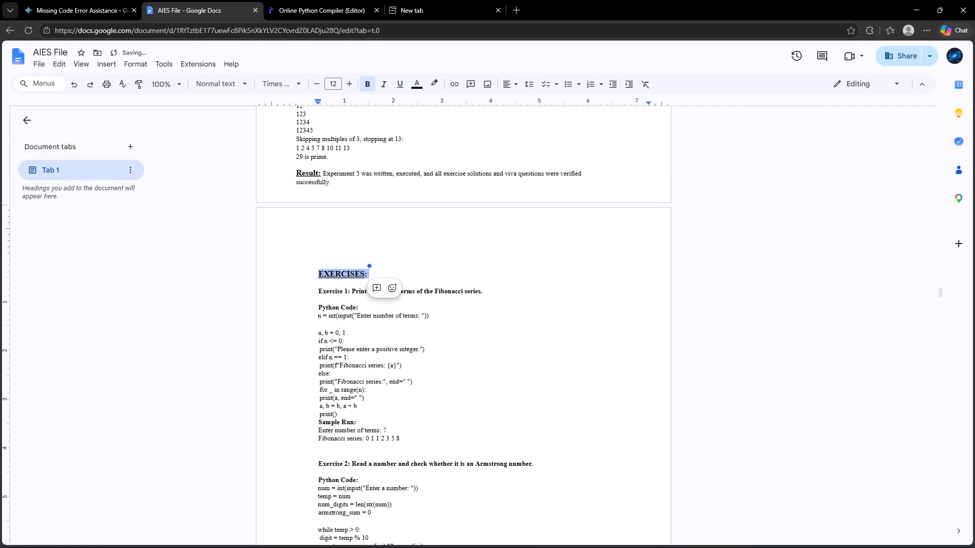
Set the Exercise 2 heading's paragraph spacing to 1 pt before and 1 pt after.
{"action": "key", "text": "Right"}
{"action": "key", "text": "Down"}
{"action": "key", "text": "Up"}
{"action": "key", "text": "Down"}
{"action": "key", "text": "Left"}
{"action": "key", "text": "Left"}
{"action": "key", "text": "Left"}
{"action": "key", "text": "Left"}
{"action": "key", "text": "Left"}
{"action": "key", "text": "Left"}
{"action": "key", "text": "Left"}
{"action": "key", "text": "Left"}
{"action": "key", "text": "Left"}
{"action": "key", "text": "Left"}
{"action": "key", "text": "Left"}
{"action": "key", "text": "Left"}
{"action": "key", "text": "Left"}
{"action": "key", "text": "Left"}
{"action": "key", "text": "Left"}
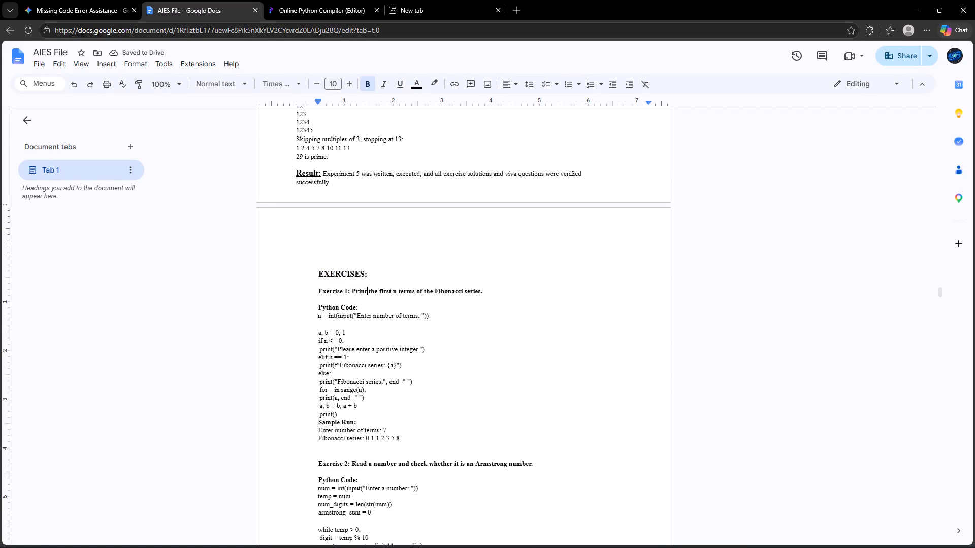
{"action": "key", "text": "Left"}
{"action": "key", "text": "Left"}
{"action": "key", "text": "Left"}
{"action": "key", "text": "Left"}
{"action": "key", "text": "Down"}
{"action": "key", "text": "Down"}
{"action": "key", "text": "Down"}
{"action": "key", "text": "Down"}
{"action": "key", "text": "Down"}
{"action": "key", "text": "Down"}
{"action": "key", "text": "Down"}
{"action": "key", "text": "Down"}
{"action": "key", "text": "Down"}
{"action": "key", "text": "Down"}
{"action": "key", "text": "Down"}
{"action": "key", "text": "Down"}
{"action": "key", "text": "Down"}
{"action": "key", "text": "Down"}
{"action": "key", "text": "Down"}
{"action": "key", "text": "Down"}
{"action": "key", "text": "Down"}
{"action": "key", "text": "Down"}
{"action": "key", "text": "Down"}
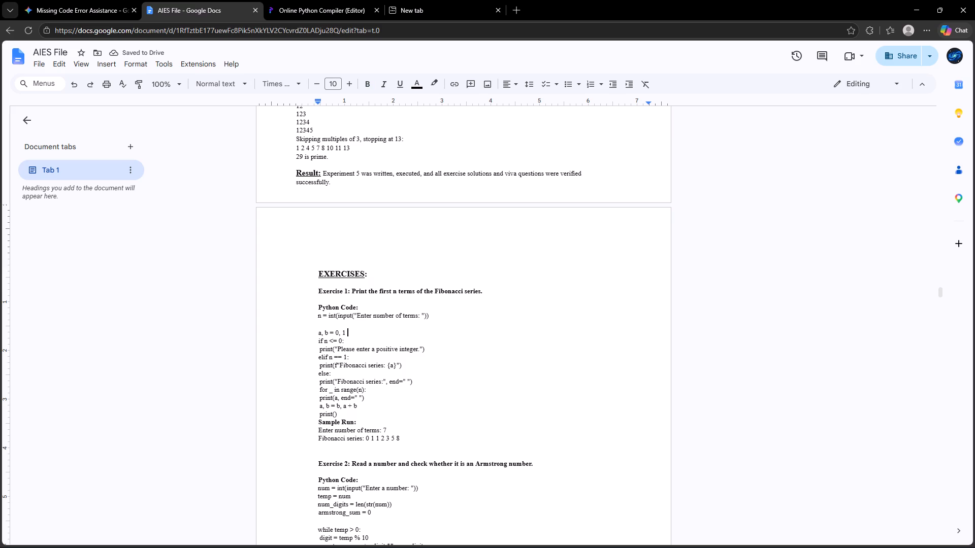
{"action": "key", "text": "Up"}
{"action": "key", "text": "Left"}
{"action": "key", "text": "Left"}
{"action": "key", "text": "Left"}
{"action": "key", "text": "Left"}
{"action": "key", "text": "Left"}
{"action": "key", "text": "Left"}
{"action": "key", "text": "Left"}
{"action": "key", "text": "Left"}
{"action": "key", "text": "Left"}
{"action": "key", "text": "Left"}
{"action": "key", "text": "Left"}
{"action": "key", "text": "Left"}
{"action": "key", "text": "Left"}
{"action": "key", "text": "Left"}
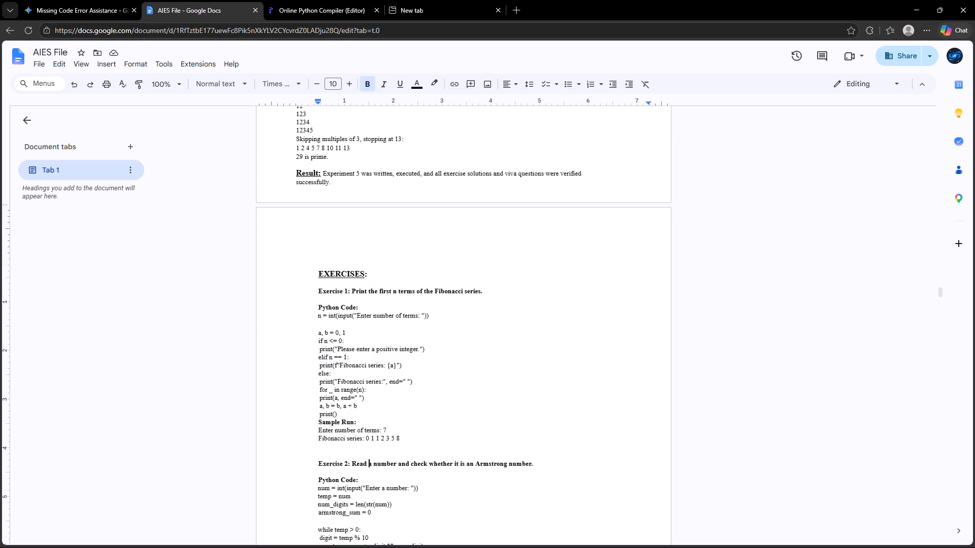
{"action": "key", "text": "Up"}
{"action": "key", "text": "Down"}
{"action": "key", "text": "Left"}
{"action": "key", "text": "Left"}
{"action": "key", "text": "Left"}
{"action": "key", "text": "ctrl+shift+Down"}
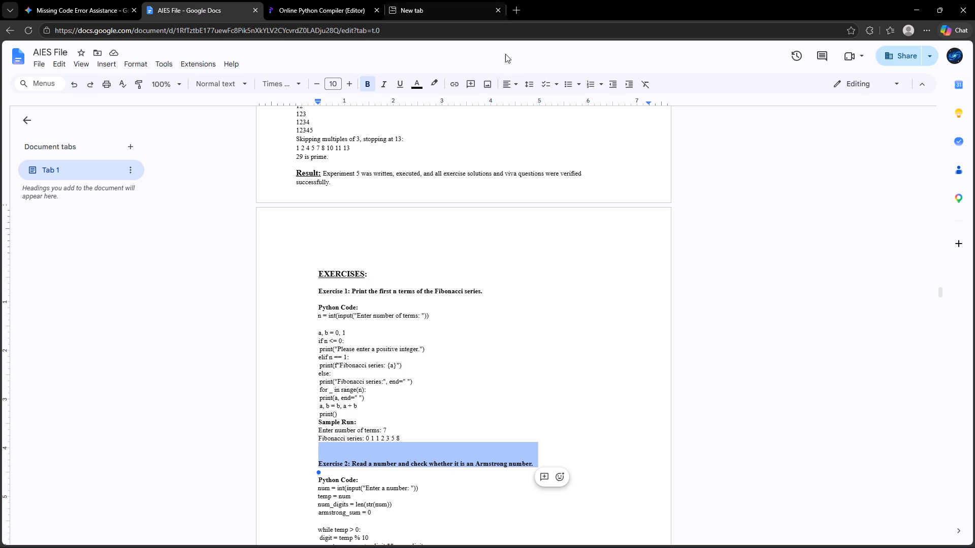
{"action": "left_click", "coordinate": [528, 83]}
{"action": "left_click", "coordinate": [561, 207]}
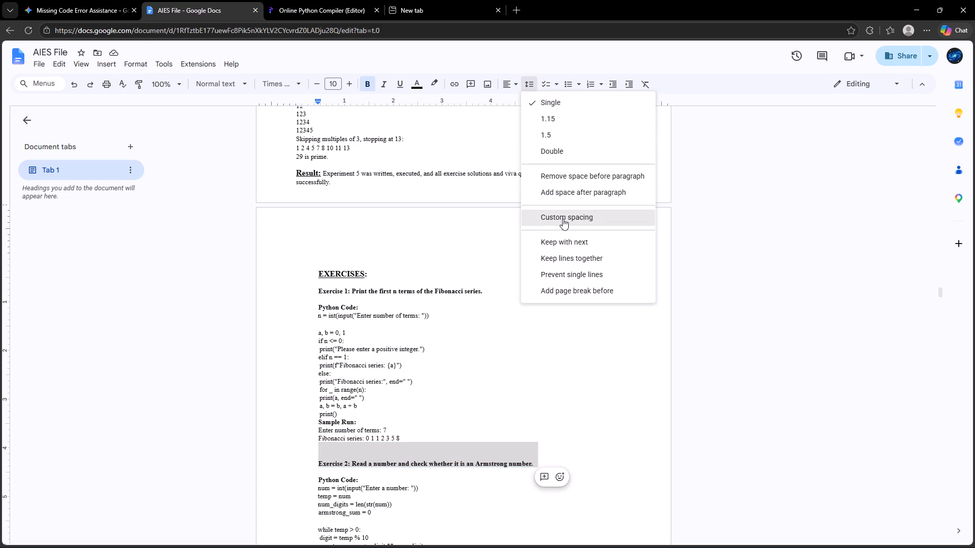
{"action": "left_click", "coordinate": [563, 219]}
{"action": "double_click", "coordinate": [447, 321]}
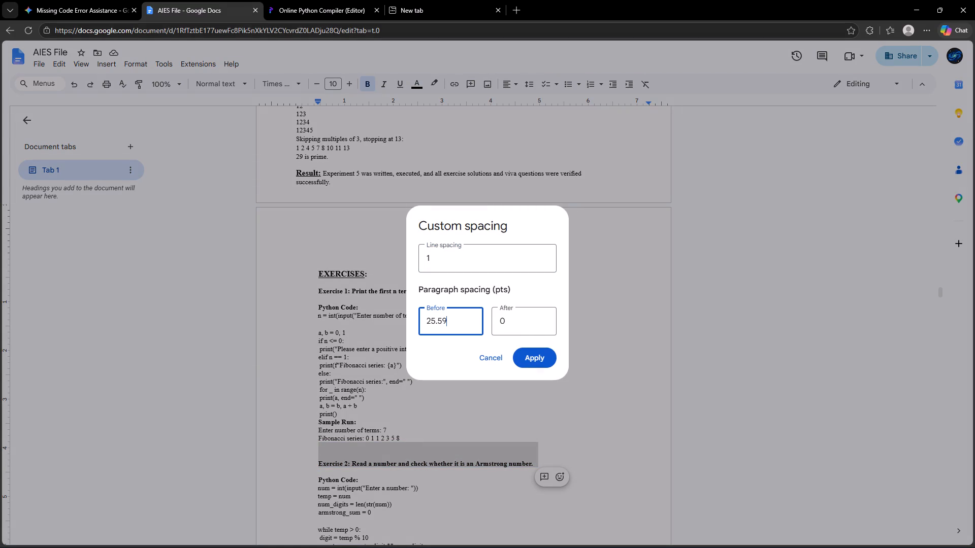
{"action": "key", "text": "1"}
{"action": "key", "text": "Tab"}
{"action": "key", "text": "1"}
{"action": "key", "text": "Tab"}
{"action": "key", "text": "Tab"}
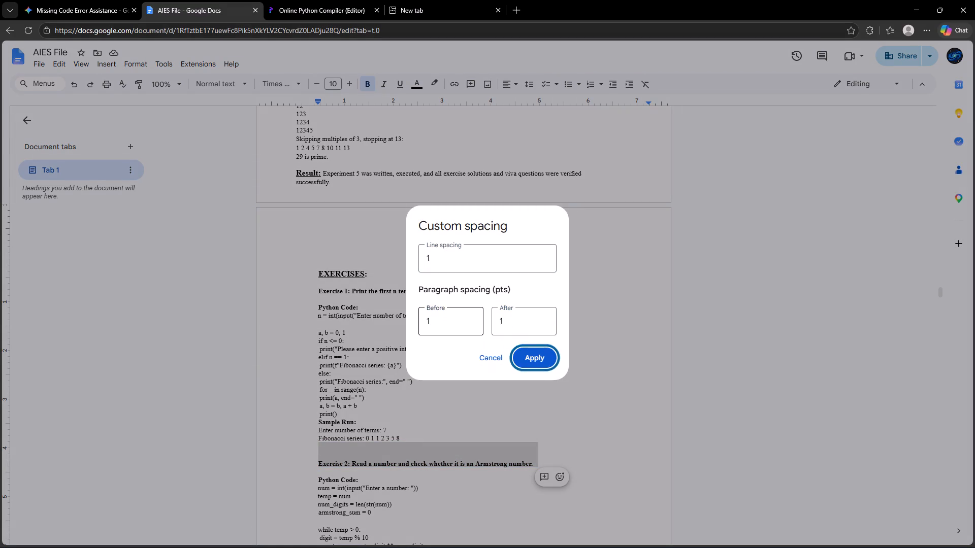
{"action": "key", "text": "Return"}
Insert a blank line after the Exercise 1 Fibonacci sample output, above the Exercise 2 heading.
{"action": "left_click", "coordinate": [431, 433]}
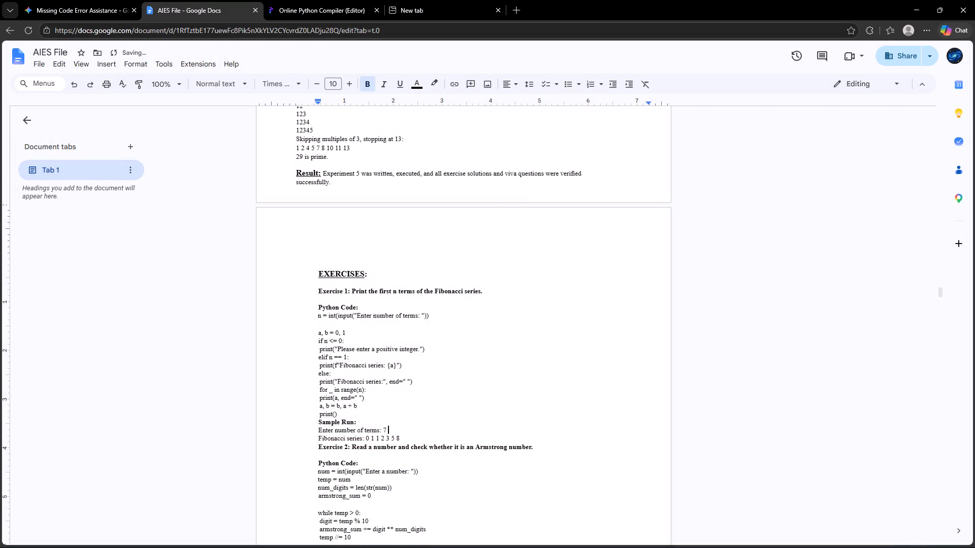
{"action": "left_click", "coordinate": [431, 438]}
{"action": "key", "text": "Return"}
Set the Exercise 3 heading's paragraph spacing before to 0 pt.
{"action": "scroll", "coordinate": [431, 438], "scroll_direction": "down", "scroll_amount": 1}
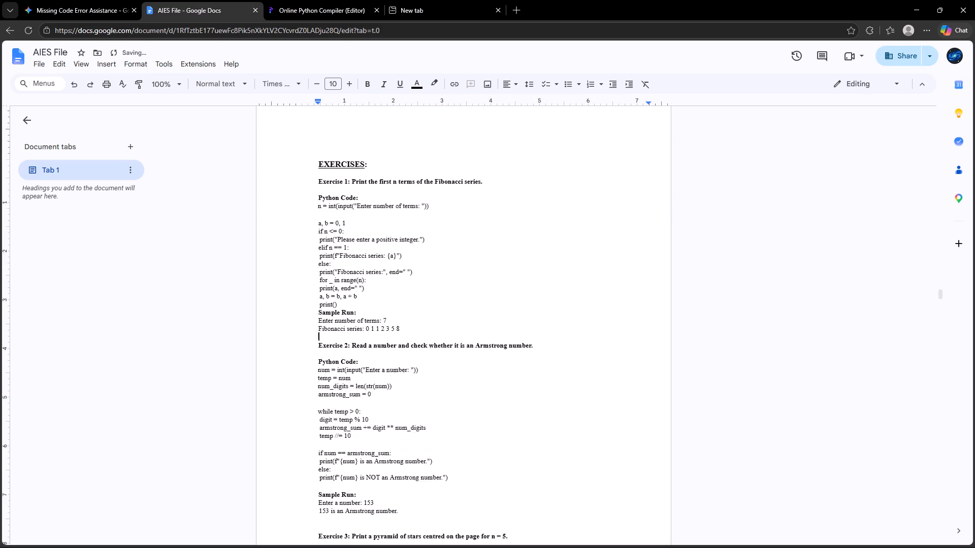
{"action": "scroll", "coordinate": [431, 438], "scroll_direction": "down", "scroll_amount": 2}
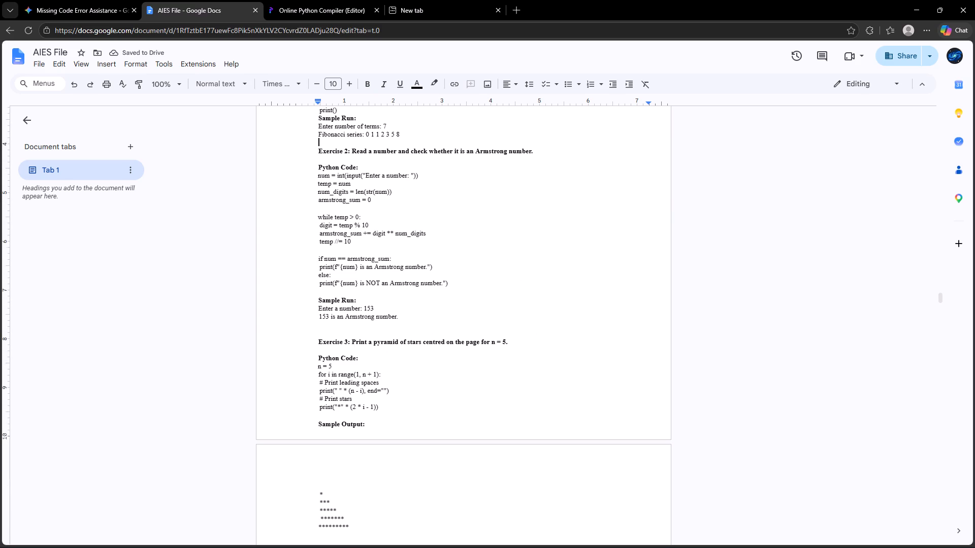
{"action": "left_click_drag", "start_coordinate": [315, 341], "coordinate": [527, 333]}
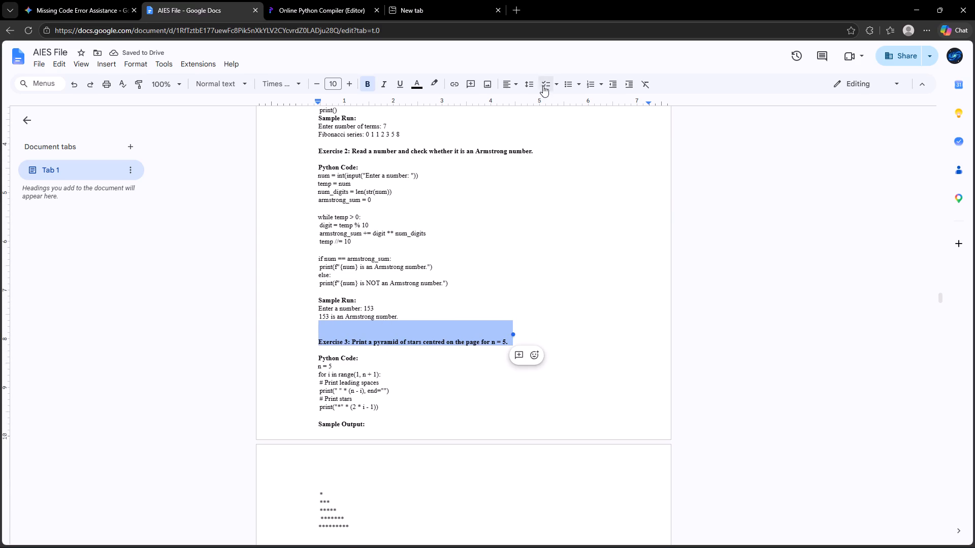
{"action": "left_click", "coordinate": [536, 80]}
{"action": "left_click", "coordinate": [571, 218]}
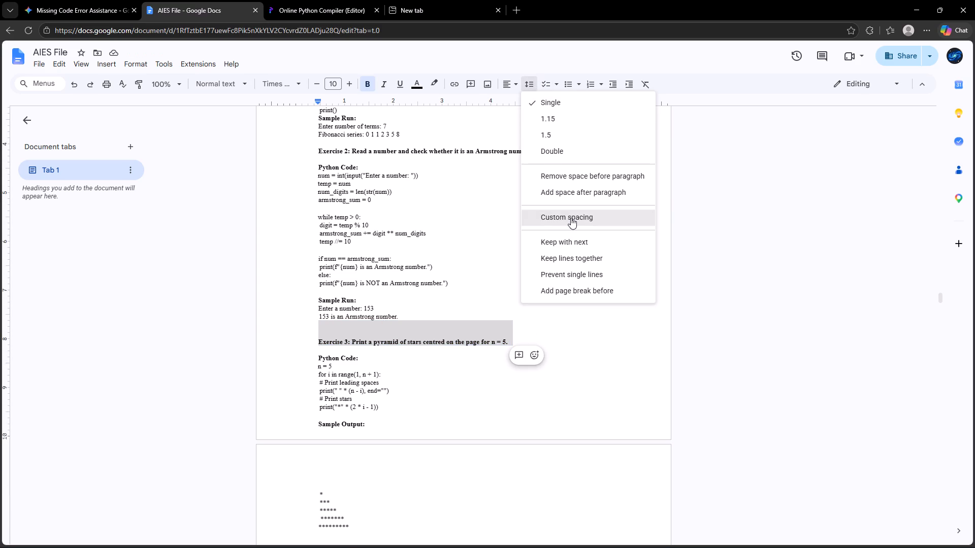
{"action": "double_click", "coordinate": [446, 323]}
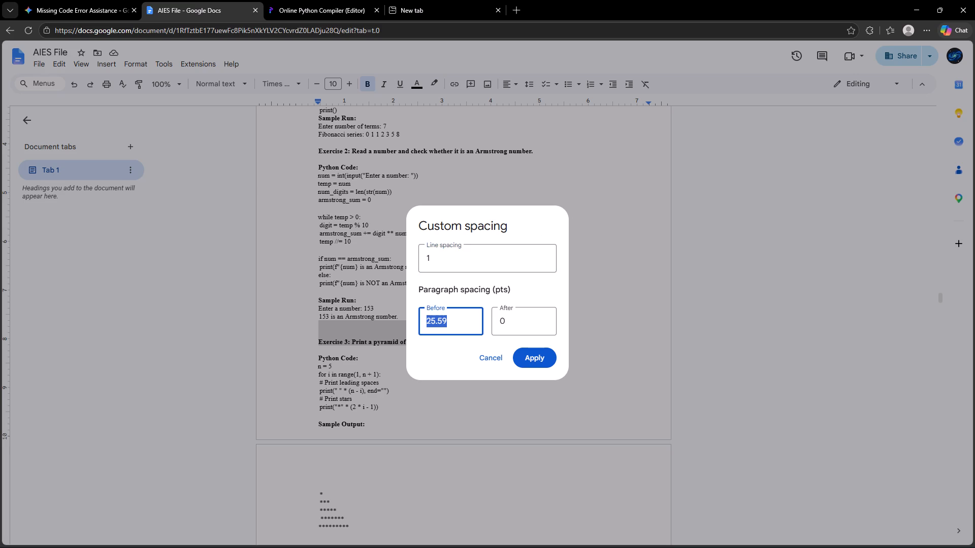
{"action": "key", "text": "0"}
{"action": "key", "text": "Tab"}
{"action": "key", "text": "Tab"}
{"action": "key", "text": "Tab"}
{"action": "key", "text": "Return"}
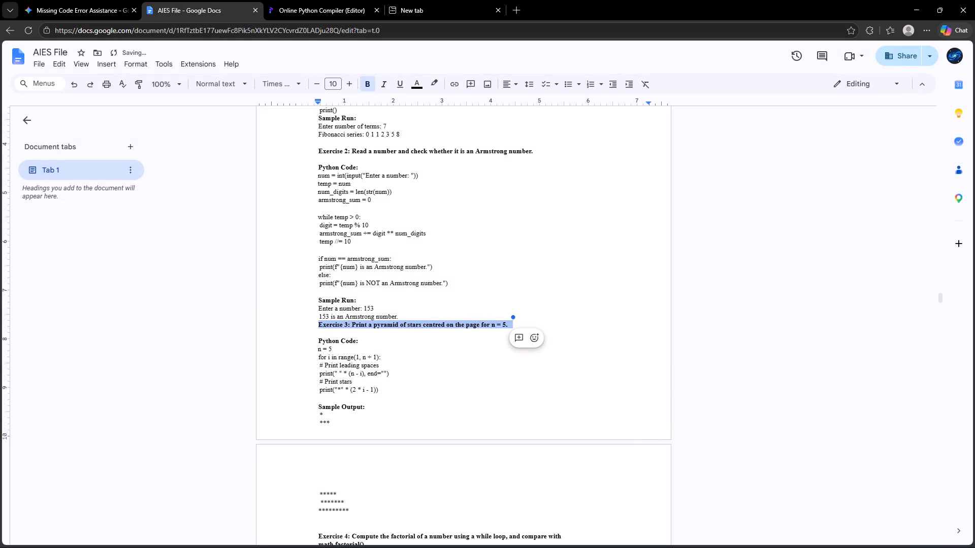
Insert a blank line after the Exercise 2 sample output, above the Exercise 3 heading.
{"action": "left_click", "coordinate": [418, 317]}
{"action": "key", "text": "Return"}
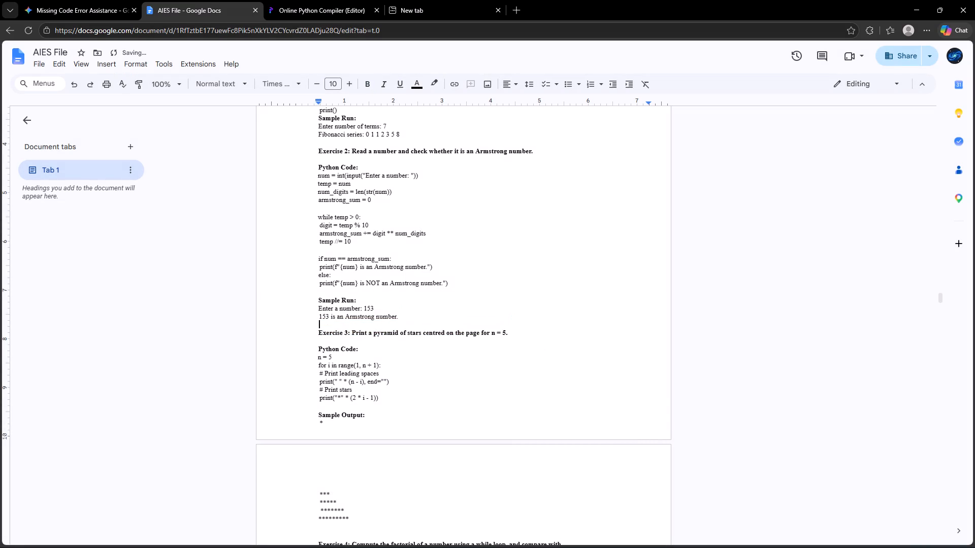
Set paragraph spacing to 1 pt before and 1 pt after for Exercise 1, from "a, b = 0, 1" through the sample run output.
{"action": "scroll", "coordinate": [418, 317], "scroll_direction": "up", "scroll_amount": 3}
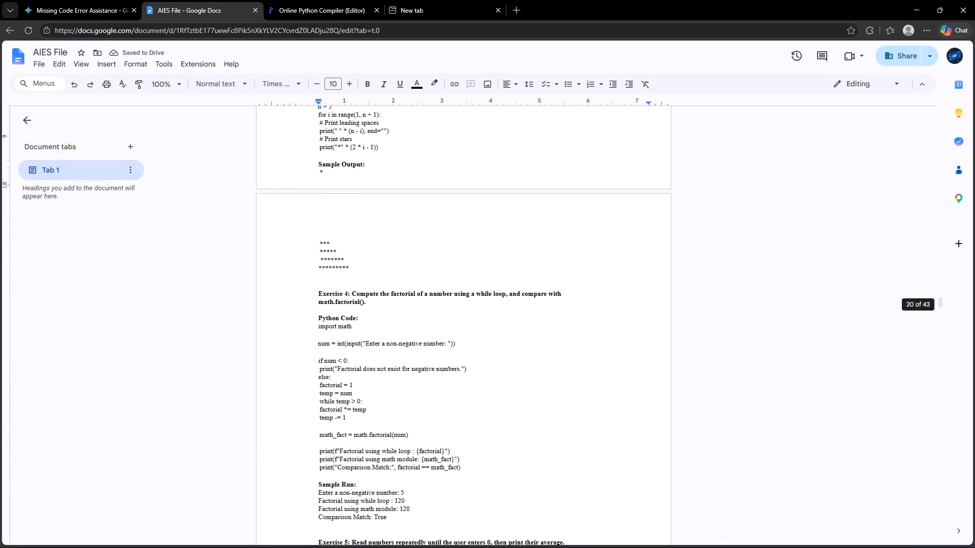
{"action": "scroll", "coordinate": [418, 317], "scroll_direction": "up", "scroll_amount": 8}
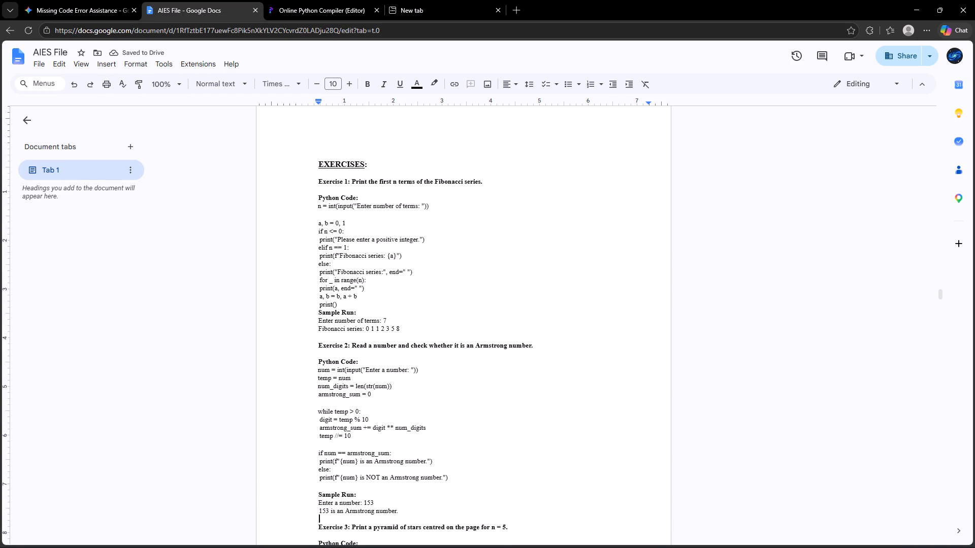
{"action": "scroll", "coordinate": [418, 317], "scroll_direction": "up", "scroll_amount": 1}
{"action": "left_click", "coordinate": [332, 233]}
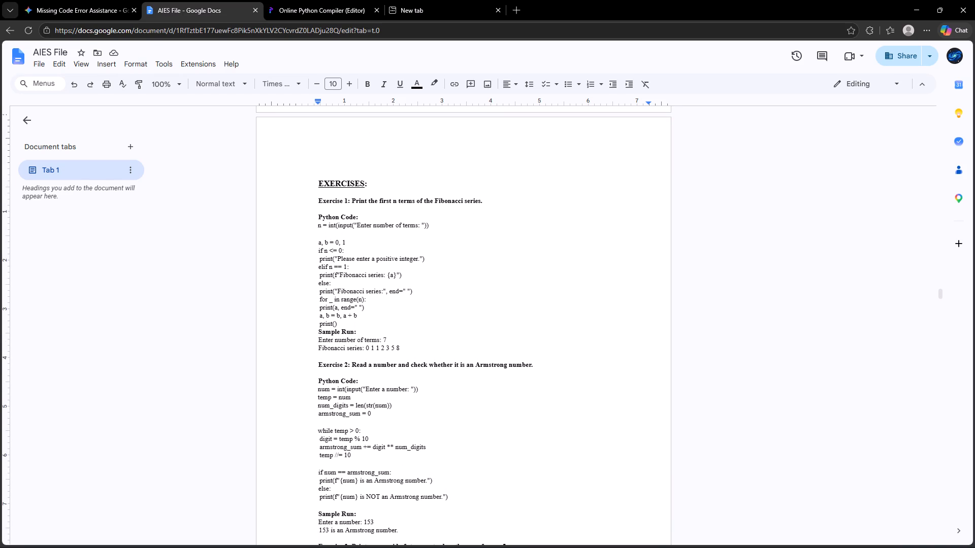
{"action": "left_click_drag", "start_coordinate": [316, 229], "coordinate": [373, 326]}
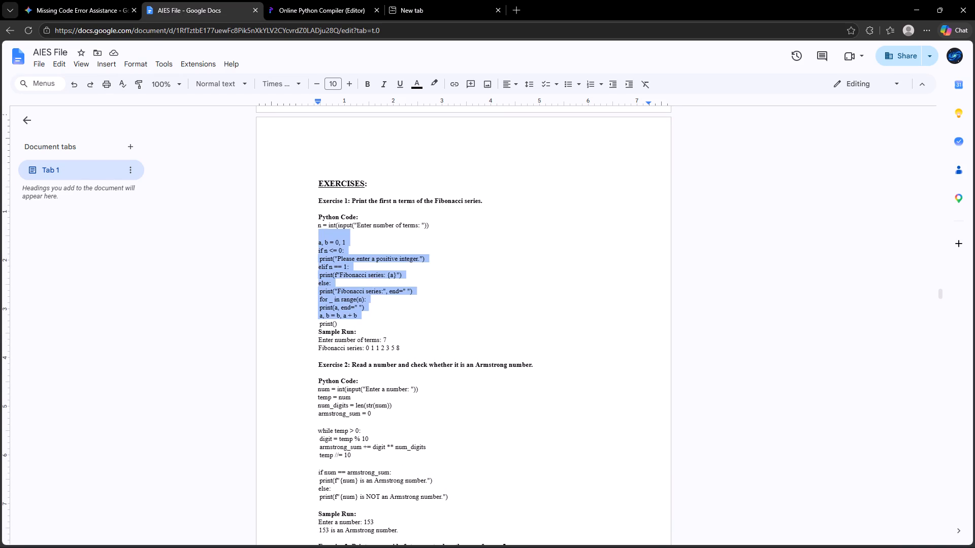
{"action": "left_click_drag", "start_coordinate": [373, 326], "coordinate": [405, 347]}
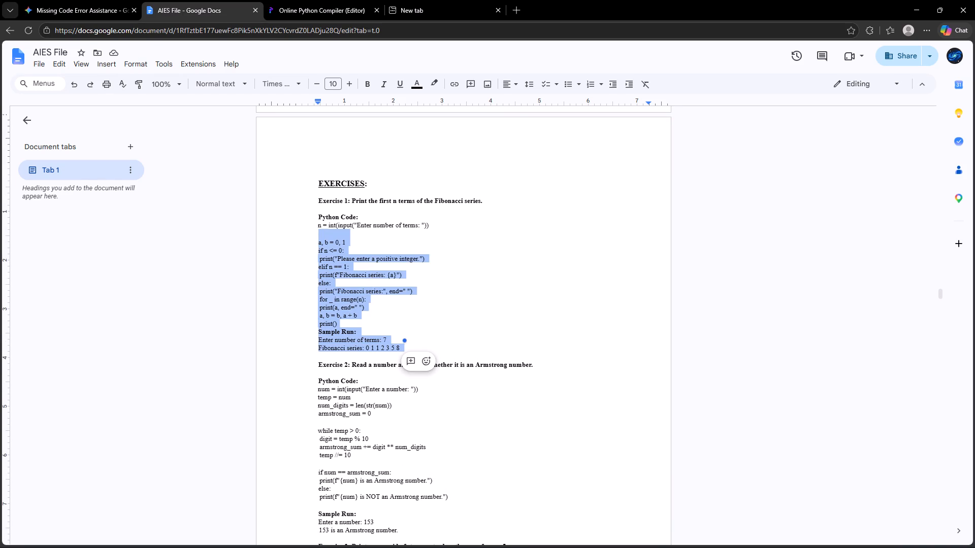
{"action": "left_click", "coordinate": [529, 85]}
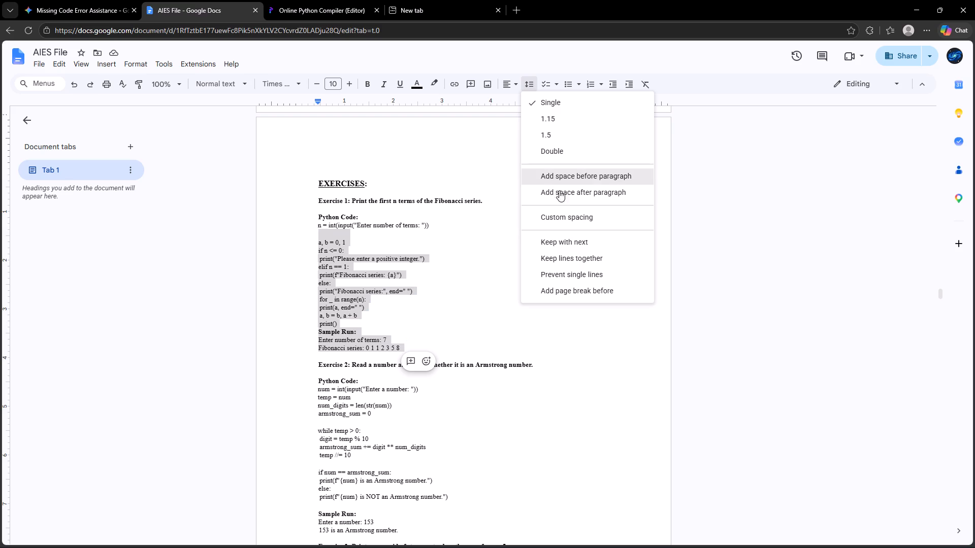
{"action": "left_click", "coordinate": [557, 220]}
{"action": "double_click", "coordinate": [437, 321]}
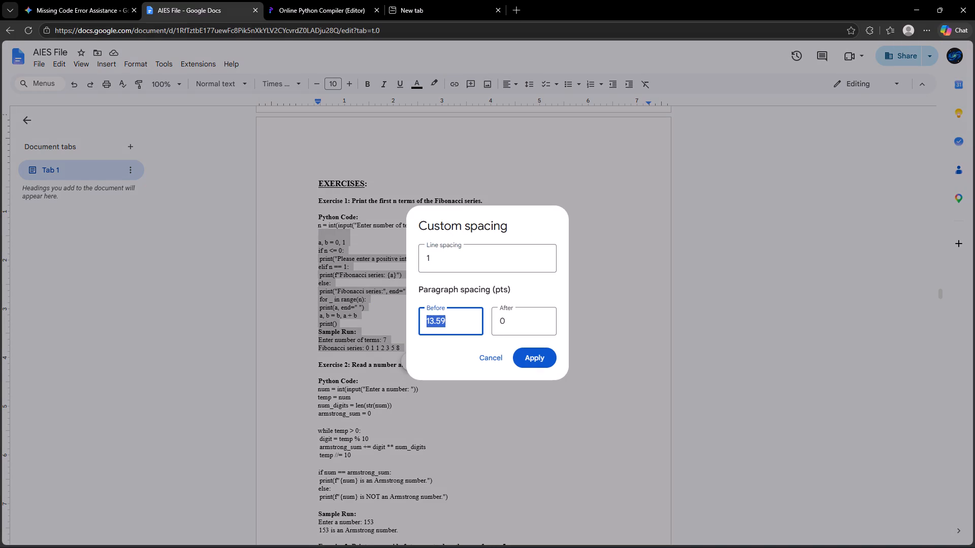
{"action": "key", "text": "1"}
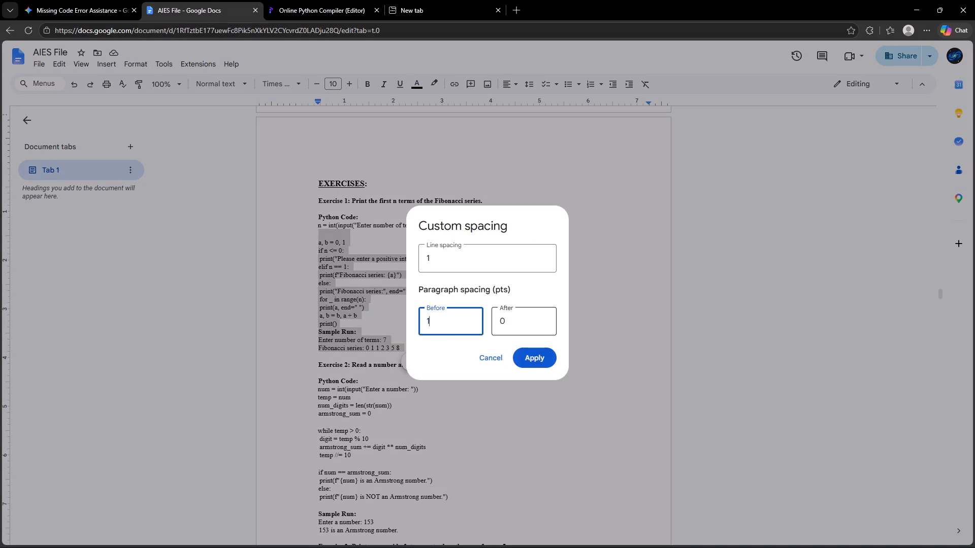
{"action": "left_click", "coordinate": [539, 314]}
{"action": "double_click", "coordinate": [534, 319]}
{"action": "key", "text": "1"}
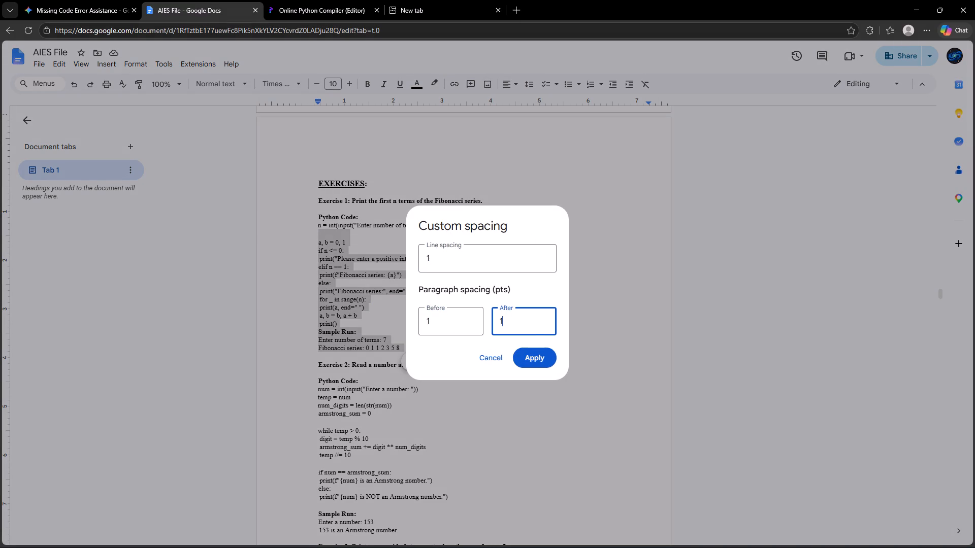
{"action": "left_click", "coordinate": [533, 358]}
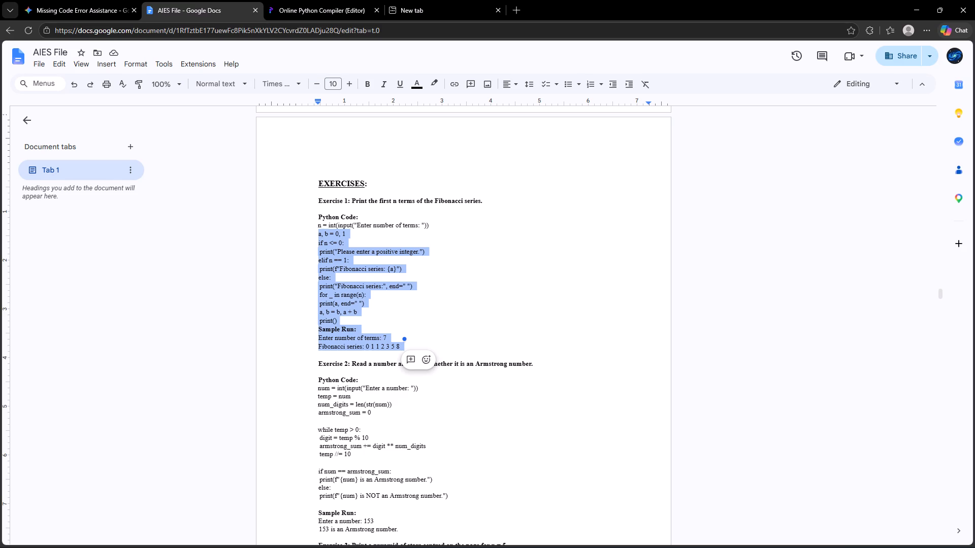
Set paragraph spacing to 1 pt before and 1 pt after for Exercise 2's code, from "while temp > 0:" through the final print line.
{"action": "scroll", "coordinate": [533, 358], "scroll_direction": "down", "scroll_amount": 1}
{"action": "left_click", "coordinate": [489, 349]}
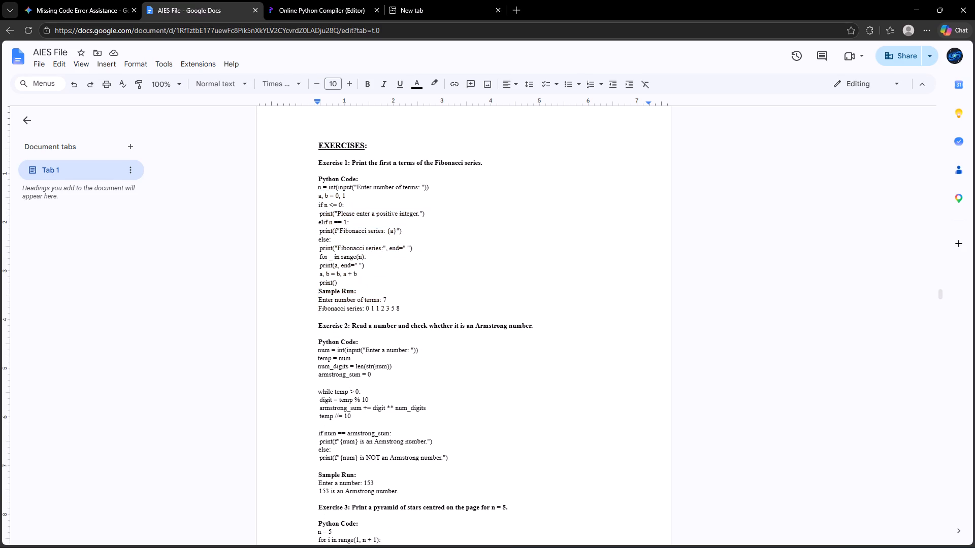
{"action": "scroll", "coordinate": [335, 354], "scroll_direction": "down", "scroll_amount": 1}
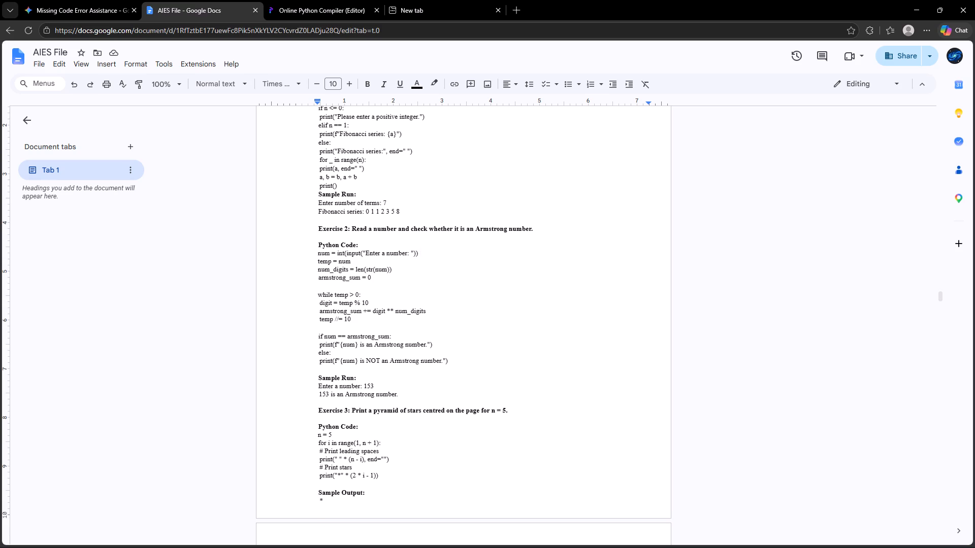
{"action": "left_click", "coordinate": [317, 287]}
{"action": "left_click_drag", "start_coordinate": [317, 287], "coordinate": [426, 355]}
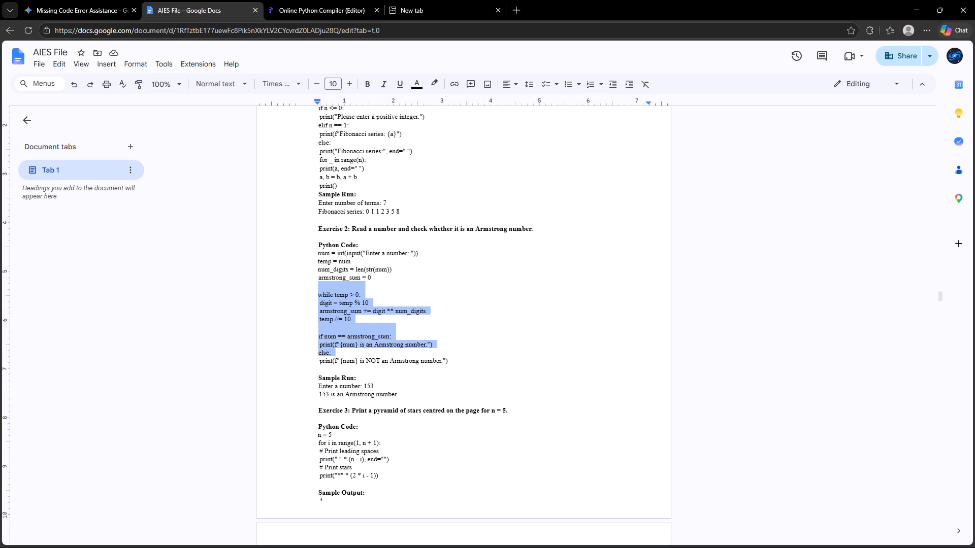
{"action": "left_click_drag", "start_coordinate": [426, 355], "coordinate": [454, 361]}
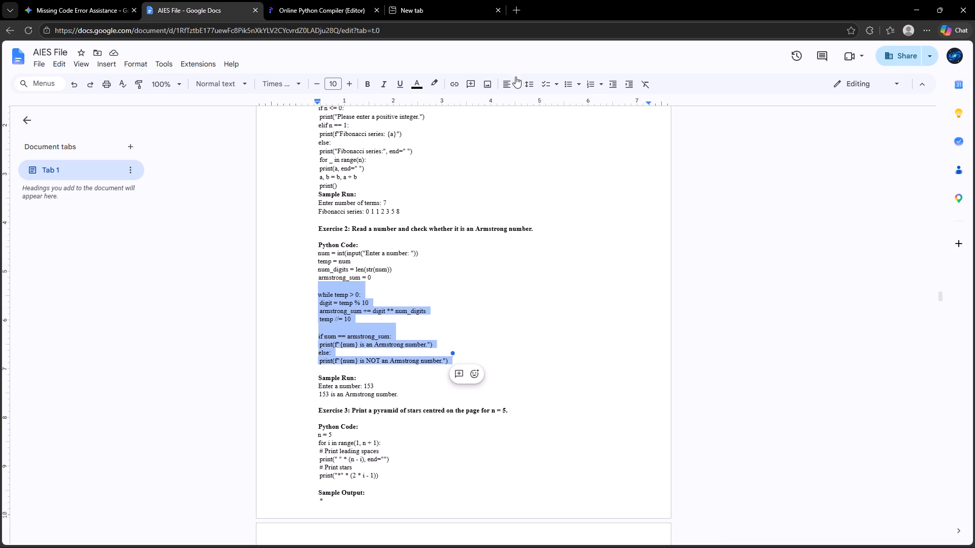
{"action": "left_click", "coordinate": [530, 85]}
{"action": "left_click", "coordinate": [567, 212]}
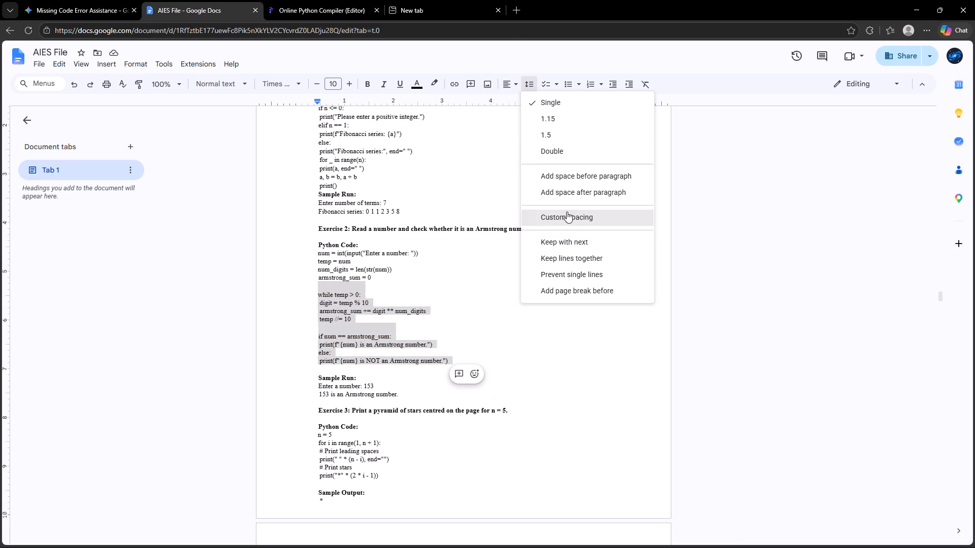
{"action": "double_click", "coordinate": [463, 316]}
{"action": "key", "text": "1"}
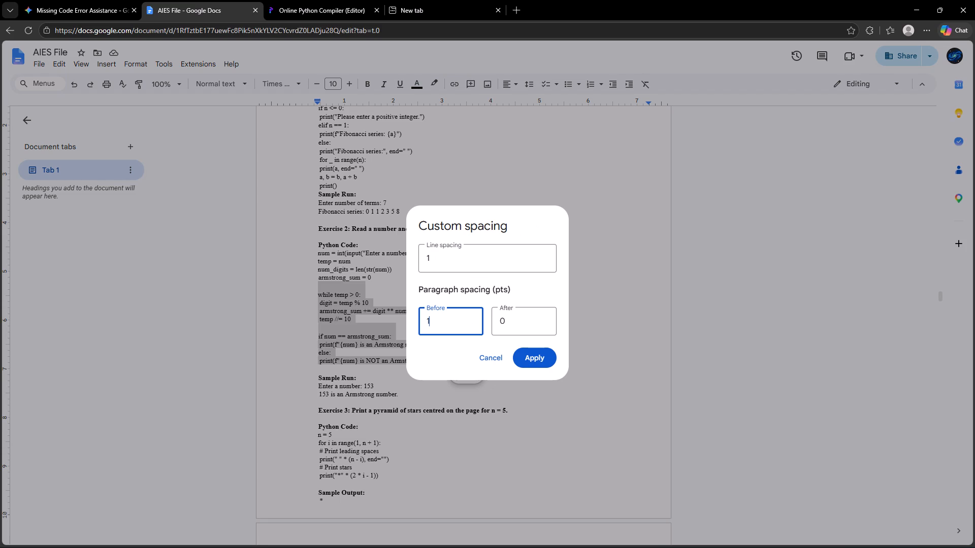
{"action": "double_click", "coordinate": [511, 327]}
{"action": "key", "text": "1"}
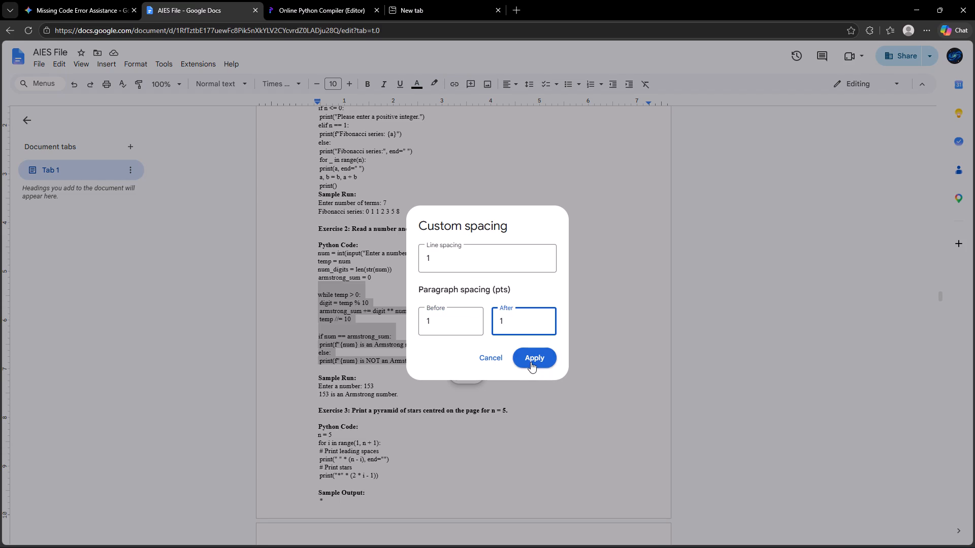
{"action": "left_click", "coordinate": [531, 363]}
{"action": "left_click", "coordinate": [515, 363]}
Set paragraph spacing to 1 pt before and 1 pt after for Exercise 2's "Sample Run:" label and its output lines.
{"action": "scroll", "coordinate": [451, 376], "scroll_direction": "down", "scroll_amount": 1}
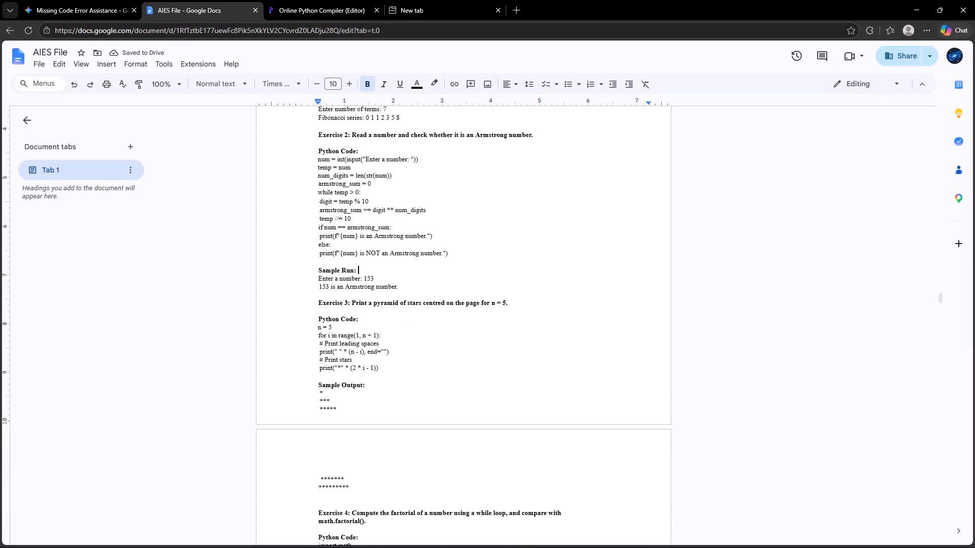
{"action": "scroll", "coordinate": [327, 325], "scroll_direction": "up", "scroll_amount": 1}
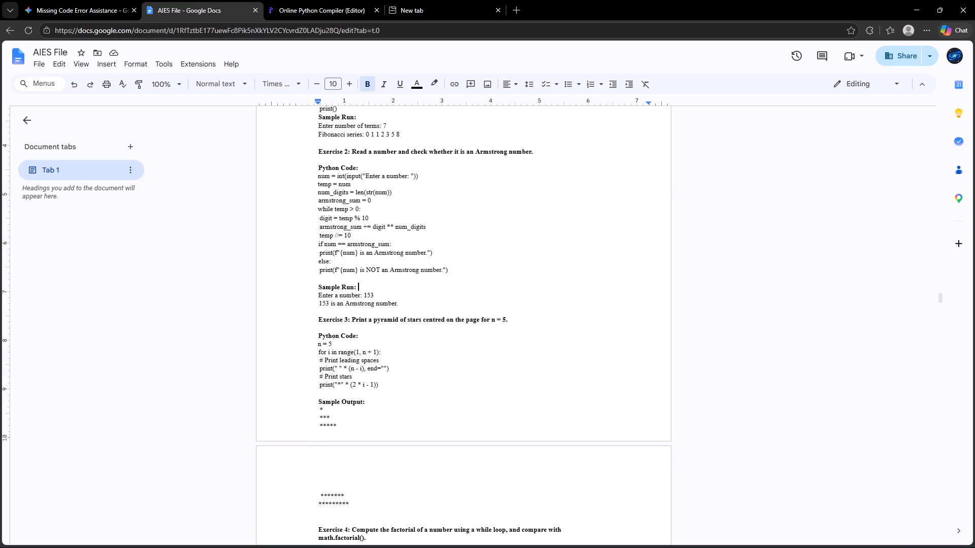
{"action": "scroll", "coordinate": [337, 297], "scroll_direction": "up", "scroll_amount": 1}
{"action": "left_click", "coordinate": [335, 325]}
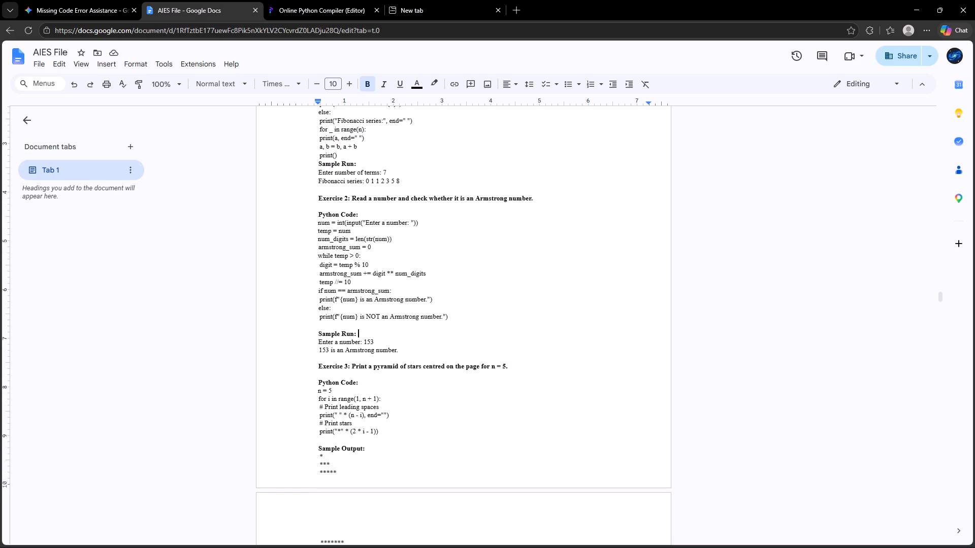
{"action": "left_click_drag", "start_coordinate": [316, 328], "coordinate": [404, 348]}
{"action": "left_click", "coordinate": [524, 85]}
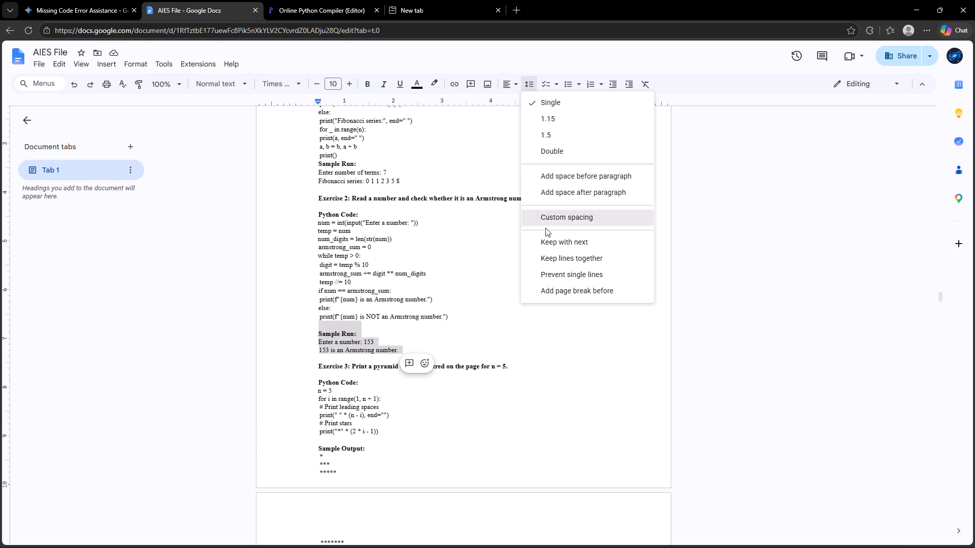
{"action": "left_click", "coordinate": [563, 223]}
{"action": "double_click", "coordinate": [460, 324]}
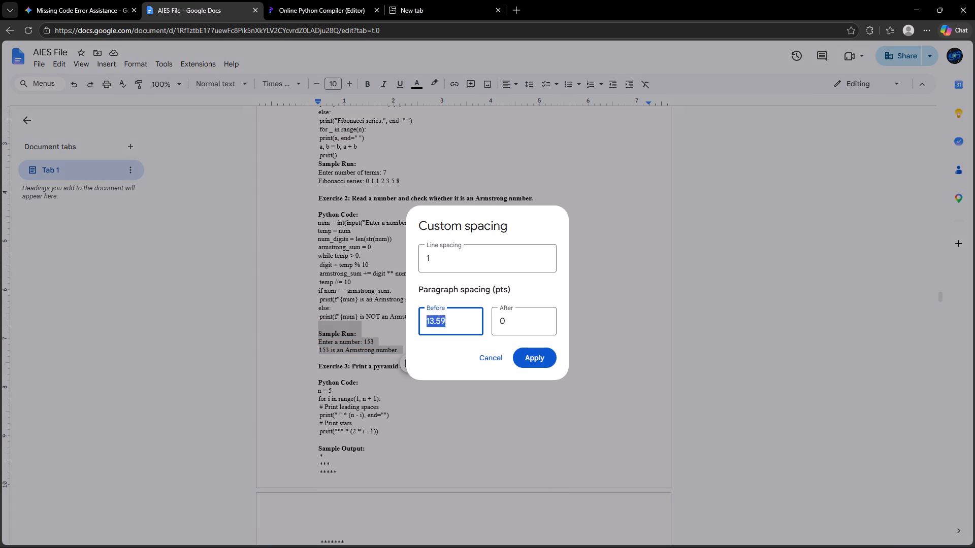
{"action": "key", "text": "1"}
{"action": "key", "text": "Tab"}
{"action": "key", "text": "1"}
{"action": "key", "text": "Tab"}
{"action": "key", "text": "Tab"}
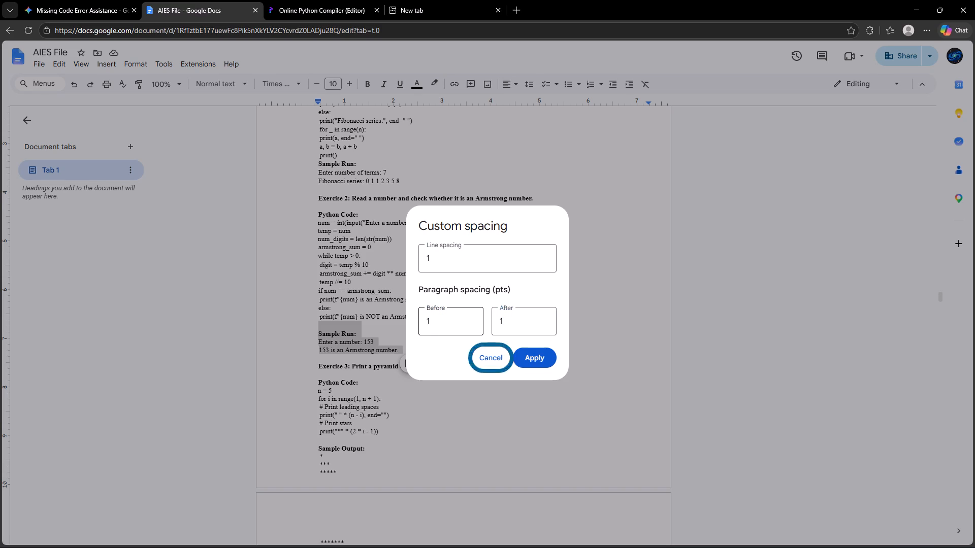
{"action": "key", "text": "Return"}
Set paragraph spacing to 1 pt before and 1 pt after for Exercise 3's "Sample Output:" label.
{"action": "scroll", "coordinate": [460, 324], "scroll_direction": "down", "scroll_amount": 2}
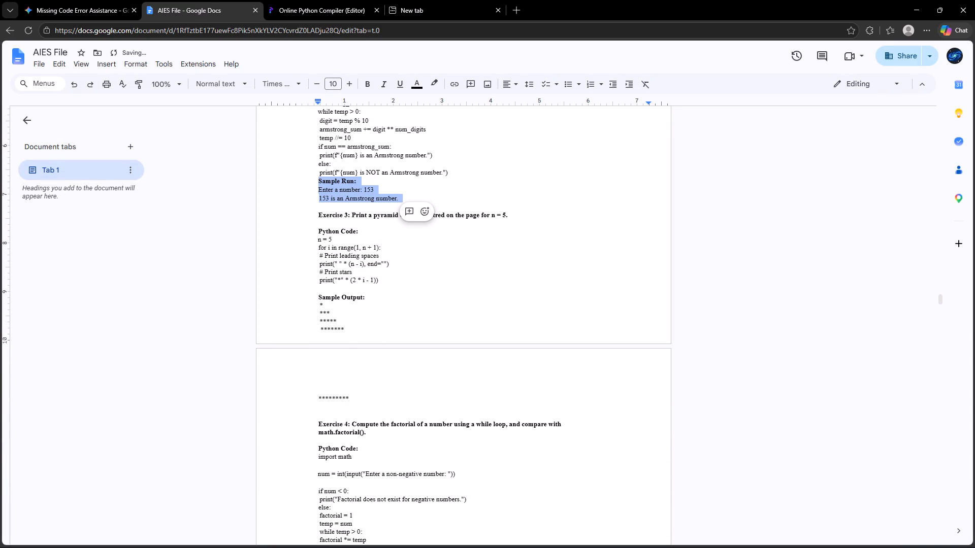
{"action": "left_click", "coordinate": [559, 254]}
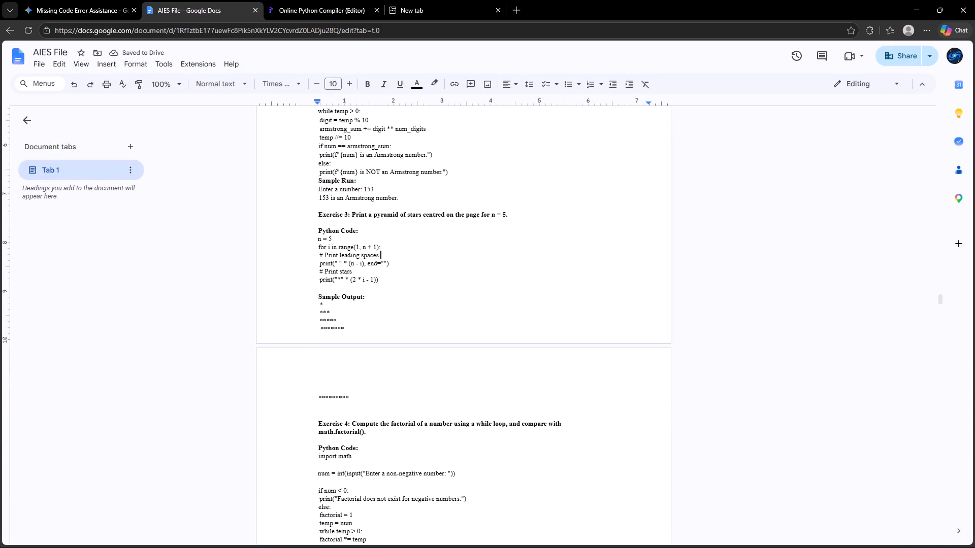
{"action": "left_click", "coordinate": [327, 279]}
{"action": "left_click_drag", "start_coordinate": [324, 281], "coordinate": [324, 290]}
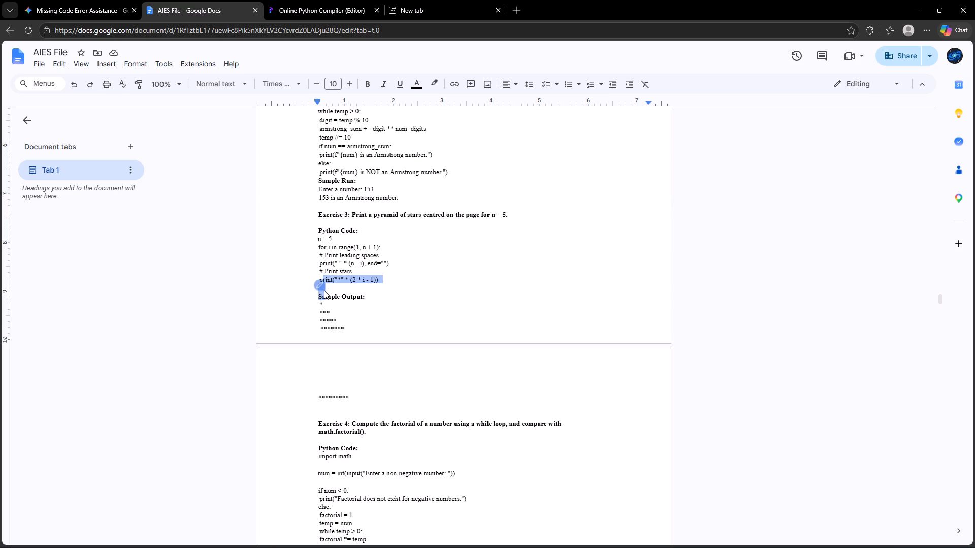
{"action": "left_click", "coordinate": [324, 290]}
{"action": "left_click", "coordinate": [324, 290]}
{"action": "left_click", "coordinate": [324, 290]}
{"action": "left_click", "coordinate": [324, 291]}
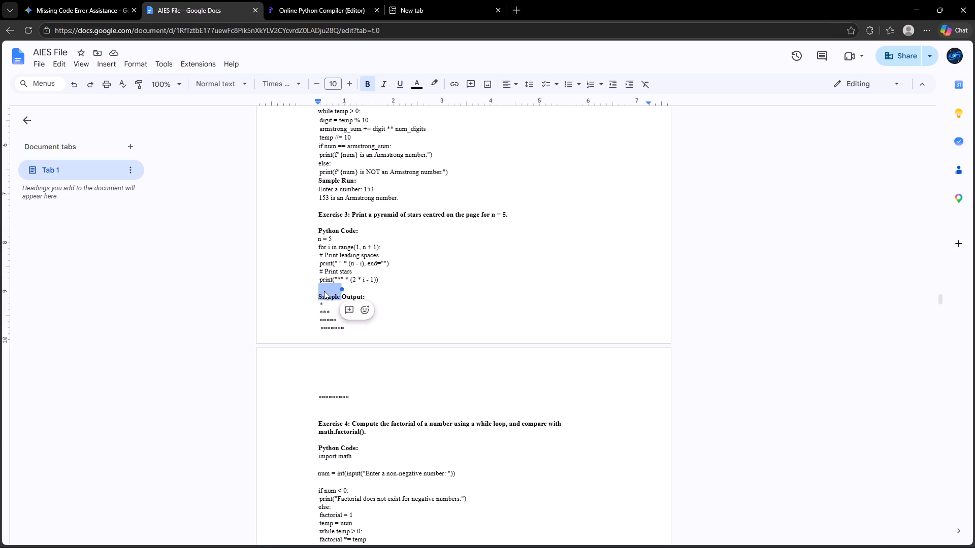
{"action": "left_click_drag", "start_coordinate": [324, 291], "coordinate": [362, 295]}
{"action": "left_click", "coordinate": [310, 290]}
{"action": "left_click_drag", "start_coordinate": [320, 295], "coordinate": [383, 300]}
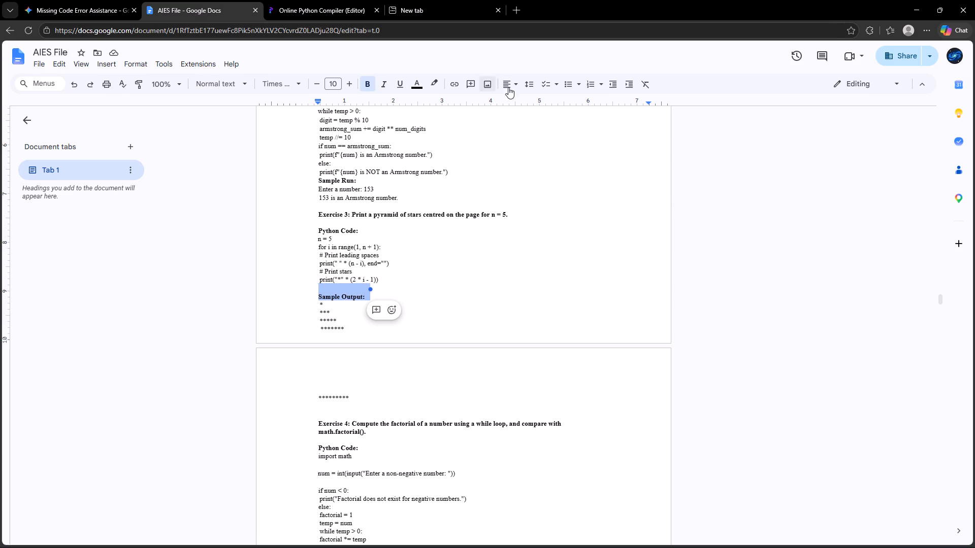
{"action": "left_click", "coordinate": [525, 87]}
{"action": "left_click", "coordinate": [564, 211]}
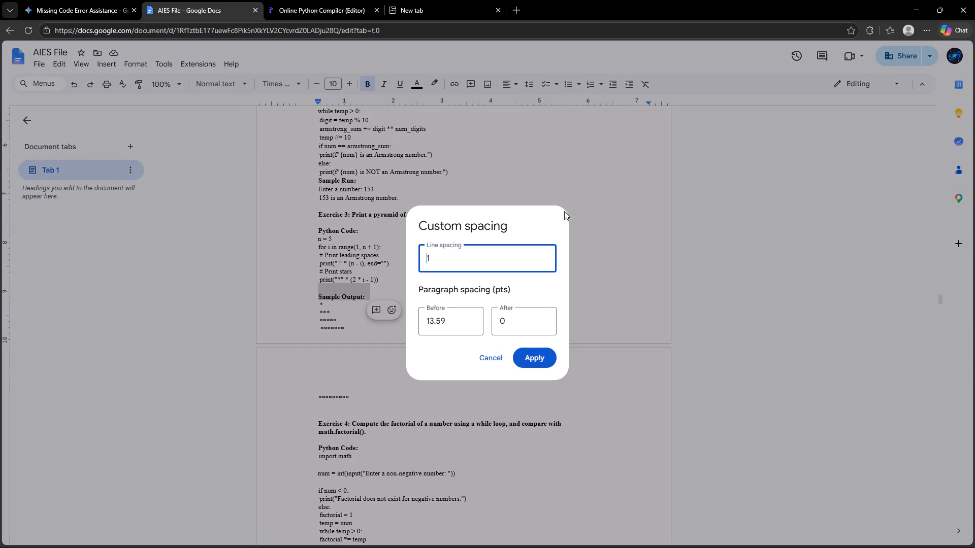
{"action": "double_click", "coordinate": [442, 321]}
{"action": "key", "text": "1"}
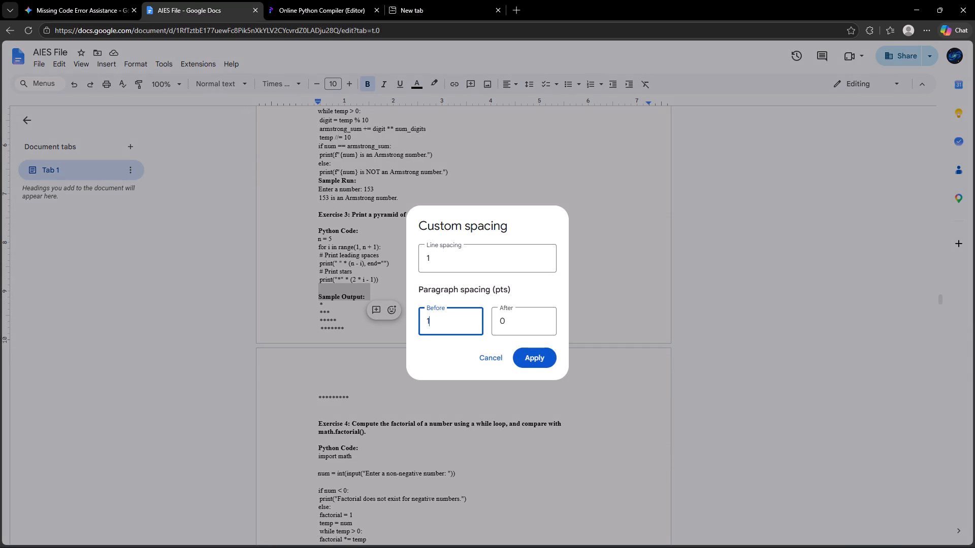
{"action": "key", "text": "Tab"}
{"action": "key", "text": "1"}
{"action": "key", "text": "Tab"}
{"action": "key", "text": "Tab"}
{"action": "key", "text": "Return"}
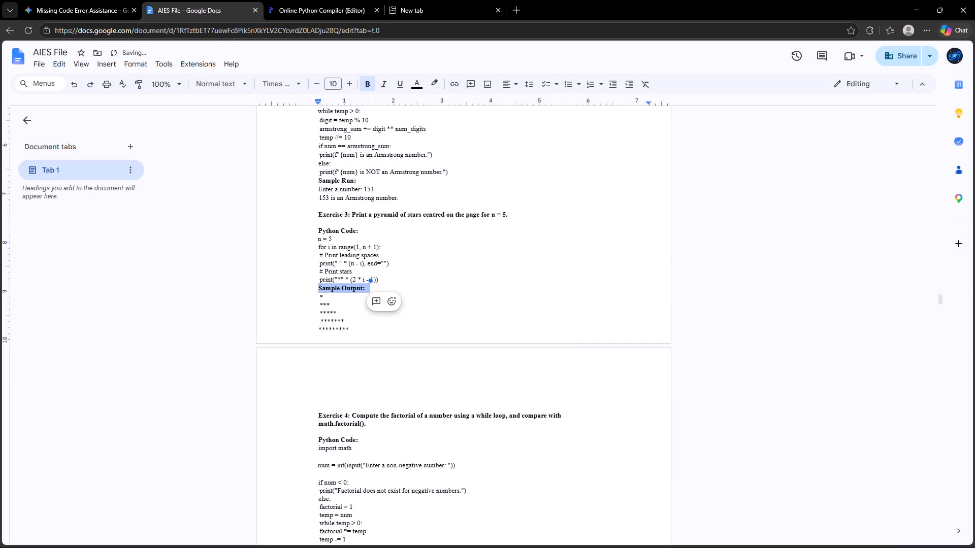
Set paragraph spacing to 1 pt before and 1 pt after for Exercise 4, from "import math" through "Comparison Match: True".
{"action": "scroll", "coordinate": [442, 321], "scroll_direction": "down", "scroll_amount": 1}
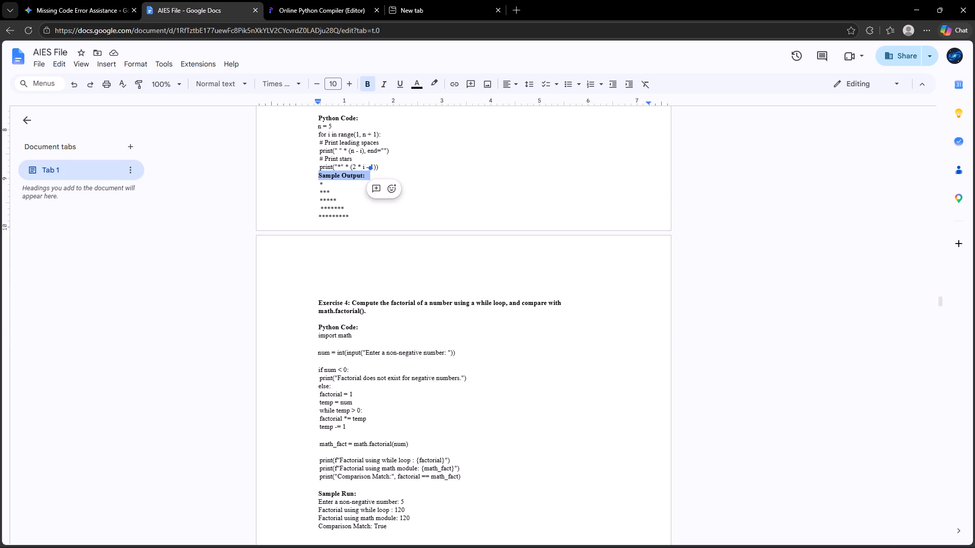
{"action": "scroll", "coordinate": [442, 321], "scroll_direction": "down", "scroll_amount": 2}
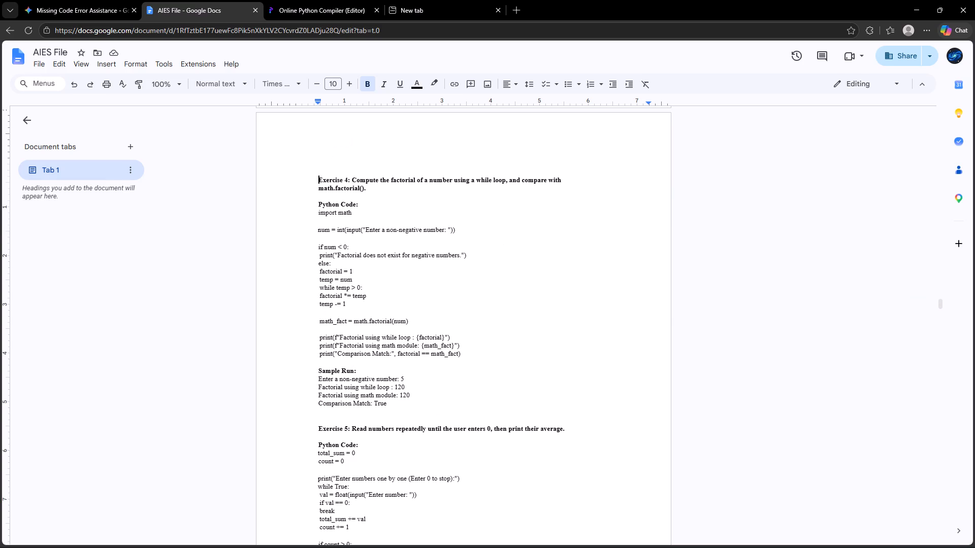
{"action": "left_click", "coordinate": [319, 169]}
{"action": "scroll", "coordinate": [319, 169], "scroll_direction": "down", "scroll_amount": 1}
{"action": "scroll", "coordinate": [319, 169], "scroll_direction": "up", "scroll_amount": 1}
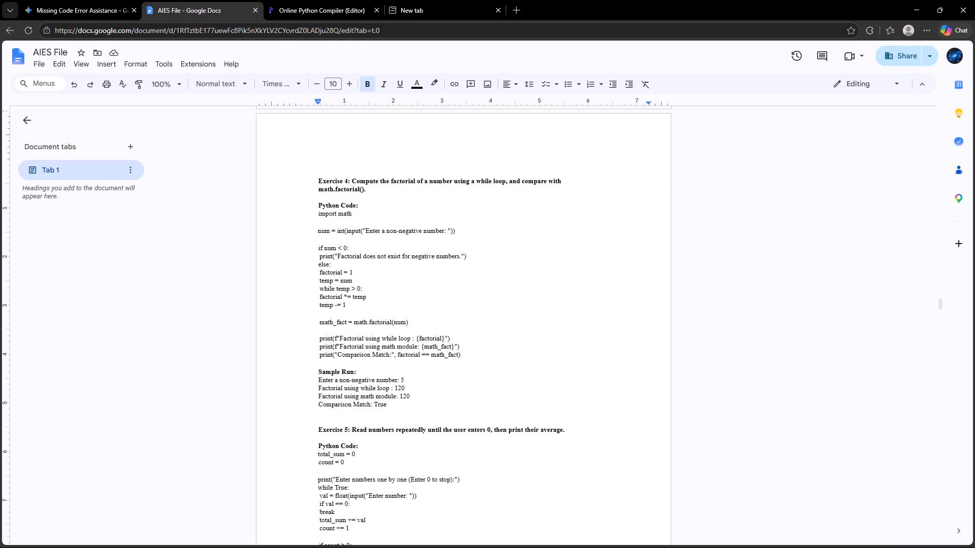
{"action": "left_click_drag", "start_coordinate": [317, 214], "coordinate": [395, 396]}
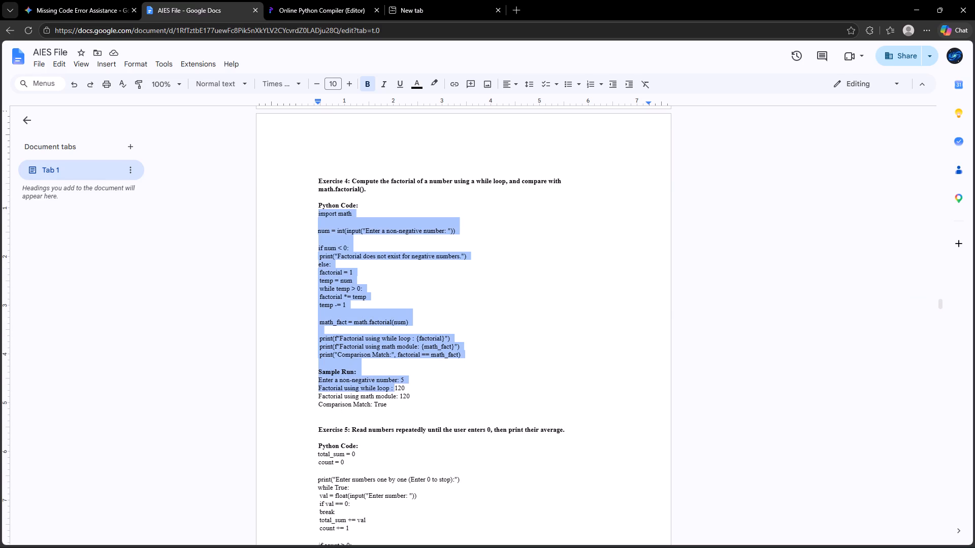
{"action": "left_click_drag", "start_coordinate": [395, 396], "coordinate": [388, 405]}
{"action": "scroll", "coordinate": [388, 405], "scroll_direction": "down", "scroll_amount": 2}
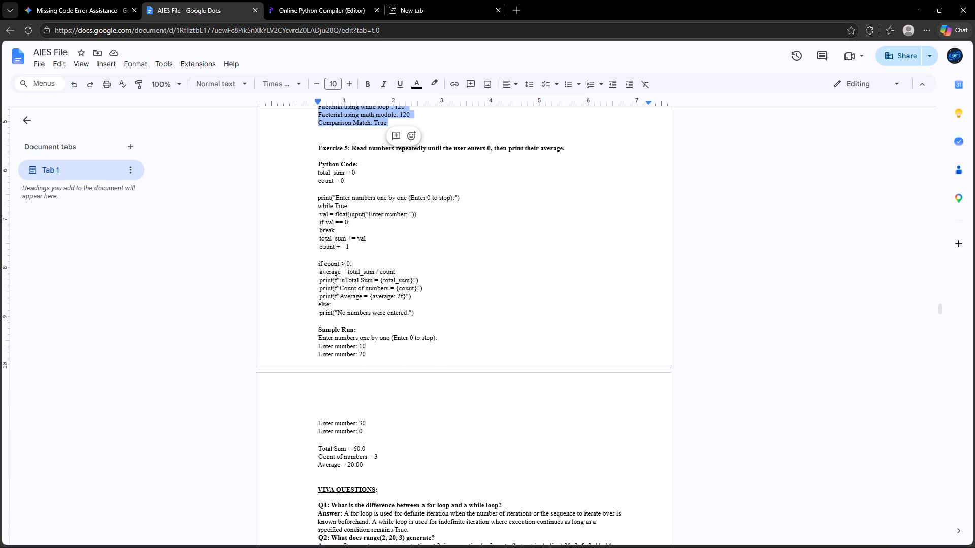
{"action": "scroll", "coordinate": [388, 405], "scroll_direction": "down", "scroll_amount": 3}
{"action": "scroll", "coordinate": [388, 405], "scroll_direction": "up", "scroll_amount": 2}
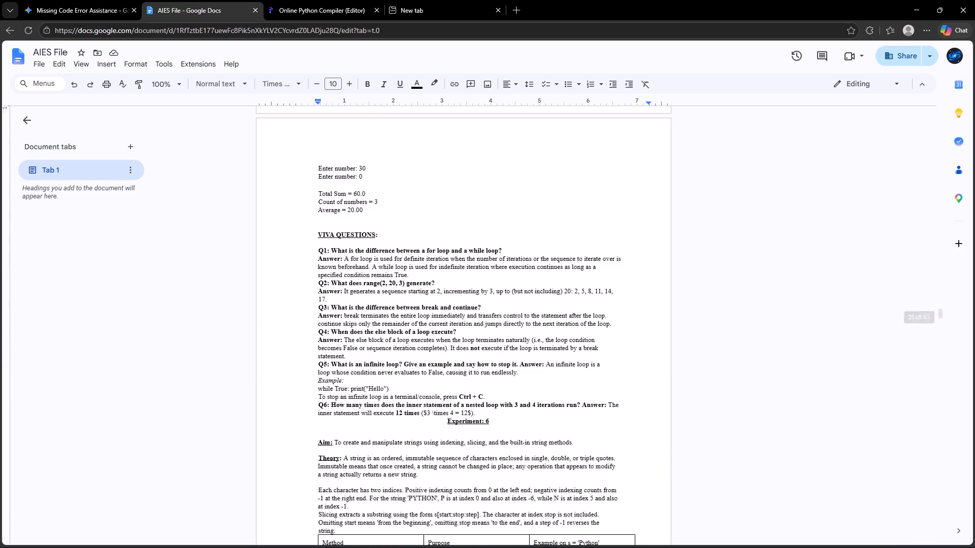
{"action": "scroll", "coordinate": [388, 405], "scroll_direction": "up", "scroll_amount": 6}
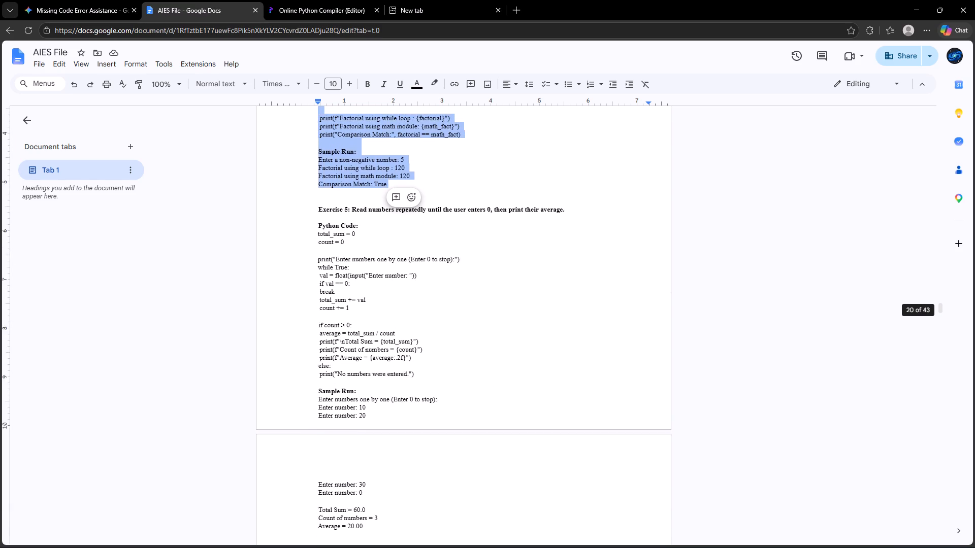
{"action": "scroll", "coordinate": [388, 405], "scroll_direction": "up", "scroll_amount": 1}
{"action": "scroll", "coordinate": [388, 405], "scroll_direction": "down", "scroll_amount": 2}
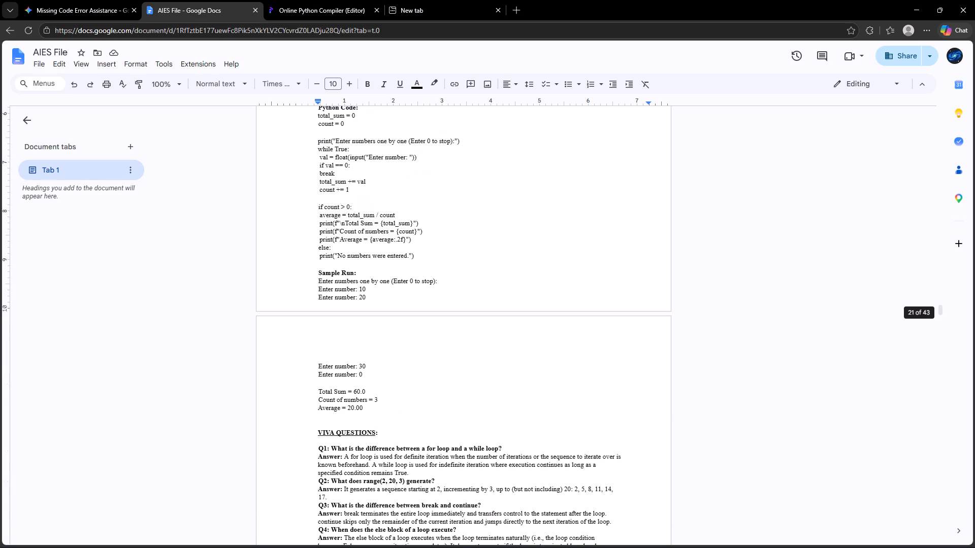
{"action": "scroll", "coordinate": [388, 405], "scroll_direction": "up", "scroll_amount": 5}
{"action": "left_click", "coordinate": [524, 85]}
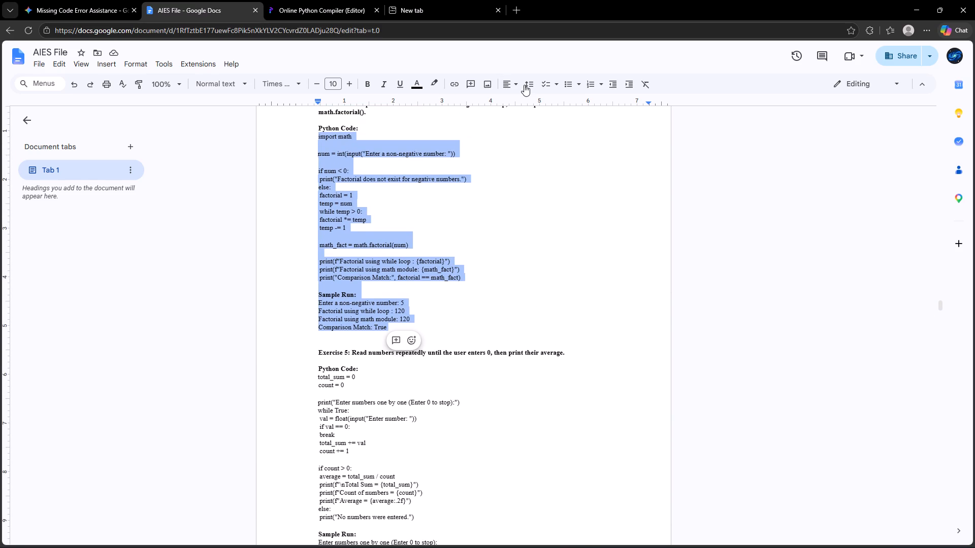
{"action": "left_click", "coordinate": [560, 216]}
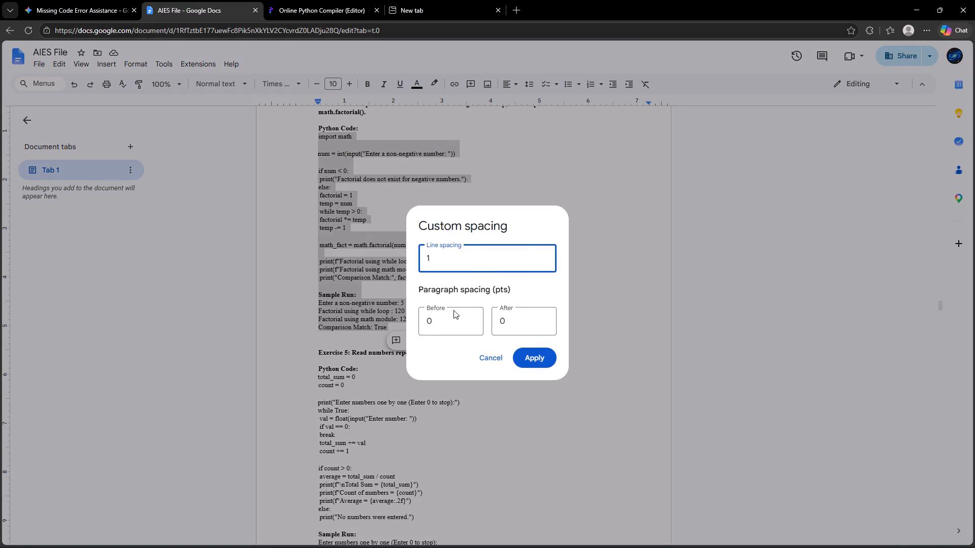
{"action": "double_click", "coordinate": [451, 321]}
{"action": "key", "text": "1"}
{"action": "key", "text": "Right"}
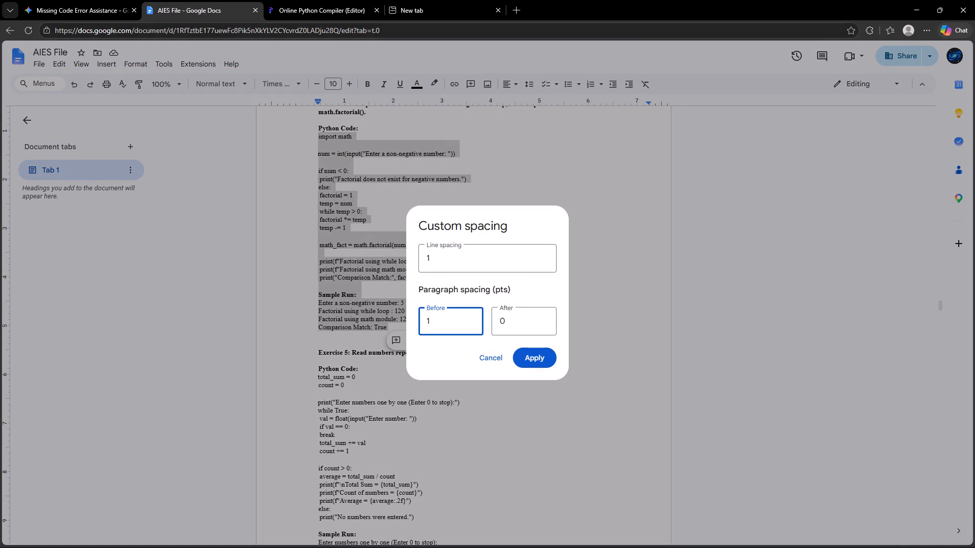
{"action": "key", "text": "Right"}
{"action": "key", "text": "Right"}
{"action": "key", "text": "Tab"}
{"action": "key", "text": "1"}
{"action": "key", "text": "Tab"}
{"action": "key", "text": "Tab"}
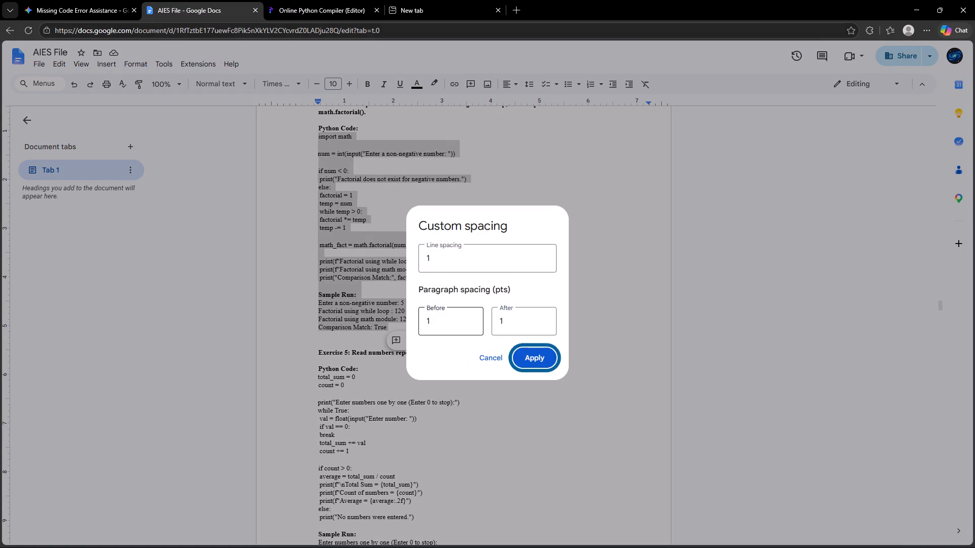
{"action": "key", "text": "Return"}
Insert a blank line above Exercise 4's "Sample Run:" label, after the "Comparison Match:" print line.
{"action": "left_click", "coordinate": [521, 270]}
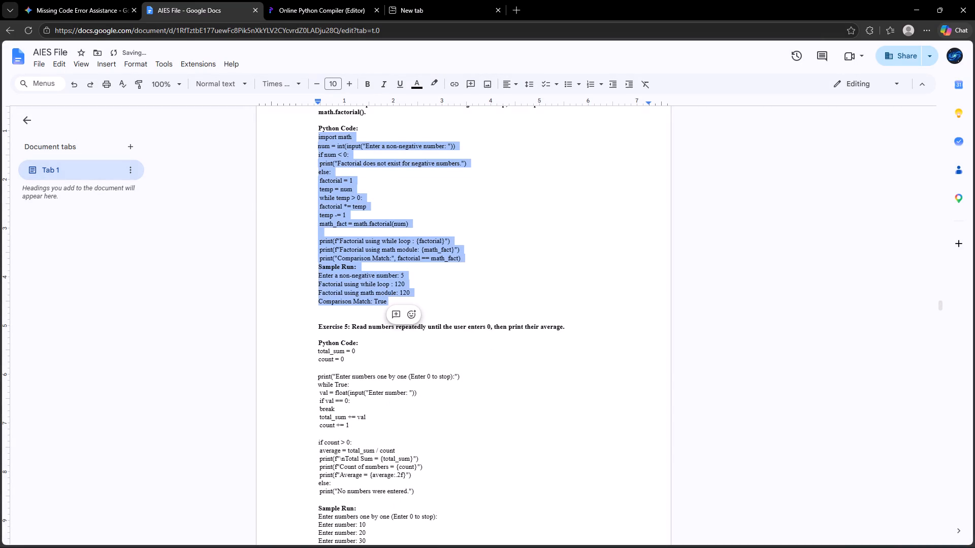
{"action": "left_click", "coordinate": [473, 256]}
{"action": "key", "text": "Return"}
Remove the blank line between "math_fact = math.factorial(num)" and the first factorial print line in Exercise 4's code.
{"action": "scroll", "coordinate": [473, 256], "scroll_direction": "up", "scroll_amount": 1}
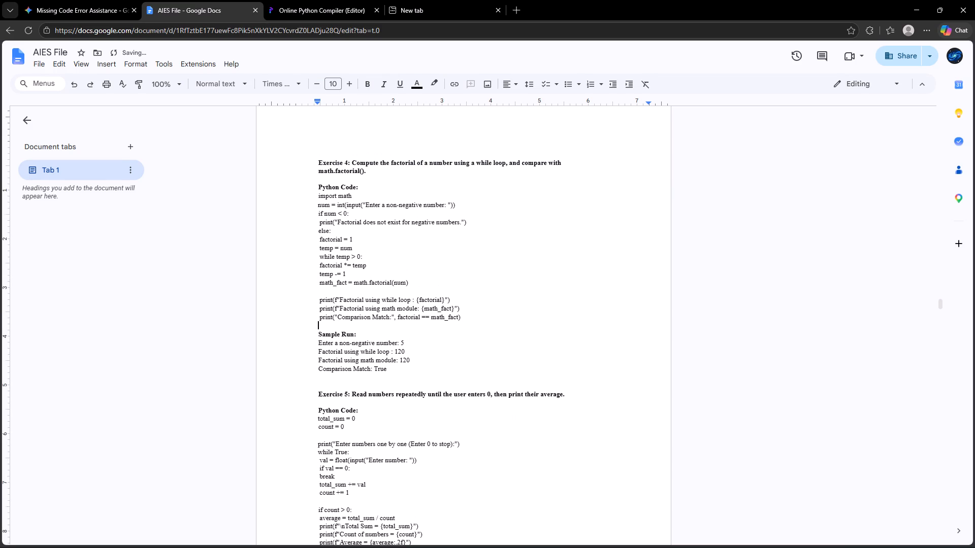
{"action": "double_click", "coordinate": [374, 295]}
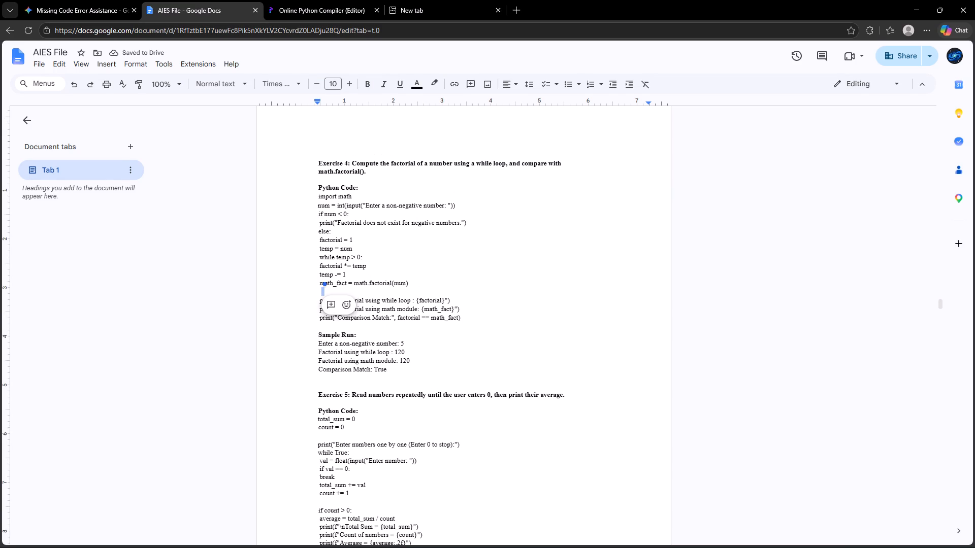
{"action": "left_click", "coordinate": [374, 295]}
{"action": "left_click", "coordinate": [374, 295]}
{"action": "left_click", "coordinate": [374, 295]}
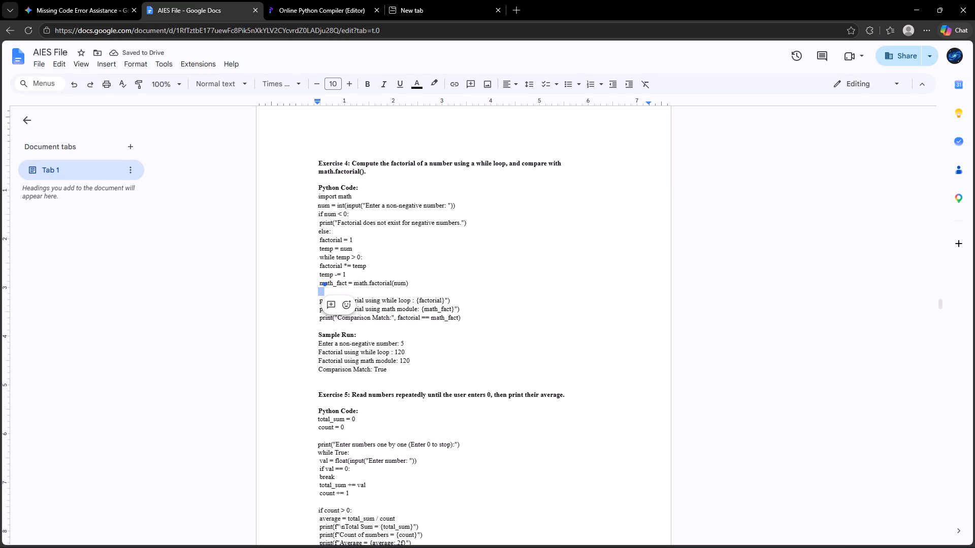
{"action": "left_click", "coordinate": [374, 295]}
{"action": "key", "text": "BackSpace"}
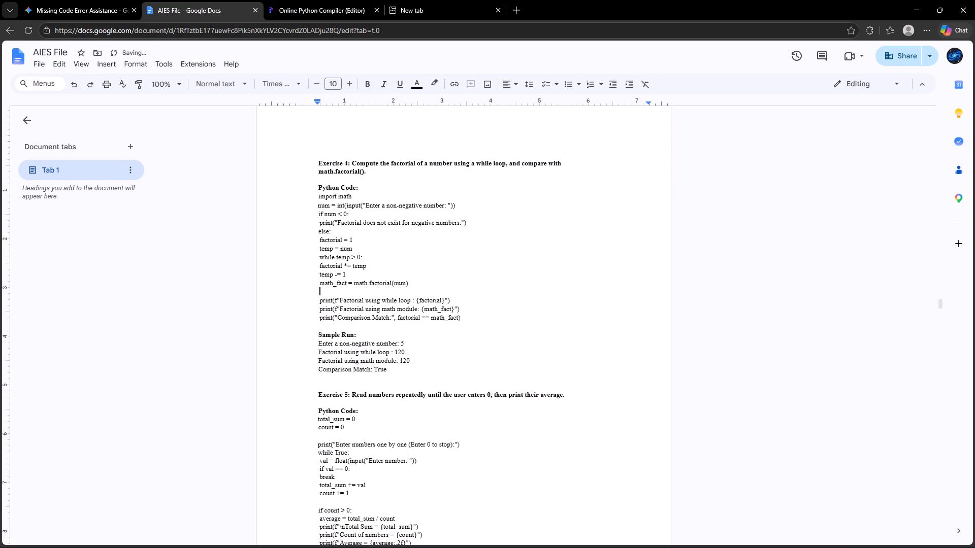
{"action": "key", "text": "BackSpace"}
{"action": "key", "text": "BackSpace"}
{"action": "key", "text": "BackSpace"}
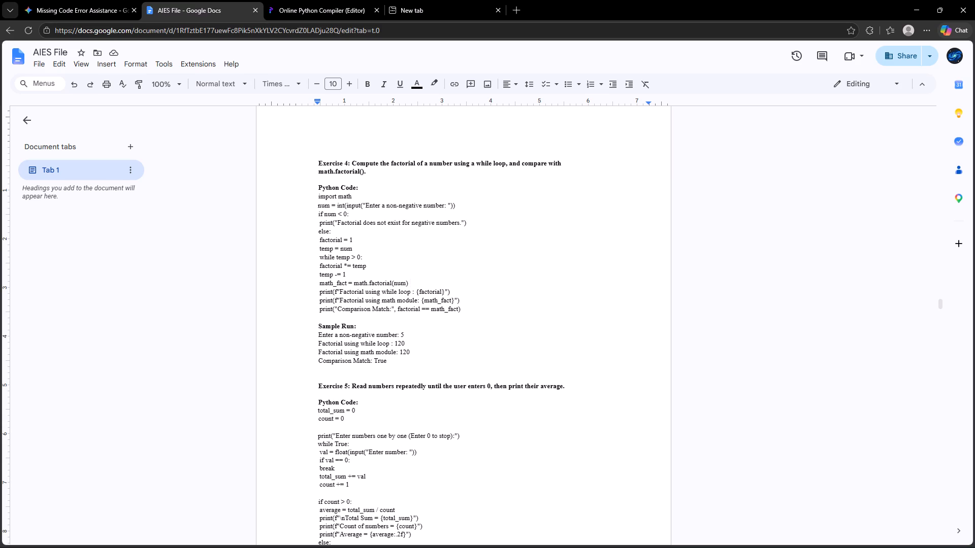
Set paragraph spacing to 1 pt before and 1 pt after for Exercise 5's code, from "total_sum = 0" through the final print line.
{"action": "scroll", "coordinate": [374, 295], "scroll_direction": "down", "scroll_amount": 3}
{"action": "left_click_drag", "start_coordinate": [318, 258], "coordinate": [417, 398]}
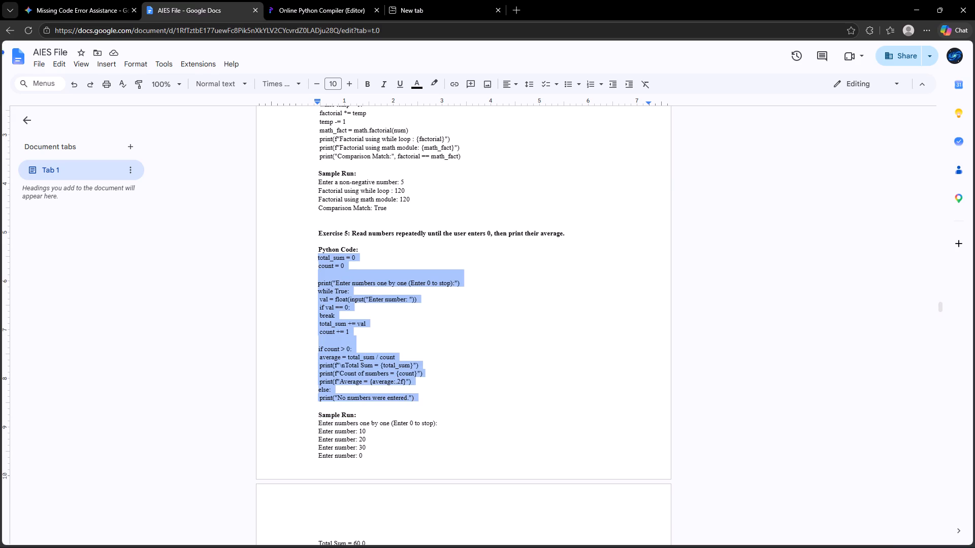
{"action": "left_click", "coordinate": [526, 85]}
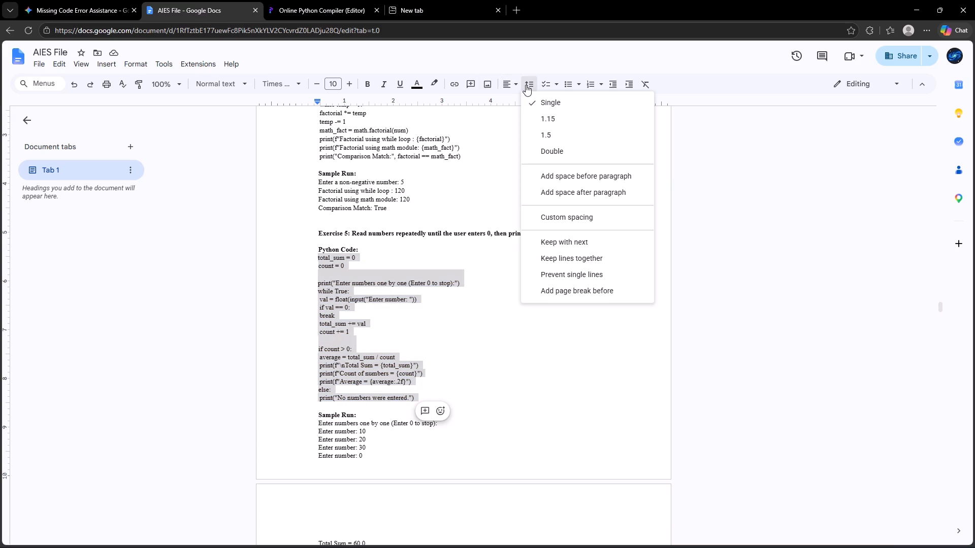
{"action": "left_click", "coordinate": [566, 223]}
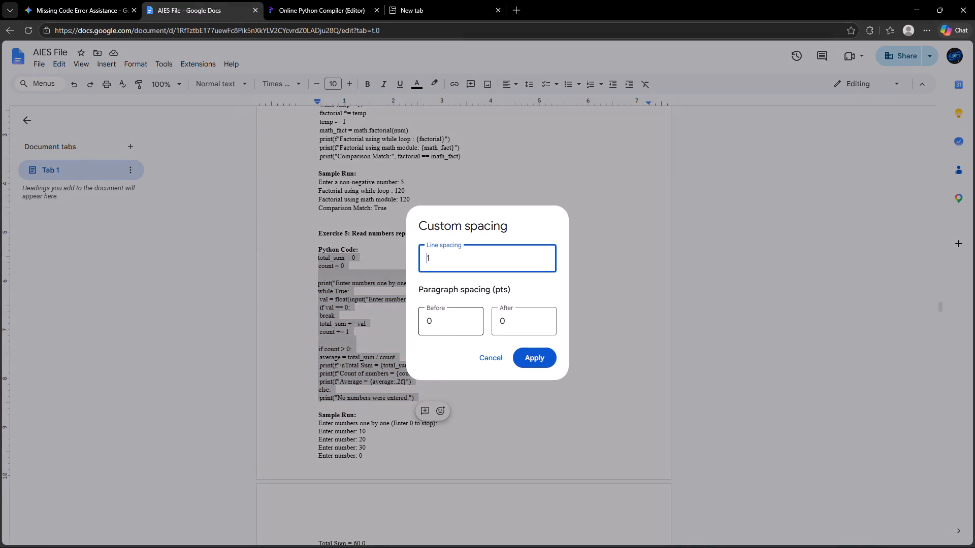
{"action": "left_click", "coordinate": [447, 330]}
{"action": "left_click", "coordinate": [444, 324]}
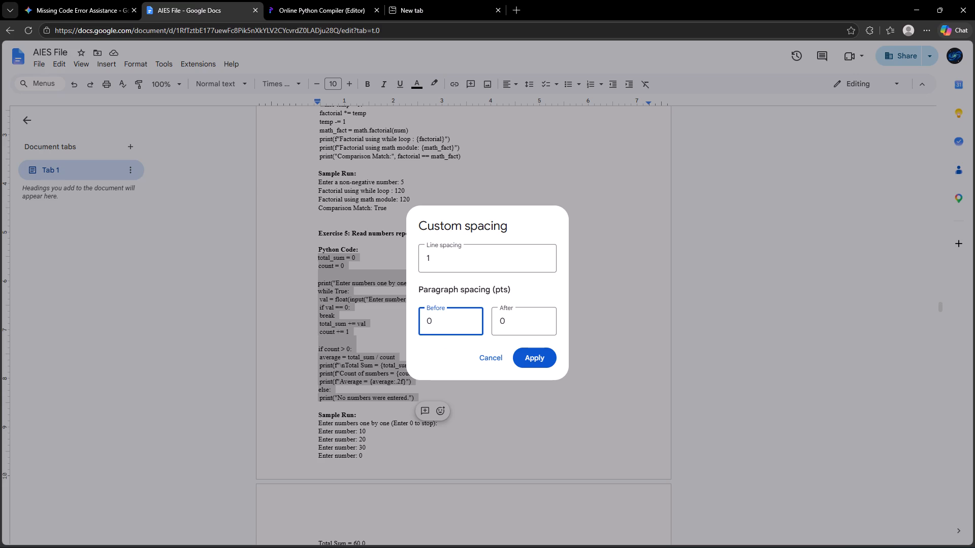
{"action": "key", "text": "BackSpace"}
{"action": "key", "text": "1"}
{"action": "key", "text": "Tab"}
{"action": "key", "text": "1"}
{"action": "key", "text": "Tab"}
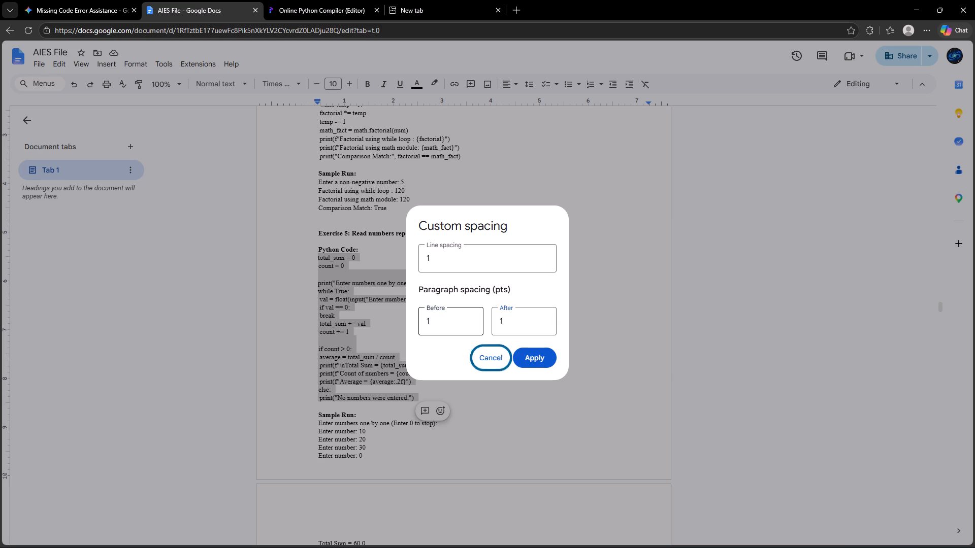
{"action": "key", "text": "Tab"}
{"action": "key", "text": "Return"}
{"action": "scroll", "coordinate": [449, 326], "scroll_direction": "down", "scroll_amount": 1}
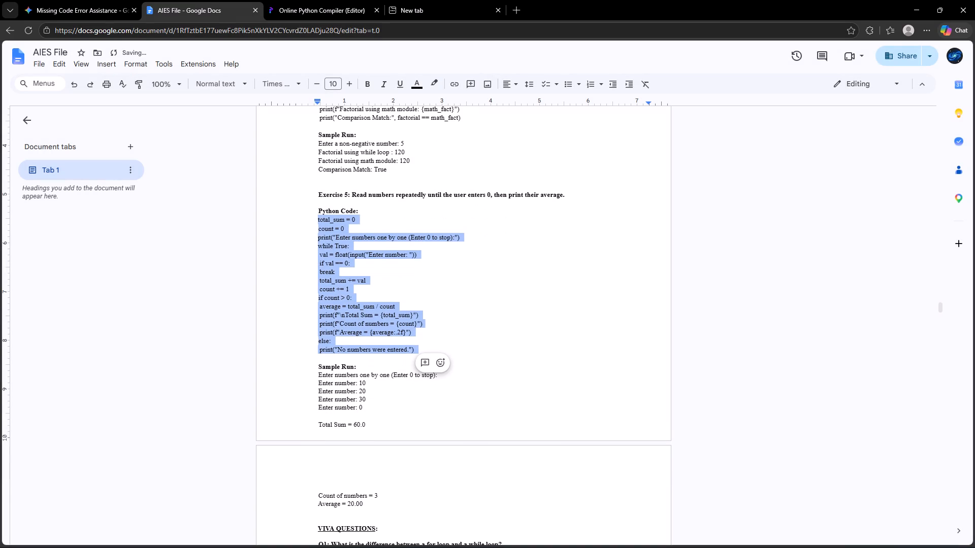
Set the spacing before paragraphs to 0 pt for Exercise 5's sample run, from the "Sample Run:" label through the "Total Sum" line.
{"action": "left_click", "coordinate": [458, 344]}
{"action": "scroll", "coordinate": [369, 392], "scroll_direction": "down", "scroll_amount": 1}
{"action": "left_click", "coordinate": [336, 334]}
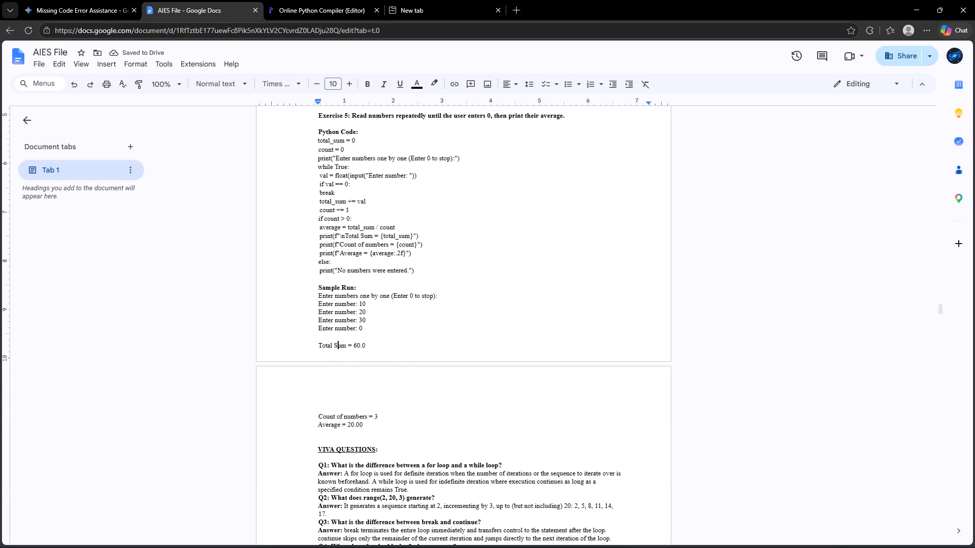
{"action": "left_click_drag", "start_coordinate": [316, 283], "coordinate": [371, 310]}
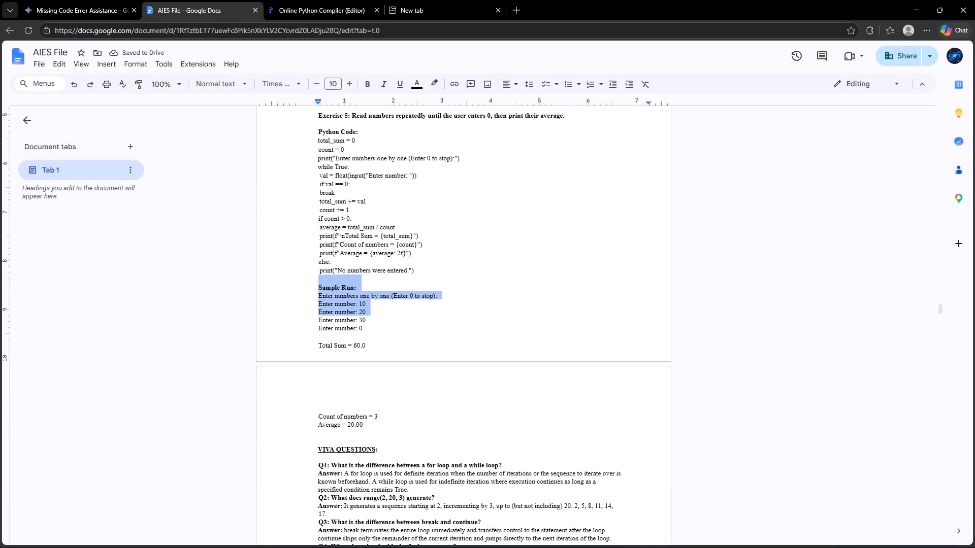
{"action": "left_click_drag", "start_coordinate": [371, 310], "coordinate": [385, 351]}
{"action": "left_click", "coordinate": [524, 86]}
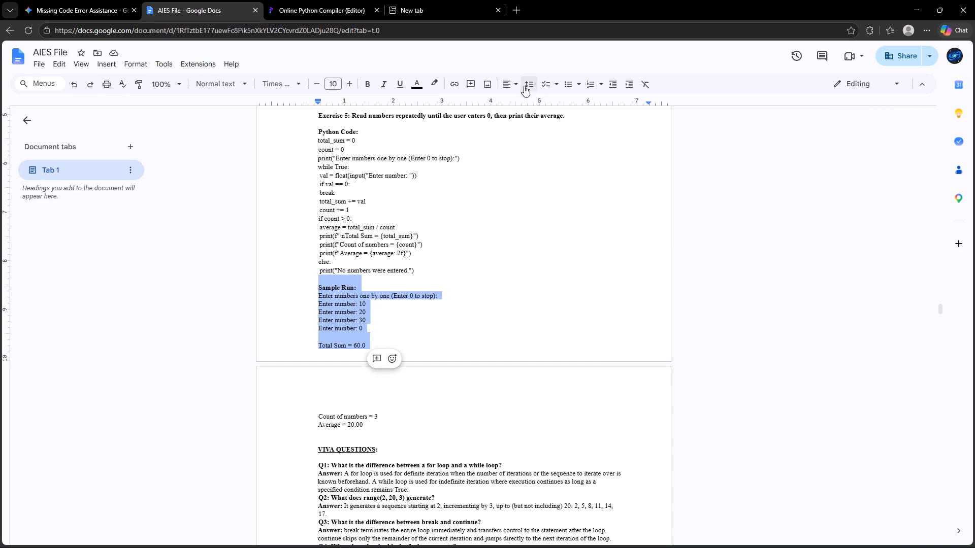
{"action": "left_click", "coordinate": [548, 221]}
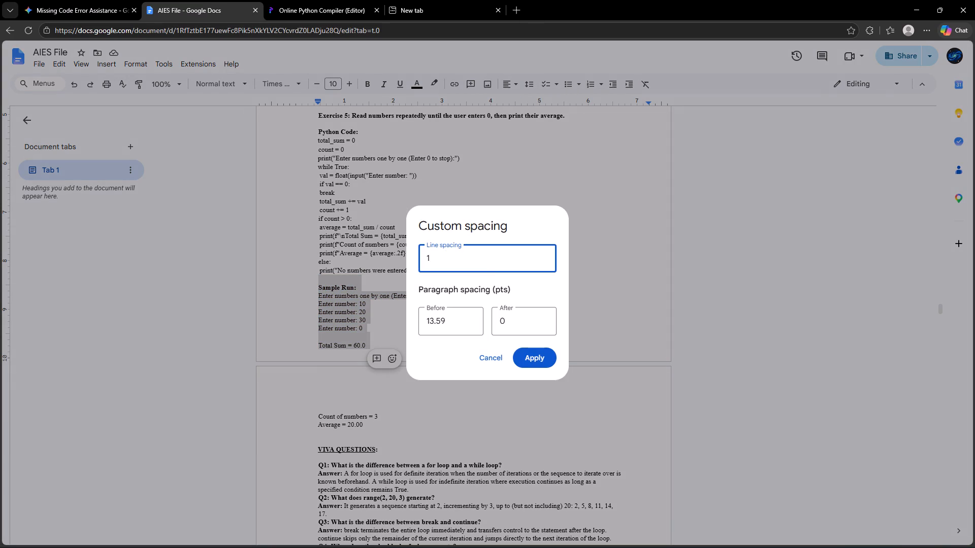
{"action": "double_click", "coordinate": [462, 326]}
{"action": "key", "text": "0"}
{"action": "key", "text": "Tab"}
{"action": "key", "text": "Tab"}
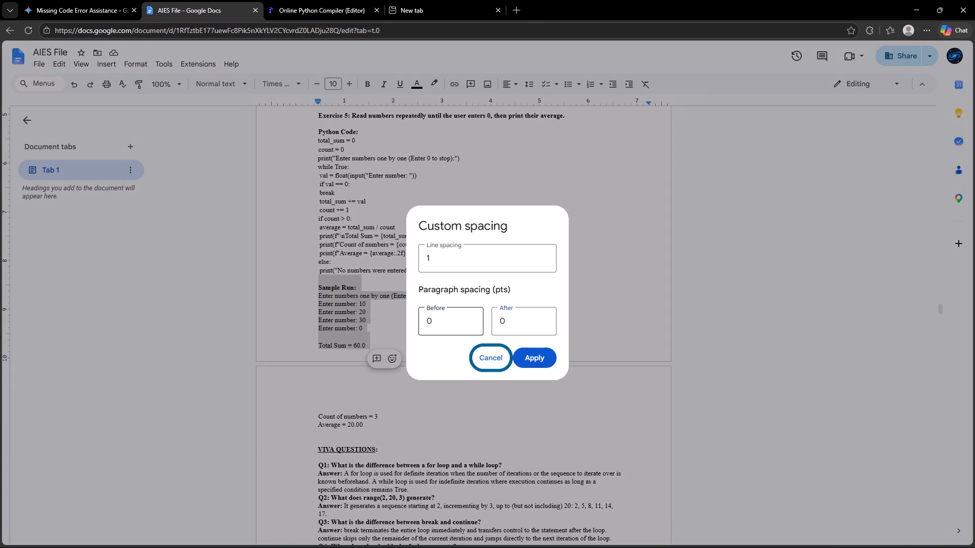
{"action": "key", "text": "Tab"}
{"action": "key", "text": "Return"}
Enlarge the "VIVA QUESTIONS:" heading after Exercise 5 by two font-size increments.
{"action": "scroll", "coordinate": [462, 326], "scroll_direction": "down", "scroll_amount": 1}
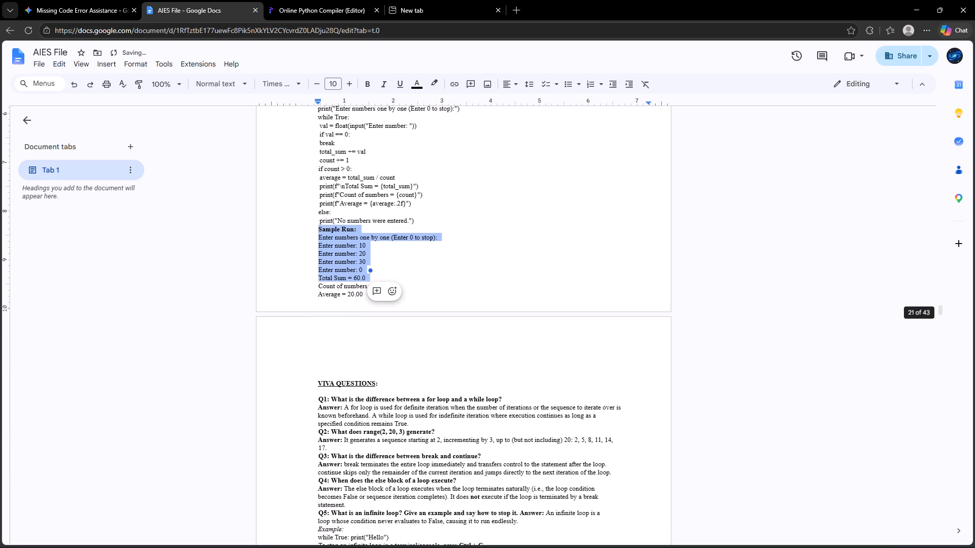
{"action": "left_click", "coordinate": [401, 343]}
{"action": "left_click", "coordinate": [328, 363]}
{"action": "key", "text": "Left"}
{"action": "key", "text": "Left"}
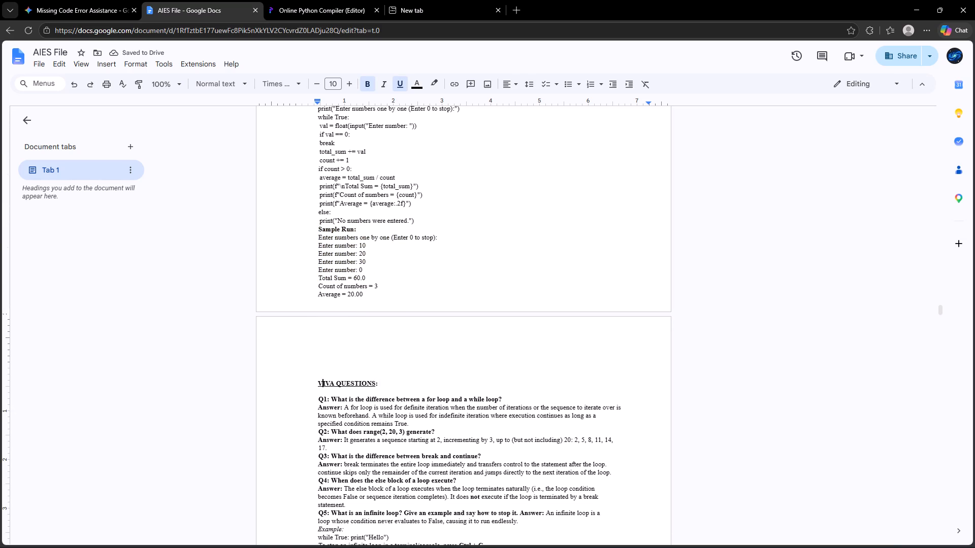
{"action": "key", "text": "Left"}
{"action": "key", "text": "ctrl+shift+Down"}
{"action": "key", "text": "ctrl+shift+period"}
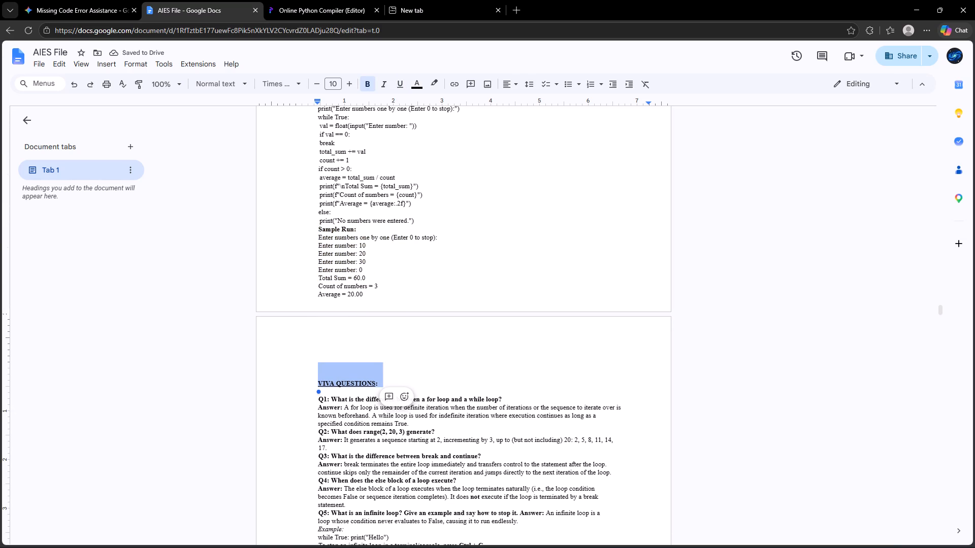
{"action": "key", "text": "ctrl+shift+period"}
Insert a blank line between Q1's answer and the Q2 question in Experiment 5's viva questions.
{"action": "key", "text": "Down"}
{"action": "key", "text": "Down"}
{"action": "key", "text": "Down"}
{"action": "key", "text": "Down"}
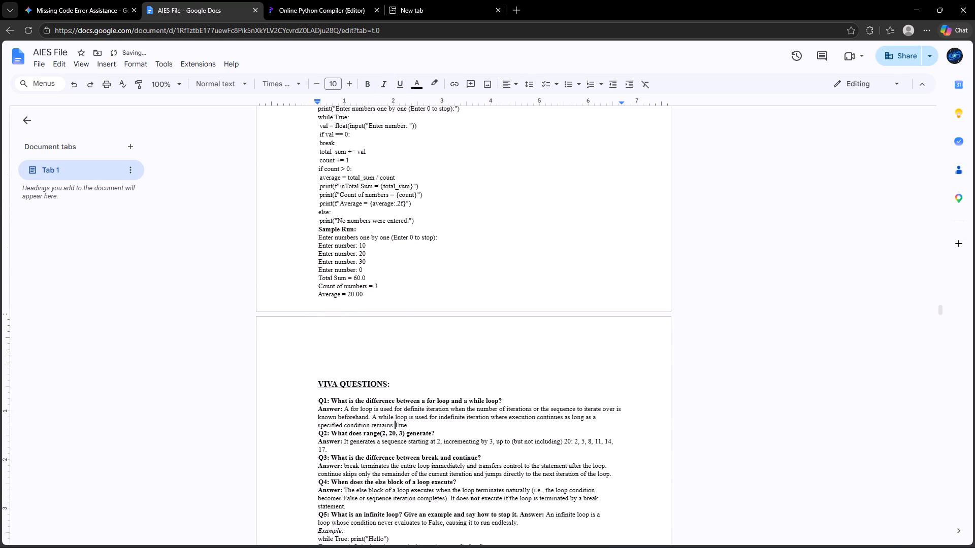
{"action": "key", "text": "Up"}
{"action": "key", "text": "Down"}
{"action": "key", "text": "Down"}
{"action": "key", "text": "Up"}
{"action": "key", "text": "Right"}
{"action": "key", "text": "Right"}
{"action": "key", "text": "Right"}
{"action": "key", "text": "Right"}
{"action": "key", "text": "Right"}
{"action": "key", "text": "Return"}
Insert a blank line between Q2's answer and the Q3 question on break and continue.
{"action": "key", "text": "Down"}
{"action": "key", "text": "Down"}
{"action": "key", "text": "Down"}
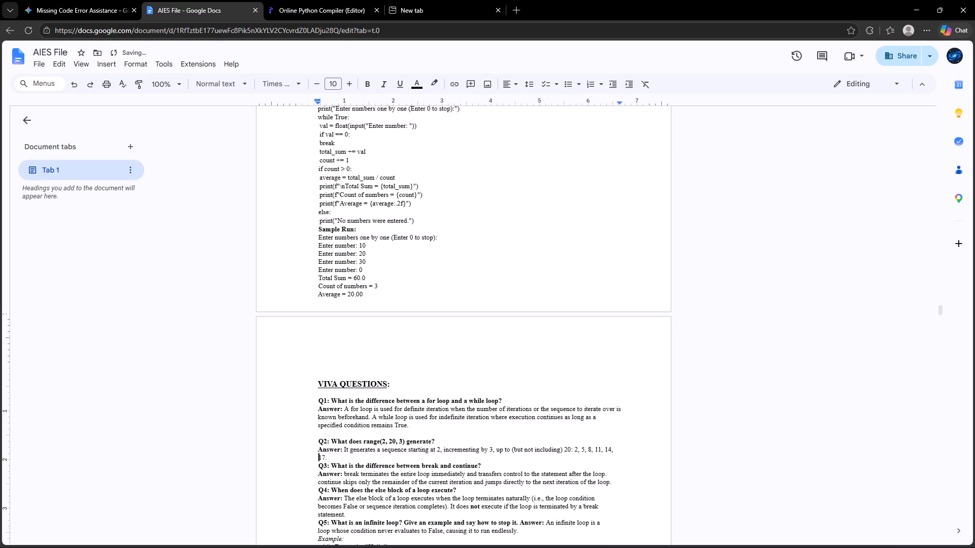
{"action": "key", "text": "Right"}
{"action": "key", "text": "Right"}
{"action": "key", "text": "Right"}
{"action": "key", "text": "Return"}
Insert a blank line between Q3's answer and the Q4 question on the else block of a loop.
{"action": "key", "text": "Down"}
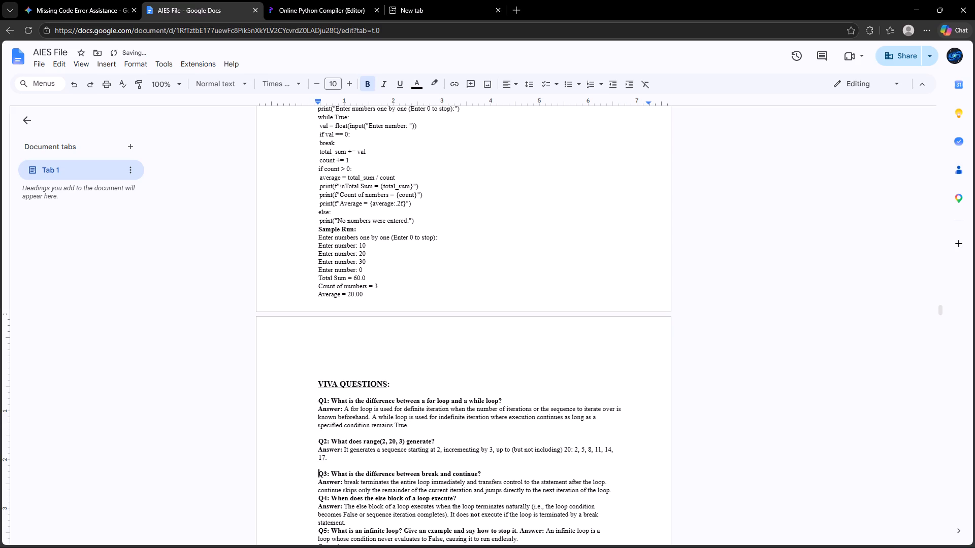
{"action": "key", "text": "Right"}
{"action": "key", "text": "Right"}
{"action": "key", "text": "Right"}
{"action": "key", "text": "Right"}
{"action": "key", "text": "Right"}
{"action": "key", "text": "Right"}
{"action": "key", "text": "Right"}
{"action": "key", "text": "Right"}
{"action": "key", "text": "Right"}
{"action": "key", "text": "Right"}
{"action": "key", "text": "Right"}
{"action": "key", "text": "Right"}
{"action": "key", "text": "Right"}
{"action": "key", "text": "Right"}
{"action": "key", "text": "Right"}
{"action": "key", "text": "Right"}
{"action": "key", "text": "Right"}
{"action": "key", "text": "Right"}
{"action": "key", "text": "Right"}
{"action": "key", "text": "Right"}
{"action": "key", "text": "Right"}
{"action": "key", "text": "Down"}
{"action": "key", "text": "Down"}
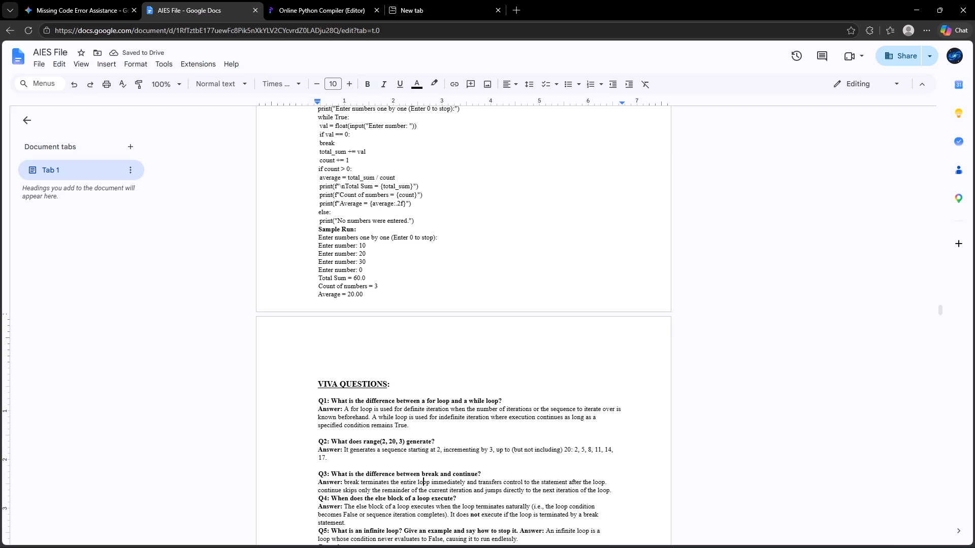
{"action": "key", "text": "Left"}
{"action": "key", "text": "Left"}
{"action": "key", "text": "Left"}
{"action": "key", "text": "Left"}
{"action": "key", "text": "Left"}
{"action": "key", "text": "Left"}
{"action": "key", "text": "Left"}
{"action": "key", "text": "Left"}
{"action": "key", "text": "Left"}
{"action": "key", "text": "Left"}
{"action": "key", "text": "Left"}
{"action": "key", "text": "Left"}
{"action": "key", "text": "Left"}
{"action": "key", "text": "Left"}
{"action": "key", "text": "Left"}
{"action": "key", "text": "Left"}
{"action": "key", "text": "Left"}
{"action": "key", "text": "Left"}
{"action": "key", "text": "Left"}
{"action": "key", "text": "Left"}
{"action": "key", "text": "Down"}
{"action": "key", "text": "Left"}
{"action": "key", "text": "Left"}
{"action": "key", "text": "Left"}
{"action": "key", "text": "Left"}
{"action": "key", "text": "Return"}
Insert a blank line between Q4's answer and the Q5 question on infinite loops.
{"action": "key", "text": "Down"}
{"action": "key", "text": "Down"}
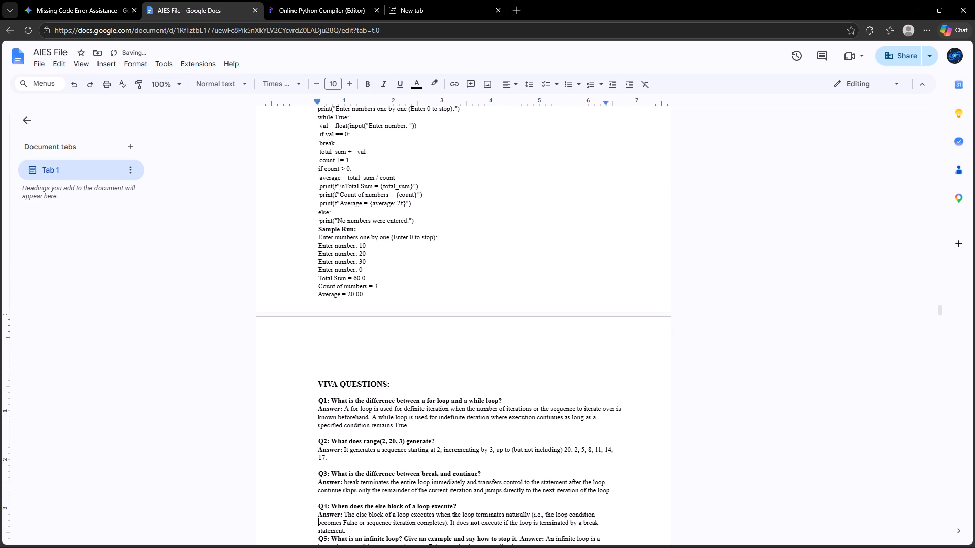
{"action": "key", "text": "Down"}
{"action": "key", "text": "Down"}
{"action": "key", "text": "Return"}
Insert a blank line between Q5's closing "Ctrl + C" line and the Q6 question on nested loops.
{"action": "key", "text": "Down"}
{"action": "key", "text": "Down"}
{"action": "key", "text": "Down"}
{"action": "key", "text": "Down"}
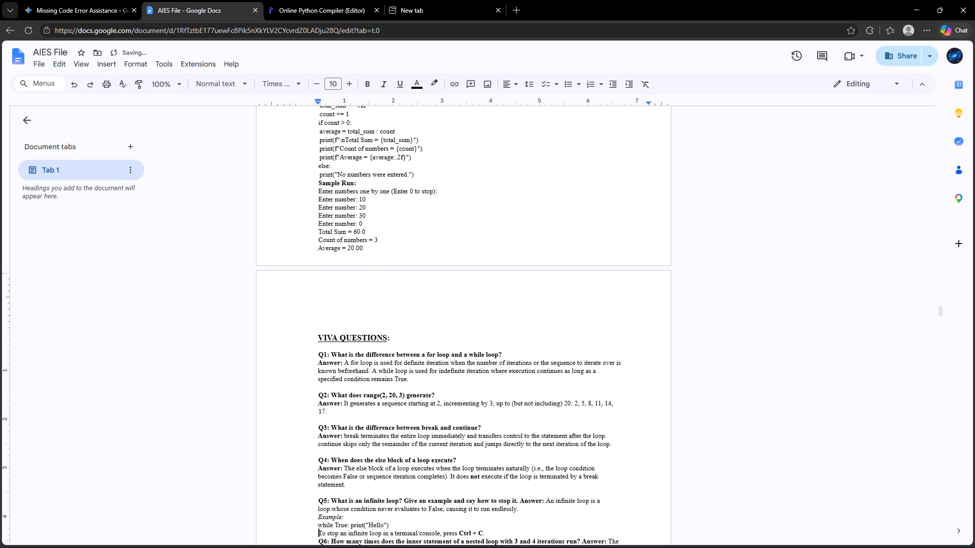
{"action": "key", "text": "Down"}
{"action": "key", "text": "Down"}
{"action": "key", "text": "Up"}
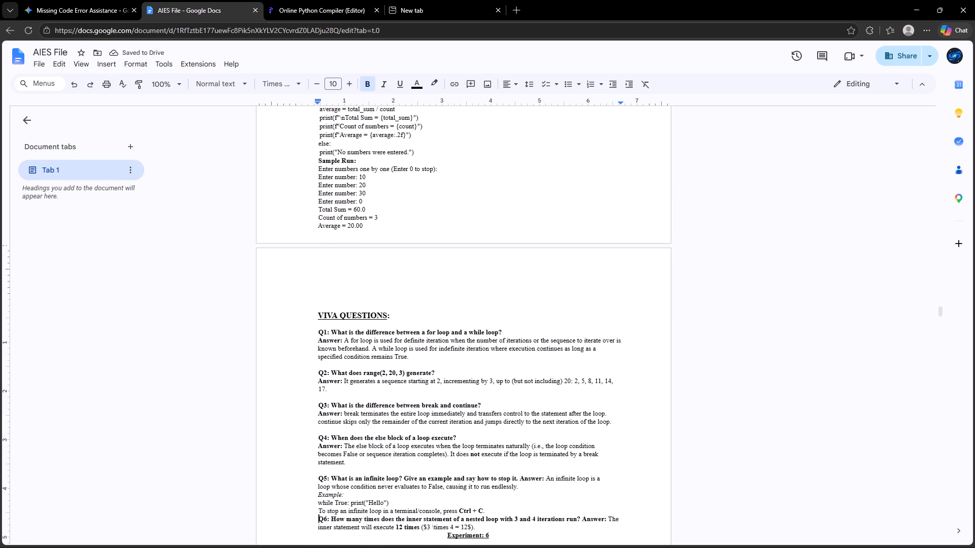
{"action": "key", "text": "Return"}
Insert two blank lines between Q6's answer and the "Experiment: 6" heading.
{"action": "key", "text": "Down"}
{"action": "key", "text": "Down"}
{"action": "key", "text": "Return"}
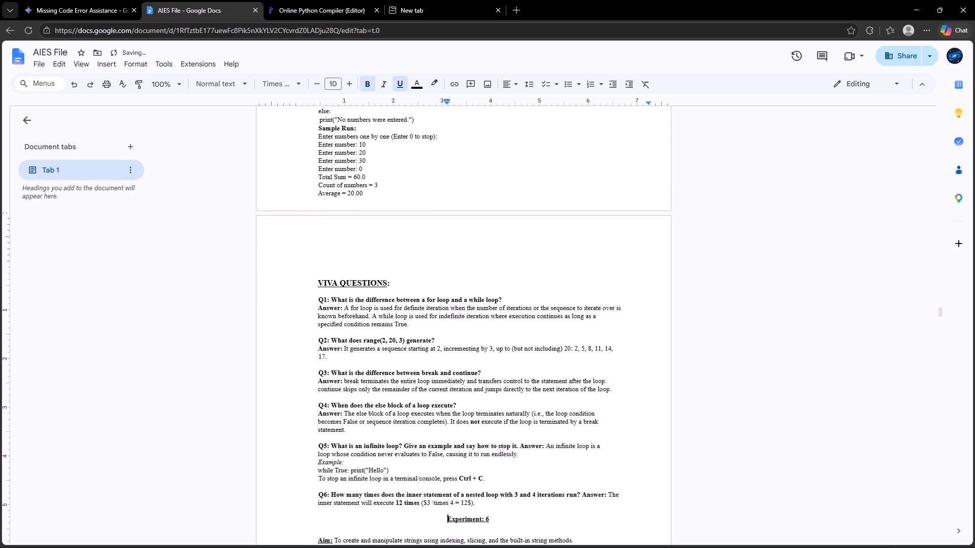
{"action": "key", "text": "Return"}
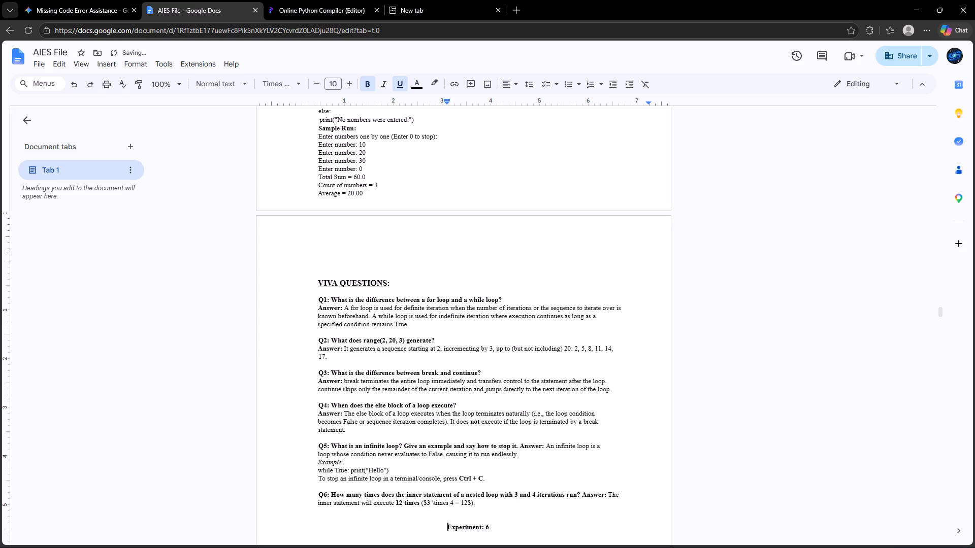
Break Q5's paragraph before "Answer:" so the answer starts on its own line below the question.
{"action": "key", "text": "Up"}
{"action": "key", "text": "Up"}
{"action": "key", "text": "Up"}
{"action": "key", "text": "Up"}
{"action": "key", "text": "Up"}
{"action": "key", "text": "Up"}
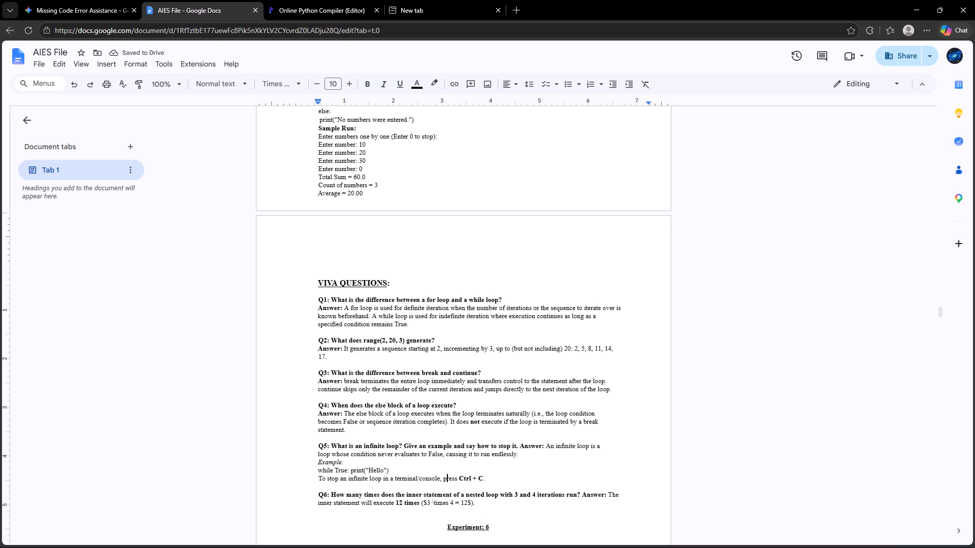
{"action": "key", "text": "Up"}
{"action": "key", "text": "Up"}
{"action": "key", "text": "Up"}
{"action": "key", "text": "Up"}
{"action": "key", "text": "Right"}
{"action": "key", "text": "Right"}
{"action": "key", "text": "Right"}
{"action": "key", "text": "Right"}
{"action": "key", "text": "Right"}
{"action": "key", "text": "Right"}
{"action": "key", "text": "Right"}
{"action": "key", "text": "Right"}
{"action": "key", "text": "Right"}
{"action": "key", "text": "Right"}
{"action": "key", "text": "Right"}
{"action": "key", "text": "Right"}
{"action": "key", "text": "Right"}
{"action": "key", "text": "Right"}
{"action": "key", "text": "Right"}
{"action": "key", "text": "Right"}
{"action": "key", "text": "Right"}
{"action": "key", "text": "Right"}
{"action": "key", "text": "Right"}
{"action": "key", "text": "Right"}
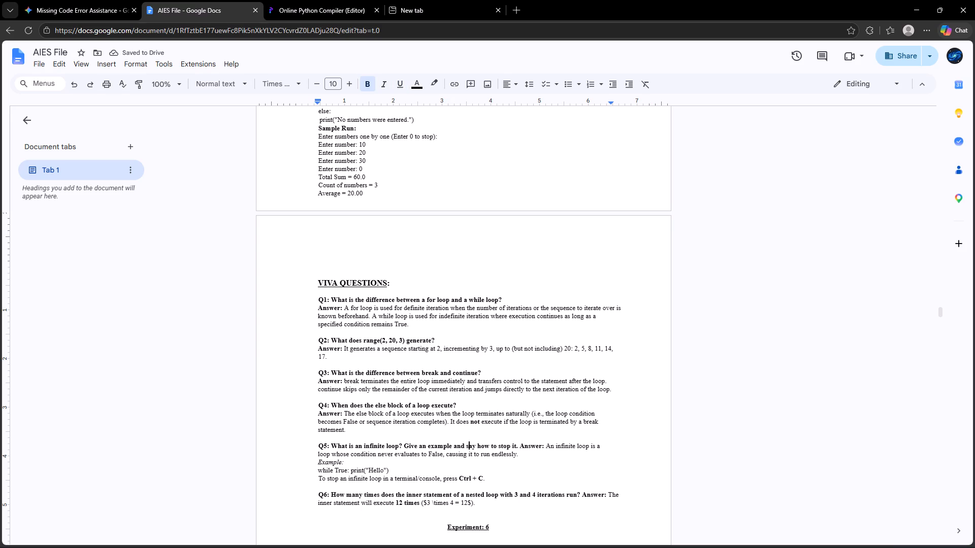
{"action": "key", "text": "Right"}
{"action": "key", "text": "Return"}
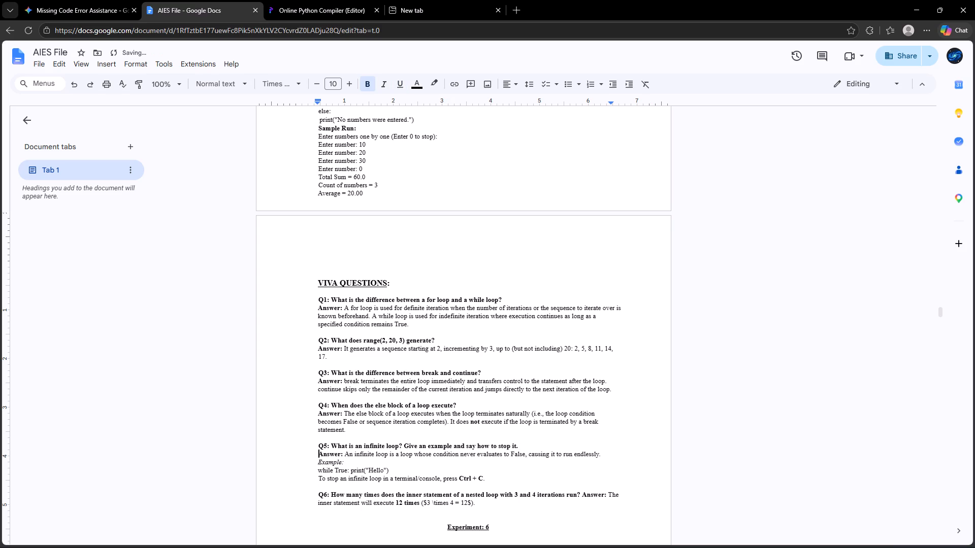
Break Q6's paragraph before "Answer:" so the answer starts on its own line below the nested-loop question.
{"action": "key", "text": "Right"}
{"action": "key", "text": "Down"}
{"action": "key", "text": "Down"}
{"action": "key", "text": "Down"}
{"action": "key", "text": "Down"}
{"action": "key", "text": "Down"}
{"action": "key", "text": "Down"}
{"action": "key", "text": "Down"}
{"action": "key", "text": "Right"}
{"action": "key", "text": "Right"}
{"action": "key", "text": "Right"}
{"action": "key", "text": "Right"}
{"action": "key", "text": "Right"}
{"action": "key", "text": "Right"}
{"action": "key", "text": "Right"}
{"action": "key", "text": "Right"}
{"action": "key", "text": "Right"}
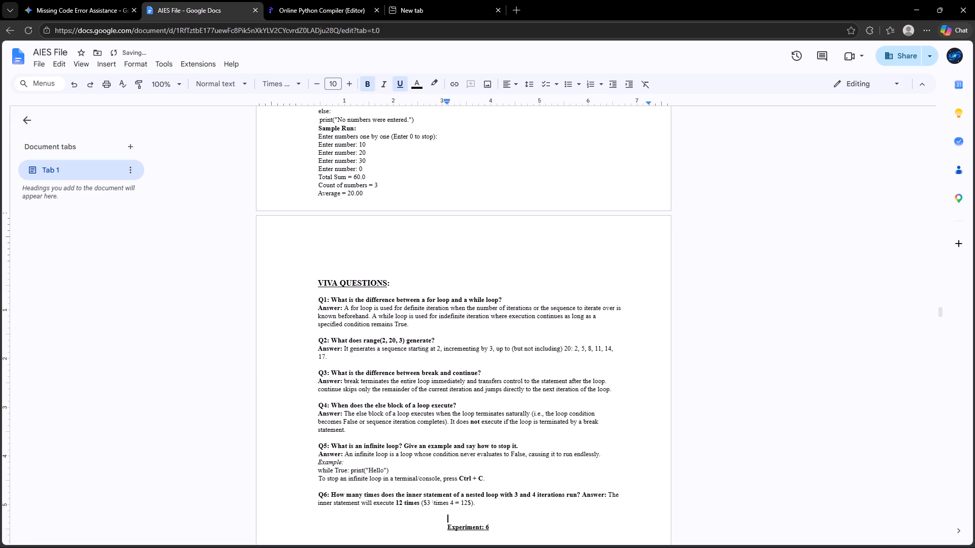
{"action": "key", "text": "Right"}
{"action": "key", "text": "Up"}
{"action": "key", "text": "Up"}
{"action": "key", "text": "Up"}
{"action": "key", "text": "Up"}
{"action": "key", "text": "Up"}
{"action": "key", "text": "Up"}
{"action": "key", "text": "Right"}
{"action": "key", "text": "Right"}
{"action": "key", "text": "Right"}
{"action": "key", "text": "Right"}
{"action": "key", "text": "Right"}
{"action": "key", "text": "Right"}
{"action": "key", "text": "Right"}
{"action": "key", "text": "Right"}
{"action": "key", "text": "Right"}
{"action": "key", "text": "Right"}
{"action": "key", "text": "Right"}
{"action": "key", "text": "Right"}
{"action": "key", "text": "Right"}
{"action": "key", "text": "Right"}
{"action": "key", "text": "Right"}
{"action": "key", "text": "Right"}
{"action": "key", "text": "Right"}
{"action": "key", "text": "Right"}
{"action": "key", "text": "Right"}
{"action": "key", "text": "Right"}
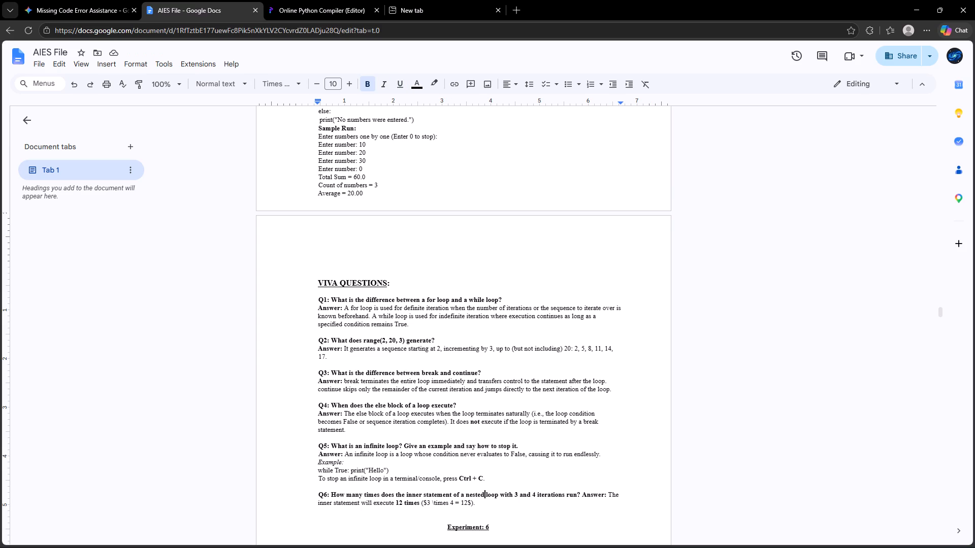
{"action": "key", "text": "Right"}
{"action": "key", "text": "Right"}
{"action": "key", "text": "Right"}
{"action": "key", "text": "Right"}
{"action": "key", "text": "Return"}
Insert blank lines above the "Experiment: 6" heading until it moves onto a new page after the viva answers.
{"action": "key", "text": "Down"}
{"action": "key", "text": "Down"}
{"action": "key", "text": "Down"}
{"action": "key", "text": "Return"}
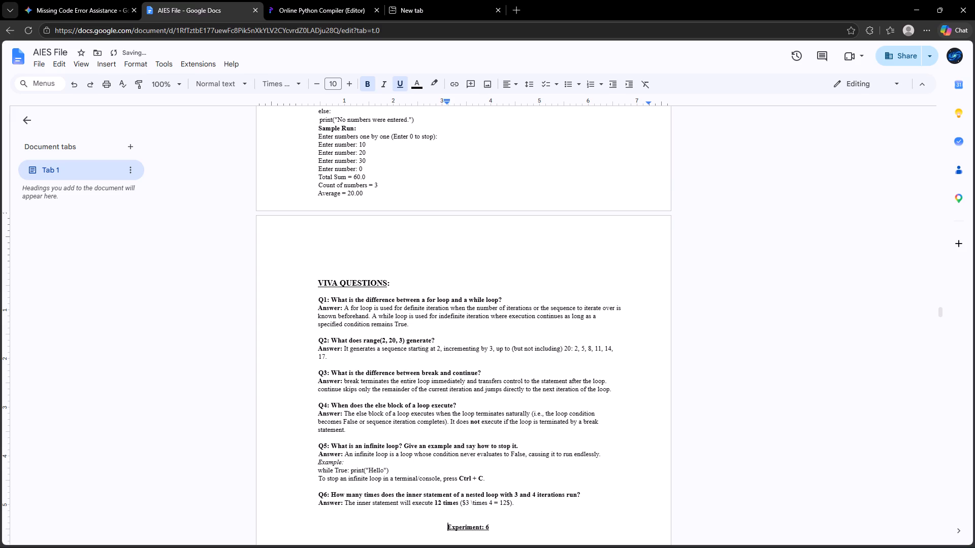
{"action": "key", "text": "Return"}
{"action": "key", "text": "Return"}
{"action": "key", "text": "Return"}
{"action": "key", "text": "Return"}
{"action": "key", "text": "Return"}
{"action": "key", "text": "Return"}
{"action": "key", "text": "Return"}
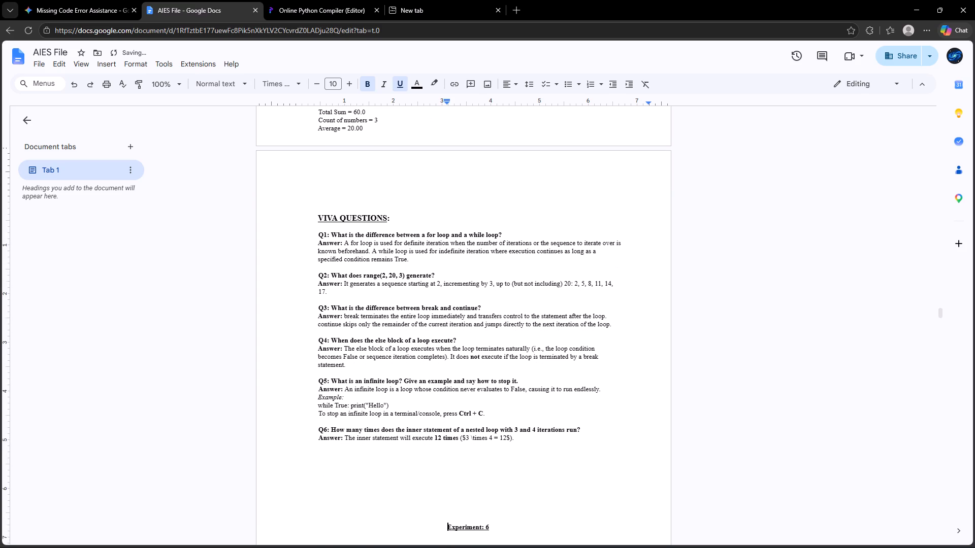
{"action": "key", "text": "Return"}
{"action": "key", "text": "Return"}
{"action": "key", "text": "Return"}
{"action": "key", "text": "Return"}
{"action": "key", "text": "Return"}
{"action": "key", "text": "Return"}
{"action": "key", "text": "Return"}
{"action": "key", "text": "Return"}
{"action": "key", "text": "Return"}
{"action": "key", "text": "Return"}
{"action": "key", "text": "Return"}
{"action": "key", "text": "Return"}
{"action": "key", "text": "Return"}
{"action": "key", "text": "Return"}
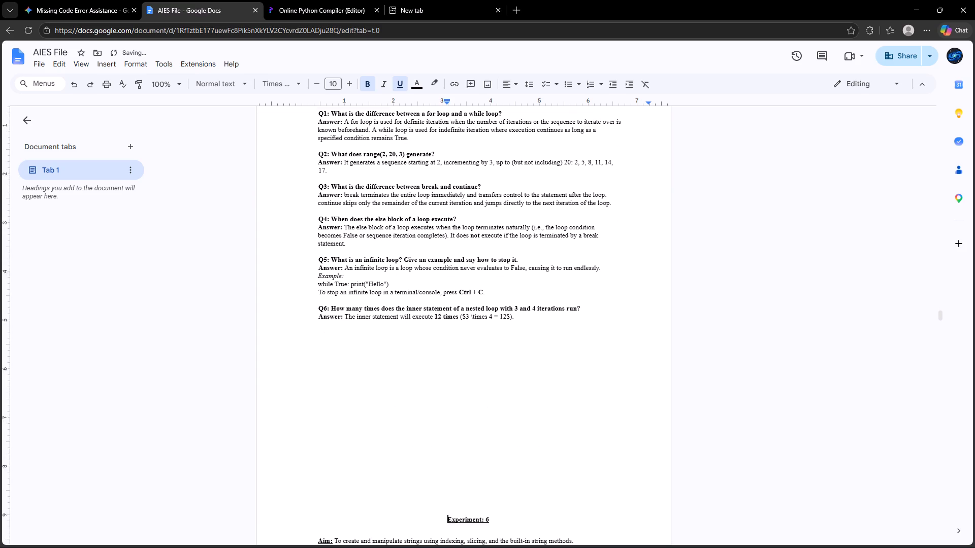
{"action": "key", "text": "Return"}
{"action": "key", "text": "Return"}
{"action": "key", "text": "Return"}
{"action": "key", "text": "Return"}
{"action": "key", "text": "Return"}
{"action": "key", "text": "Return"}
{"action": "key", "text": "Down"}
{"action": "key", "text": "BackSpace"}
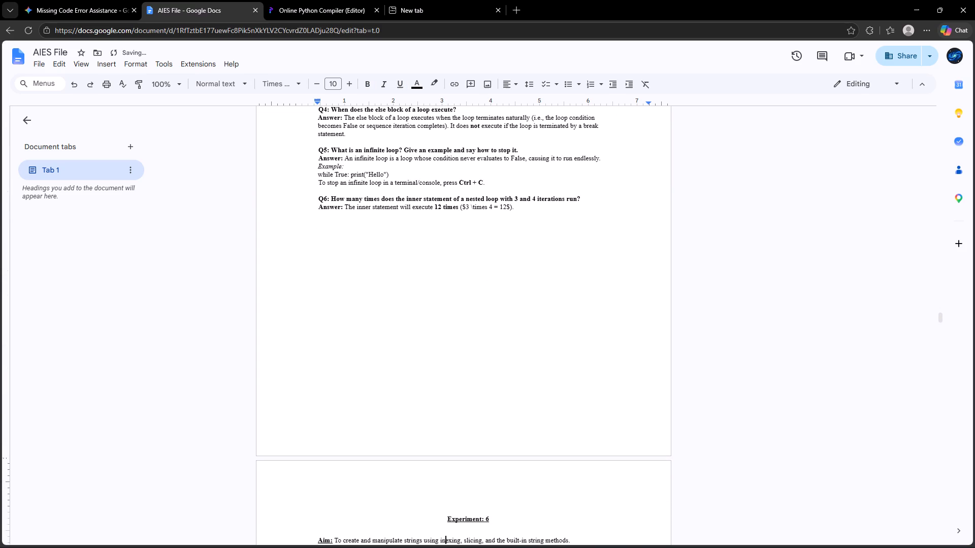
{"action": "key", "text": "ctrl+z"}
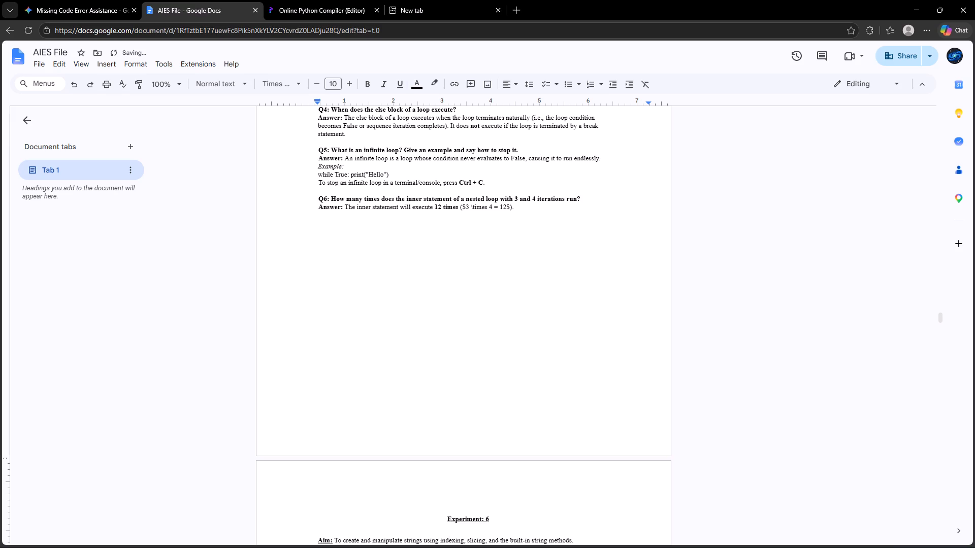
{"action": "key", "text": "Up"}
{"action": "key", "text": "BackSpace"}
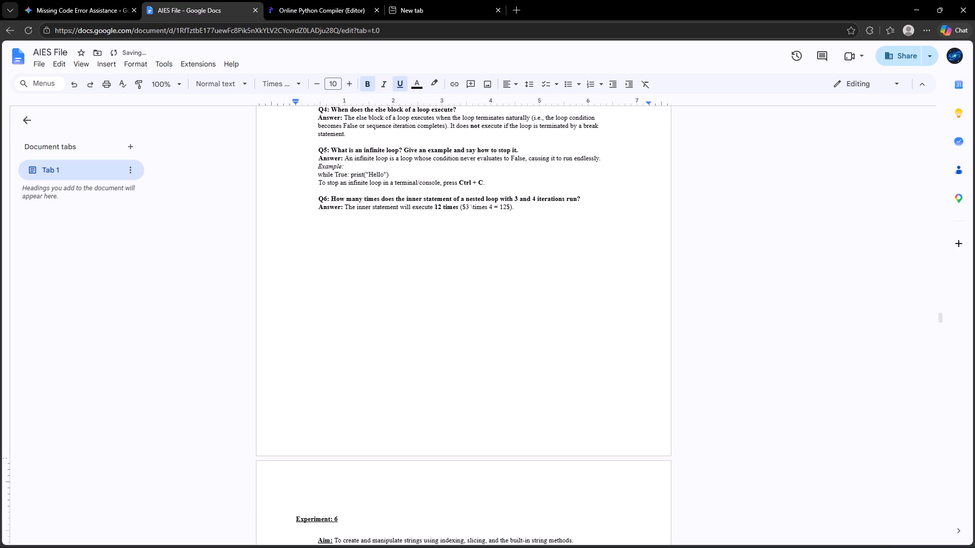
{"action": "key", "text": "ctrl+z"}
Delete the surplus blank line directly above the "Experiment: 6" heading at the top of its page.
{"action": "key", "text": "Up"}
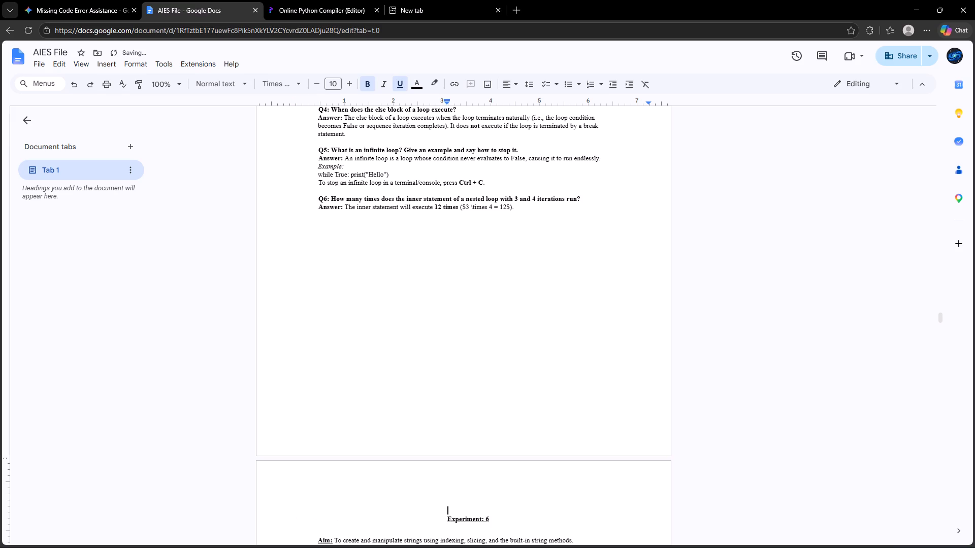
{"action": "key", "text": "BackSpace"}
{"action": "key", "text": "BackSpace"}
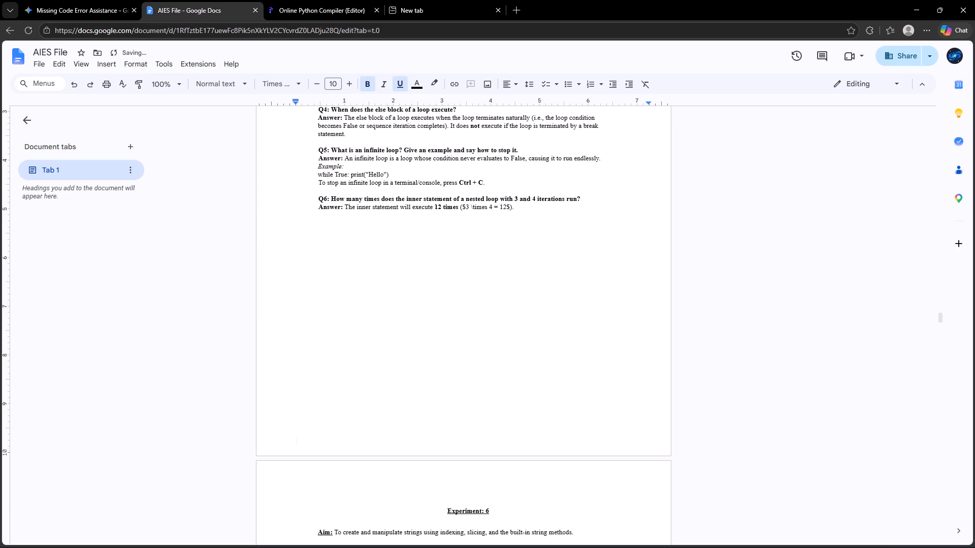
{"action": "key", "text": "BackSpace"}
{"action": "key", "text": "ctrl+z"}
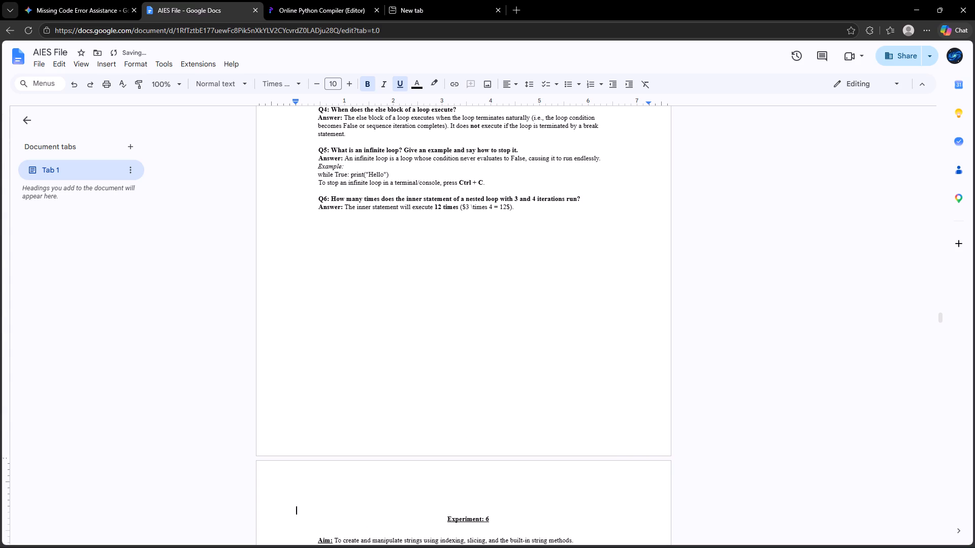
{"action": "key", "text": "BackSpace"}
Increase the "Experiment: 6" heading's font size to 13.
{"action": "scroll", "coordinate": [328, 363], "scroll_direction": "down", "scroll_amount": 3}
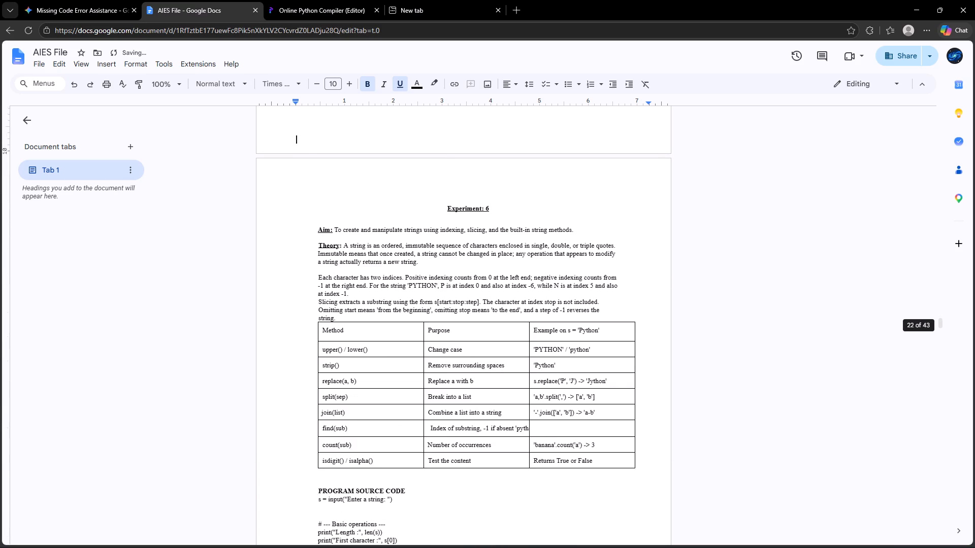
{"action": "scroll", "coordinate": [328, 363], "scroll_direction": "down", "scroll_amount": 1}
{"action": "double_click", "coordinate": [453, 192]}
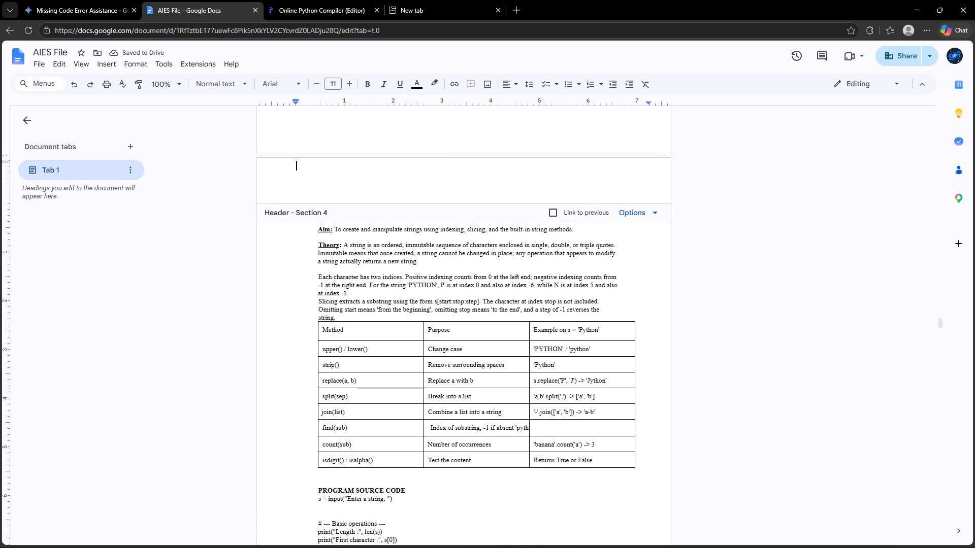
{"action": "left_click", "coordinate": [453, 192]}
{"action": "left_click", "coordinate": [694, 264]}
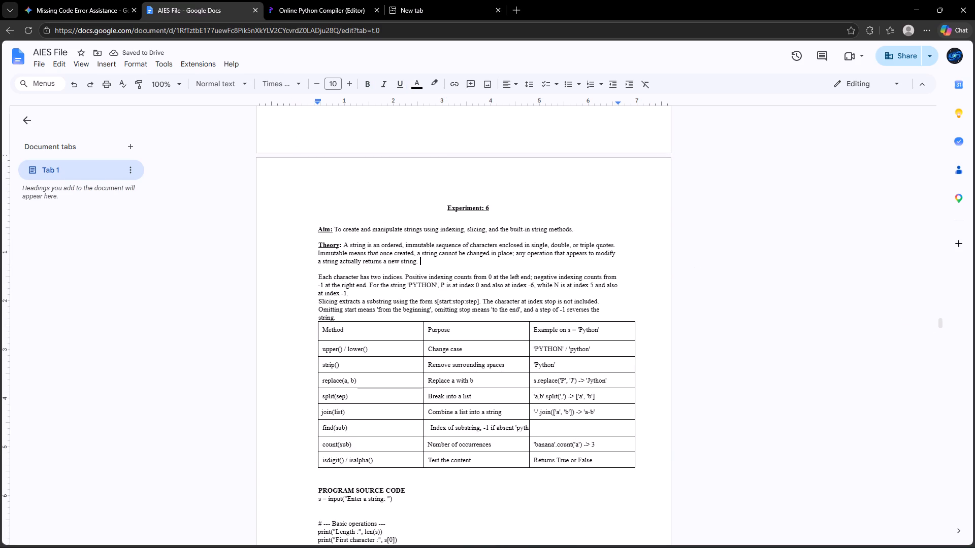
{"action": "left_click", "coordinate": [441, 192]}
{"action": "key", "text": "ctrl+shift+Down"}
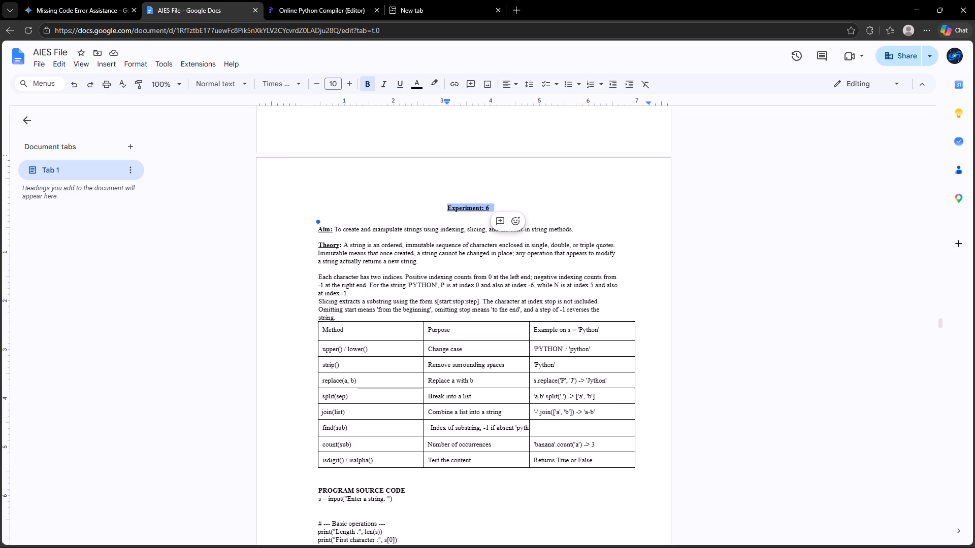
{"action": "key", "text": "ctrl+shift+period"}
{"action": "key", "text": "ctrl+shift+period"}
{"action": "key", "text": "ctrl+shift+period"}
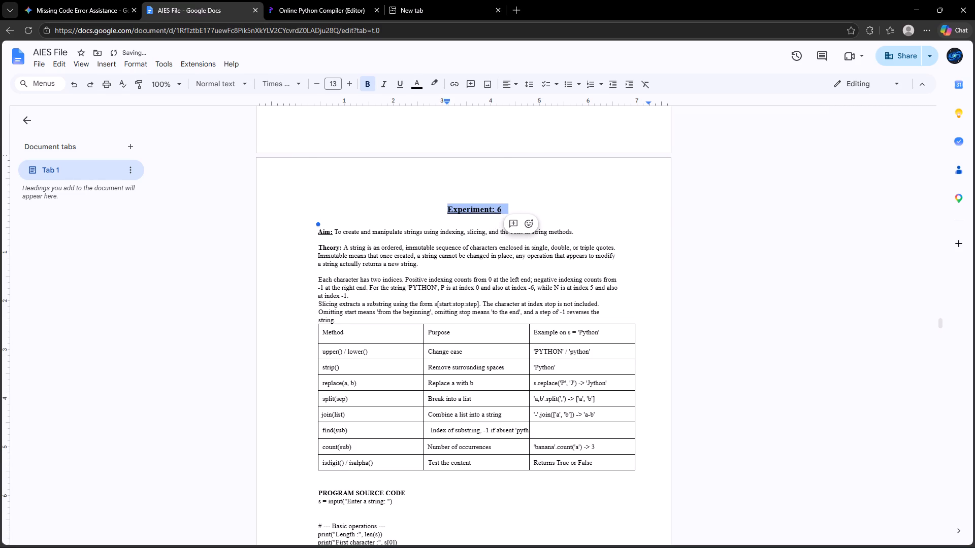
Increase the font size of Experiment 6's "Aim:" label to 12.
{"action": "scroll", "coordinate": [441, 192], "scroll_direction": "down", "scroll_amount": 1}
{"action": "left_click", "coordinate": [320, 122]}
{"action": "key", "text": "ctrl+shift+Right"}
{"action": "key", "text": "ctrl+shift+Right"}
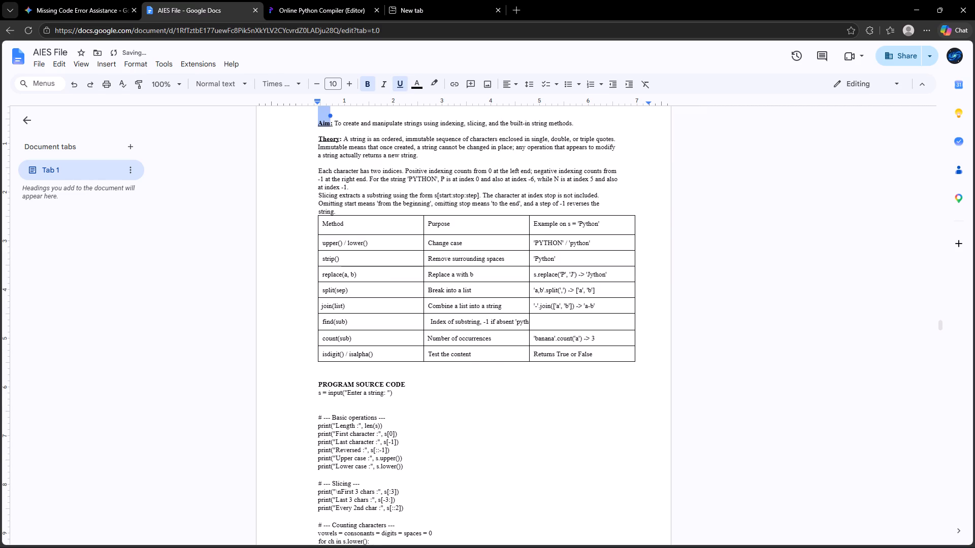
{"action": "key", "text": "ctrl+shift+period"}
{"action": "key", "text": "ctrl+shift+period"}
Increase the font size of Experiment 6's "Theory:" label to 12.
{"action": "key", "text": "Down"}
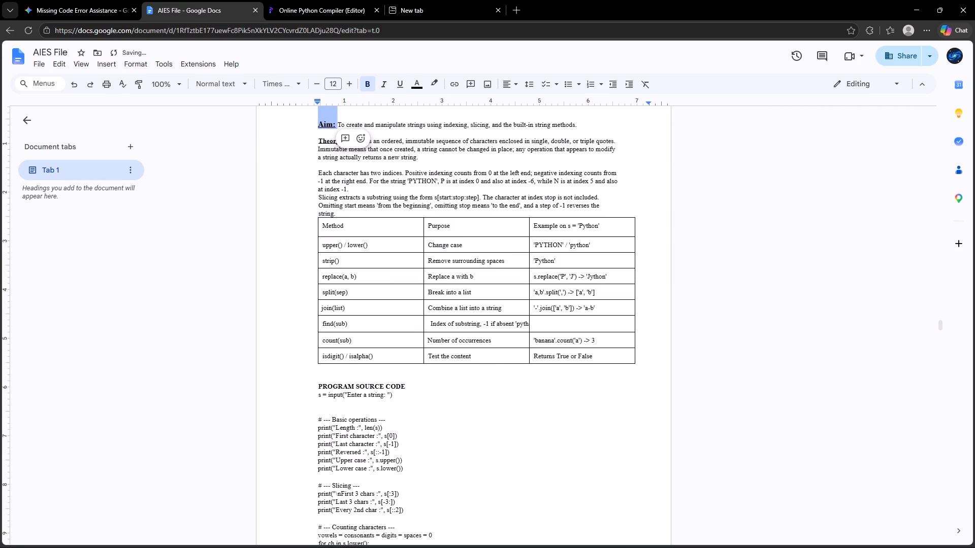
{"action": "key", "text": "Right"}
{"action": "key", "text": "Right"}
{"action": "key", "text": "ctrl+shift+Up"}
{"action": "key", "text": "ctrl+shift+period"}
{"action": "key", "text": "ctrl+shift+period"}
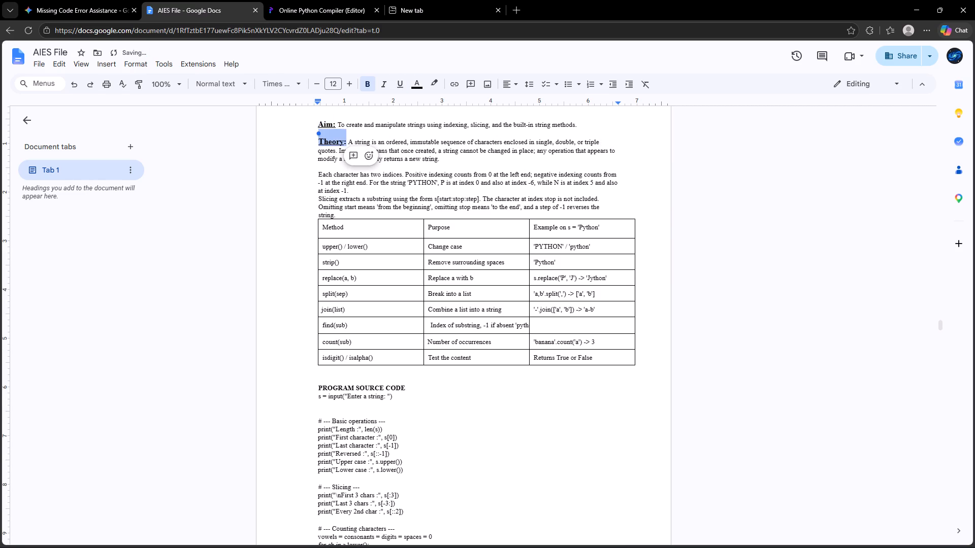
Rewrite the "PROGRAM SOURCE CODE" heading below Experiment 6's methods table as "Program Source Code:" in title case with a colon.
{"action": "key", "text": "Down"}
{"action": "key", "text": "Down"}
{"action": "key", "text": "Down"}
{"action": "key", "text": "Down"}
{"action": "key", "text": "Down"}
{"action": "key", "text": "Down"}
{"action": "key", "text": "Down"}
{"action": "key", "text": "Down"}
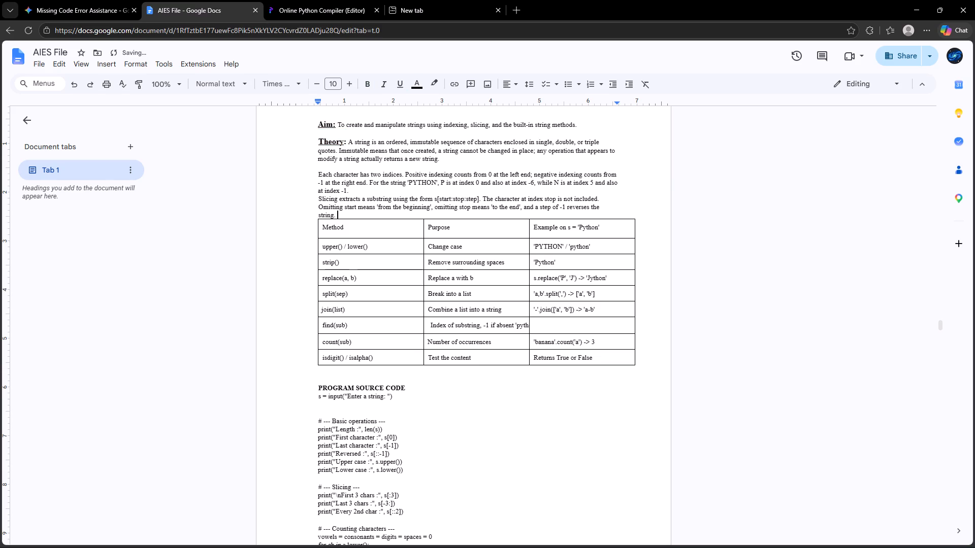
{"action": "key", "text": "Down"}
{"action": "key", "text": "Down"}
{"action": "key", "text": "Down"}
{"action": "key", "text": "Down"}
{"action": "key", "text": "Down"}
{"action": "key", "text": "Down"}
{"action": "key", "text": "Down"}
{"action": "key", "text": "Down"}
{"action": "key", "text": "Down"}
{"action": "key", "text": "Down"}
{"action": "key", "text": "Down"}
{"action": "key", "text": "Down"}
{"action": "key", "text": "Down"}
{"action": "key", "text": "Down"}
{"action": "scroll", "coordinate": [320, 122], "scroll_direction": "down", "scroll_amount": 1}
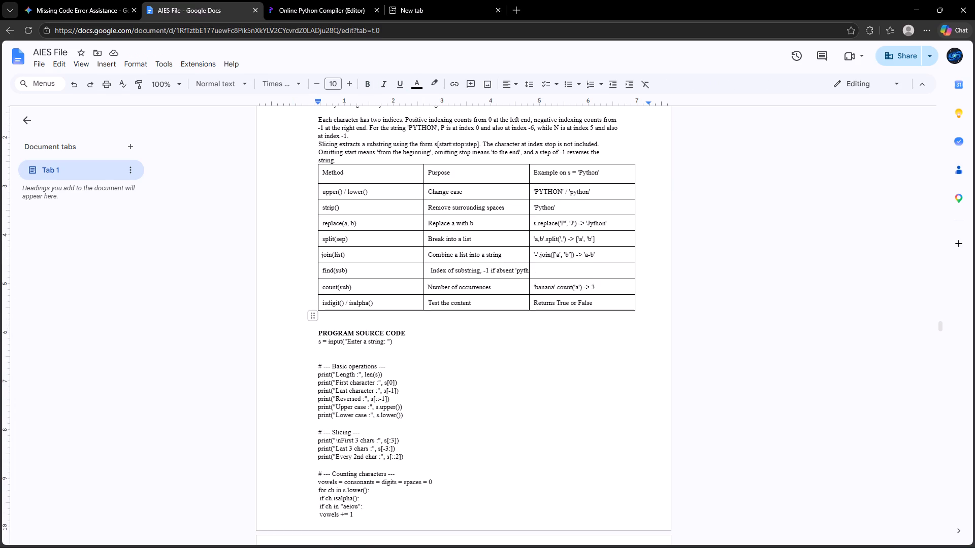
{"action": "left_click", "coordinate": [312, 334]}
{"action": "key", "text": "ctrl+shift+Down"}
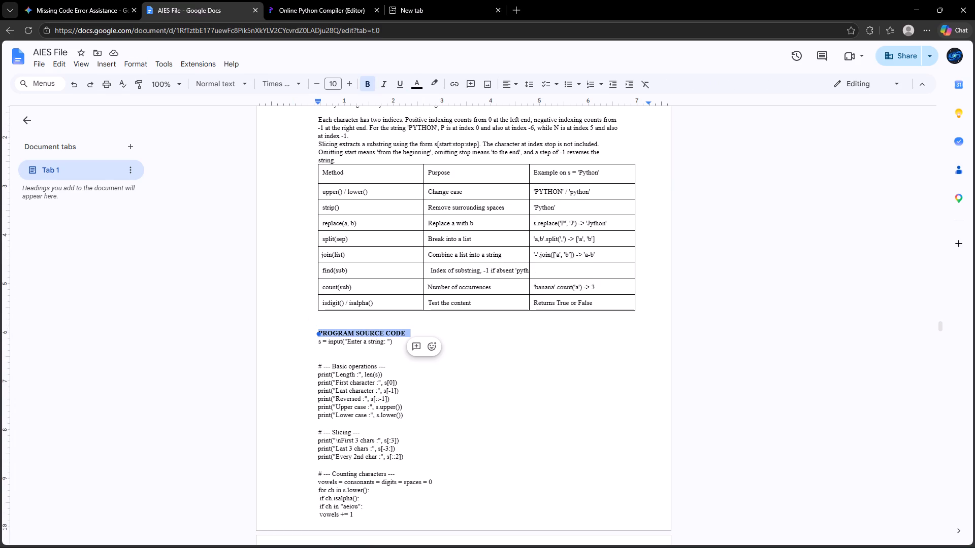
{"action": "type", "text": "Progrw"}
{"action": "key", "text": "BackSpace"}
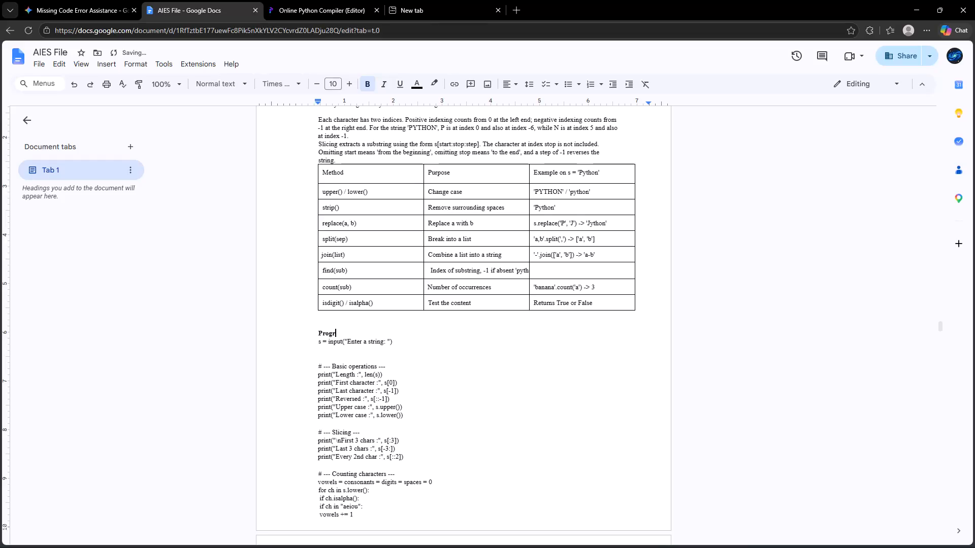
{"action": "key", "text": "BackSpace"}
{"action": "type", "text": "ram Sp"}
{"action": "key", "text": "BackSpace"}
{"action": "type", "text": "oource Code"}
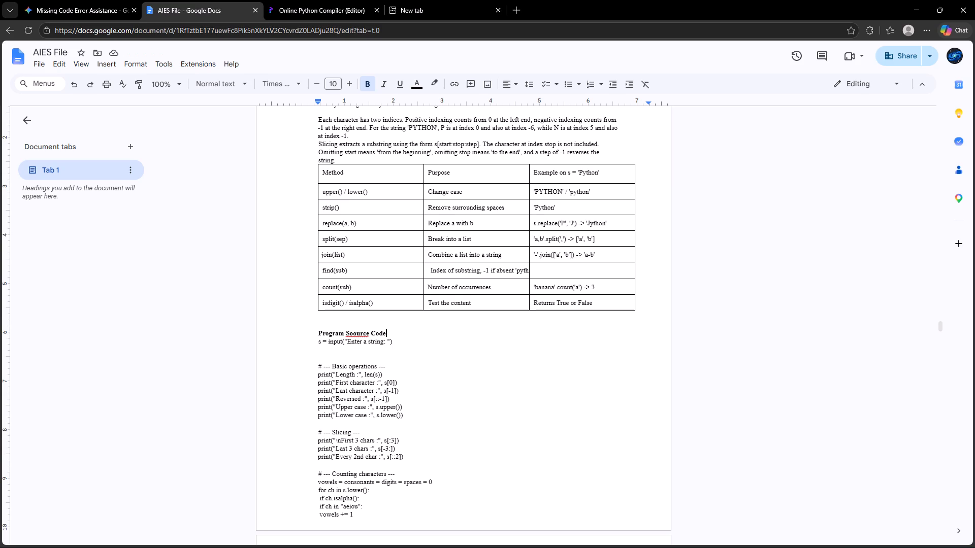
{"action": "key", "text": "ctrl+Left"}
{"action": "key", "text": "ctrl+Left"}
{"action": "key", "text": "Right"}
{"action": "key", "text": "Right"}
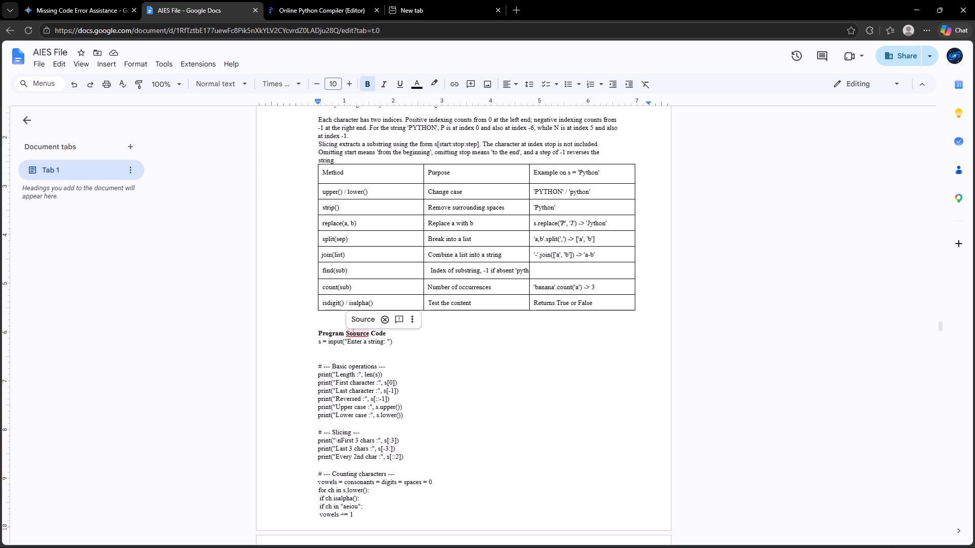
{"action": "key", "text": "BackSpace"}
{"action": "key", "text": "ctrl+Left"}
{"action": "key", "text": "ctrl+Left"}
{"action": "key", "text": "ctrl+Left"}
{"action": "key", "text": "Down"}
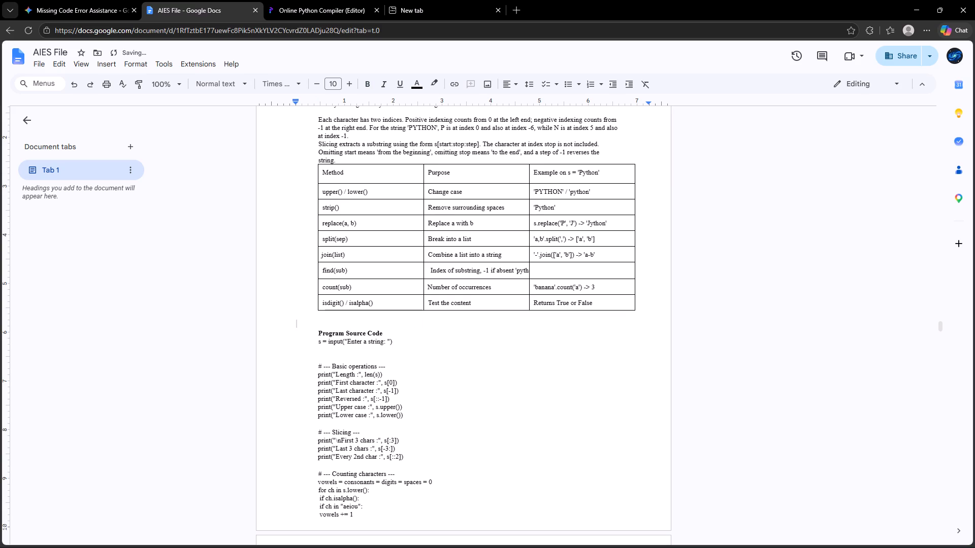
{"action": "key", "text": "ctrl+Right"}
{"action": "key", "text": "ctrl+Right"}
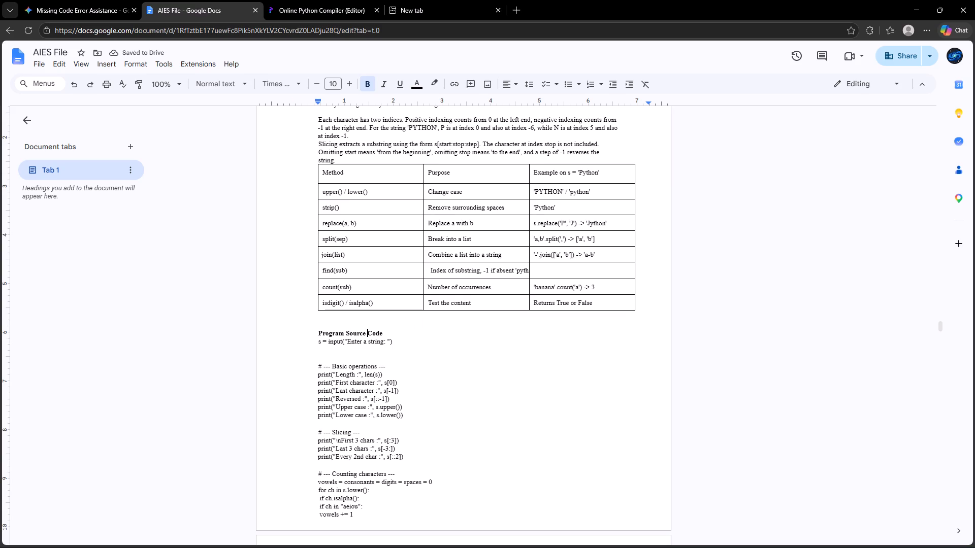
{"action": "key", "text": "ctrl+Right"}
{"action": "key", "text": "shift+colon"}
Underline the whole "Program Source Code:" heading in Experiment 6.
{"action": "key", "text": "ctrl+shift+Up"}
{"action": "key", "text": "ctrl+u"}
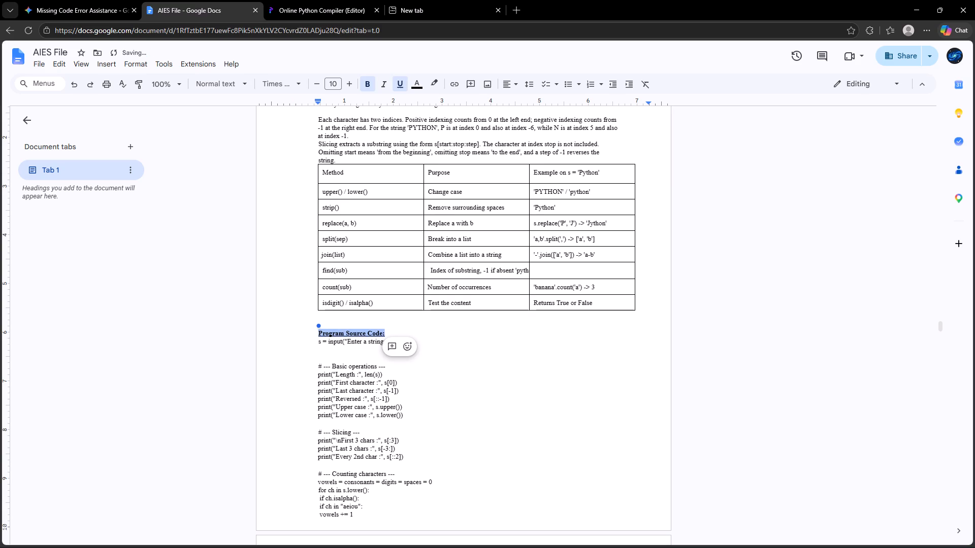
Increase the font size of Experiment 6's "Program Source Code:" heading to 12, keeping it bold.
{"action": "key", "text": "ctrl+b"}
{"action": "key", "text": "ctrl+b"}
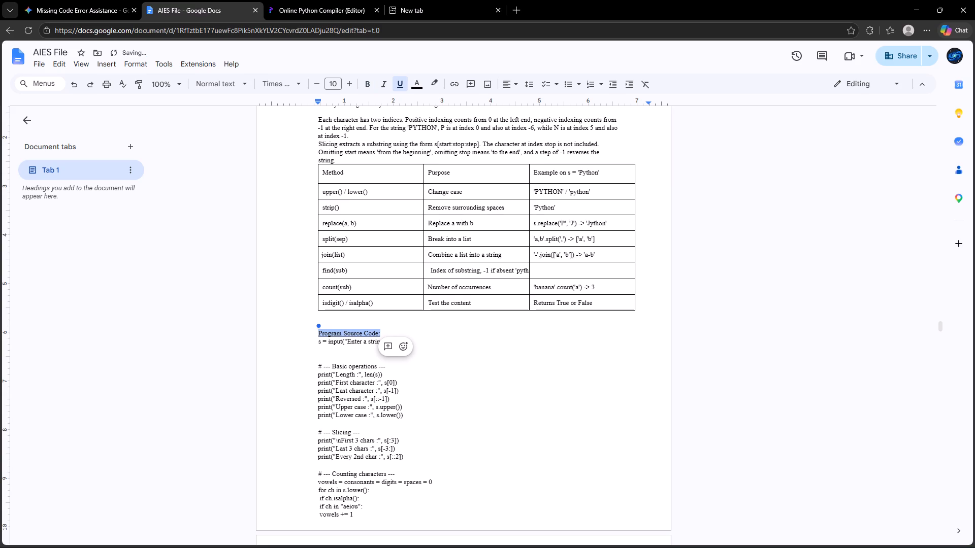
{"action": "key", "text": "ctrl+shift+period"}
{"action": "key", "text": "ctrl+shift+period"}
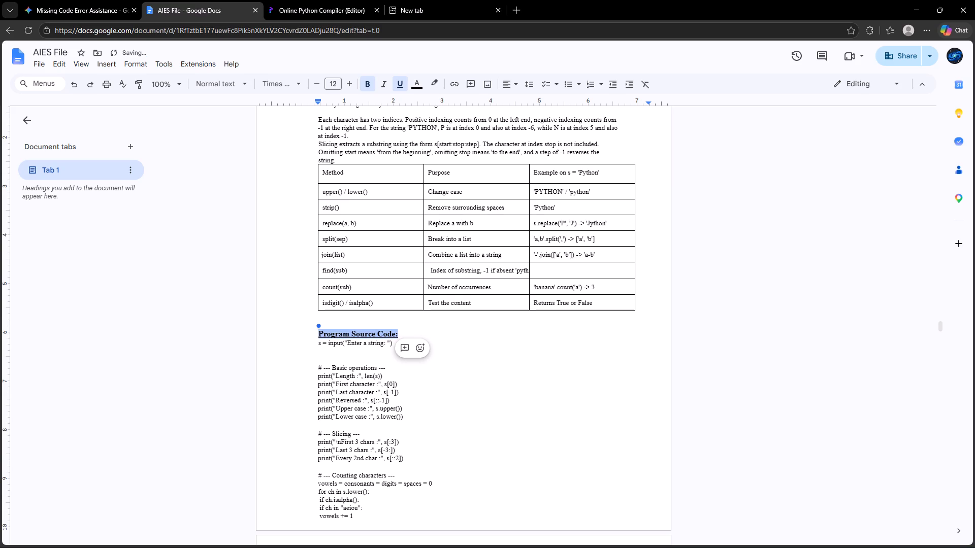
{"action": "key", "text": "Down"}
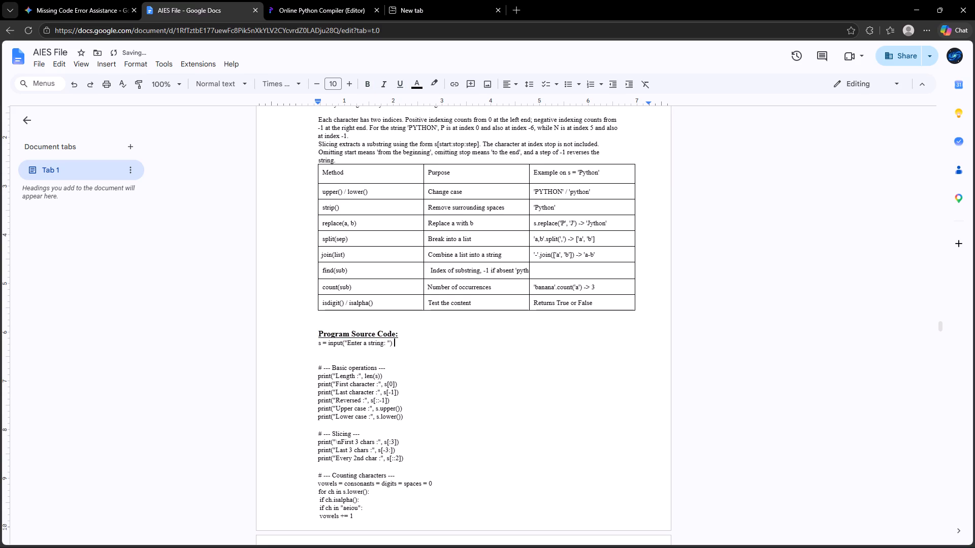
Set the paragraph spacing of Experiment 6's whole program source code to 1 pt before and 1 pt after.
{"action": "scroll", "coordinate": [345, 336], "scroll_direction": "down", "scroll_amount": 4}
{"action": "scroll", "coordinate": [345, 336], "scroll_direction": "up", "scroll_amount": 1}
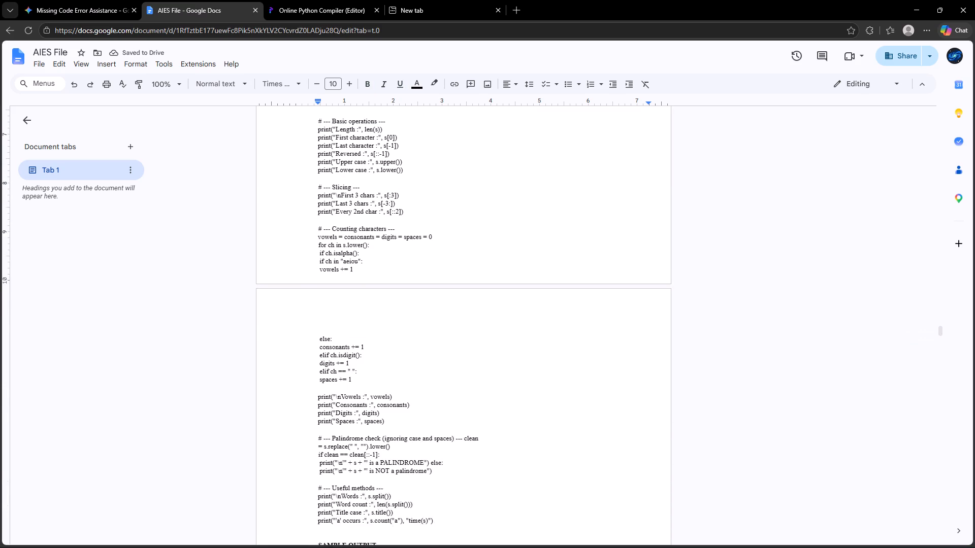
{"action": "scroll", "coordinate": [345, 336], "scroll_direction": "up", "scroll_amount": 1}
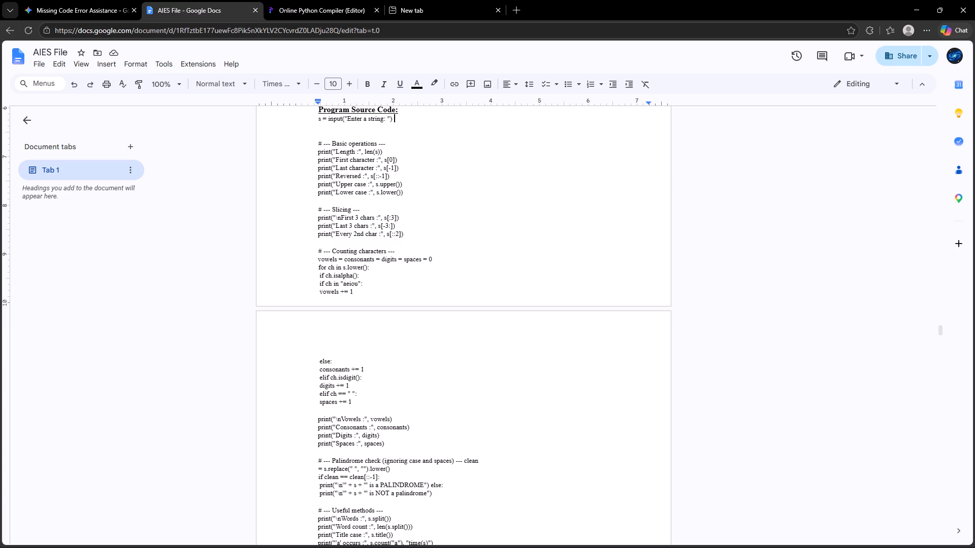
{"action": "left_click_drag", "start_coordinate": [314, 122], "coordinate": [417, 411]}
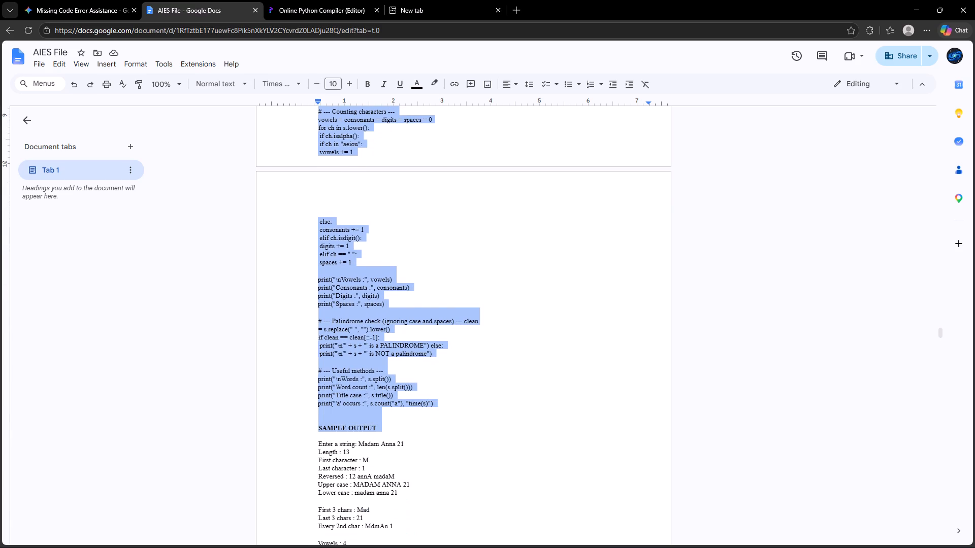
{"action": "left_click_drag", "start_coordinate": [417, 411], "coordinate": [444, 402]}
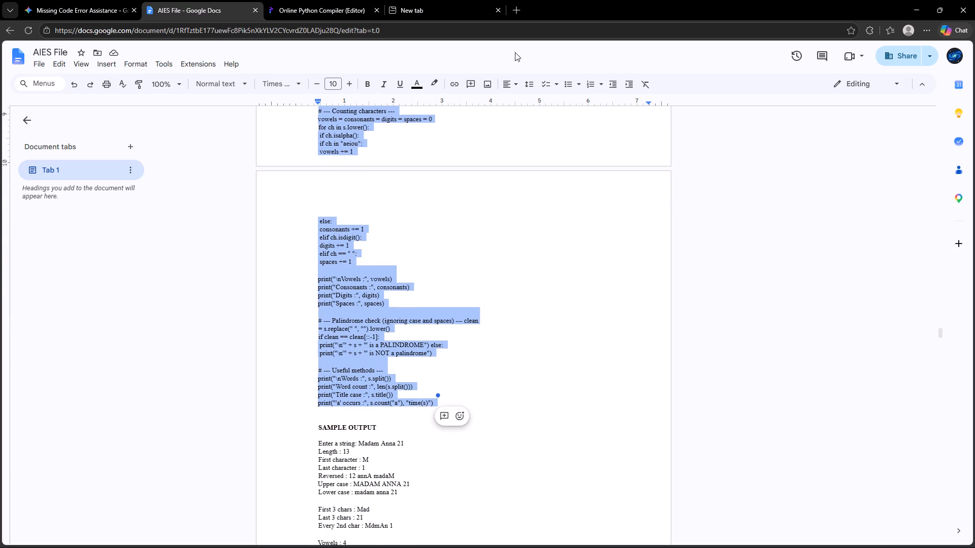
{"action": "left_click", "coordinate": [527, 90]}
{"action": "left_click", "coordinate": [556, 214]}
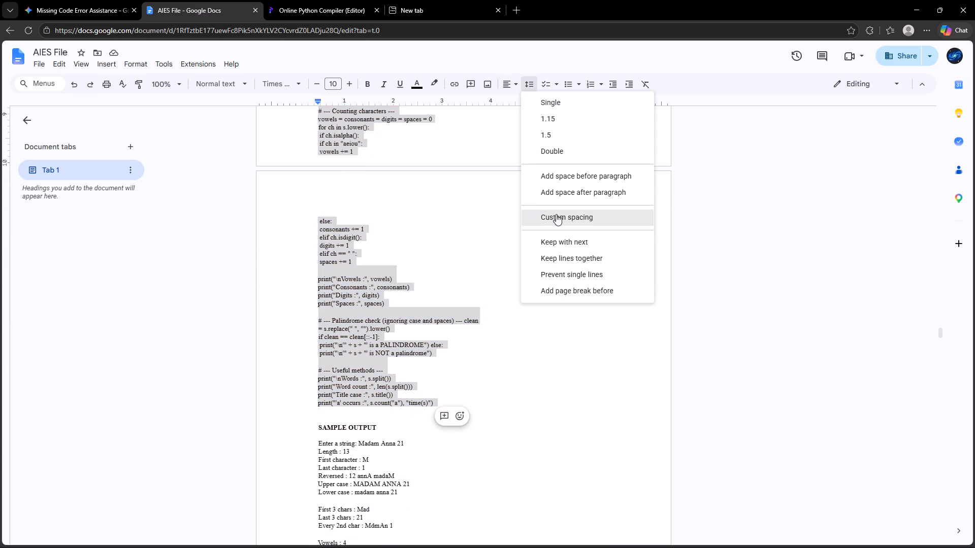
{"action": "double_click", "coordinate": [437, 319]}
{"action": "key", "text": "1"}
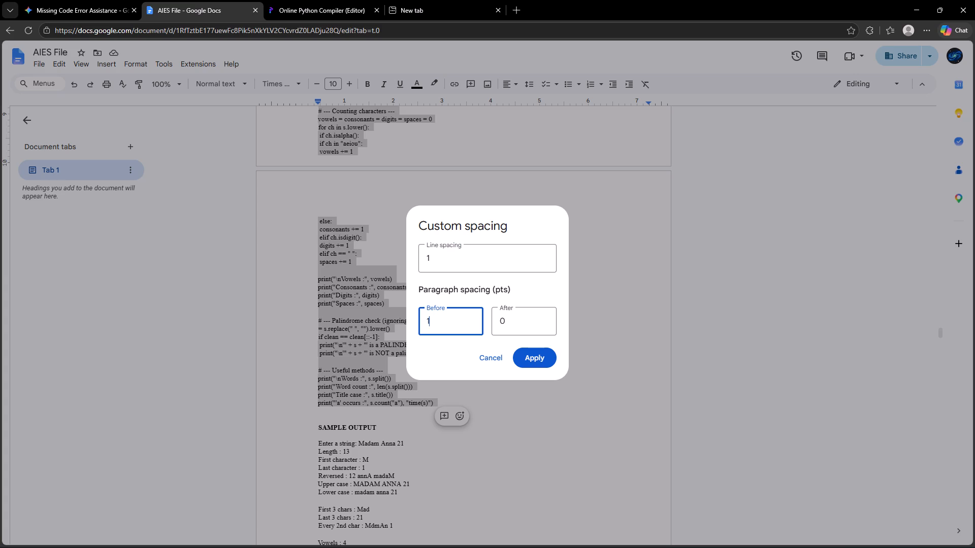
{"action": "key", "text": "Tab"}
{"action": "key", "text": "1"}
{"action": "key", "text": "Tab"}
{"action": "key", "text": "Tab"}
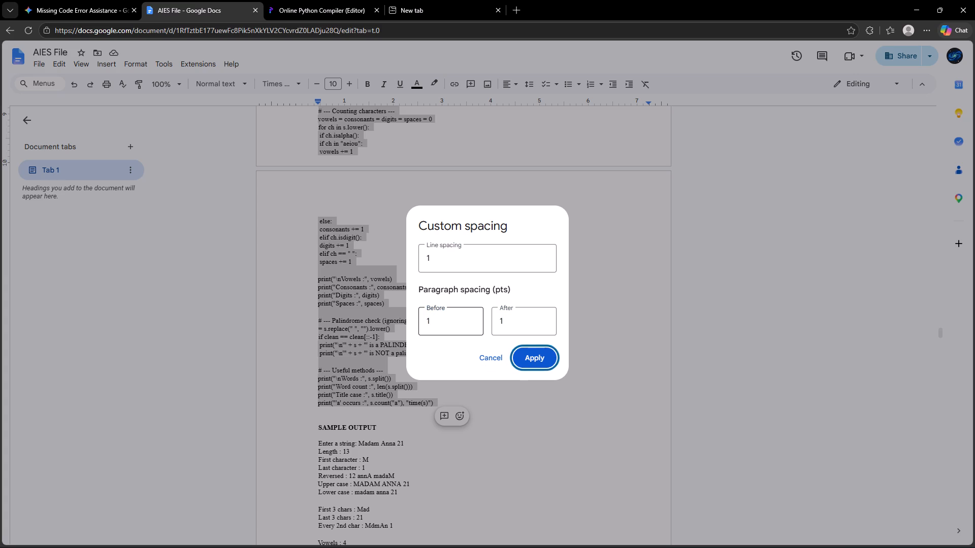
{"action": "key", "text": "Return"}
Rewrite the "SAMPLE OUTPUT" heading below Experiment 6's code as "Sample Output:" on its own line.
{"action": "scroll", "coordinate": [437, 319], "scroll_direction": "down", "scroll_amount": 2}
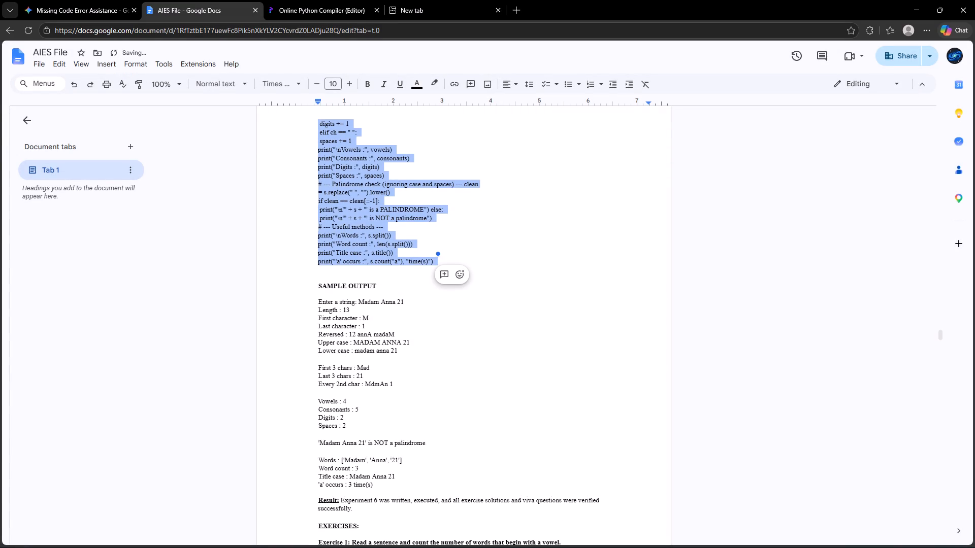
{"action": "left_click", "coordinate": [344, 276]}
{"action": "left_click", "coordinate": [324, 282]}
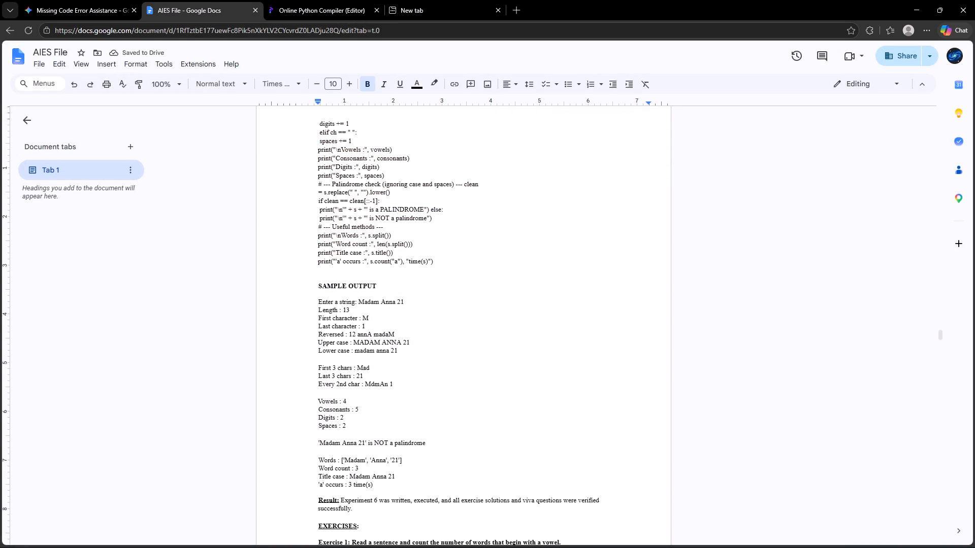
{"action": "key", "text": "Left"}
{"action": "key", "text": "ctrl+Down"}
{"action": "key", "text": "Up"}
{"action": "key", "text": "ctrl+shift+Down"}
{"action": "key", "text": "BackSpace"}
{"action": "type", "text": "Sample Out"}
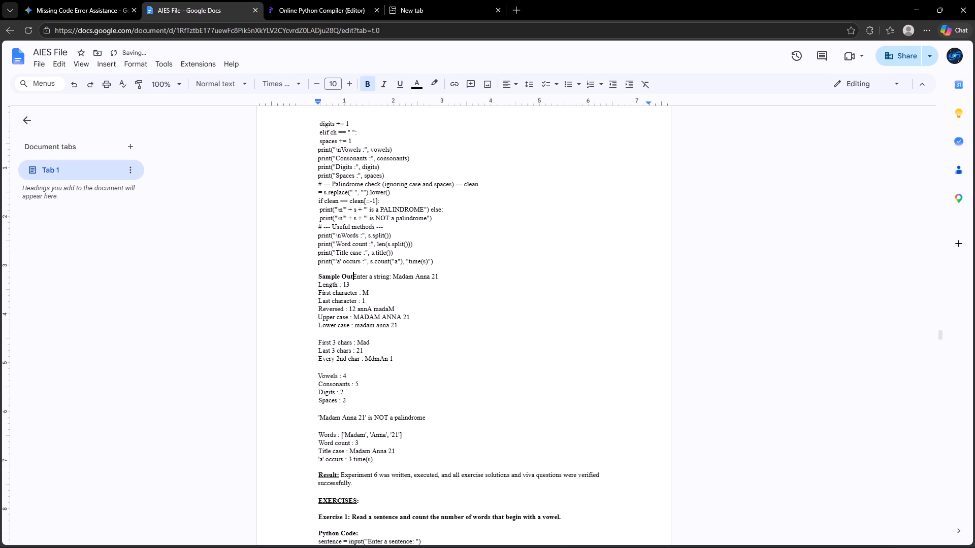
{"action": "type", "text": "put"}
{"action": "key", "text": "shift+colon"}
{"action": "key", "text": "Return"}
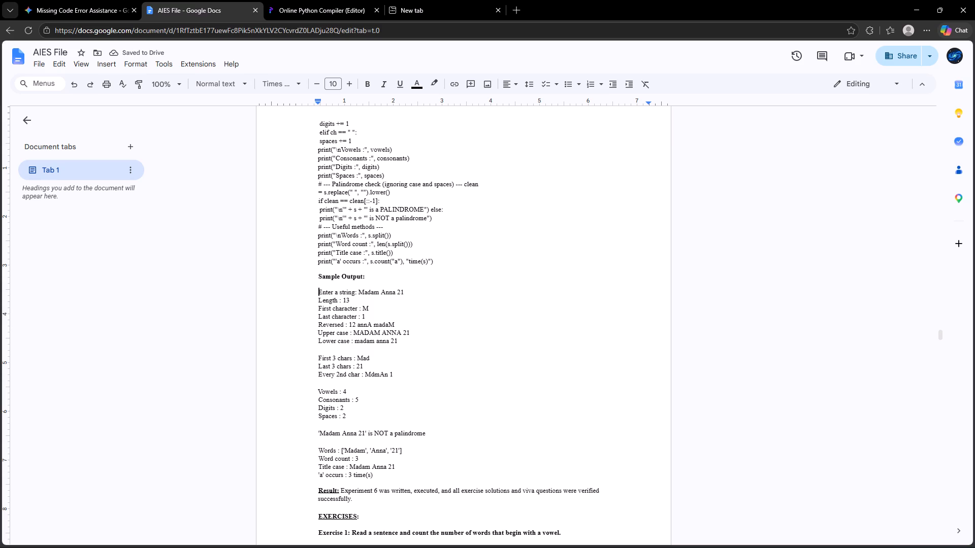
Underline Experiment 6's "Sample Output:" heading and increase its font size to 12.
{"action": "key", "text": "Up"}
{"action": "key", "text": "ctrl+shift+Down"}
{"action": "key", "text": "ctrl+u"}
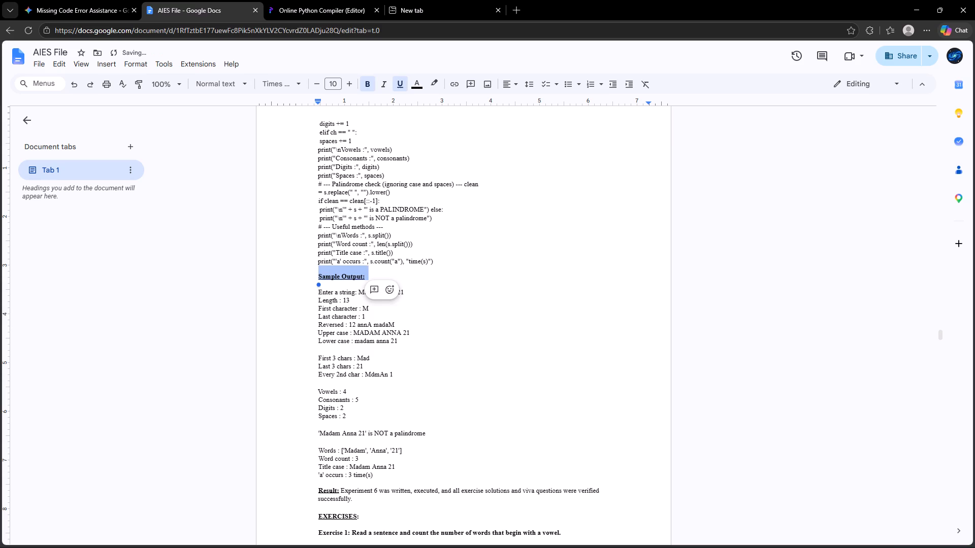
{"action": "key", "text": "ctrl+shift+period"}
{"action": "key", "text": "ctrl+shift+period"}
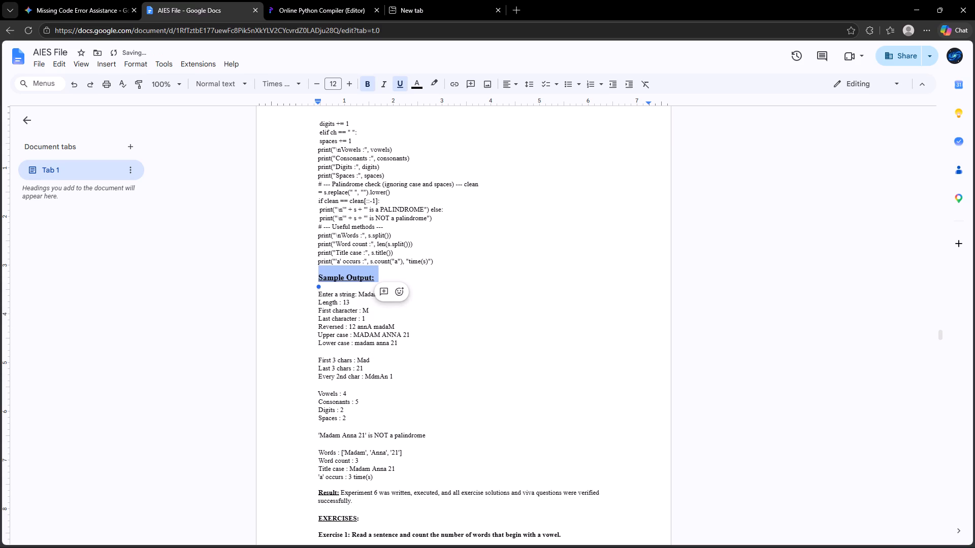
{"action": "left_click", "coordinate": [442, 248]}
Increase the font size of Experiment 6's "Result:" label to 12.
{"action": "scroll", "coordinate": [408, 308], "scroll_direction": "down", "scroll_amount": 2}
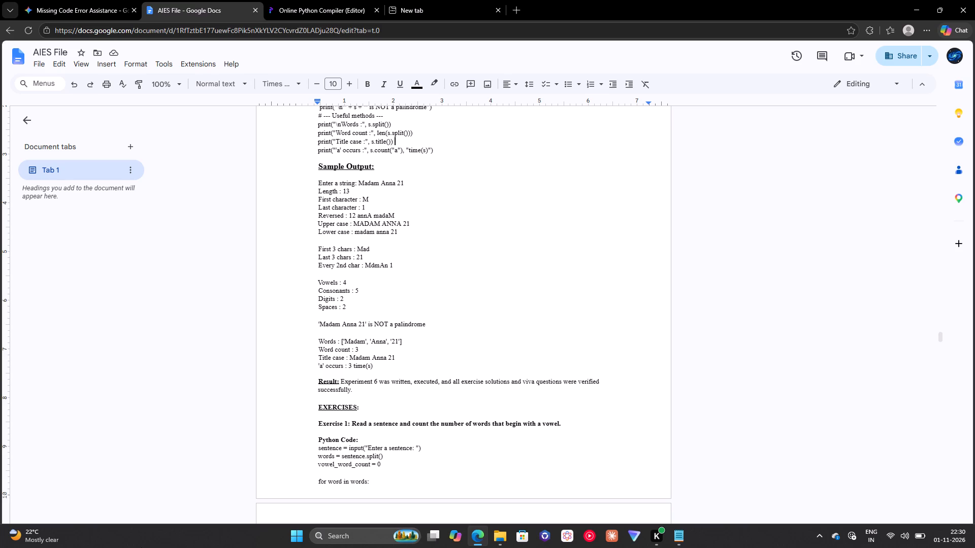
{"action": "left_click", "coordinate": [141, 547]}
{"action": "scroll", "coordinate": [243, 439], "scroll_direction": "down", "scroll_amount": 1}
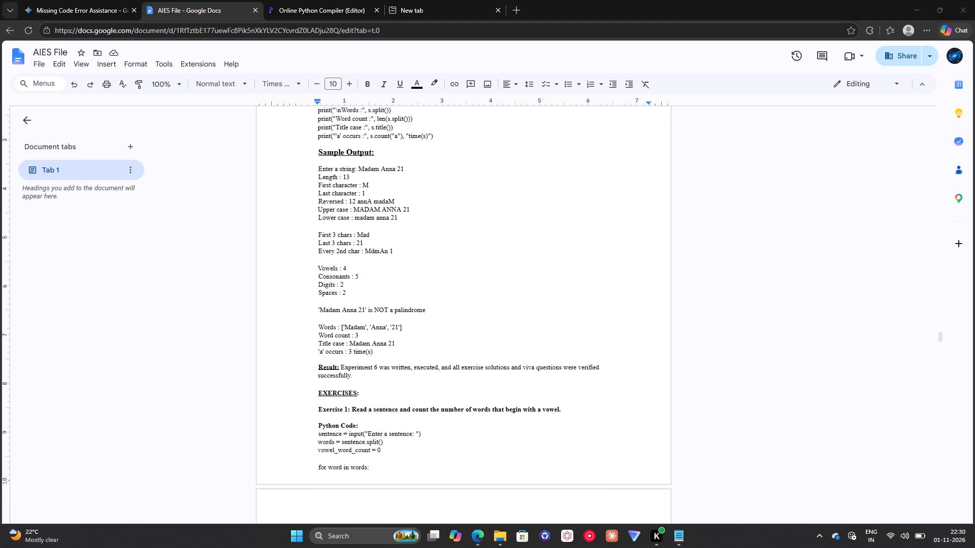
{"action": "left_click", "coordinate": [320, 363]}
{"action": "key", "text": "ctrl+shift+Down"}
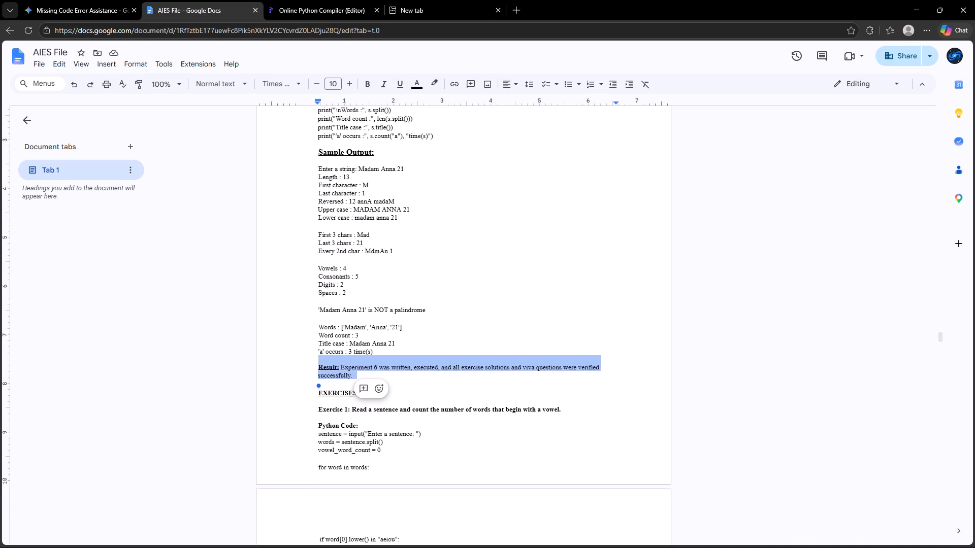
{"action": "key", "text": "ctrl+shift+Up"}
{"action": "key", "text": "ctrl+shift+Right"}
{"action": "key", "text": "ctrl+shift+Right"}
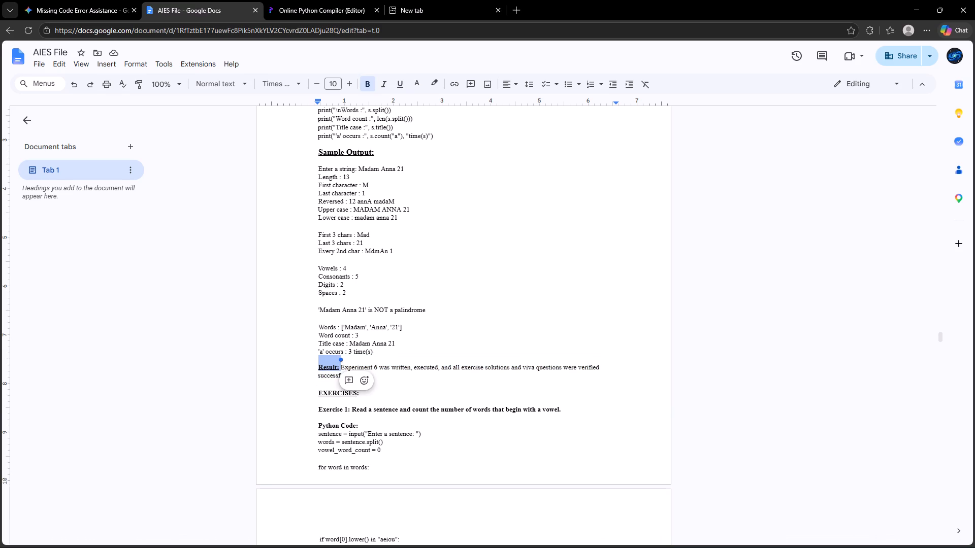
{"action": "key", "text": "ctrl+shift+period"}
{"action": "key", "text": "ctrl+shift+period"}
{"action": "key", "text": "Down"}
{"action": "key", "text": "Up"}
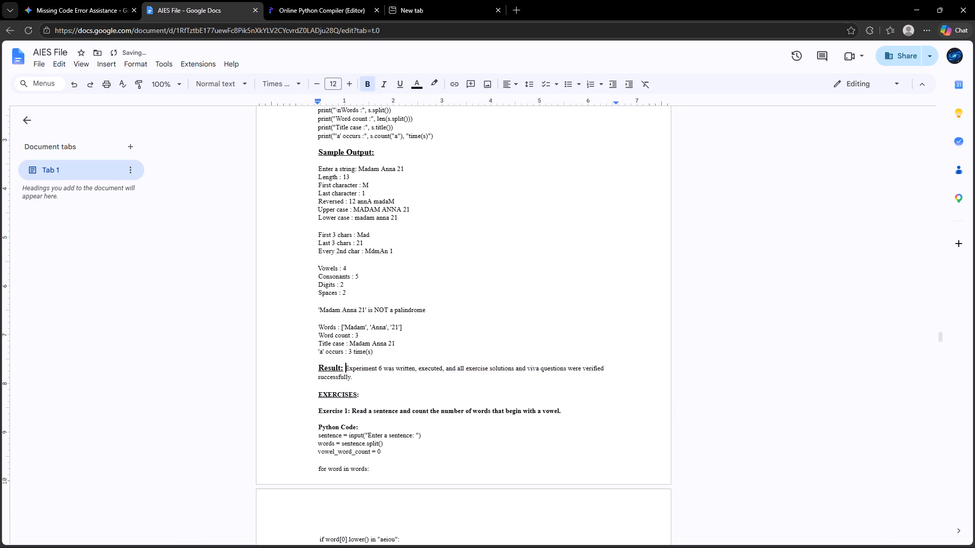
Increase the font size of Experiment 6's "EXERCISES:" heading to 12.
{"action": "key", "text": "Down"}
{"action": "key", "text": "Down"}
{"action": "key", "text": "Left"}
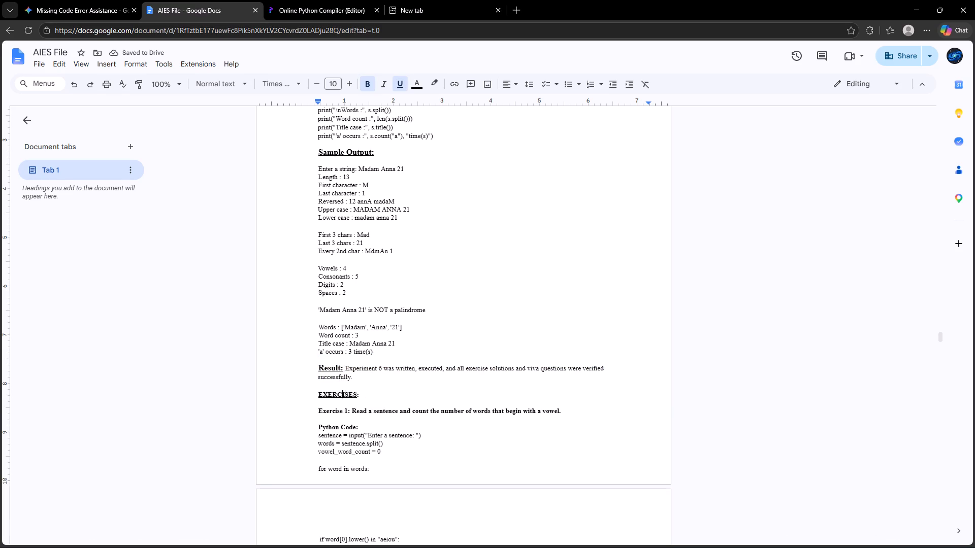
{"action": "key", "text": "Left"}
{"action": "key", "text": "Left"}
{"action": "key", "text": "Left"}
{"action": "key", "text": "Left"}
{"action": "key", "text": "Left"}
{"action": "key", "text": "ctrl+shift+Down"}
{"action": "key", "text": "ctrl+shift+period"}
{"action": "key", "text": "ctrl+shift+period"}
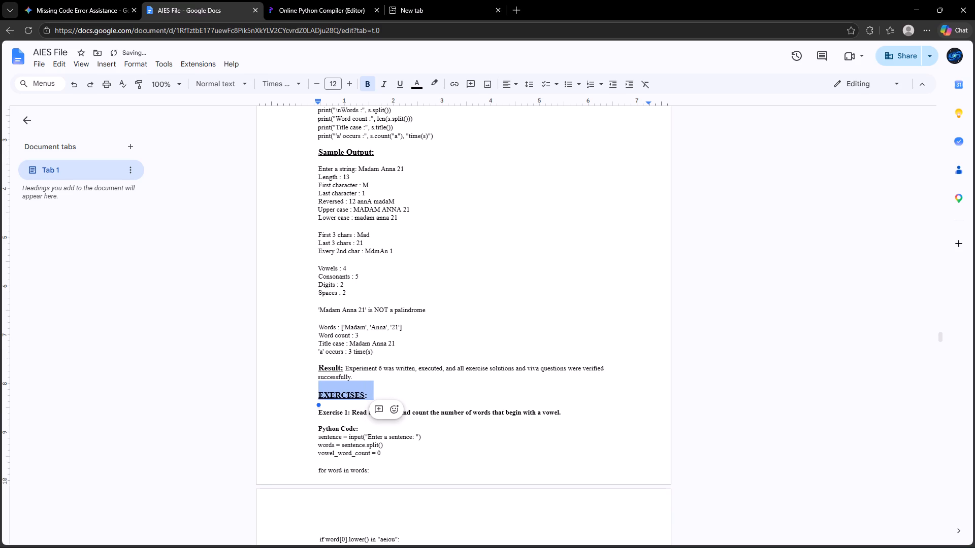
Set the spacing before the "Exercise 2: Read a string and remove all duplicate characters from it." heading to 1 pt.
{"action": "key", "text": "Down"}
{"action": "key", "text": "Left"}
{"action": "key", "text": "Left"}
{"action": "key", "text": "Left"}
{"action": "key", "text": "Left"}
{"action": "key", "text": "Left"}
{"action": "key", "text": "Left"}
{"action": "key", "text": "Left"}
{"action": "key", "text": "Left"}
{"action": "key", "text": "Left"}
{"action": "key", "text": "Left"}
{"action": "key", "text": "Left"}
{"action": "key", "text": "Down"}
{"action": "key", "text": "Down"}
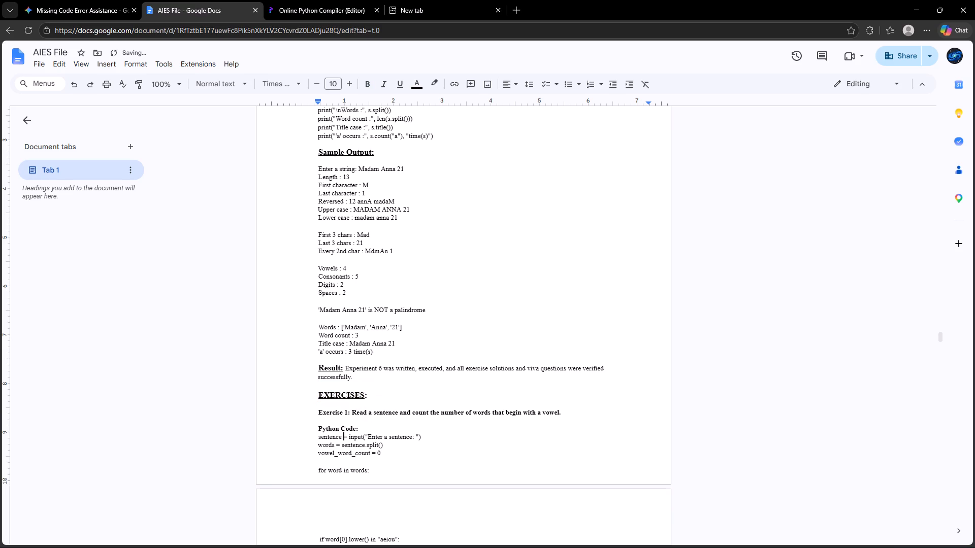
{"action": "key", "text": "Down"}
{"action": "key", "text": "Down"}
{"action": "key", "text": "Down"}
{"action": "key", "text": "Left"}
{"action": "key", "text": "Left"}
{"action": "key", "text": "Left"}
{"action": "key", "text": "Left"}
{"action": "key", "text": "Left"}
{"action": "key", "text": "Left"}
{"action": "key", "text": "Left"}
{"action": "key", "text": "Down"}
{"action": "key", "text": "Down"}
{"action": "key", "text": "Down"}
{"action": "key", "text": "Down"}
{"action": "key", "text": "Down"}
{"action": "key", "text": "Down"}
{"action": "key", "text": "Down"}
{"action": "key", "text": "Down"}
{"action": "key", "text": "Down"}
{"action": "key", "text": "Down"}
{"action": "key", "text": "Down"}
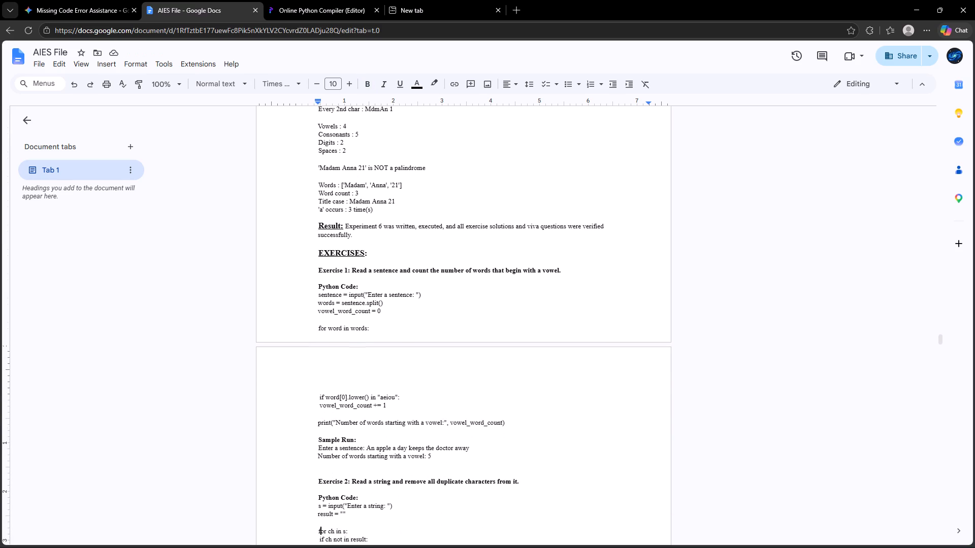
{"action": "key", "text": "Up"}
{"action": "key", "text": "Up"}
{"action": "key", "text": "Up"}
{"action": "key", "text": "Up"}
{"action": "key", "text": "Up"}
{"action": "key", "text": "Down"}
{"action": "key", "text": "ctrl+Left"}
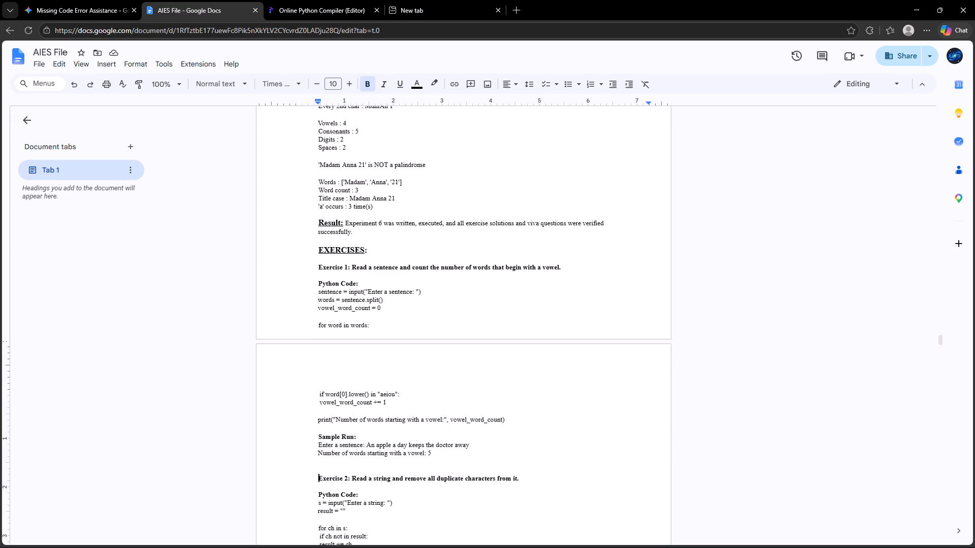
{"action": "key", "text": "ctrl+shift+Down"}
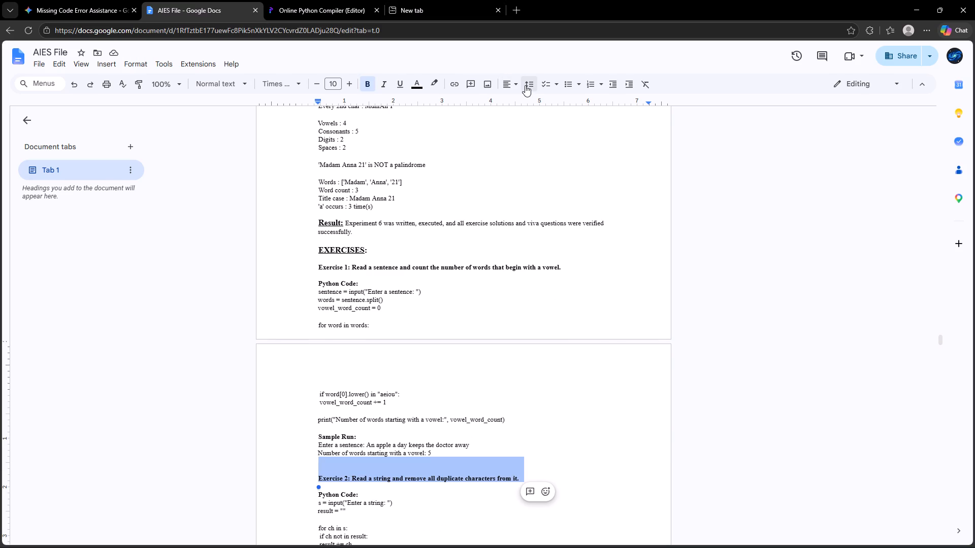
{"action": "left_click", "coordinate": [525, 85]}
{"action": "left_click", "coordinate": [575, 212]}
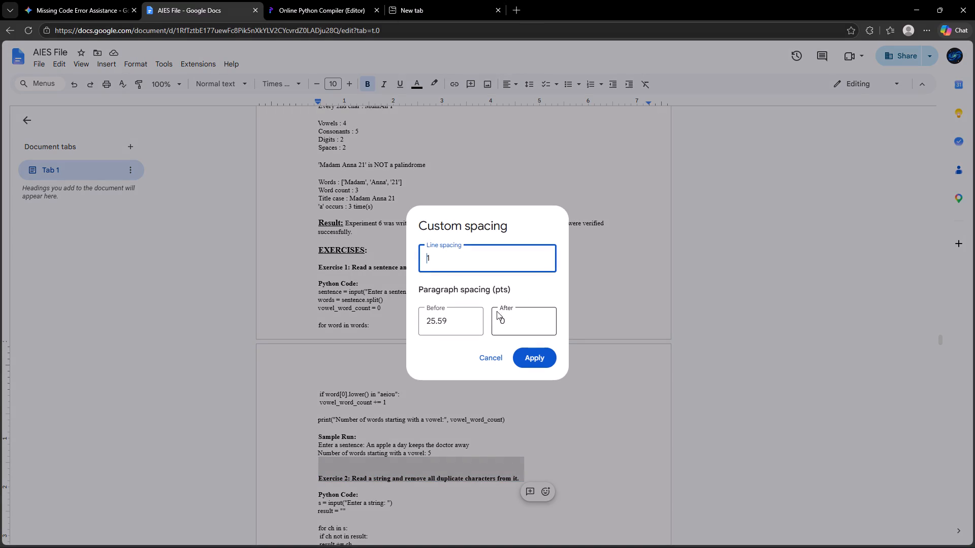
{"action": "double_click", "coordinate": [463, 320]}
{"action": "key", "text": "1"}
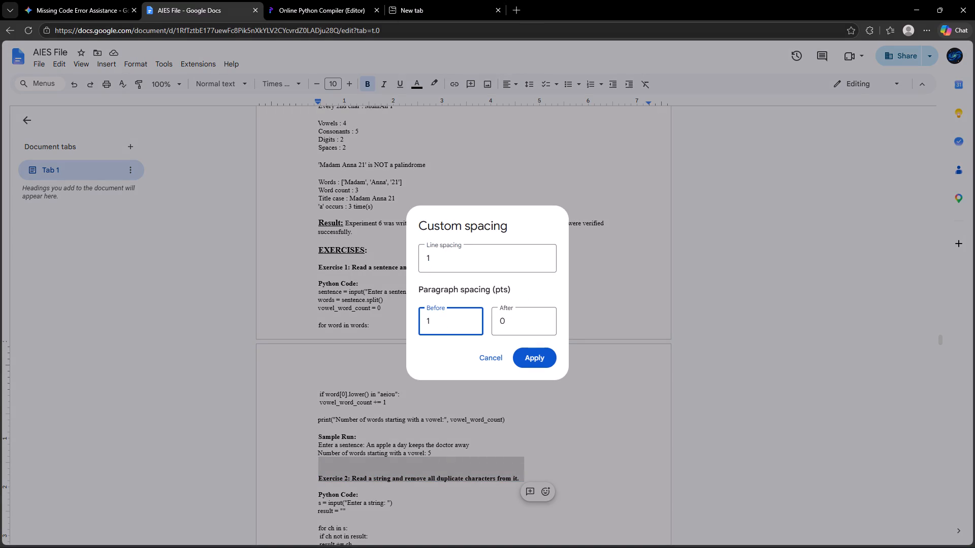
{"action": "key", "text": "Tab"}
{"action": "key", "text": "Tab"}
{"action": "key", "text": "Tab"}
{"action": "key", "text": "Return"}
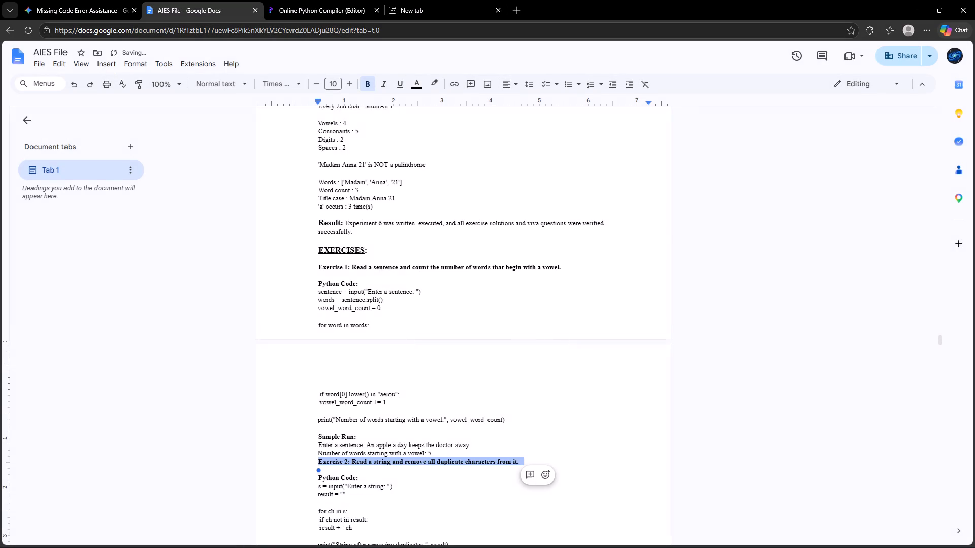
Insert a blank line between Exercise 1's sample run and the "Exercise 2: Read a string and remove all duplicate characters from it." heading.
{"action": "scroll", "coordinate": [463, 320], "scroll_direction": "down", "scroll_amount": 1}
{"action": "left_click", "coordinate": [439, 385]}
{"action": "left_click", "coordinate": [436, 381]}
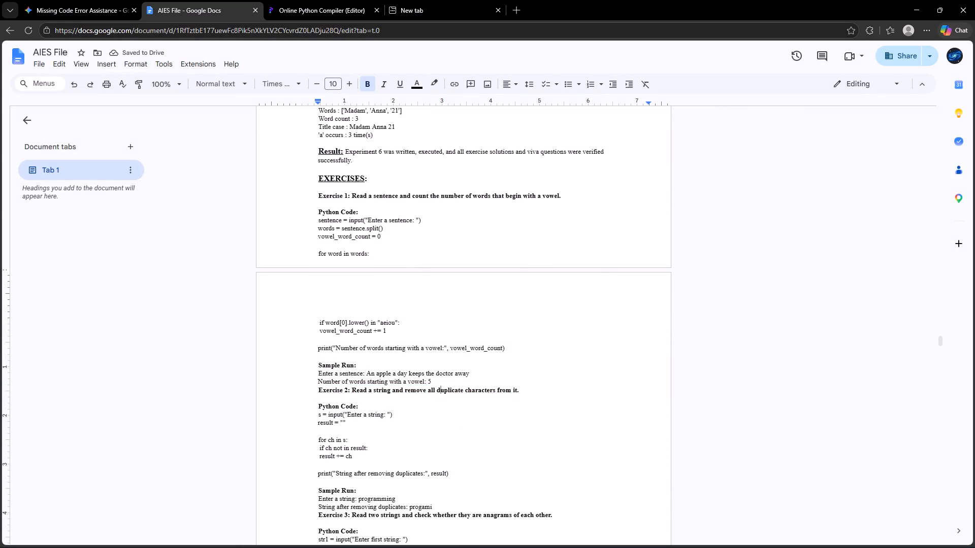
{"action": "key", "text": "Return"}
Check the layout of Experiment 6's remaining exercises and viva questions and the beginning of Experiment 7 with its list methods table.
{"action": "scroll", "coordinate": [436, 381], "scroll_direction": "down", "scroll_amount": 1}
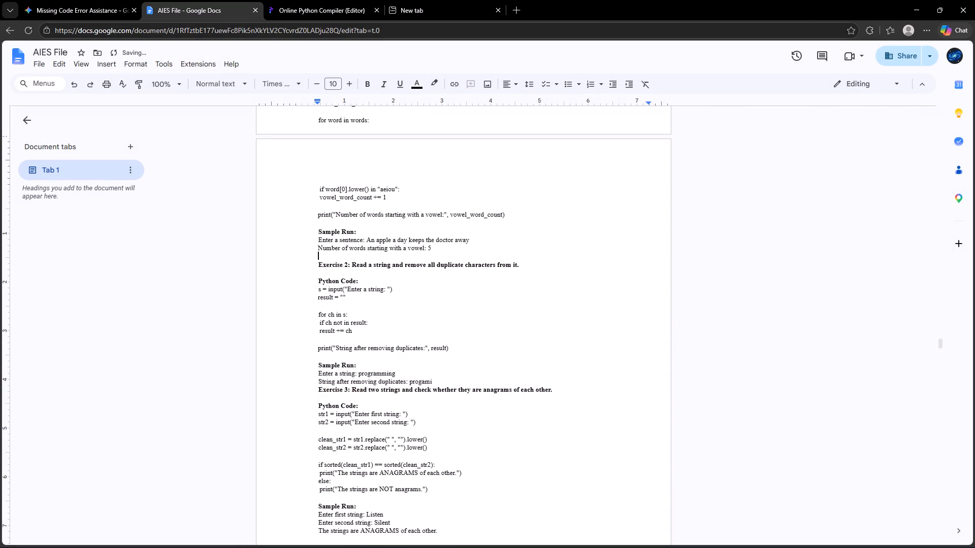
{"action": "left_click", "coordinate": [330, 302]}
{"action": "scroll", "coordinate": [349, 332], "scroll_direction": "down", "scroll_amount": 2}
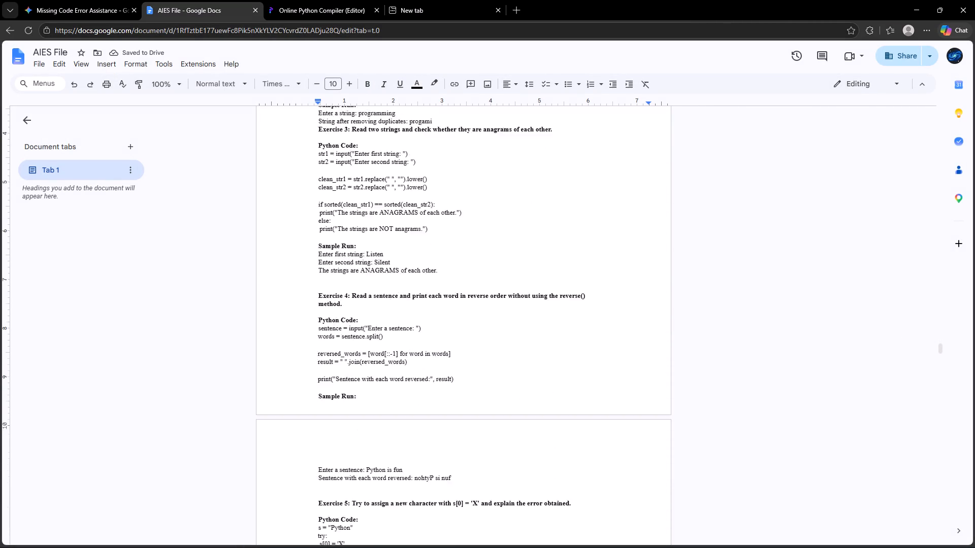
{"action": "scroll", "coordinate": [349, 332], "scroll_direction": "down", "scroll_amount": 7}
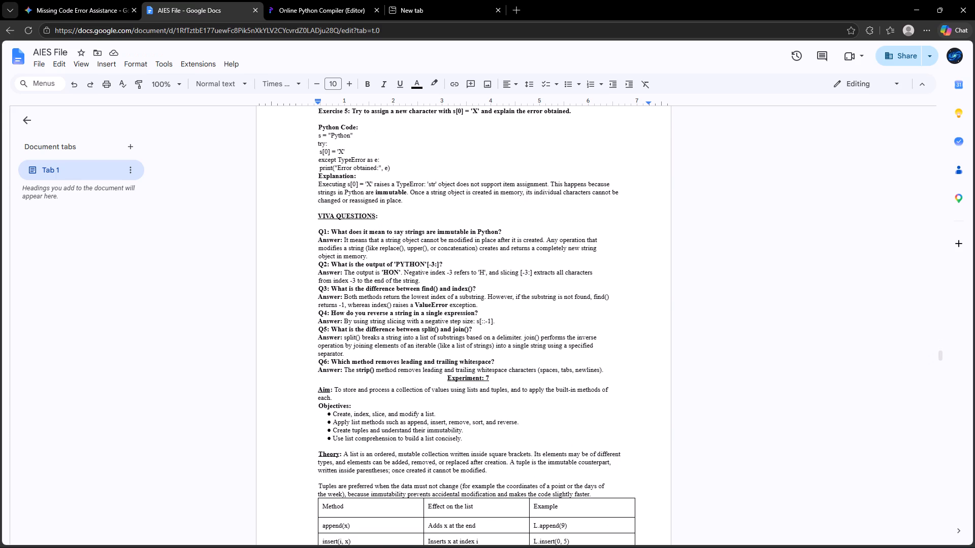
{"action": "scroll", "coordinate": [349, 332], "scroll_direction": "down", "scroll_amount": 3}
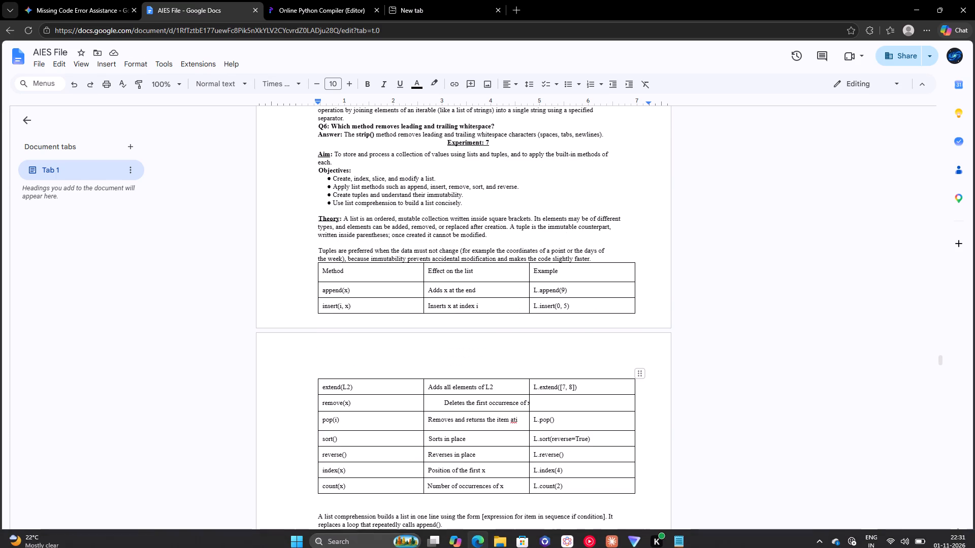
{"action": "scroll", "coordinate": [936, 288], "scroll_direction": "down", "scroll_amount": 1}
{"action": "scroll", "coordinate": [936, 288], "scroll_direction": "up", "scroll_amount": 5}
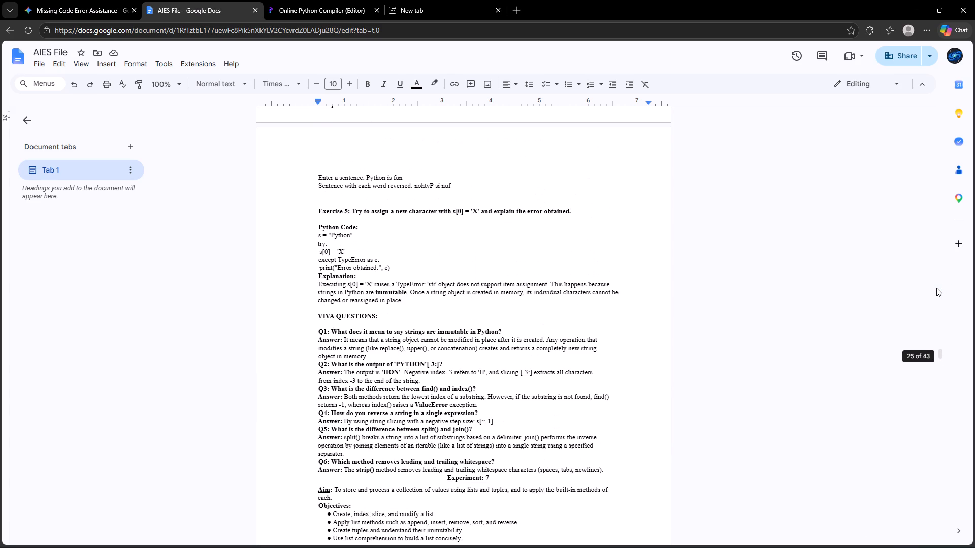
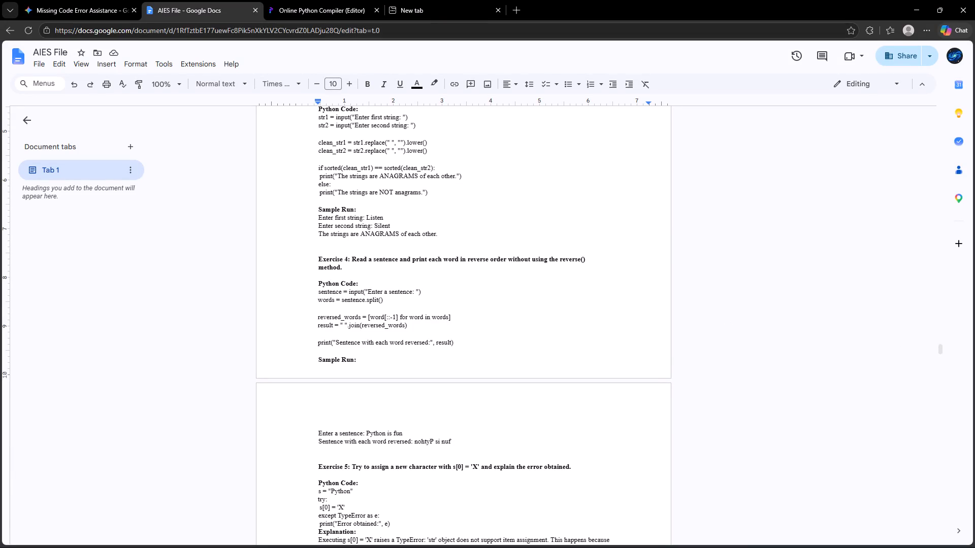
Insert a blank line between Exercise 2's sample run and the "Exercise 3: Read two strings and check whether they are anagrams of each other." heading.
{"action": "scroll", "coordinate": [318, 281], "scroll_direction": "up", "scroll_amount": 3}
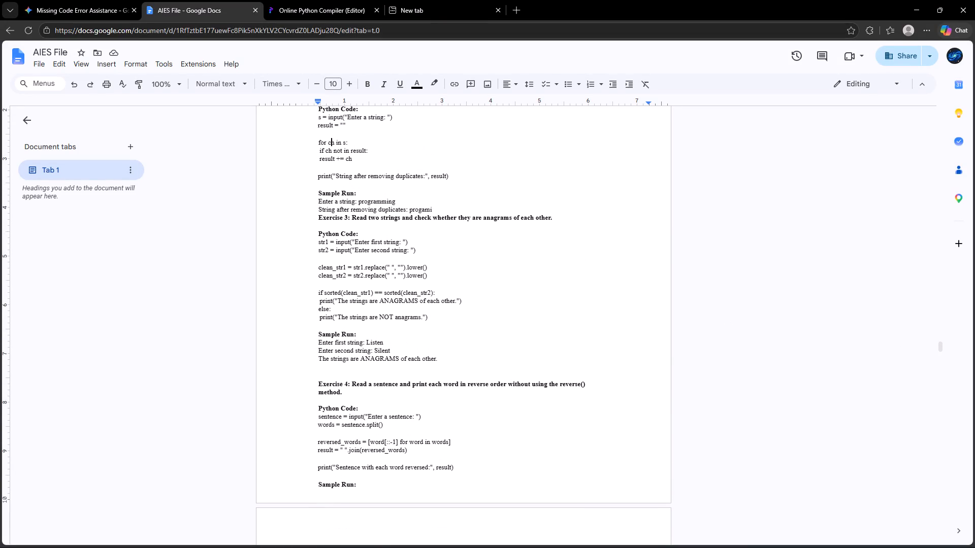
{"action": "left_click", "coordinate": [442, 205]}
{"action": "key", "text": "Return"}
{"action": "key", "text": "Down"}
{"action": "key", "text": "Up"}
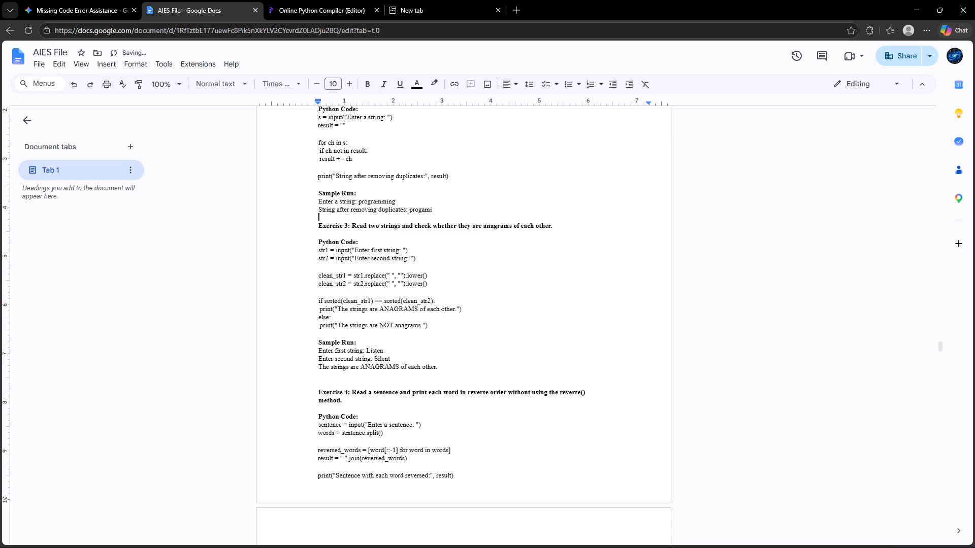
Apply paragraph spacing of 0 pt before and 0 pt after to all of Exercise 3's Python code lines, with line spacing 1.
{"action": "key", "text": "Down"}
{"action": "key", "text": "Down"}
{"action": "key", "text": "Down"}
{"action": "key", "text": "ctrl+shift+Down"}
{"action": "key", "text": "ctrl+shift+Down"}
{"action": "key", "text": "ctrl+shift+Down"}
{"action": "key", "text": "ctrl+shift+Down"}
{"action": "key", "text": "ctrl+shift+Down"}
{"action": "key", "text": "ctrl+shift+Down"}
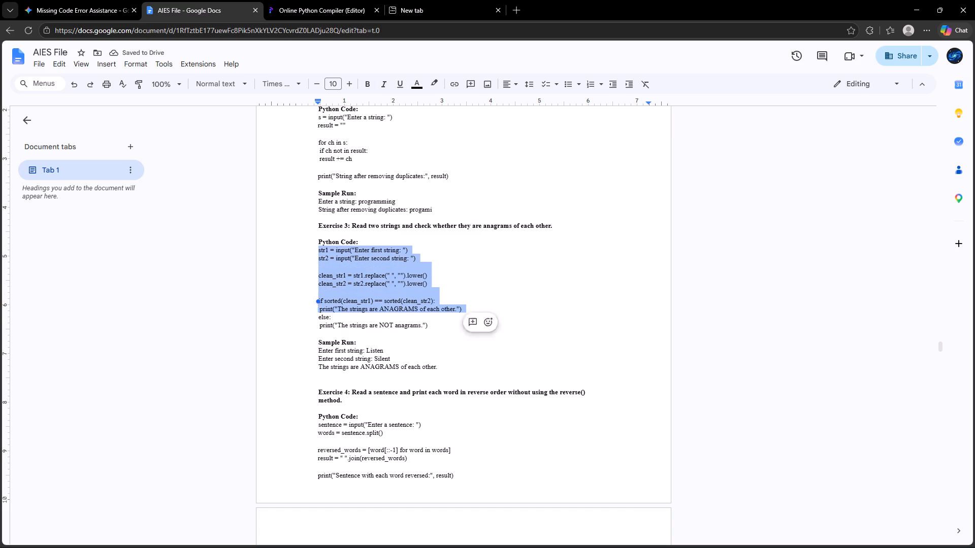
{"action": "key", "text": "ctrl+shift+Down"}
{"action": "key", "text": "ctrl+shift+Down"}
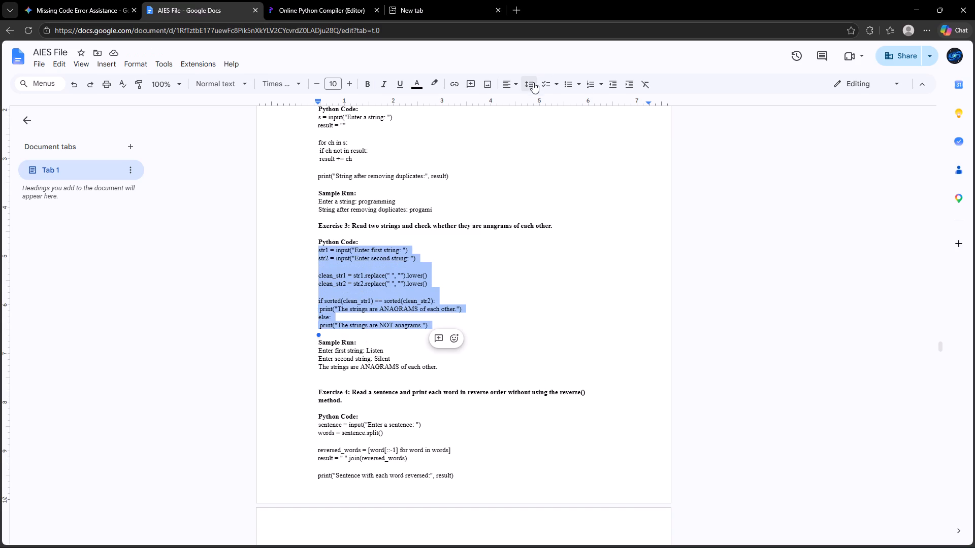
{"action": "left_click", "coordinate": [533, 82]}
{"action": "left_click", "coordinate": [559, 220]}
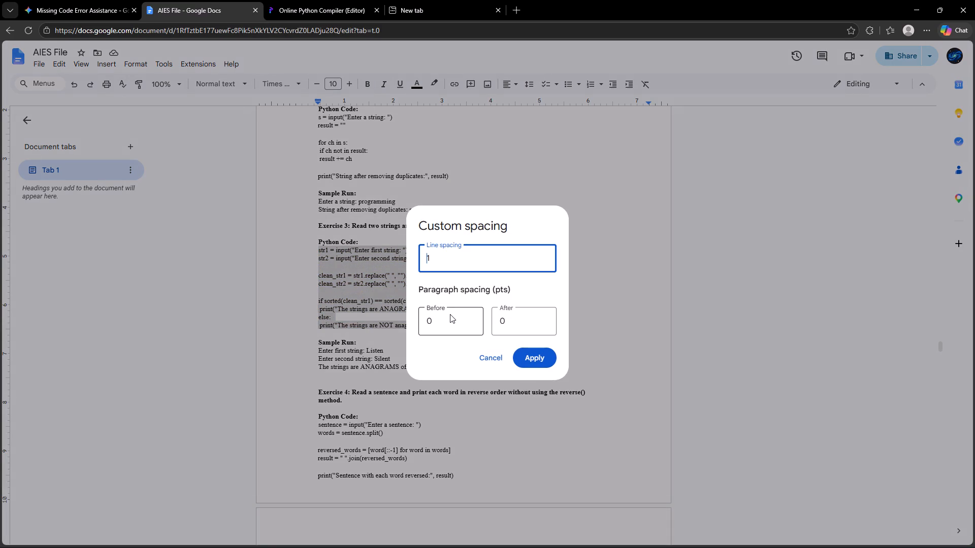
{"action": "double_click", "coordinate": [450, 314]}
{"action": "left_click", "coordinate": [557, 357]}
{"action": "left_click", "coordinate": [548, 358]}
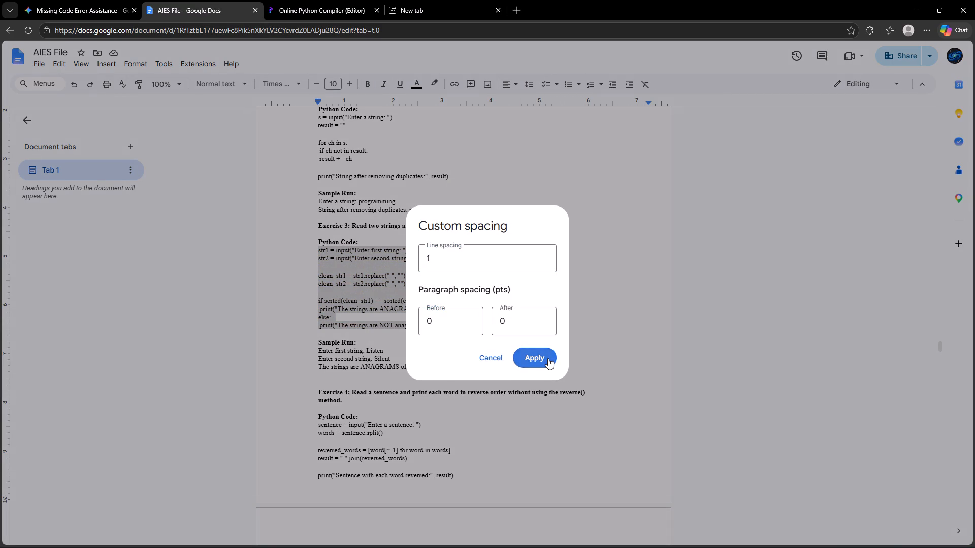
{"action": "left_click", "coordinate": [413, 350]}
Set the spacing before the "Exercise 4: Read a sentence and print each word in reverse order without using the reverse() method." heading to 1 pt.
{"action": "scroll", "coordinate": [413, 350], "scroll_direction": "down", "scroll_amount": 1}
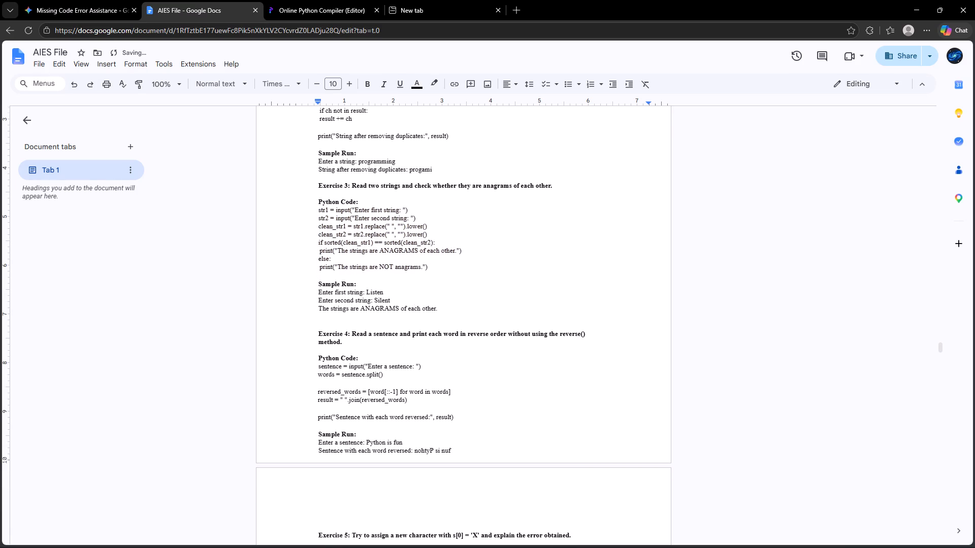
{"action": "left_click", "coordinate": [324, 328]}
{"action": "double_click", "coordinate": [320, 327]}
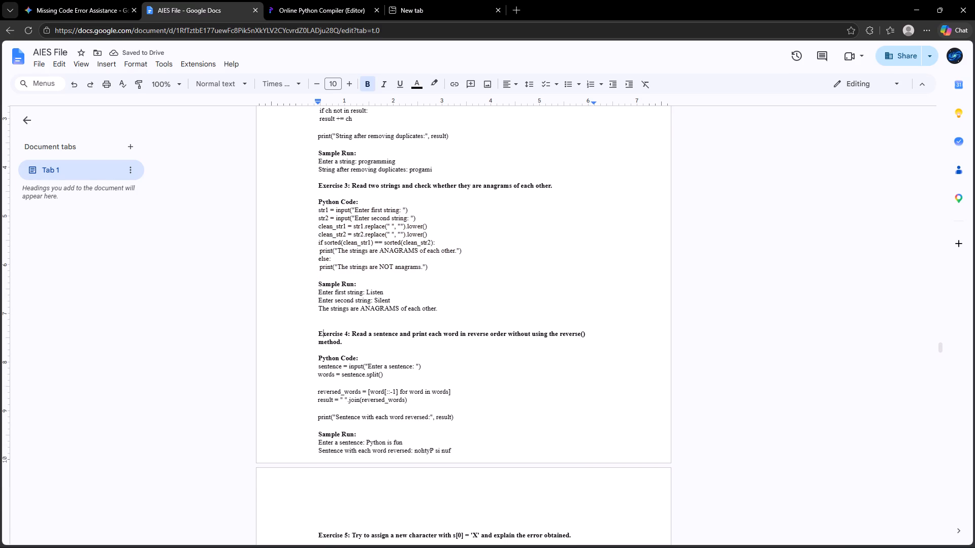
{"action": "left_click", "coordinate": [319, 335]}
{"action": "key", "text": "ctrl+shift+Down"}
{"action": "key", "text": "ctrl+shift+Down"}
{"action": "key", "text": "ctrl+shift+Up"}
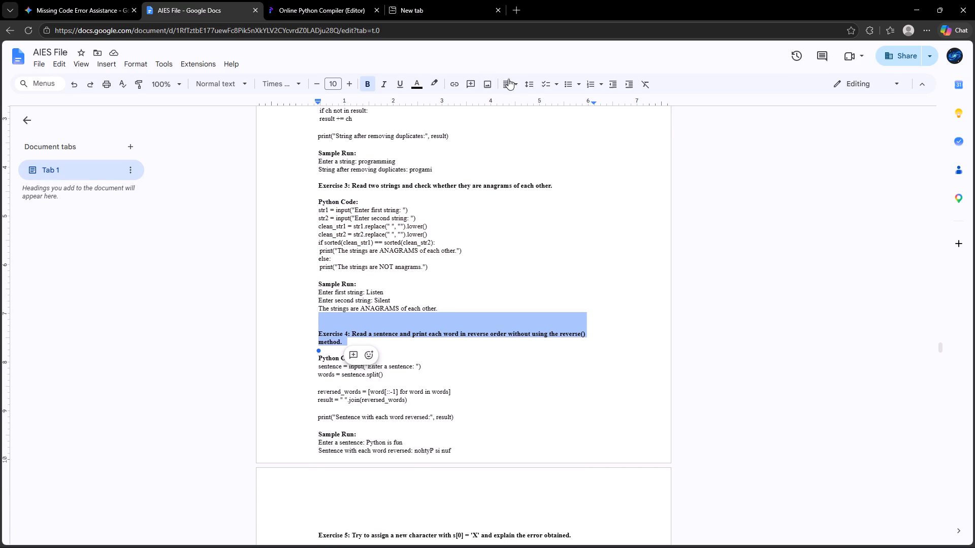
{"action": "left_click_drag", "start_coordinate": [531, 78], "coordinate": [567, 228]}
{"action": "left_click", "coordinate": [567, 228]}
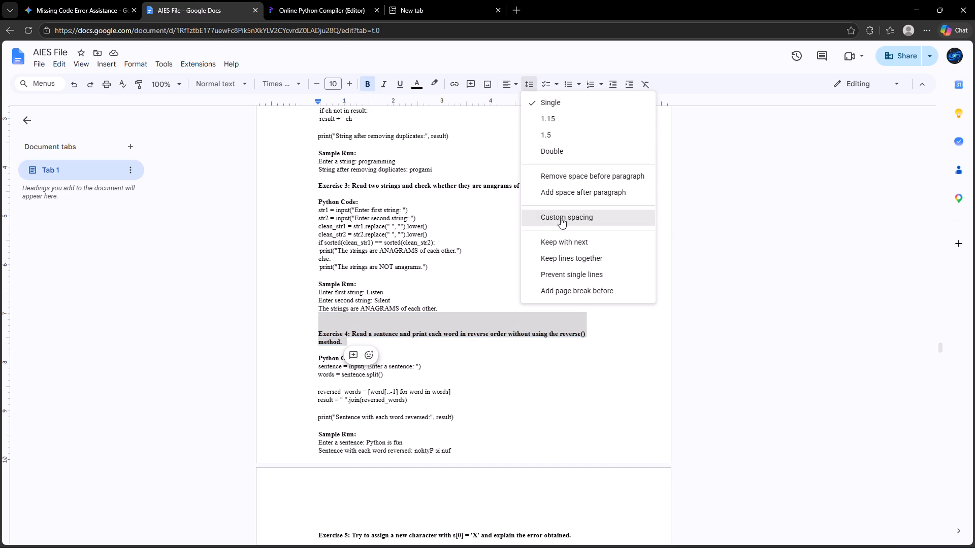
{"action": "left_click", "coordinate": [560, 215]}
{"action": "double_click", "coordinate": [444, 314]}
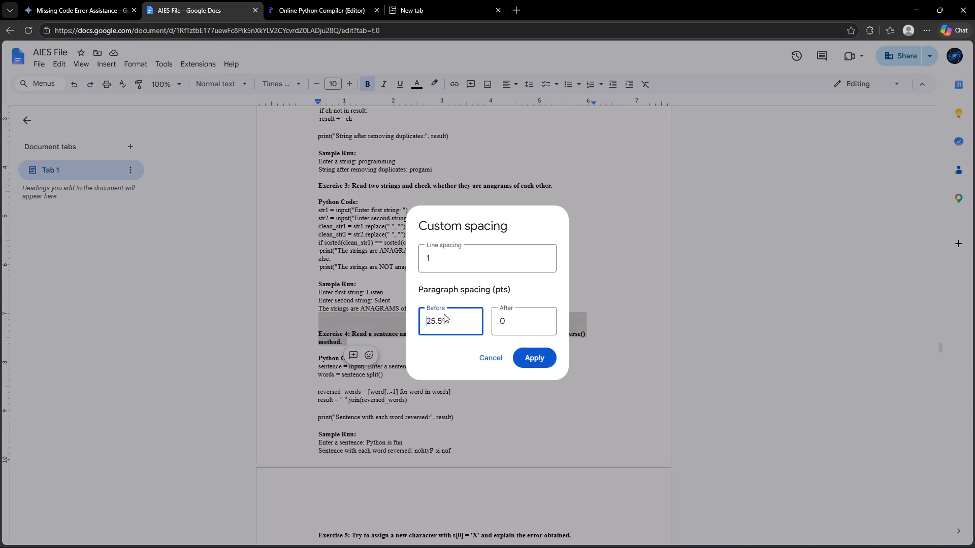
{"action": "key", "text": "ctrl+a"}
{"action": "key", "text": "1"}
{"action": "key", "text": "Tab"}
{"action": "key", "text": "Tab"}
{"action": "key", "text": "Tab"}
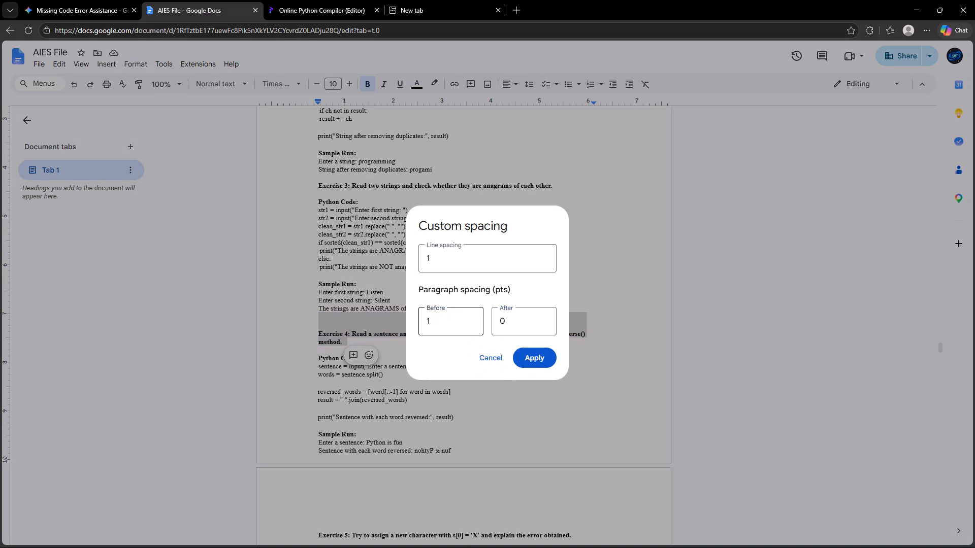
{"action": "key", "text": "Return"}
Insert a blank line between Exercise 3's sample run and the Exercise 4 heading about printing each word in reverse order.
{"action": "scroll", "coordinate": [444, 314], "scroll_direction": "down", "scroll_amount": 1}
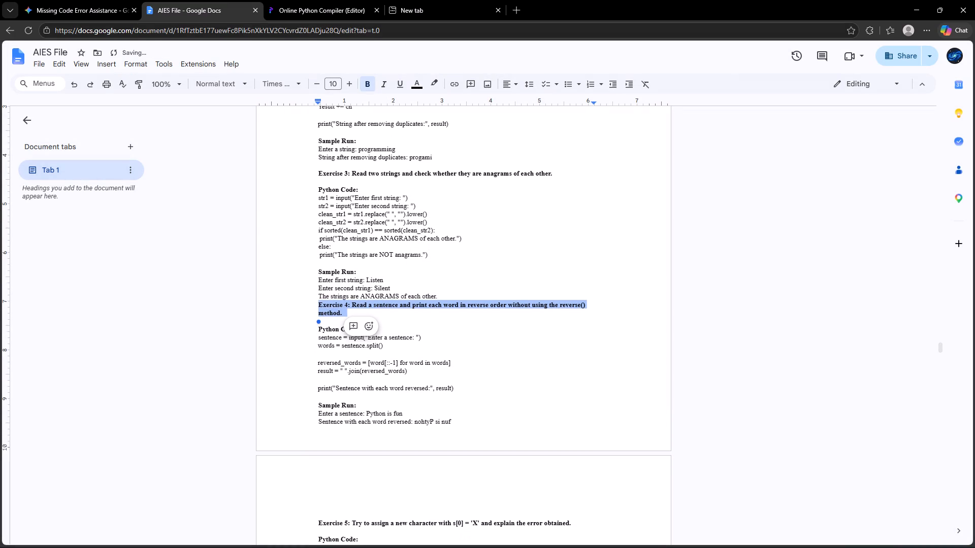
{"action": "left_click", "coordinate": [504, 293]}
{"action": "key", "text": "Return"}
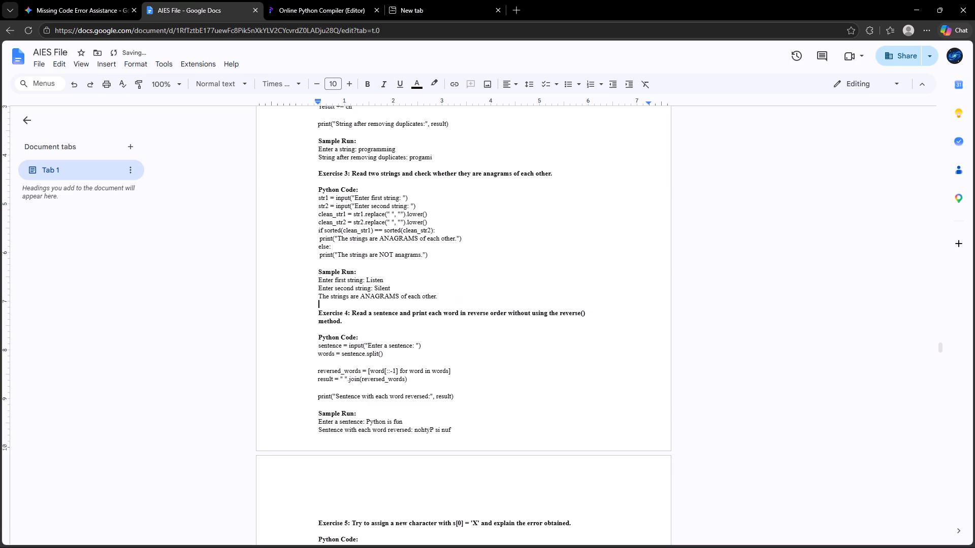
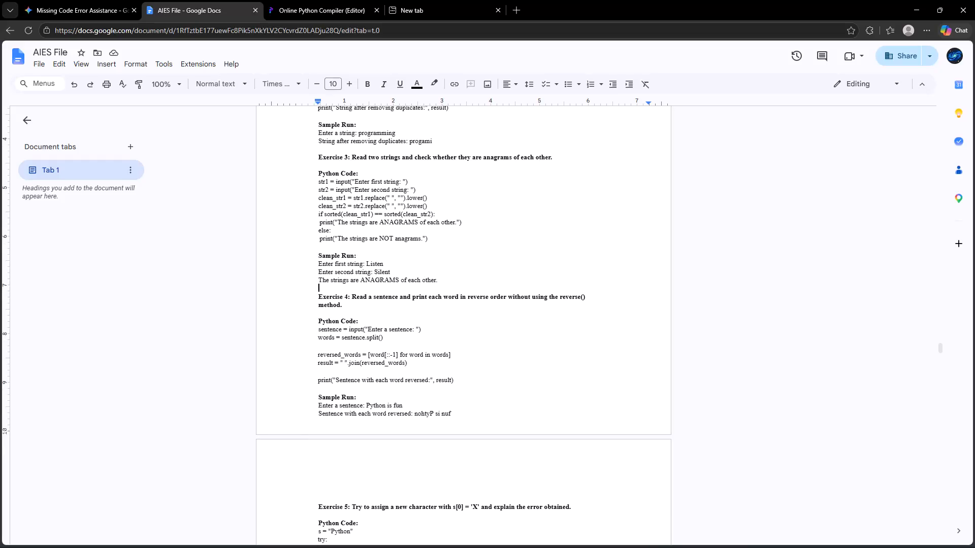
Place the text cursor in the "Exercise 5: Try to assign a new character with s[0] = 'X'" heading.
{"action": "scroll", "coordinate": [360, 324], "scroll_direction": "down", "scroll_amount": 1}
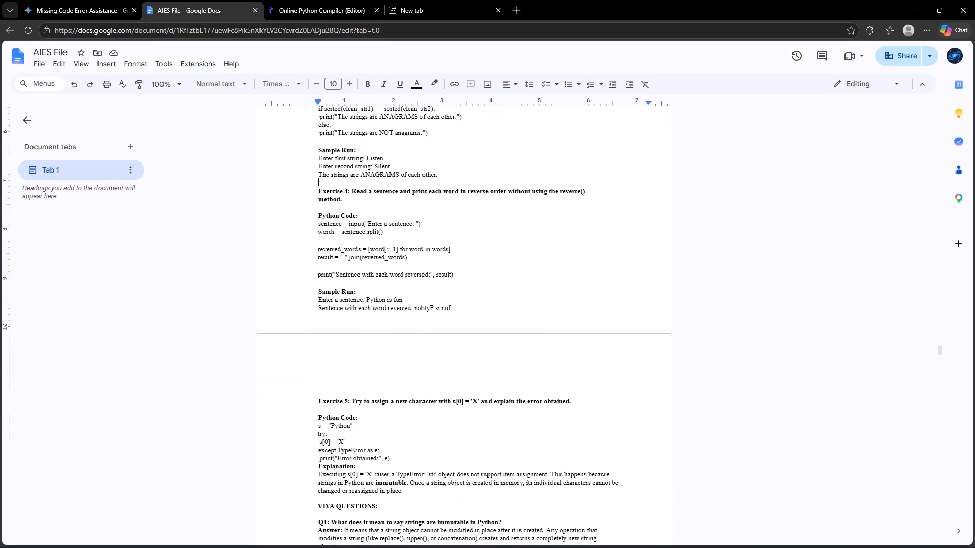
{"action": "scroll", "coordinate": [360, 324], "scroll_direction": "down", "scroll_amount": 2}
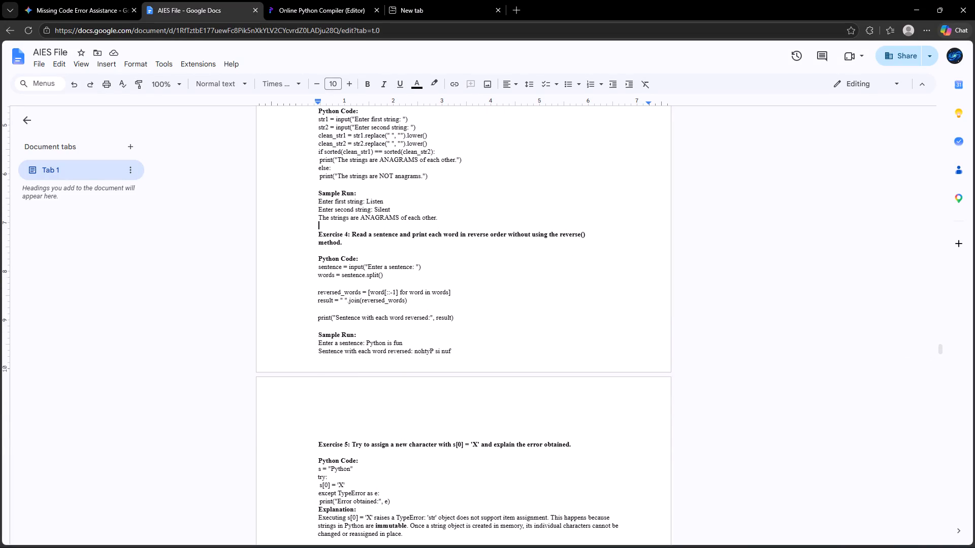
{"action": "scroll", "coordinate": [331, 292], "scroll_direction": "down", "scroll_amount": 1}
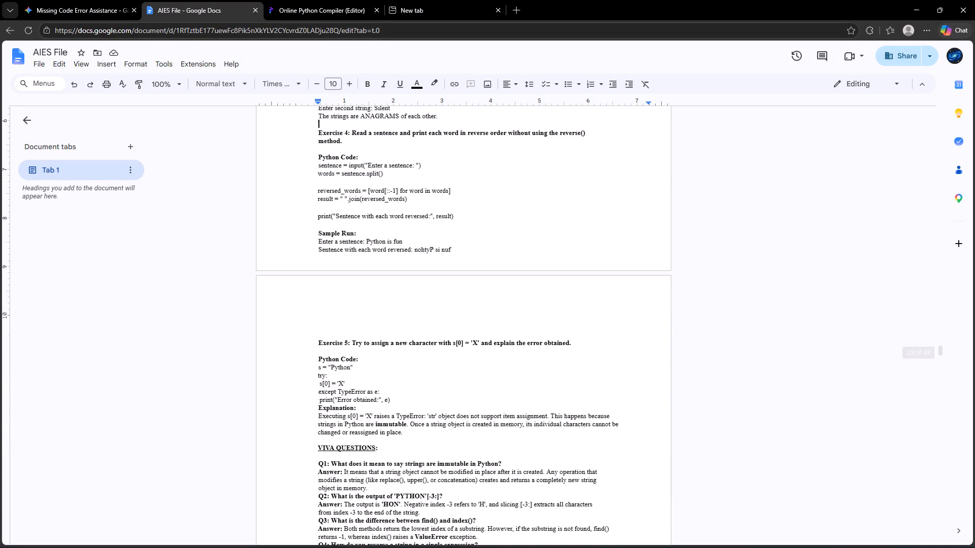
{"action": "scroll", "coordinate": [331, 292], "scroll_direction": "down", "scroll_amount": 2}
{"action": "left_click", "coordinate": [330, 222]}
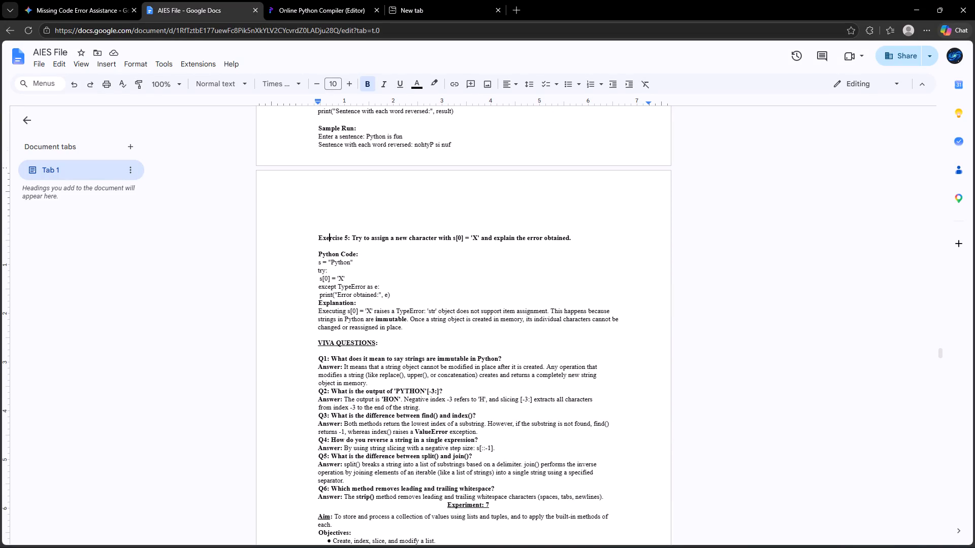
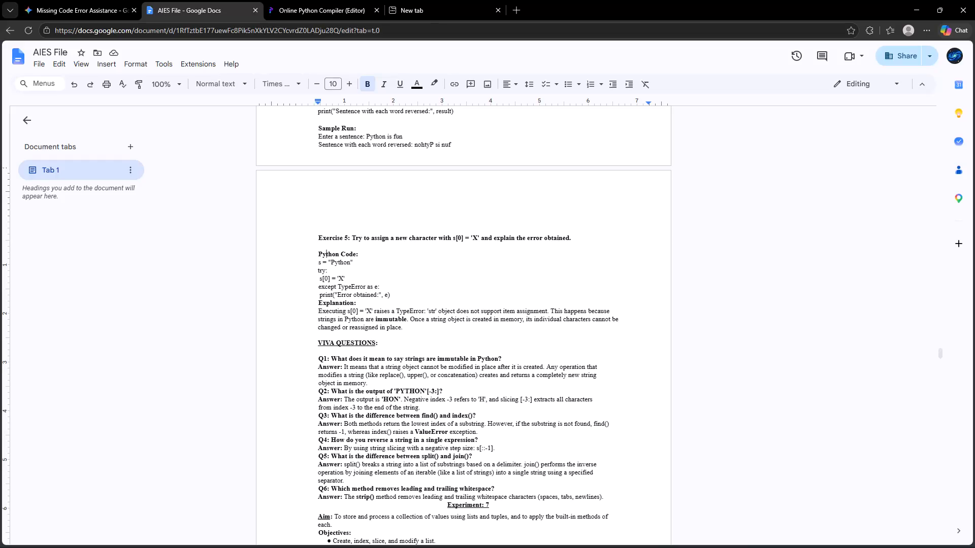
Increase the font size of the "VIVA QUESTIONS:" heading below Experiment 6's Exercise 5 explanation to 12.
{"action": "key", "text": "Down"}
{"action": "key", "text": "Down"}
{"action": "key", "text": "Down"}
{"action": "key", "text": "Down"}
{"action": "key", "text": "Down"}
{"action": "key", "text": "Down"}
{"action": "key", "text": "Down"}
{"action": "key", "text": "Down"}
{"action": "key", "text": "Down"}
{"action": "key", "text": "Down"}
{"action": "key", "text": "Down"}
{"action": "key", "text": "Up"}
{"action": "key", "text": "Left"}
{"action": "key", "text": "Left"}
{"action": "key", "text": "Left"}
{"action": "key", "text": "Down"}
{"action": "key", "text": "ctrl+shift+Up"}
{"action": "key", "text": "ctrl+shift+period"}
{"action": "key", "text": "ctrl+shift+period"}
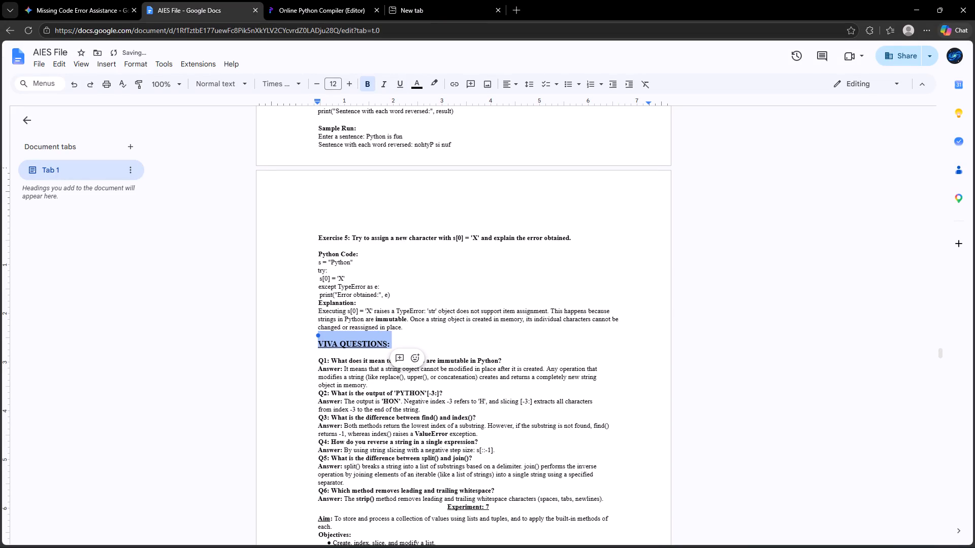
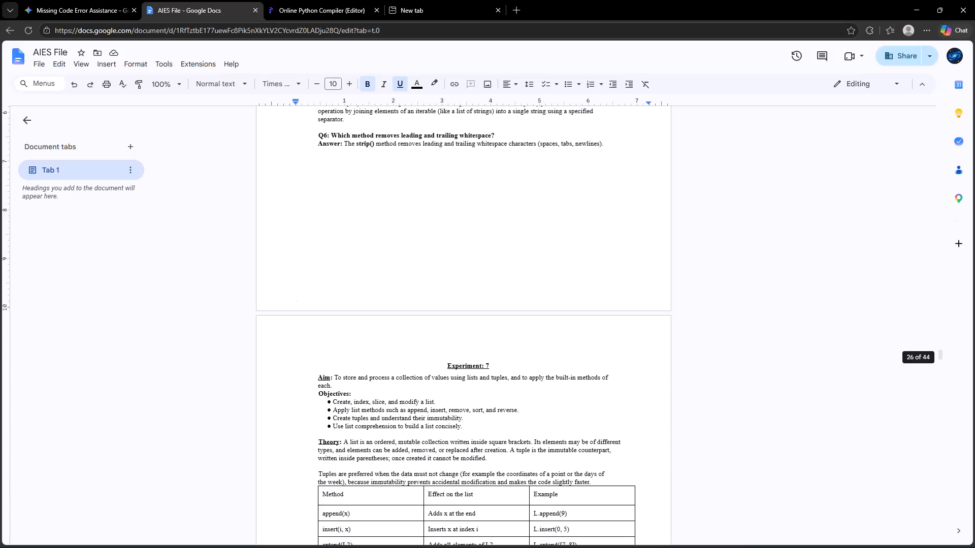
Increase the font size of the "Experiment: 7" heading to 13.
{"action": "left_click", "coordinate": [444, 360]}
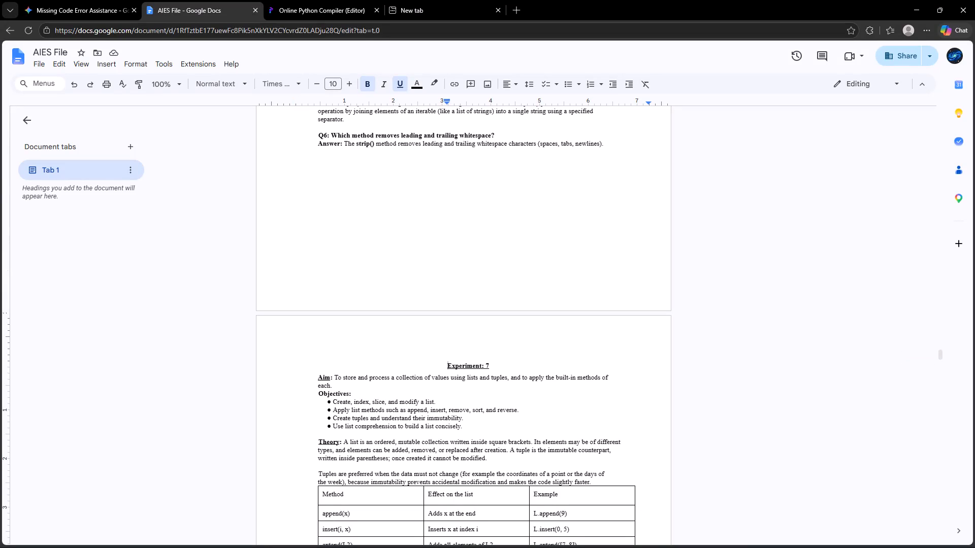
{"action": "key", "text": "ctrl+shift+Down"}
{"action": "key", "text": "ctrl+shift+period"}
{"action": "key", "text": "ctrl+shift+period"}
{"action": "key", "text": "ctrl+shift+period"}
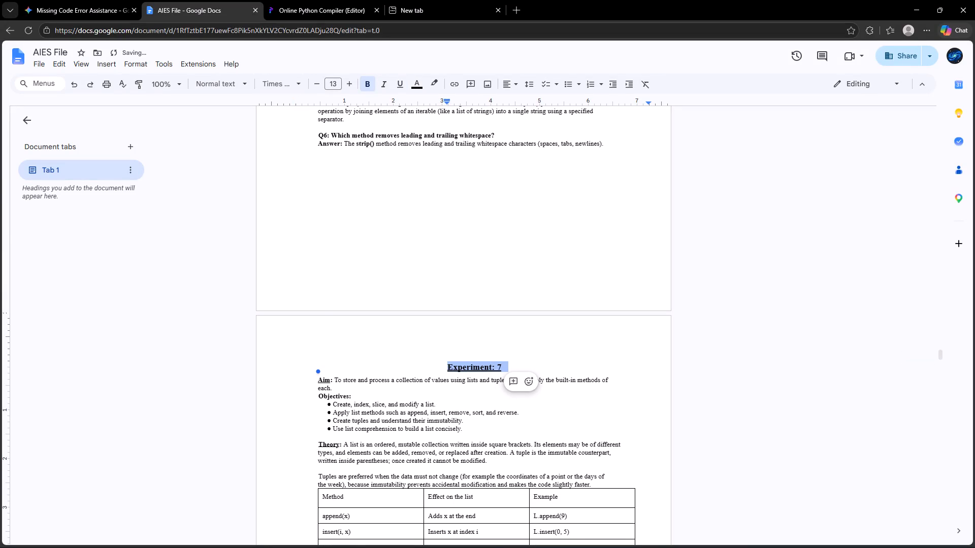
Increase the font size of the "Aim:" label under the Experiment 7 heading to 12.
{"action": "key", "text": "Down"}
{"action": "key", "text": "Up"}
{"action": "key", "text": "Right"}
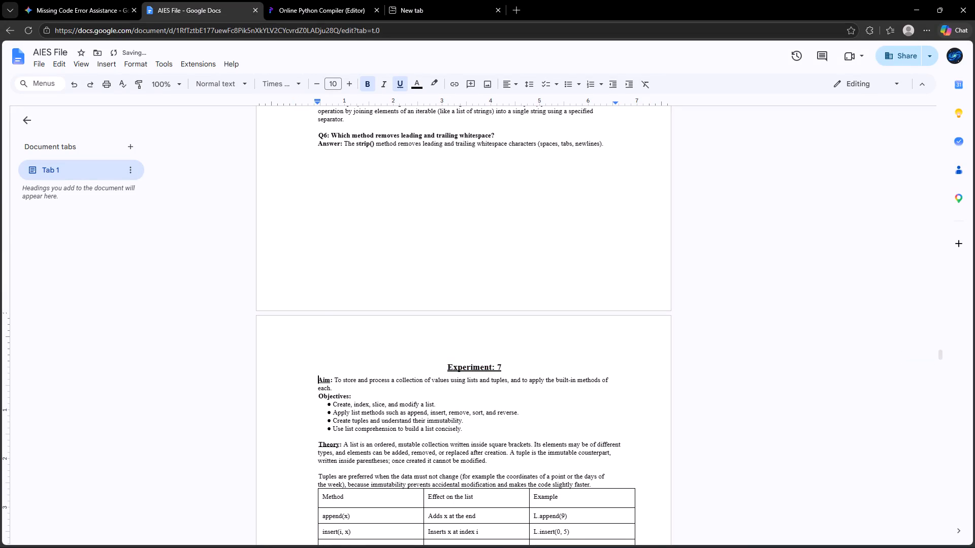
{"action": "key", "text": "ctrl+shift+Right"}
{"action": "key", "text": "ctrl+shift+Right"}
{"action": "key", "text": "ctrl+shift+period"}
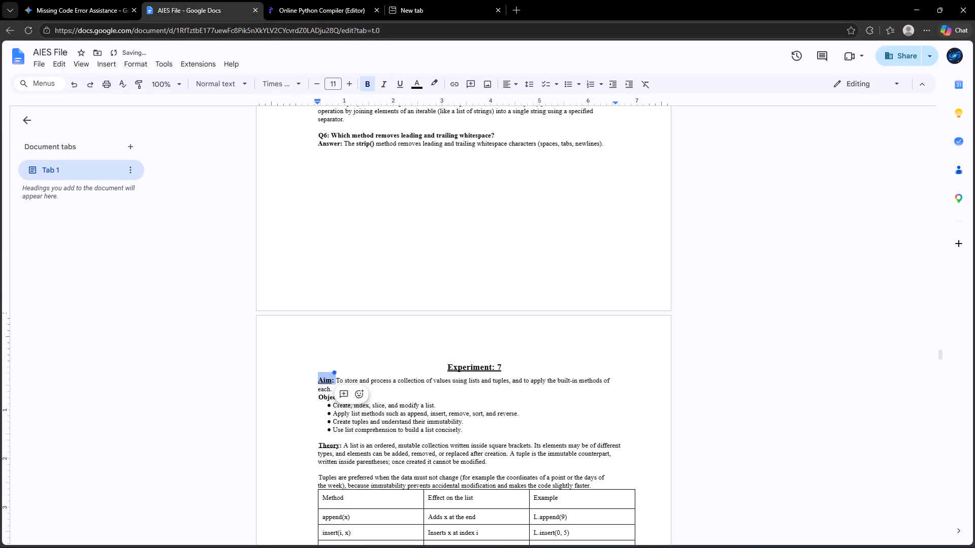
{"action": "key", "text": "ctrl+shift+period"}
Increase the font size of Experiment 7's "Theory:" label to 12.
{"action": "key", "text": "Down"}
{"action": "key", "text": "Down"}
{"action": "key", "text": "Down"}
{"action": "key", "text": "Down"}
{"action": "key", "text": "Down"}
{"action": "key", "text": "Down"}
{"action": "key", "text": "Down"}
{"action": "key", "text": "Right"}
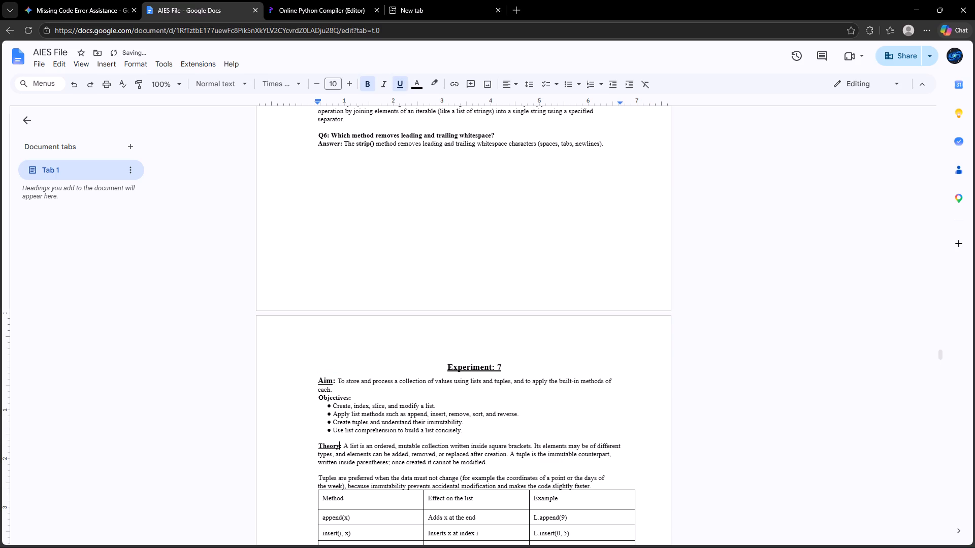
{"action": "key", "text": "Right"}
{"action": "key", "text": "ctrl+shift+Up"}
{"action": "key", "text": "ctrl+shift+period"}
{"action": "key", "text": "ctrl+shift+period"}
Rewrite the all-caps source code heading below Experiment 7's list comprehension paragraph as "Program Source Code:".
{"action": "key", "text": "Down"}
{"action": "key", "text": "Down"}
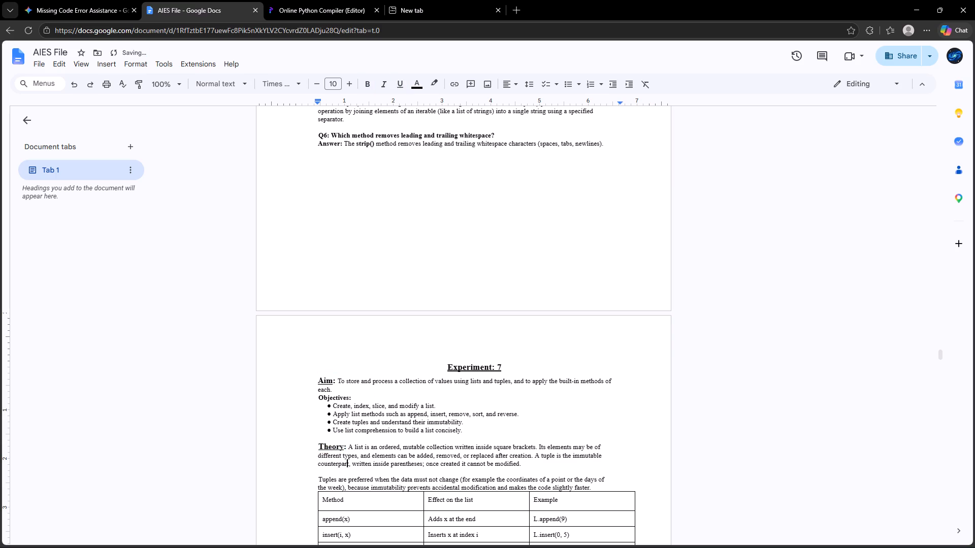
{"action": "key", "text": "Down"}
{"action": "key", "text": "Down"}
{"action": "key", "text": "Down"}
{"action": "key", "text": "Down"}
{"action": "key", "text": "Down"}
{"action": "key", "text": "Down"}
{"action": "key", "text": "Down"}
{"action": "key", "text": "Down"}
{"action": "key", "text": "Down"}
{"action": "key", "text": "Down"}
{"action": "key", "text": "Down"}
{"action": "key", "text": "Down"}
{"action": "key", "text": "Down"}
{"action": "key", "text": "Down"}
{"action": "key", "text": "Down"}
{"action": "key", "text": "Down"}
{"action": "key", "text": "Down"}
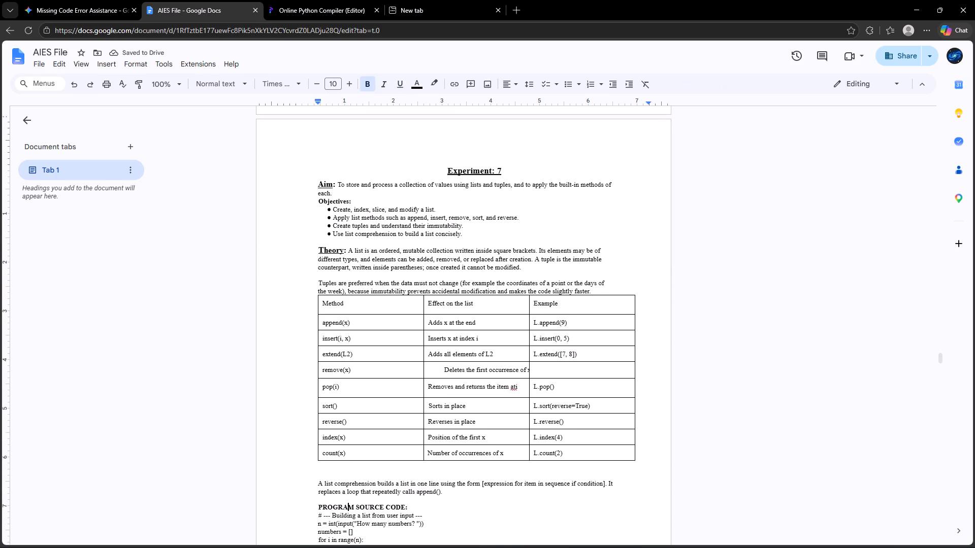
{"action": "key", "text": "Up"}
{"action": "key", "text": "Down"}
{"action": "key", "text": "Left"}
{"action": "key", "text": "Left"}
{"action": "key", "text": "Left"}
{"action": "key", "text": "Left"}
{"action": "key", "text": "Left"}
{"action": "key", "text": "Left"}
{"action": "key", "text": "ctrl+shift+Down"}
{"action": "type", "text": "Program Source Co"}
{"action": "type", "text": "de"}
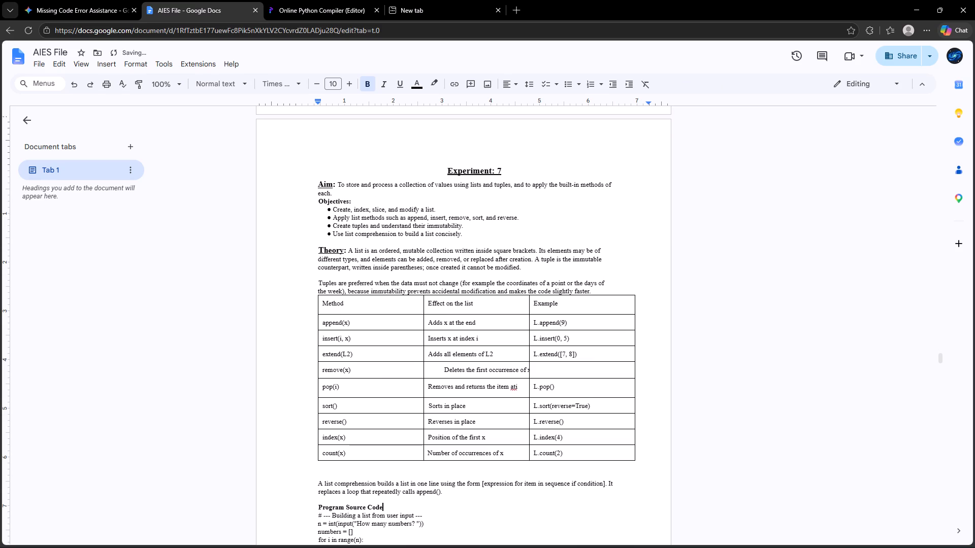
{"action": "key", "text": "shift+colon"}
Increase Experiment 7's "Program Source Code:" heading to font size 12 and underline it.
{"action": "key", "text": "ctrl+shift+Up"}
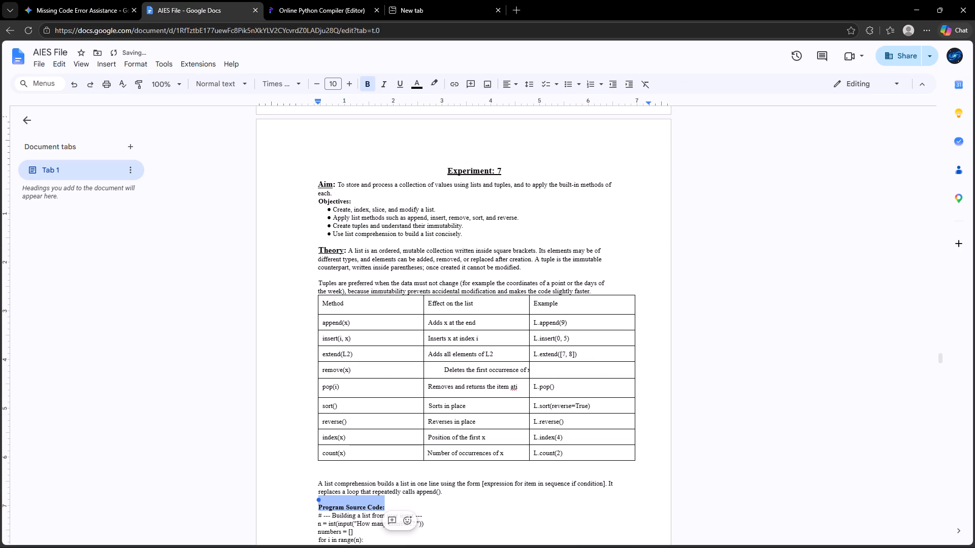
{"action": "key", "text": "ctrl+shift+period"}
{"action": "key", "text": "ctrl+shift+period"}
{"action": "key", "text": "ctrl+u"}
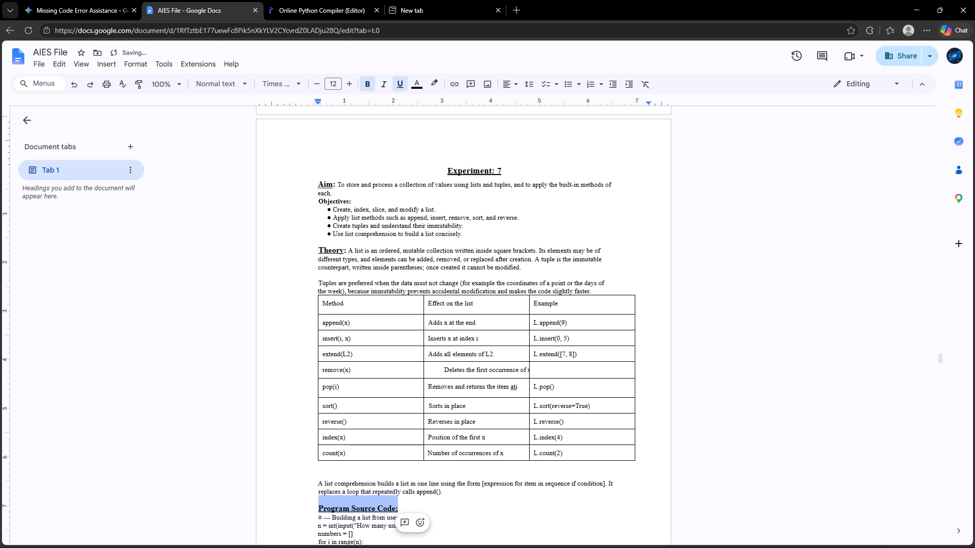
Apply custom spacing to Experiment 7's whole program source code, with line spacing 1 and 0 pt before and after paragraphs.
{"action": "key", "text": "Down"}
{"action": "key", "text": "Down"}
{"action": "key", "text": "Down"}
{"action": "key", "text": "Down"}
{"action": "key", "text": "Down"}
{"action": "key", "text": "Down"}
{"action": "key", "text": "Down"}
{"action": "key", "text": "Down"}
{"action": "key", "text": "Down"}
{"action": "key", "text": "Down"}
{"action": "key", "text": "Down"}
{"action": "key", "text": "Down"}
{"action": "key", "text": "Down"}
{"action": "key", "text": "Down"}
{"action": "key", "text": "Down"}
{"action": "key", "text": "Down"}
{"action": "key", "text": "Down"}
{"action": "key", "text": "Down"}
{"action": "key", "text": "Down"}
{"action": "key", "text": "Down"}
{"action": "key", "text": "Down"}
{"action": "key", "text": "Down"}
{"action": "key", "text": "Down"}
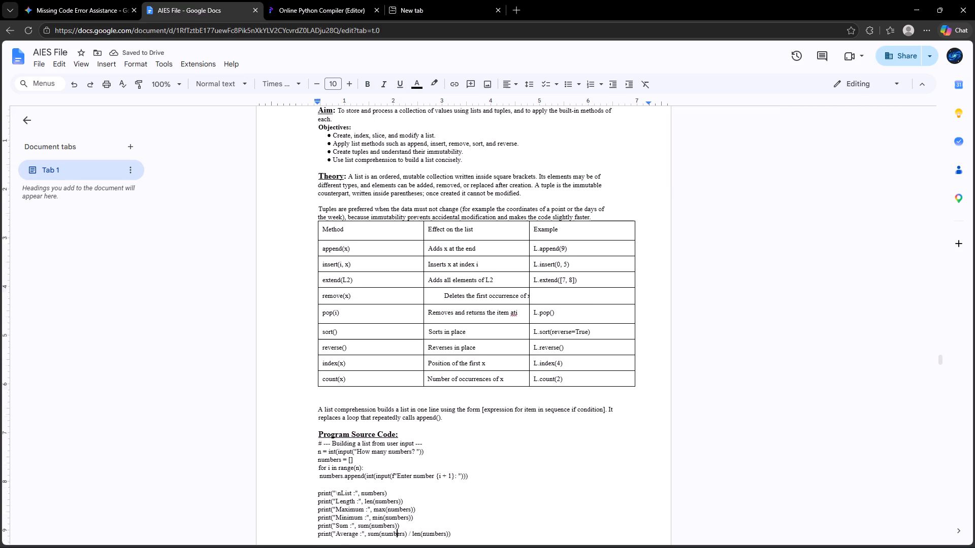
{"action": "key", "text": "Down"}
{"action": "key", "text": "Down"}
{"action": "key", "text": "Down"}
{"action": "key", "text": "Down"}
{"action": "key", "text": "Down"}
{"action": "key", "text": "Down"}
{"action": "key", "text": "Down"}
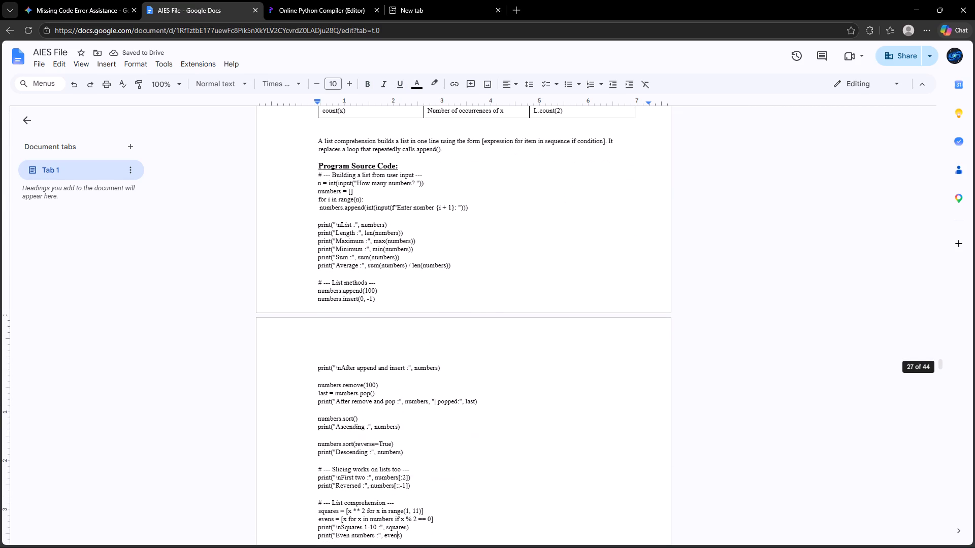
{"action": "left_click_drag", "start_coordinate": [316, 174], "coordinate": [397, 442]}
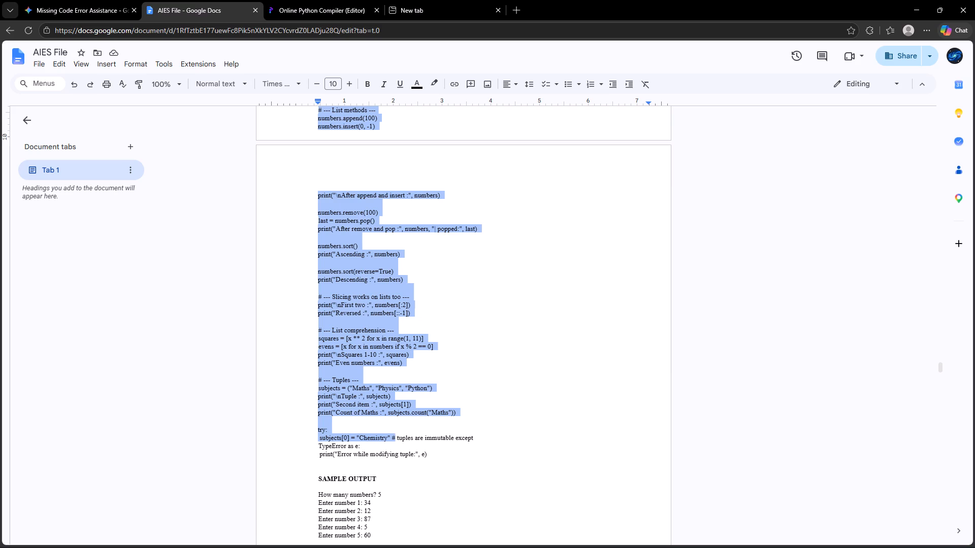
{"action": "left_click_drag", "start_coordinate": [397, 442], "coordinate": [430, 452]}
{"action": "left_click", "coordinate": [528, 80]}
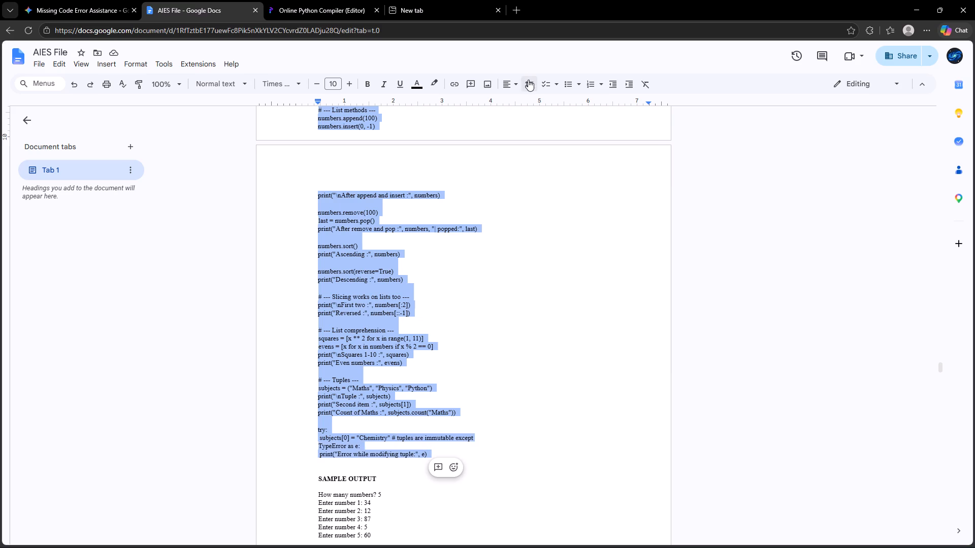
{"action": "left_click", "coordinate": [560, 219]}
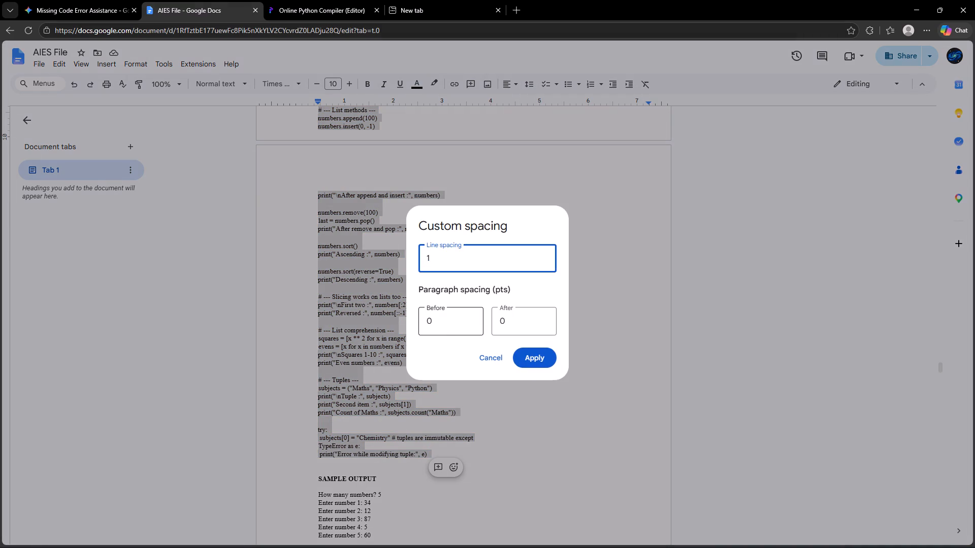
{"action": "left_click", "coordinate": [439, 324]}
{"action": "left_click", "coordinate": [533, 363]}
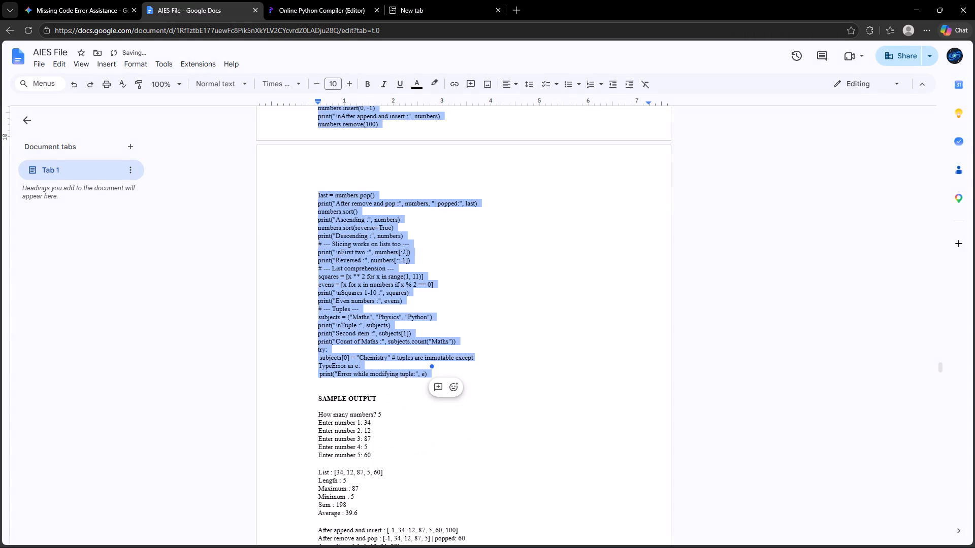
{"action": "scroll", "coordinate": [533, 363], "scroll_direction": "down", "scroll_amount": 2}
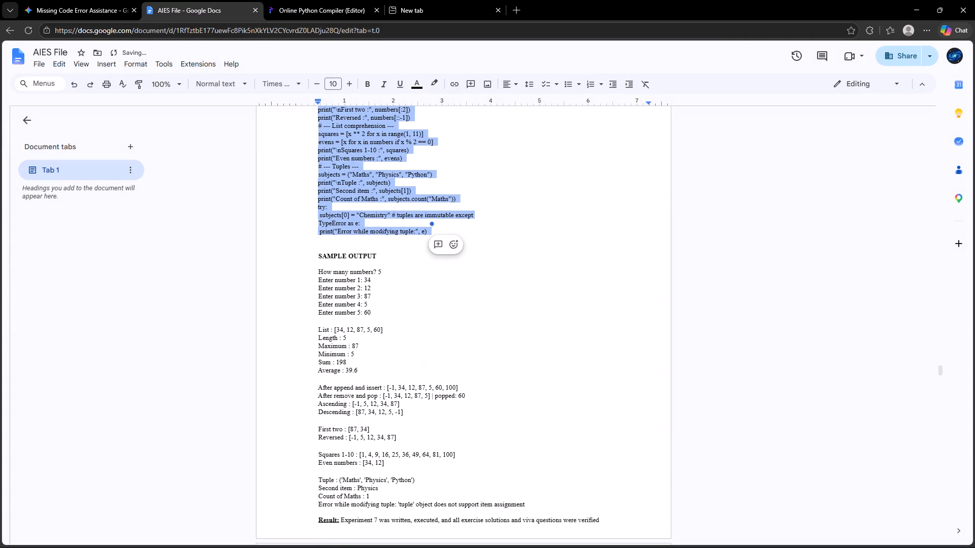
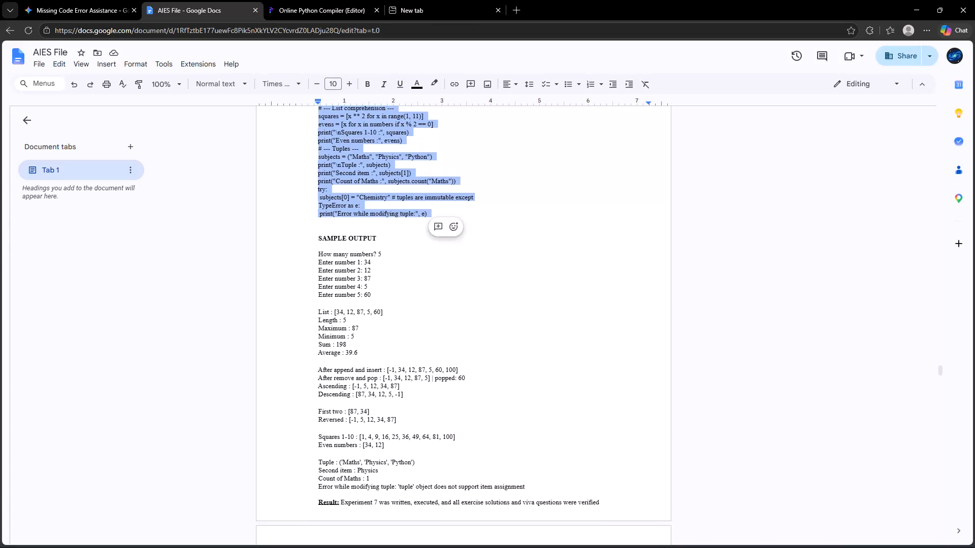
Rewrite Experiment 7's all-caps sample output heading as "Sample Output:" on its own line above the output text.
{"action": "left_click", "coordinate": [435, 274]}
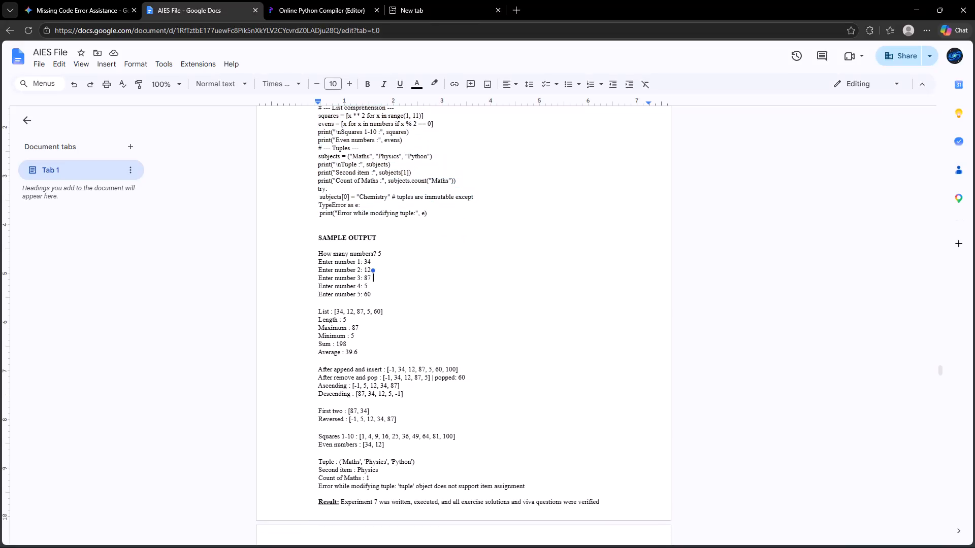
{"action": "left_click", "coordinate": [313, 235]}
{"action": "key", "text": "ctrl+shift+Down"}
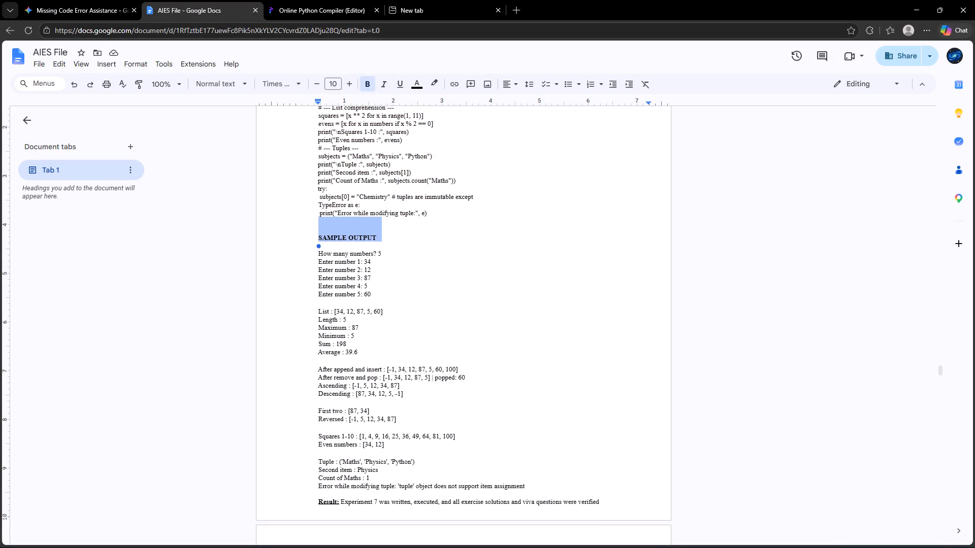
{"action": "key", "text": "BackSpace"}
{"action": "type", "text": "Samplke"}
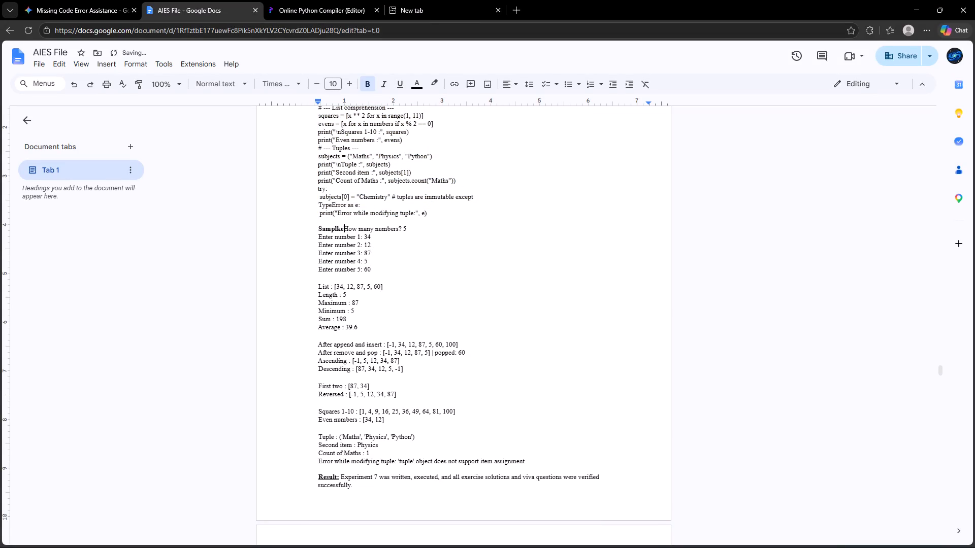
{"action": "key", "text": "BackSpace"}
{"action": "key", "text": "BackSpace"}
{"action": "type", "text": "e Output"}
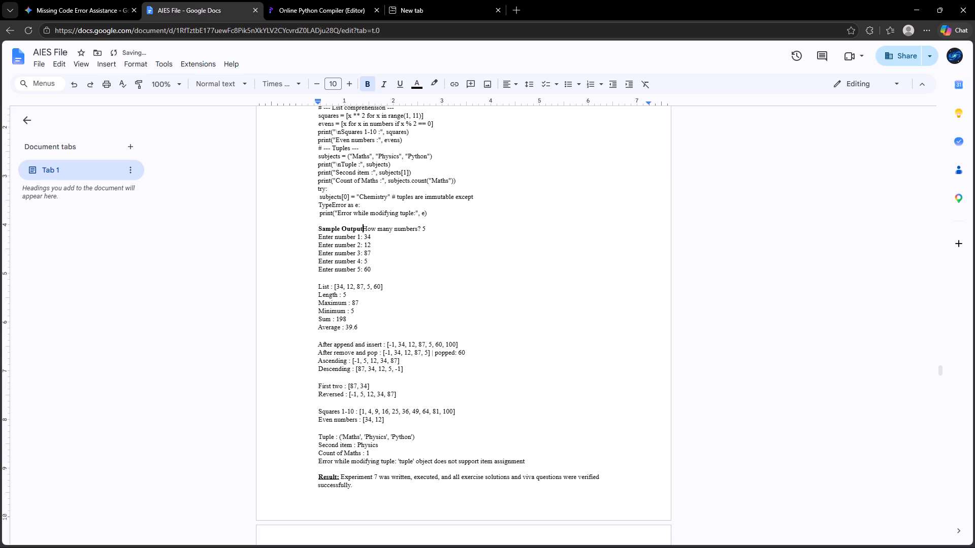
{"action": "key", "text": "shift+colon"}
{"action": "key", "text": "Return"}
{"action": "key", "text": "backslash"}
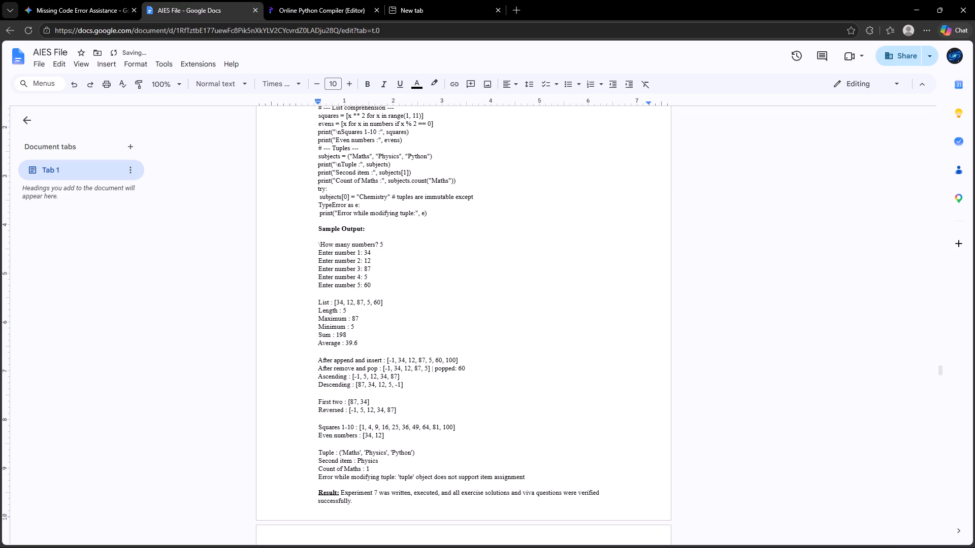
{"action": "key", "text": "BackSpace"}
Underline Experiment 7's "Sample Output:" heading and increase its font size to 12.
{"action": "key", "text": "Up"}
{"action": "key", "text": "ctrl+shift+Down"}
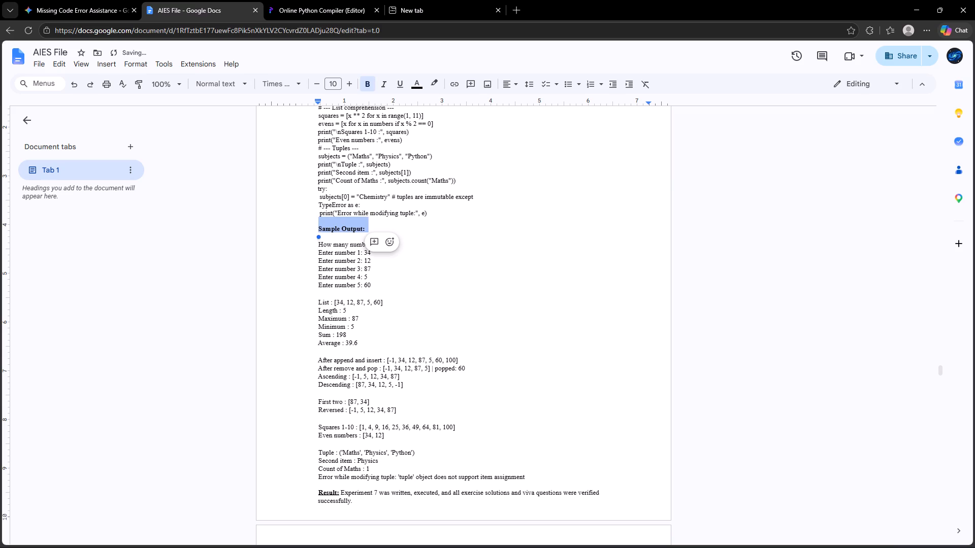
{"action": "key", "text": "ctrl+u"}
{"action": "key", "text": "shift+greater"}
{"action": "key", "text": "ctrl+z"}
{"action": "key", "text": "ctrl+shift+period"}
{"action": "key", "text": "ctrl+shift+period"}
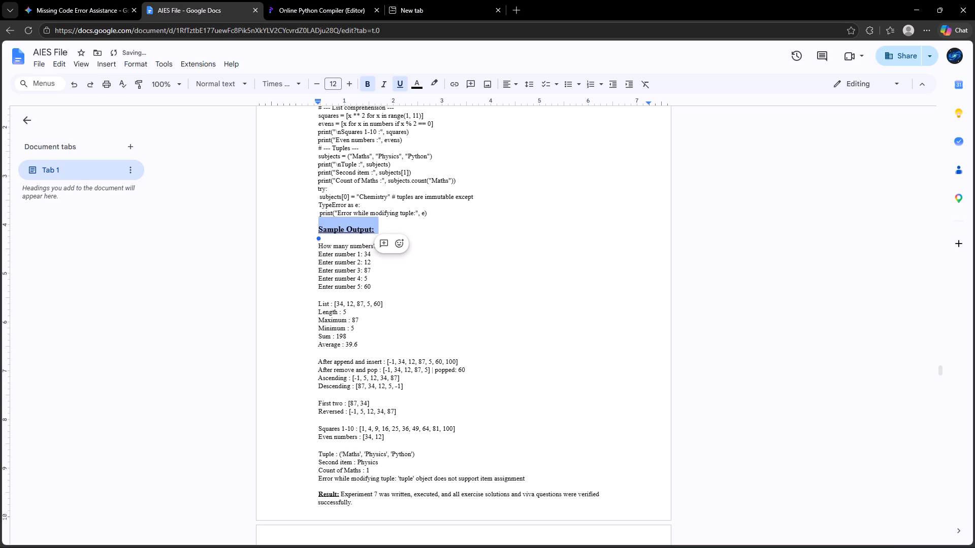
Increase the font size of Experiment 7's "Result:" label to 12.
{"action": "key", "text": "Down"}
{"action": "key", "text": "Down"}
{"action": "key", "text": "Up"}
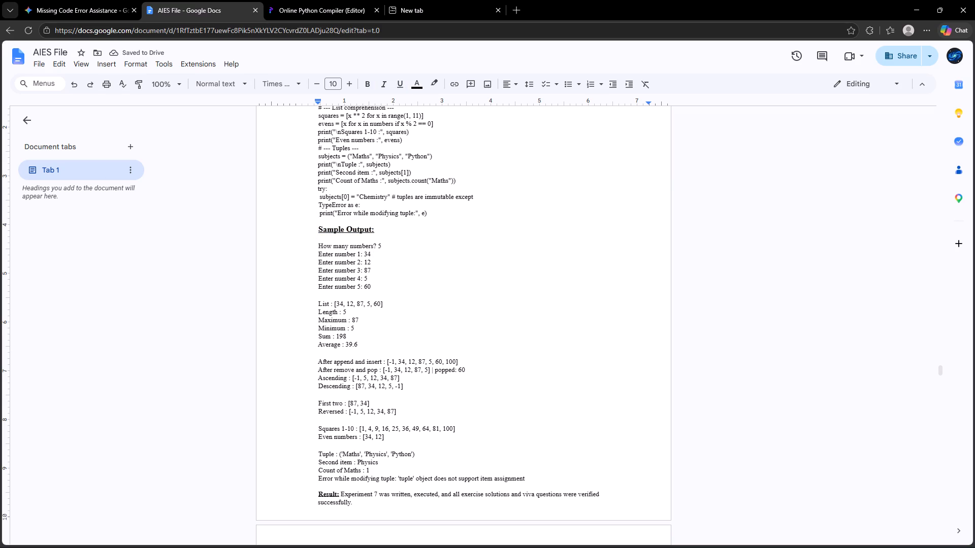
{"action": "key", "text": "Down"}
{"action": "key", "text": "Down"}
{"action": "key", "text": "Down"}
{"action": "key", "text": "Down"}
{"action": "key", "text": "Down"}
{"action": "key", "text": "Down"}
{"action": "key", "text": "Down"}
{"action": "key", "text": "Down"}
{"action": "key", "text": "Down"}
{"action": "key", "text": "Down"}
{"action": "key", "text": "Down"}
{"action": "key", "text": "Down"}
{"action": "key", "text": "Down"}
{"action": "key", "text": "Down"}
{"action": "key", "text": "Down"}
{"action": "key", "text": "Down"}
{"action": "key", "text": "Down"}
{"action": "key", "text": "Down"}
{"action": "key", "text": "Down"}
{"action": "key", "text": "Down"}
{"action": "key", "text": "Down"}
{"action": "key", "text": "Down"}
{"action": "key", "text": "Down"}
{"action": "key", "text": "Down"}
{"action": "key", "text": "Down"}
{"action": "key", "text": "Down"}
{"action": "key", "text": "Down"}
{"action": "key", "text": "Down"}
{"action": "key", "text": "Down"}
{"action": "key", "text": "Down"}
{"action": "key", "text": "Down"}
{"action": "key", "text": "Down"}
{"action": "key", "text": "Up"}
{"action": "key", "text": "Up"}
{"action": "key", "text": "Up"}
{"action": "key", "text": "Up"}
{"action": "key", "text": "Up"}
{"action": "key", "text": "Up"}
{"action": "key", "text": "Up"}
{"action": "key", "text": "Up"}
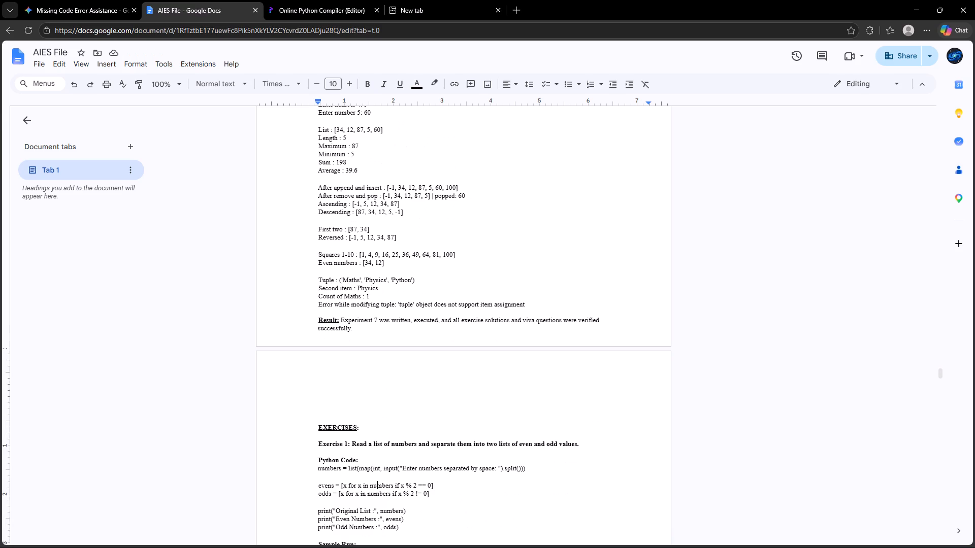
{"action": "key", "text": "Up"}
{"action": "key", "text": "Down"}
{"action": "key", "text": "Left"}
{"action": "key", "text": "Left"}
{"action": "key", "text": "Left"}
{"action": "key", "text": "Left"}
{"action": "key", "text": "Left"}
{"action": "key", "text": "Left"}
{"action": "key", "text": "Left"}
{"action": "key", "text": "Left"}
{"action": "key", "text": "Left"}
{"action": "key", "text": "Left"}
{"action": "key", "text": "Left"}
{"action": "key", "text": "Left"}
{"action": "key", "text": "Left"}
{"action": "key", "text": "Left"}
{"action": "key", "text": "ctrl+shift+Up"}
{"action": "key", "text": "ctrl+shift+period"}
{"action": "key", "text": "ctrl+shift+period"}
{"action": "key", "text": "Up"}
{"action": "key", "text": "Down"}
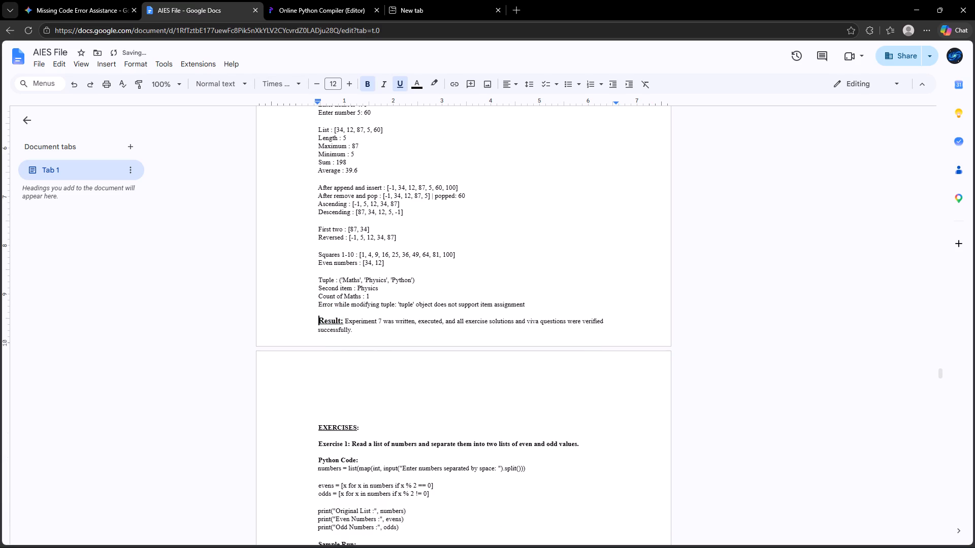
Increase the font size of Experiment 7's "EXERCISES:" heading to 12.
{"action": "key", "text": "Down"}
{"action": "key", "text": "Down"}
{"action": "key", "text": "Down"}
{"action": "key", "text": "Up"}
{"action": "key", "text": "Down"}
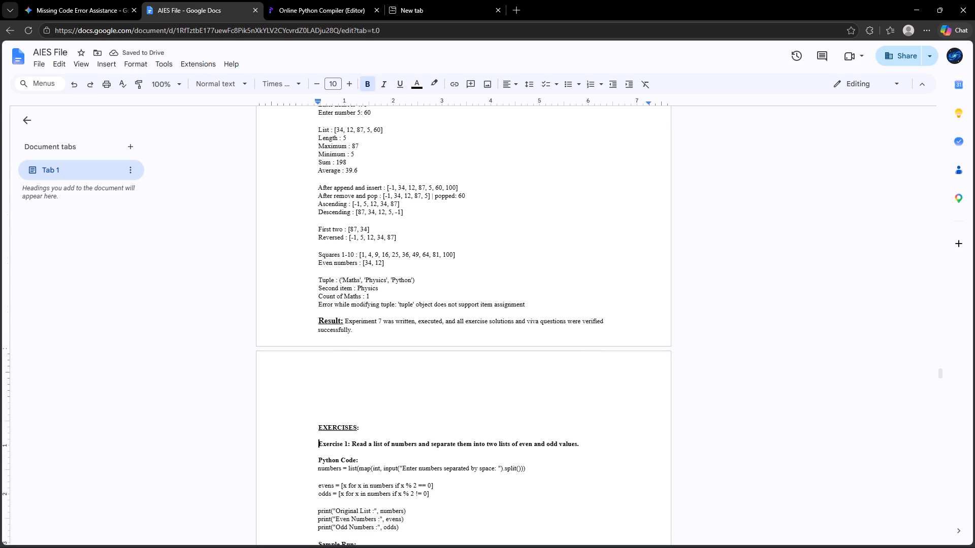
{"action": "key", "text": "Up"}
{"action": "key", "text": "Down"}
{"action": "key", "text": "Up"}
{"action": "key", "text": "Up"}
{"action": "key", "text": "Down"}
{"action": "key", "text": "ctrl+shift+Right"}
{"action": "key", "text": "ctrl+shift+Right"}
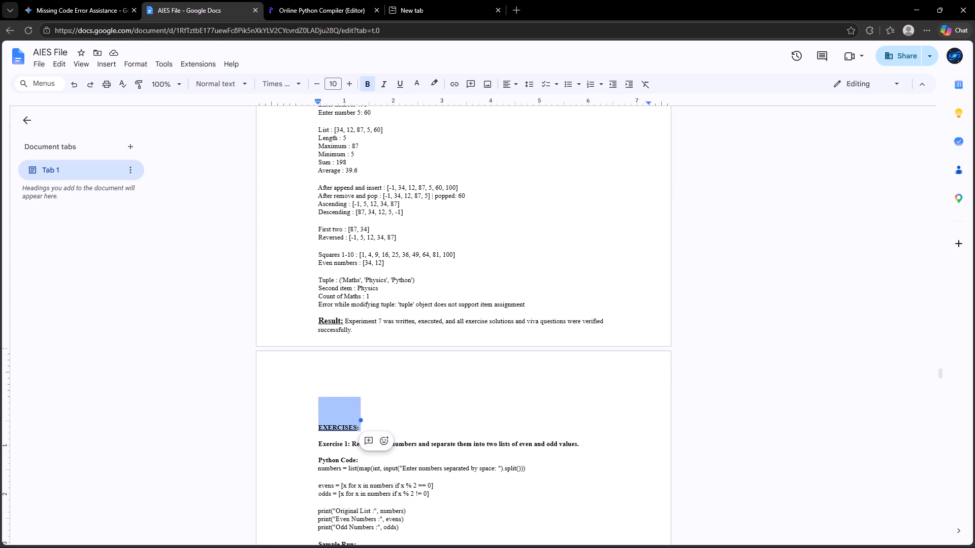
{"action": "key", "text": "ctrl+shift+period"}
{"action": "key", "text": "ctrl+shift+period"}
Apply custom spacing of 1 pt before and after paragraphs to Exercise 1's Python code and sample run in Experiment 7.
{"action": "key", "text": "Down"}
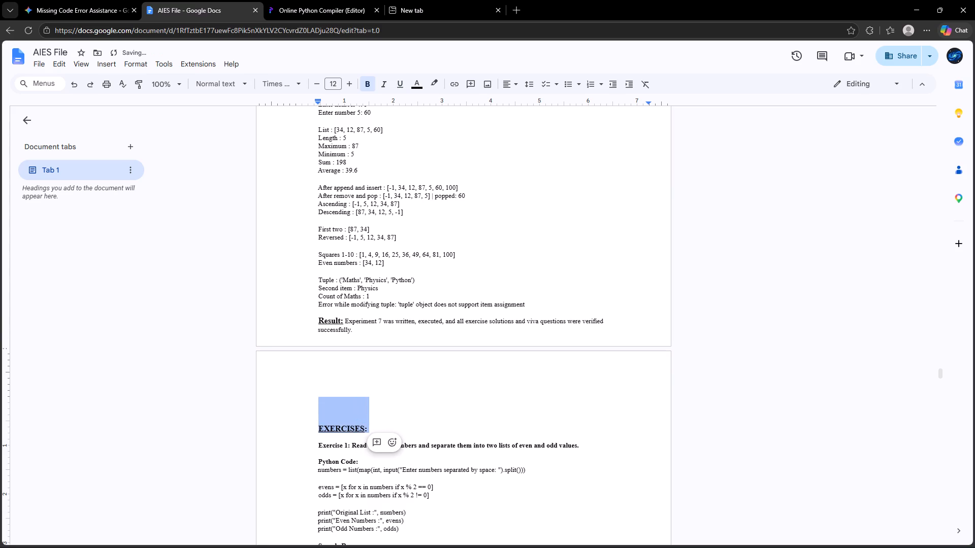
{"action": "key", "text": "Left"}
{"action": "key", "text": "Left"}
{"action": "key", "text": "Left"}
{"action": "key", "text": "Left"}
{"action": "key", "text": "Left"}
{"action": "key", "text": "Left"}
{"action": "key", "text": "Left"}
{"action": "key", "text": "Left"}
{"action": "key", "text": "Left"}
{"action": "key", "text": "Left"}
{"action": "key", "text": "Left"}
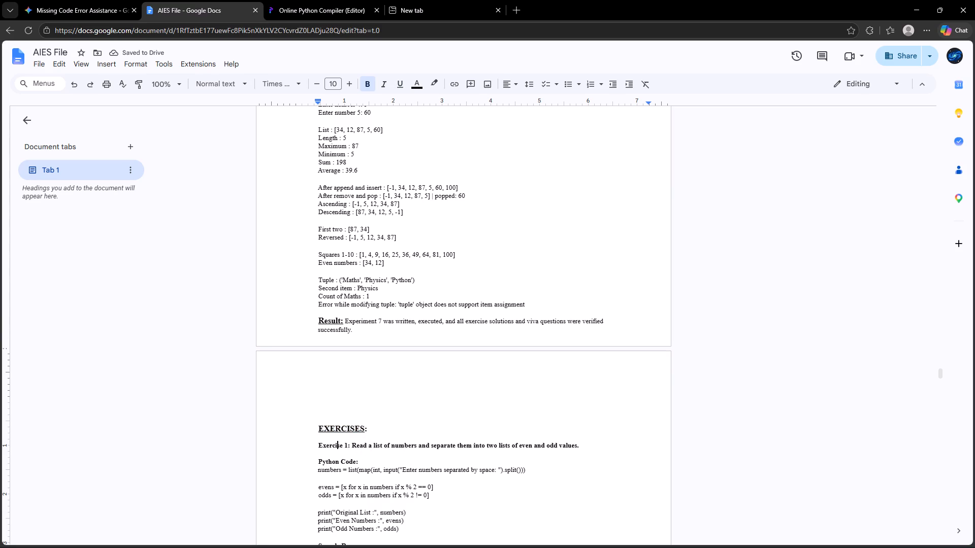
{"action": "key", "text": "Down"}
{"action": "key", "text": "Down"}
{"action": "key", "text": "Down"}
{"action": "key", "text": "Down"}
{"action": "key", "text": "Down"}
{"action": "key", "text": "Down"}
{"action": "key", "text": "Down"}
{"action": "key", "text": "Down"}
{"action": "key", "text": "Down"}
{"action": "key", "text": "Down"}
{"action": "key", "text": "Down"}
{"action": "key", "text": "Down"}
{"action": "key", "text": "Down"}
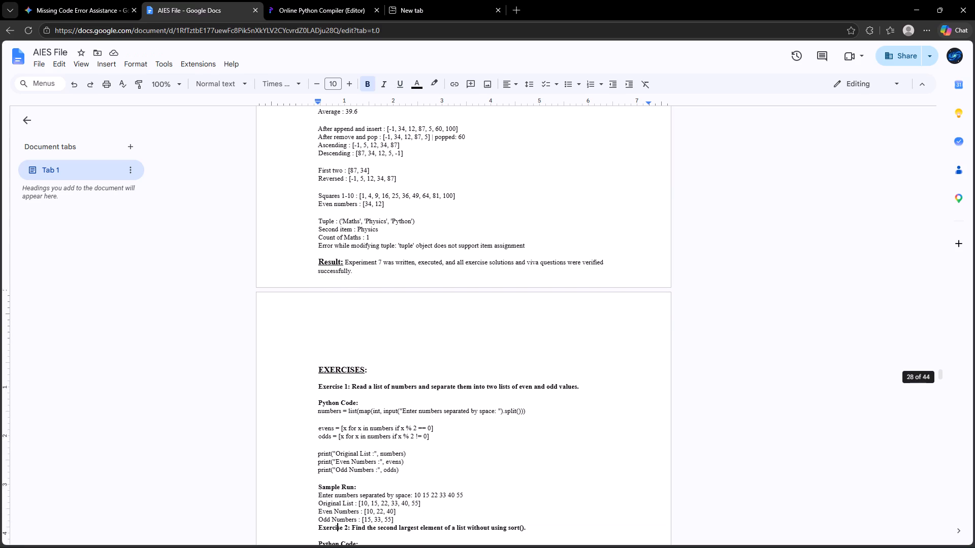
{"action": "scroll", "coordinate": [313, 235], "scroll_direction": "down", "scroll_amount": 2}
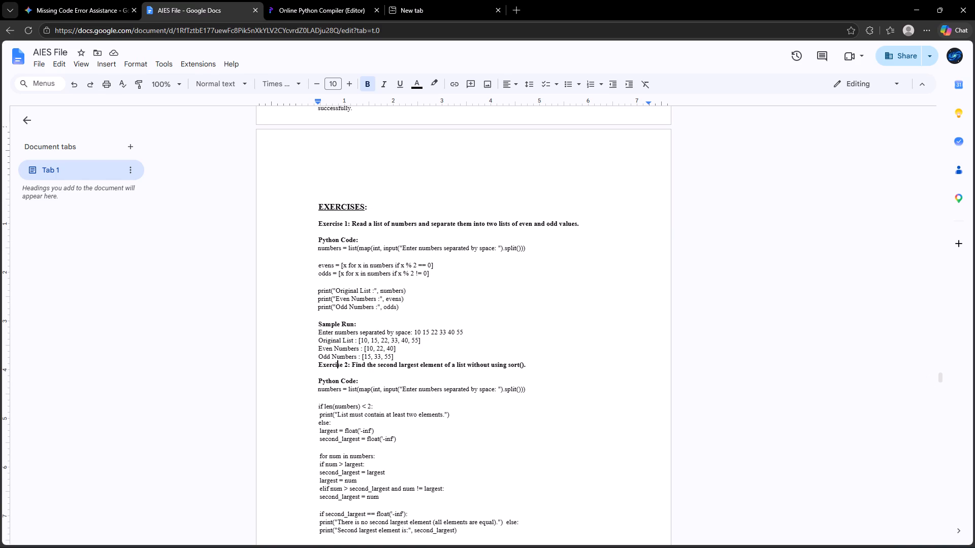
{"action": "left_click_drag", "start_coordinate": [316, 237], "coordinate": [428, 353]}
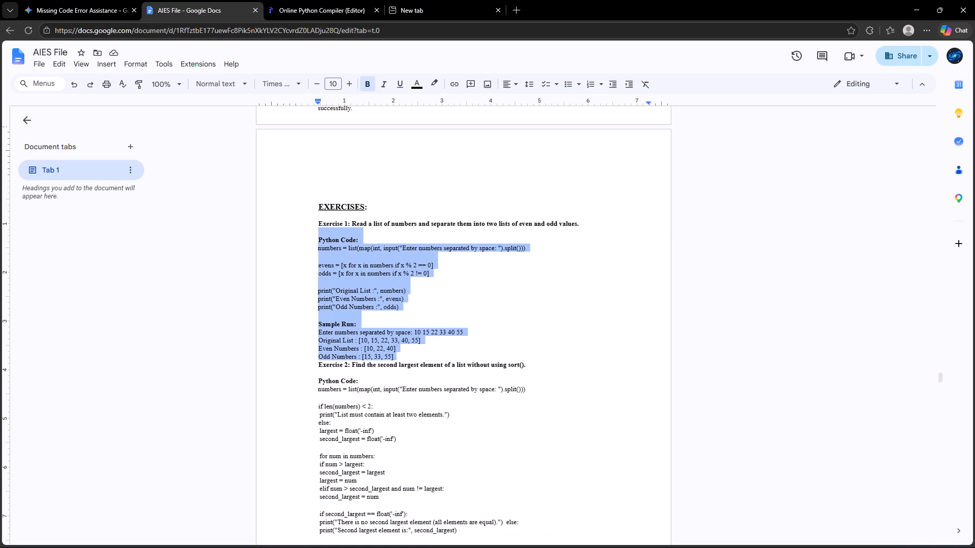
{"action": "left_click_drag", "start_coordinate": [428, 353], "coordinate": [428, 355]}
{"action": "left_click", "coordinate": [523, 80]}
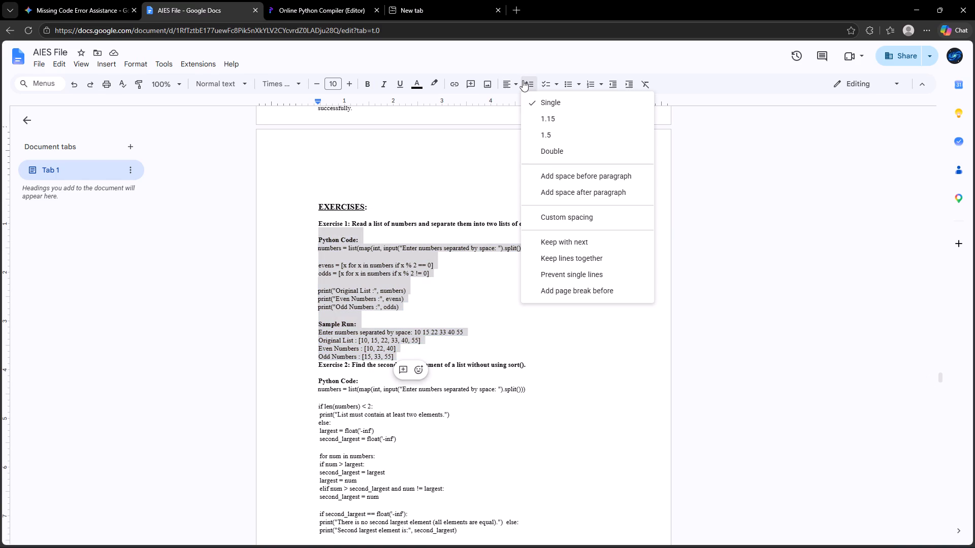
{"action": "left_click", "coordinate": [571, 218]}
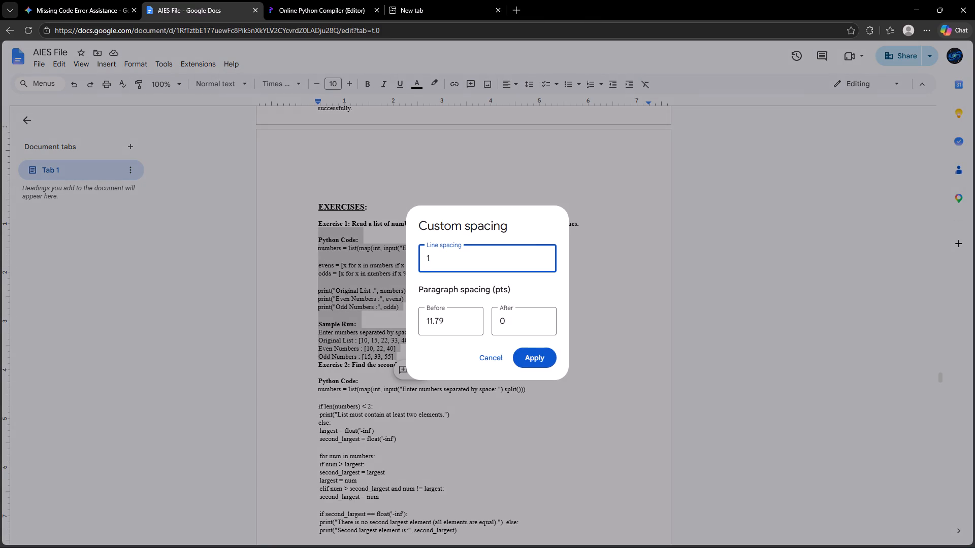
{"action": "key", "text": "Tab"}
{"action": "key", "text": "Tab"}
{"action": "key", "text": "Tab"}
{"action": "key", "text": "Tab"}
{"action": "key", "text": "Tab"}
{"action": "key", "text": "Tab"}
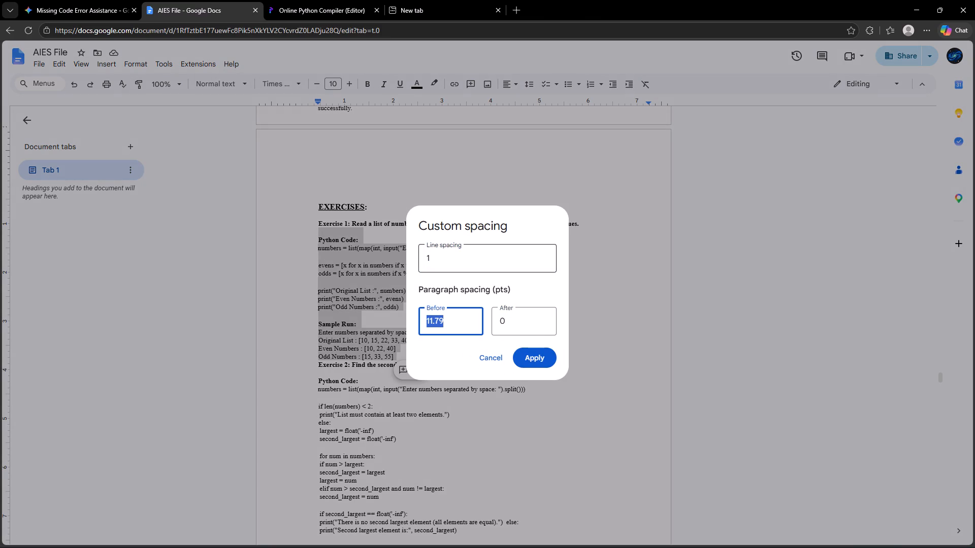
{"action": "key", "text": "1"}
{"action": "key", "text": "Tab"}
{"action": "key", "text": "1"}
{"action": "key", "text": "Tab"}
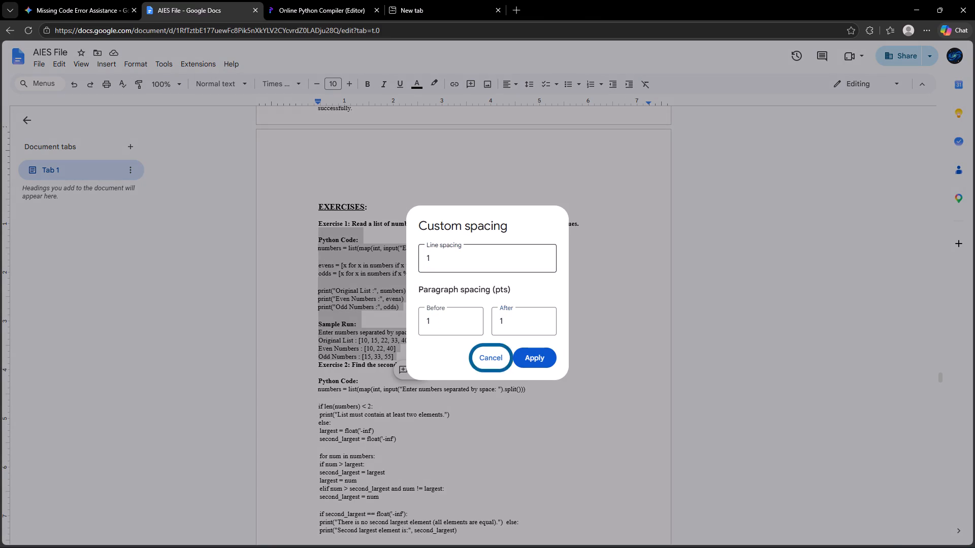
{"action": "key", "text": "Tab"}
{"action": "key", "text": "Return"}
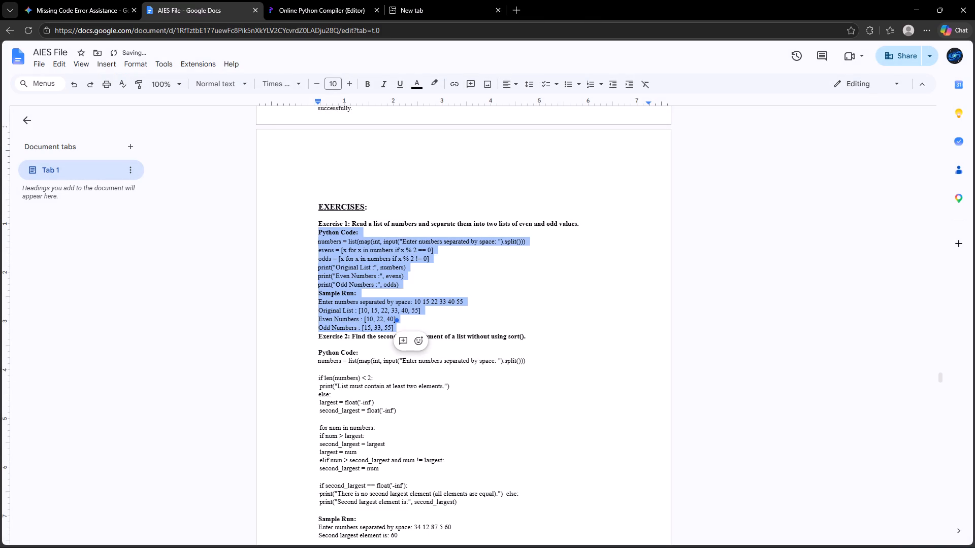
Insert a blank line above Exercise 1's "Sample Run:" label and another above the Exercise 2 heading.
{"action": "left_click", "coordinate": [483, 272]}
{"action": "left_click", "coordinate": [453, 283]}
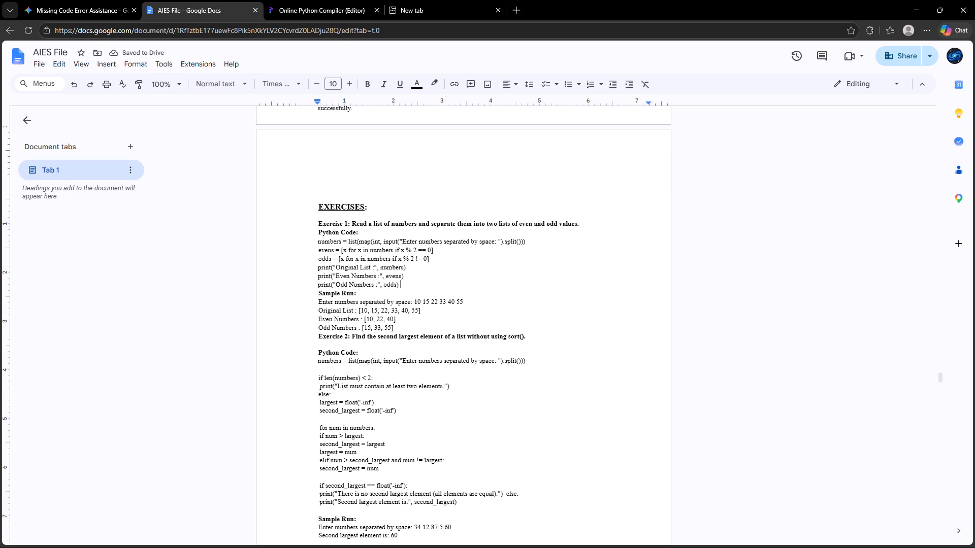
{"action": "key", "text": "Return"}
{"action": "scroll", "coordinate": [453, 283], "scroll_direction": "down", "scroll_amount": 1}
{"action": "left_click", "coordinate": [429, 301]}
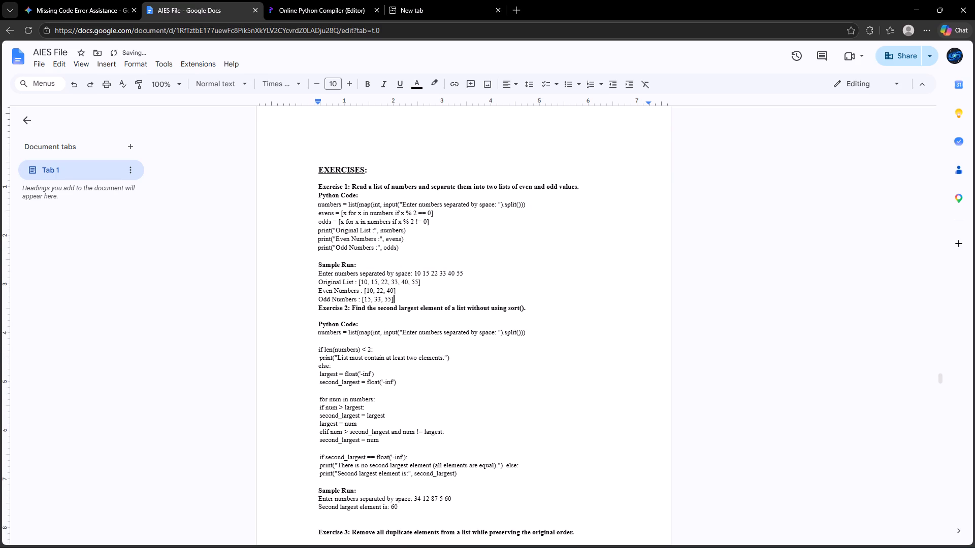
{"action": "key", "text": "Return"}
Apply custom spacing of 1 pt before and after paragraphs to Exercise 2's Python code and sample run in Experiment 7.
{"action": "scroll", "coordinate": [429, 301], "scroll_direction": "down", "scroll_amount": 4}
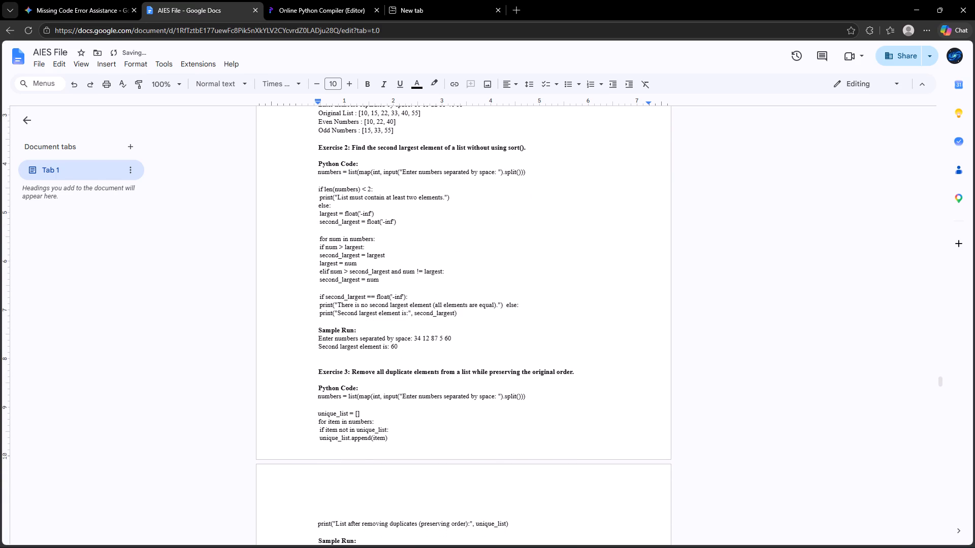
{"action": "left_click_drag", "start_coordinate": [316, 163], "coordinate": [421, 325]}
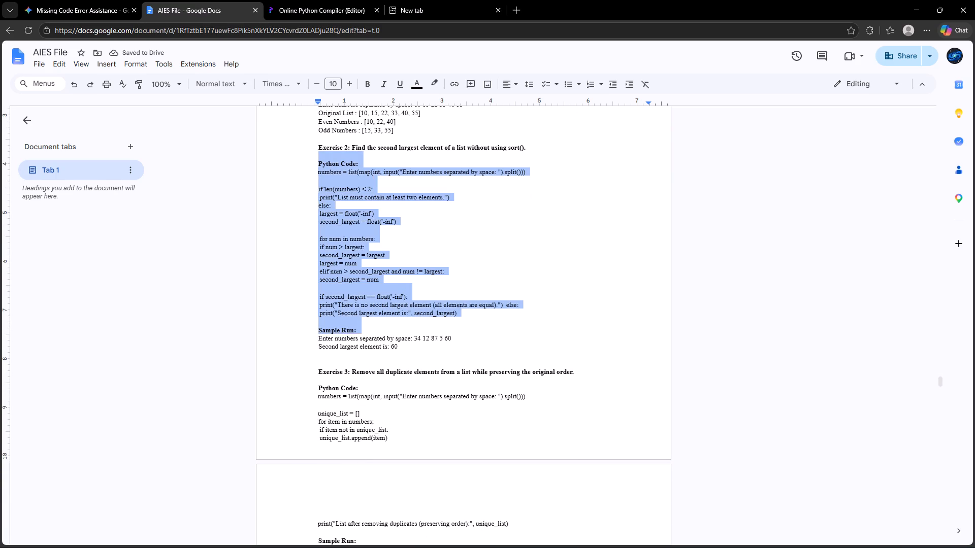
{"action": "left_click_drag", "start_coordinate": [421, 325], "coordinate": [418, 344]}
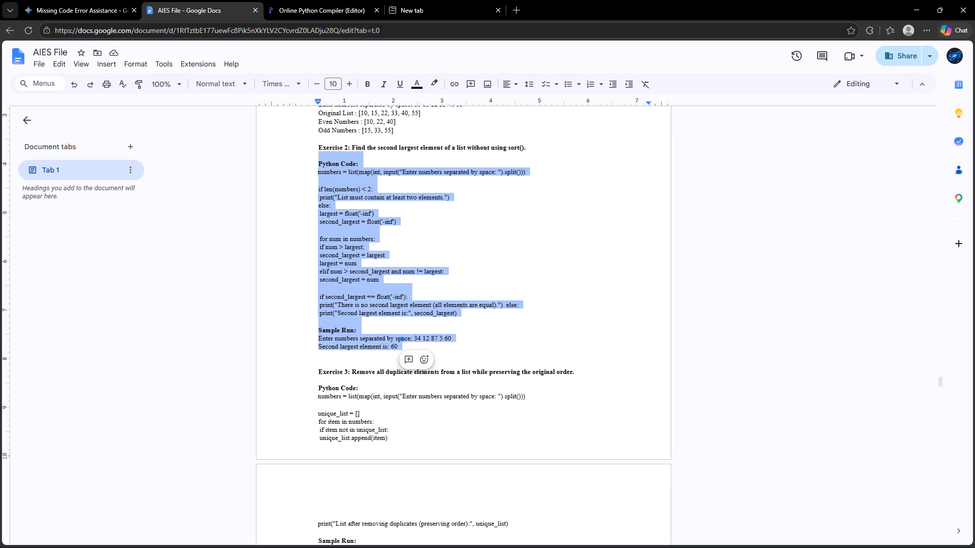
{"action": "left_click", "coordinate": [528, 88]}
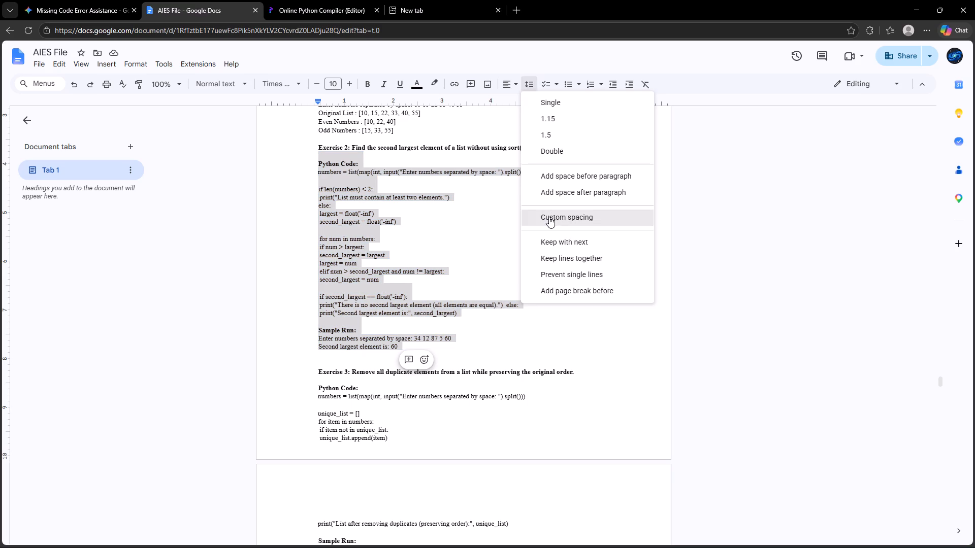
{"action": "left_click", "coordinate": [549, 217]}
{"action": "key", "text": "Tab"}
{"action": "key", "text": "Tab"}
{"action": "key", "text": "Tab"}
{"action": "key", "text": "Tab"}
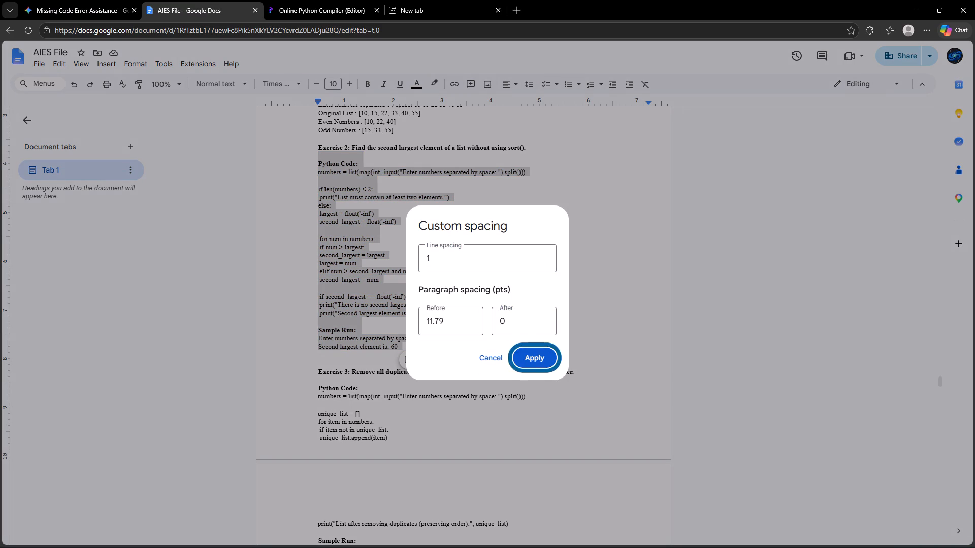
{"action": "key", "text": "Tab"}
{"action": "key", "text": "Tab"}
{"action": "key", "text": "1"}
{"action": "key", "text": "Tab"}
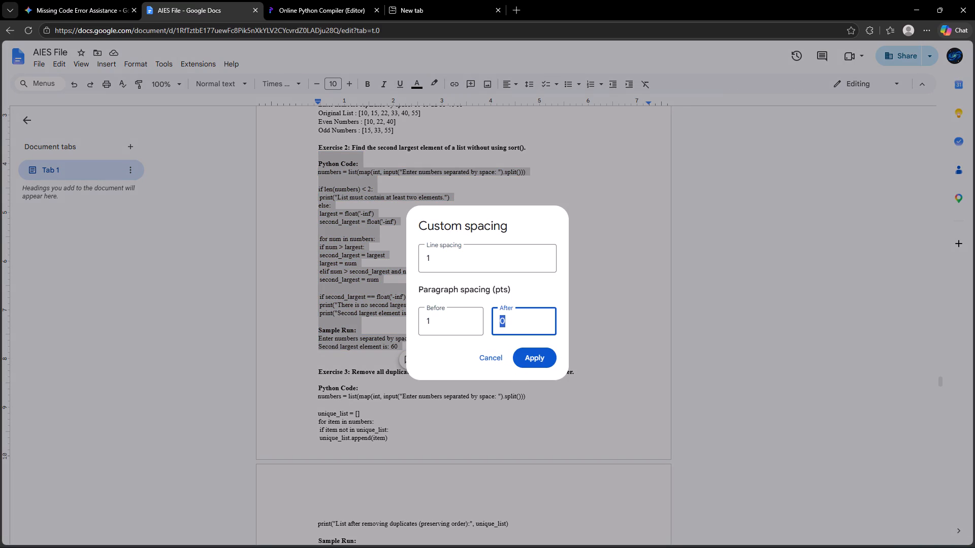
{"action": "key", "text": "1"}
{"action": "key", "text": "Tab"}
{"action": "key", "text": "Tab"}
{"action": "key", "text": "Return"}
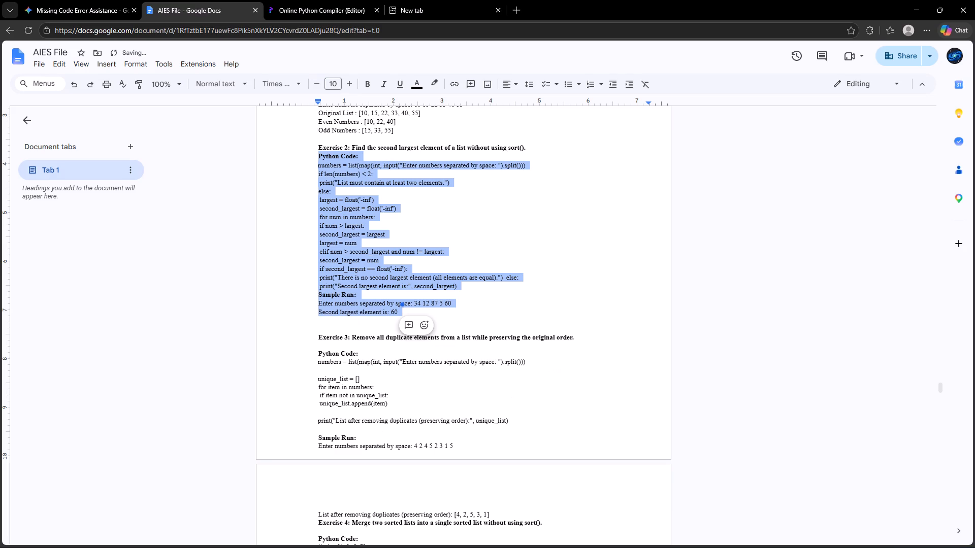
{"action": "left_click", "coordinate": [570, 143]}
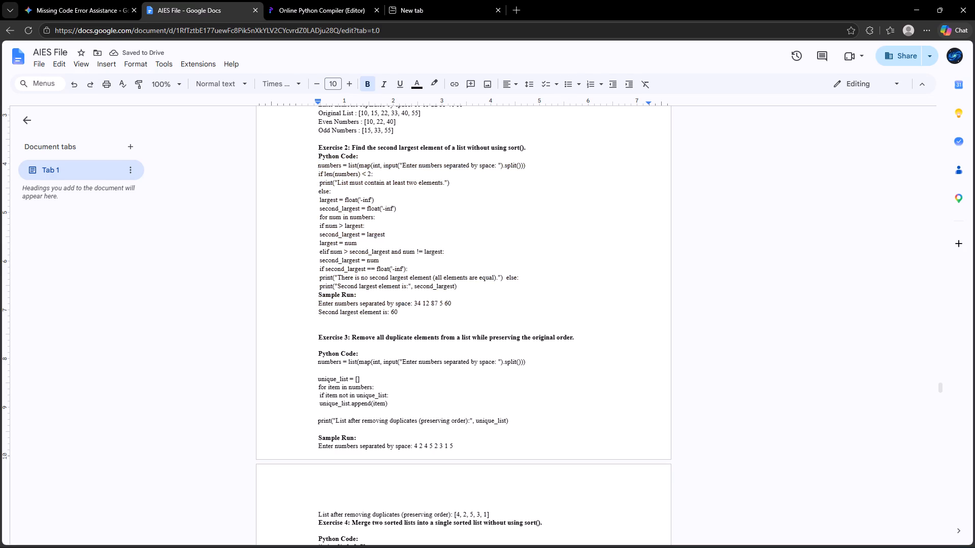
Insert a blank line above Exercise 2's "Sample Run:" label.
{"action": "left_click", "coordinate": [476, 283]}
{"action": "key", "text": "Return"}
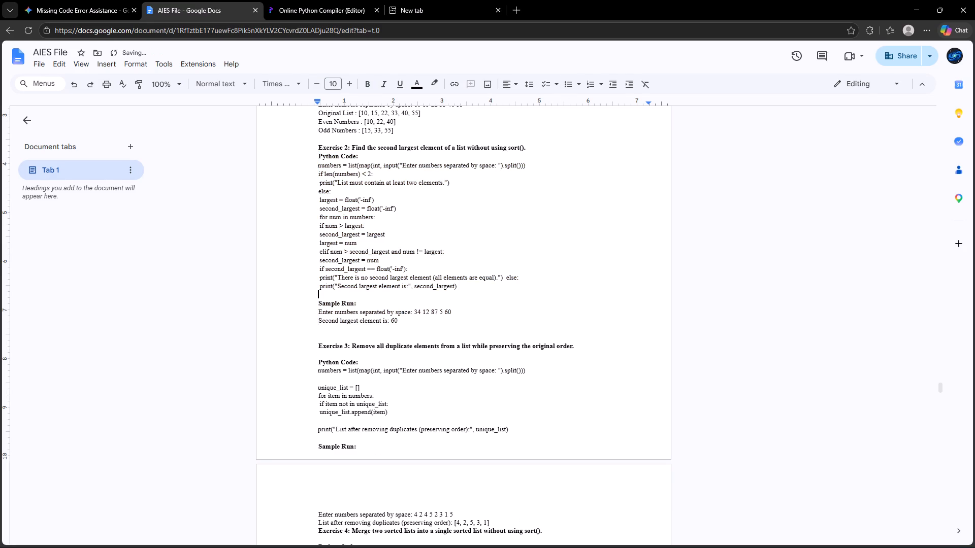
Apply custom spacing of 1 pt before and after the paragraph to the Exercise 3 heading.
{"action": "scroll", "coordinate": [476, 283], "scroll_direction": "down", "scroll_amount": 1}
{"action": "left_click", "coordinate": [399, 300]}
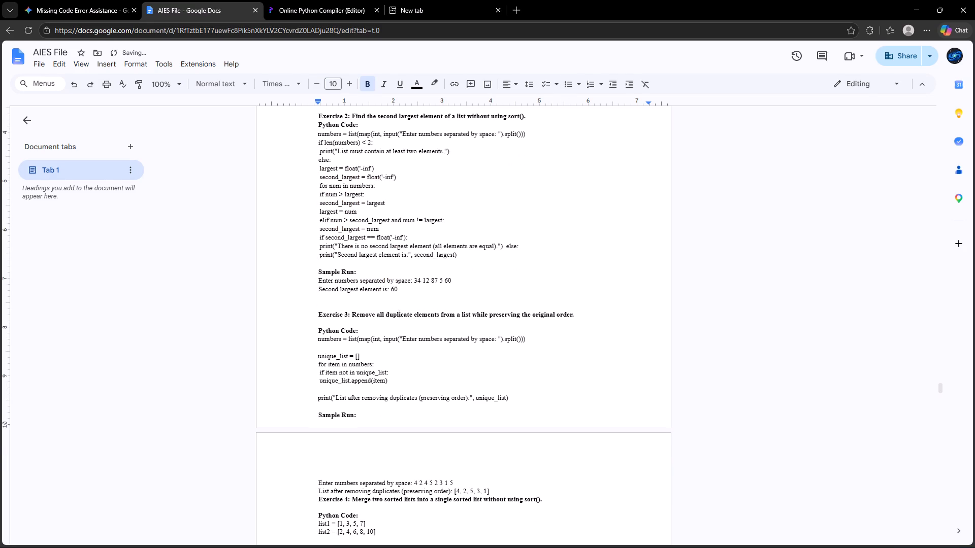
{"action": "left_click_drag", "start_coordinate": [310, 306], "coordinate": [583, 296]}
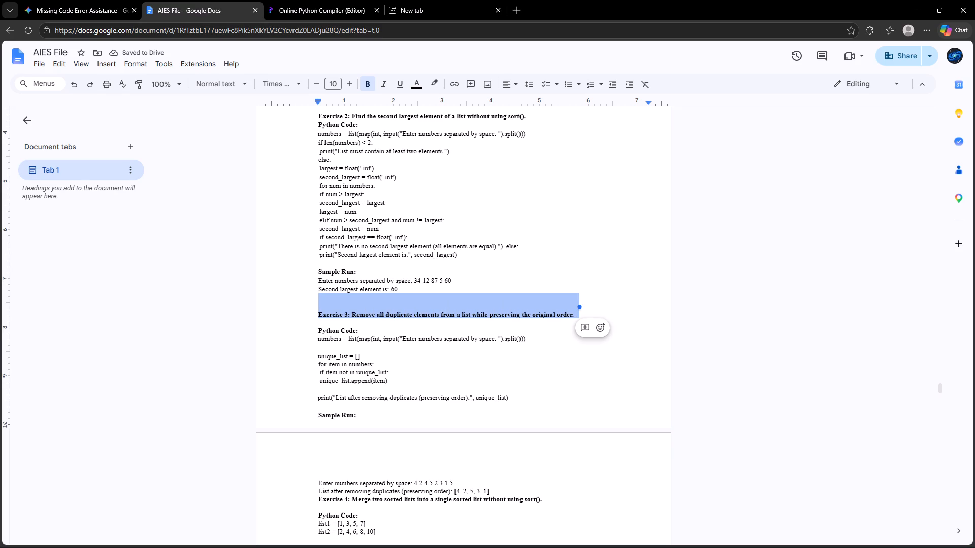
{"action": "left_click", "coordinate": [526, 90]}
{"action": "left_click", "coordinate": [555, 211]}
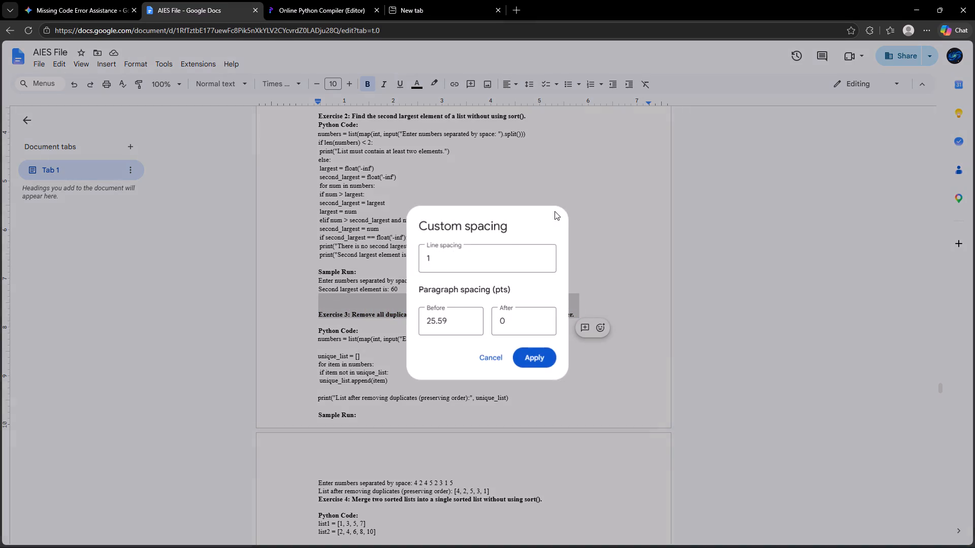
{"action": "double_click", "coordinate": [452, 317]}
{"action": "key", "text": "1"}
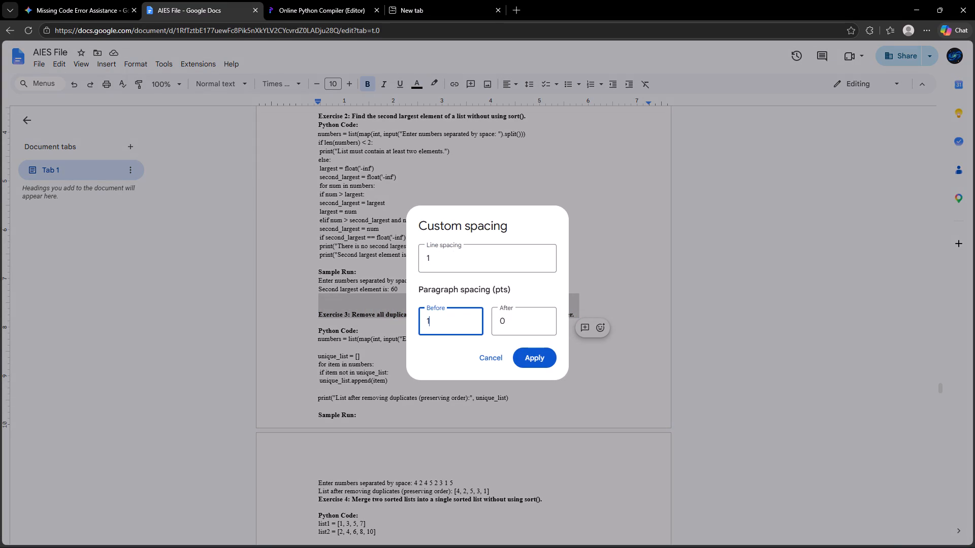
{"action": "left_click", "coordinate": [523, 323]}
{"action": "key", "text": "1"}
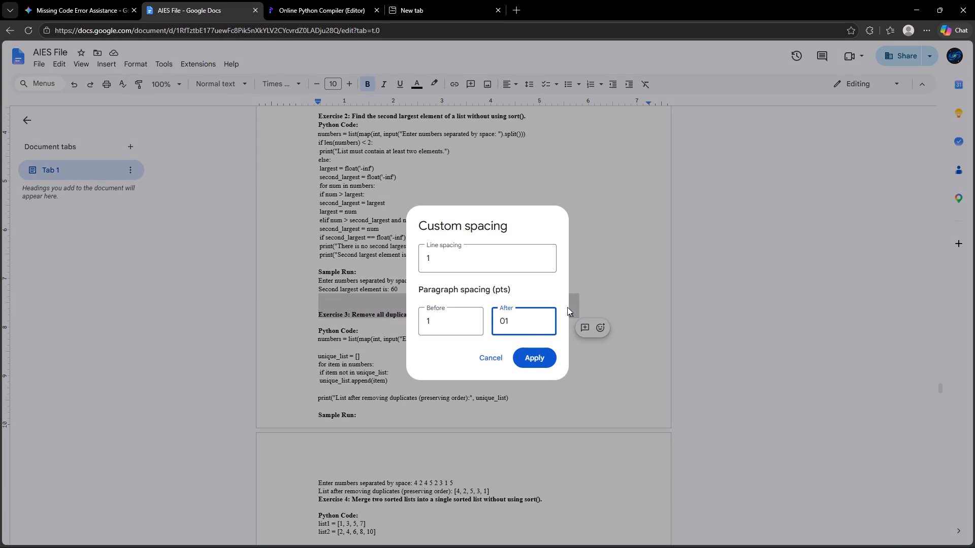
{"action": "key", "text": "BackSpace"}
{"action": "key", "text": "BackSpace"}
{"action": "key", "text": "1"}
{"action": "key", "text": "Tab"}
{"action": "key", "text": "Tab"}
{"action": "key", "text": "Return"}
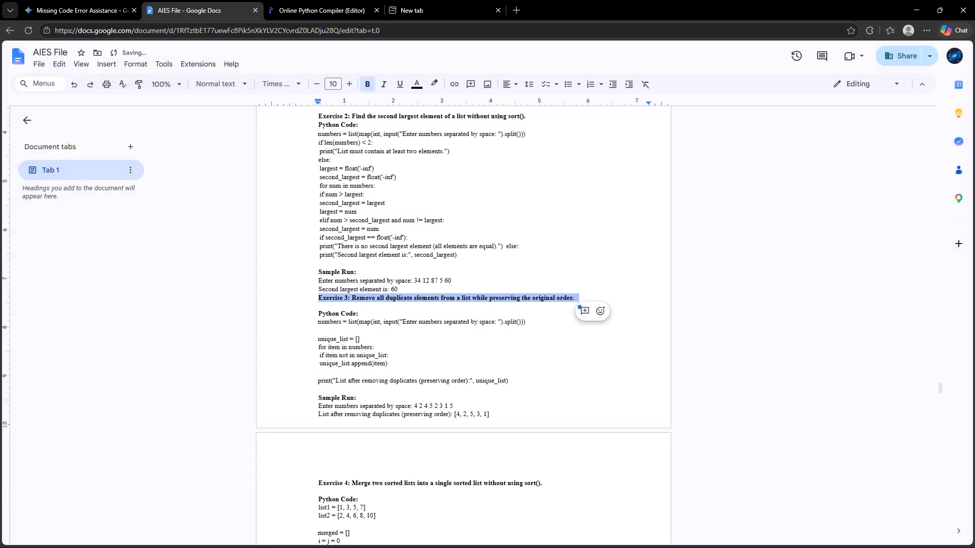
Insert a blank line above the Exercise 3 heading.
{"action": "left_click", "coordinate": [555, 292]}
{"action": "key", "text": "Return"}
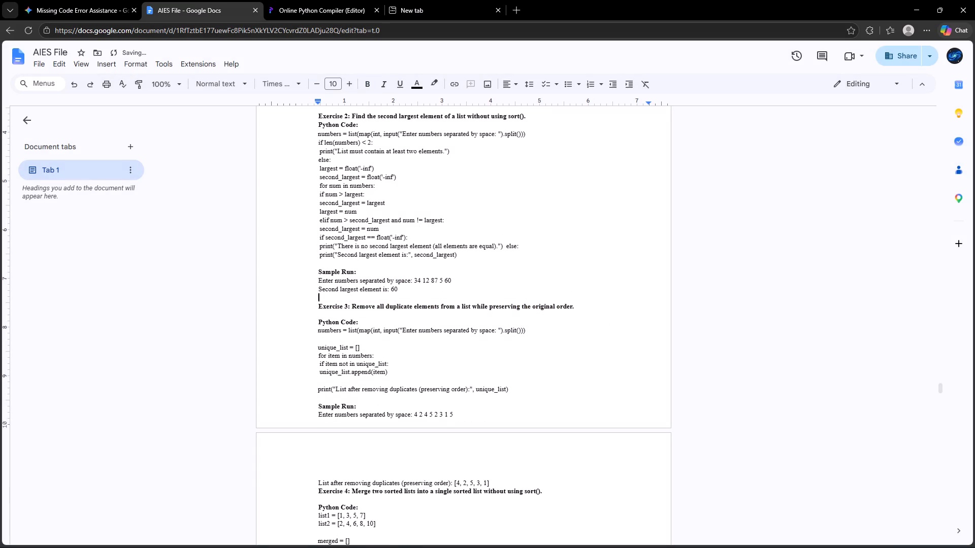
Apply custom spacing of 1 pt before and after paragraphs to Exercise 3's Python code and sample run.
{"action": "scroll", "coordinate": [555, 292], "scroll_direction": "down", "scroll_amount": 1}
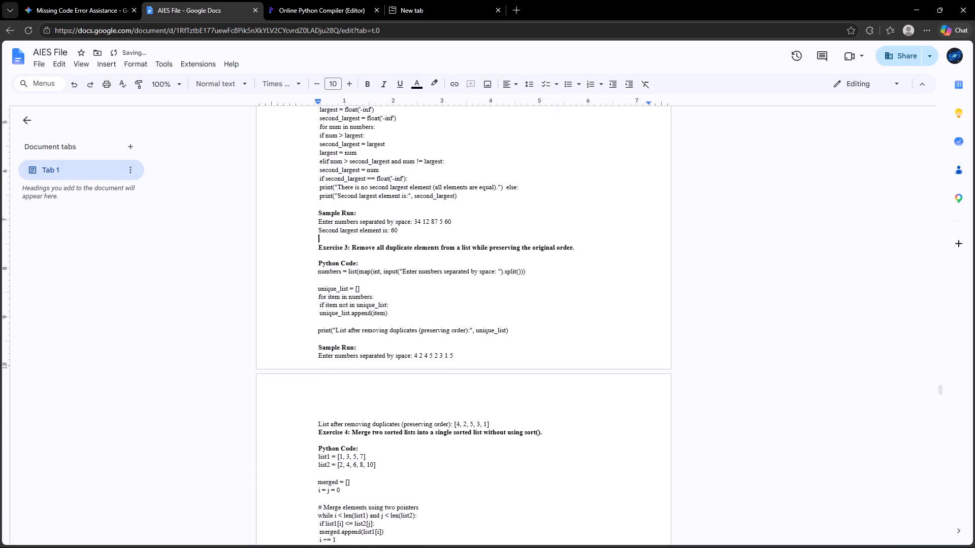
{"action": "left_click_drag", "start_coordinate": [317, 262], "coordinate": [498, 420]}
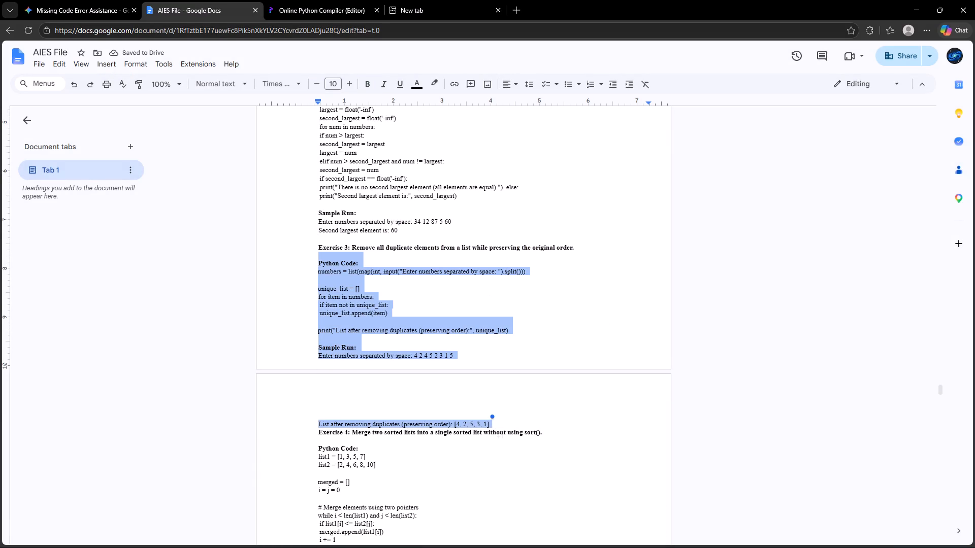
{"action": "left_click", "coordinate": [530, 81]}
{"action": "left_click", "coordinate": [565, 213]}
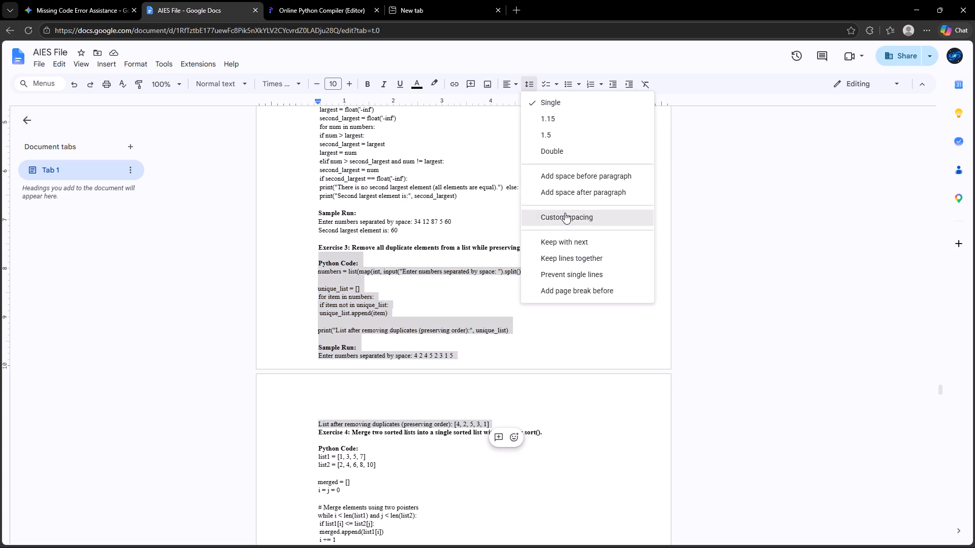
{"action": "double_click", "coordinate": [459, 330]}
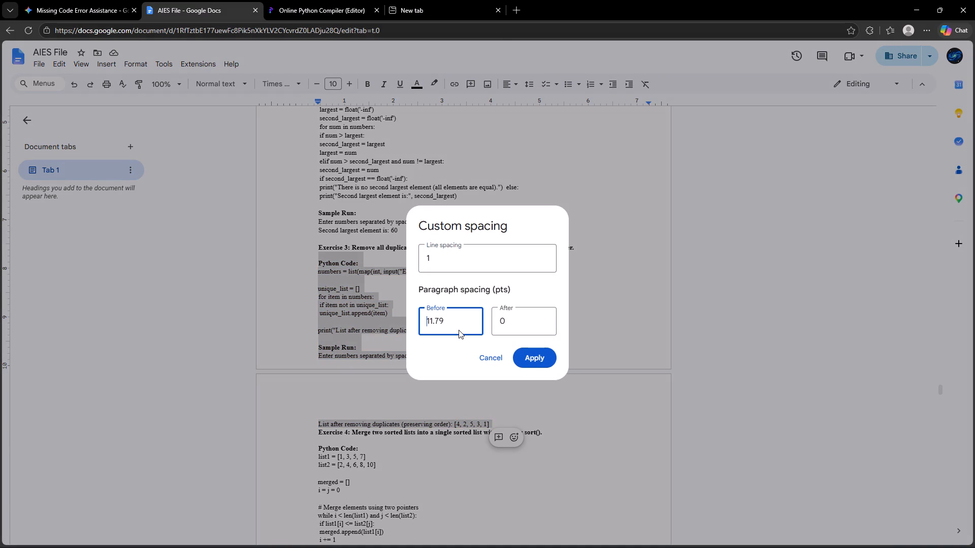
{"action": "key", "text": "1"}
{"action": "key", "text": "Tab"}
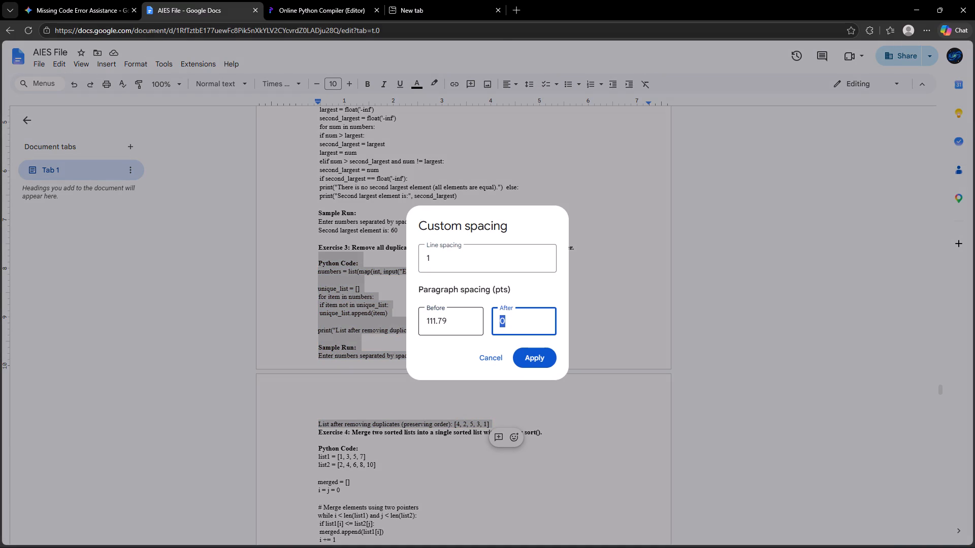
{"action": "key", "text": "shift+Tab"}
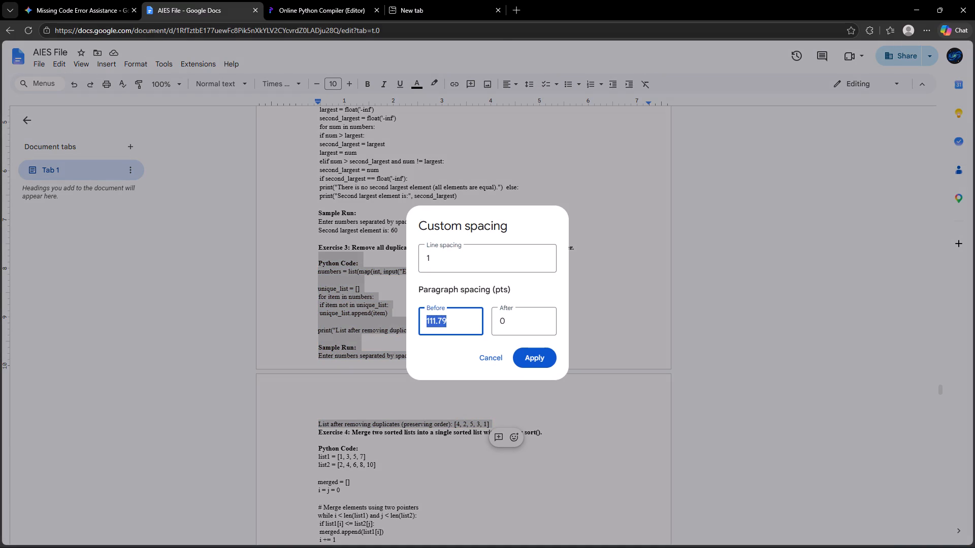
{"action": "key", "text": "1"}
{"action": "key", "text": "Tab"}
{"action": "key", "text": "1"}
{"action": "key", "text": "Tab"}
{"action": "key", "text": "Tab"}
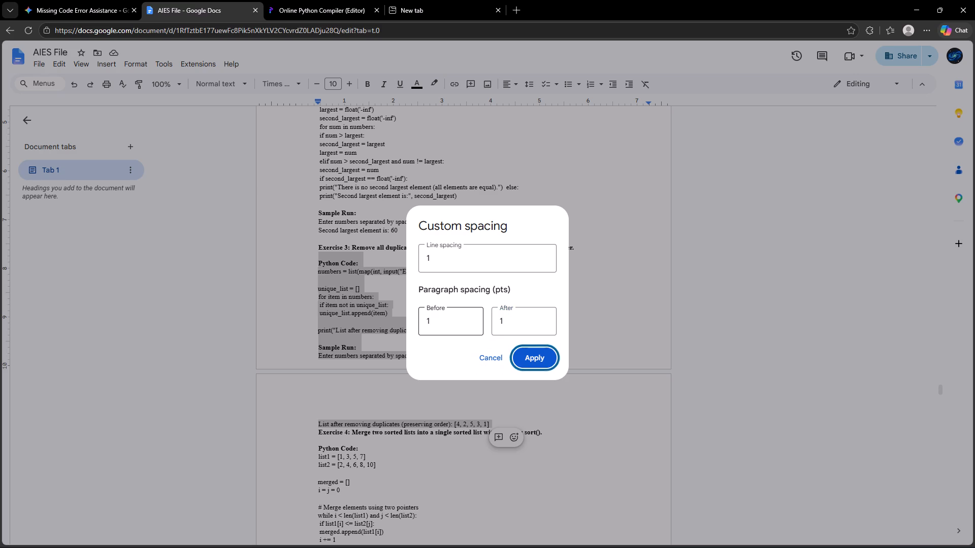
{"action": "key", "text": "Return"}
Insert a blank line above Exercise 3's "Sample Run:" label and another above the Exercise 4 heading.
{"action": "scroll", "coordinate": [459, 330], "scroll_direction": "down", "scroll_amount": 1}
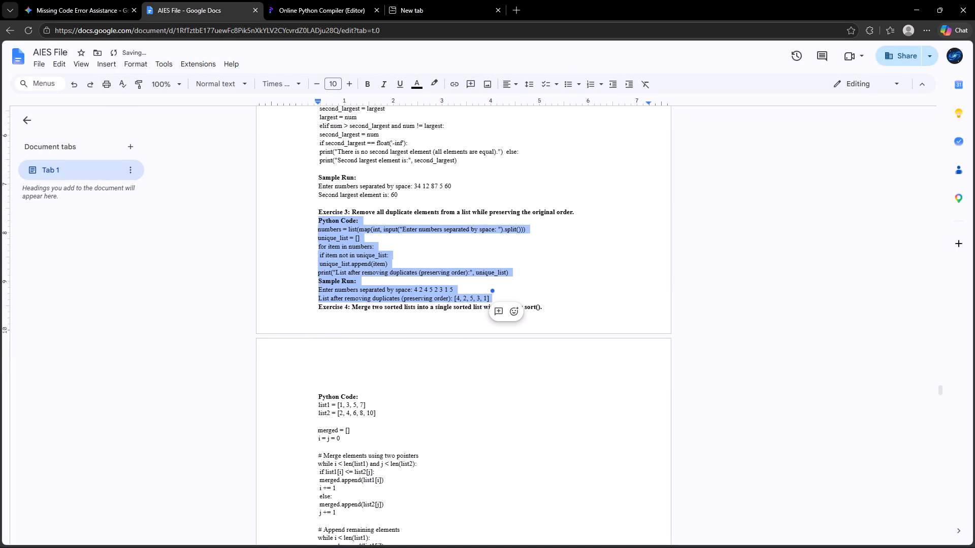
{"action": "left_click", "coordinate": [506, 299]}
{"action": "left_click", "coordinate": [516, 270]}
{"action": "key", "text": "Return"}
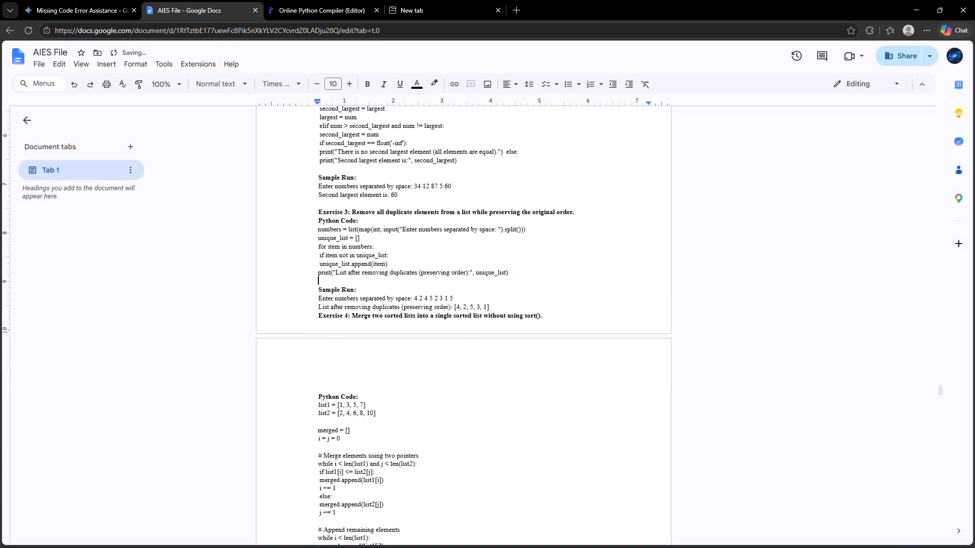
{"action": "left_click", "coordinate": [516, 296]}
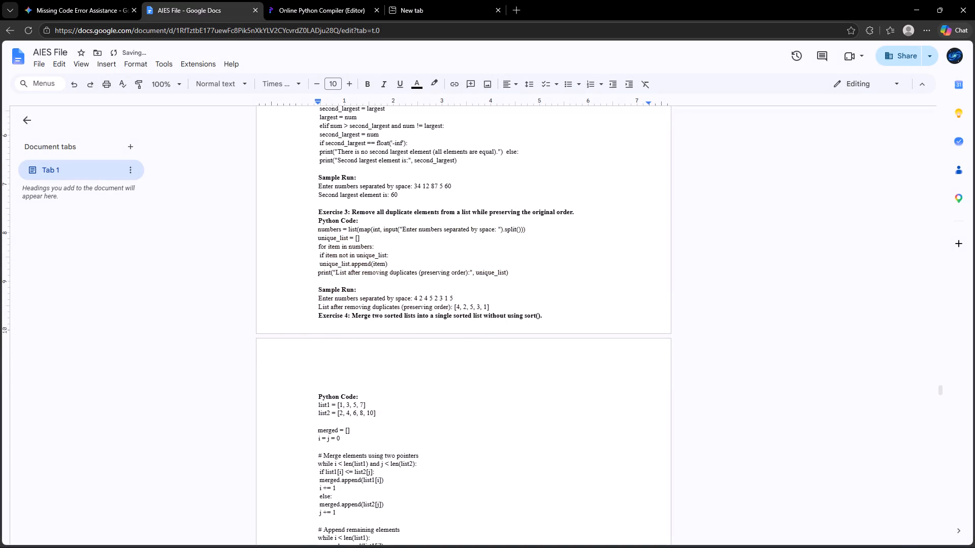
{"action": "left_click", "coordinate": [514, 301]}
{"action": "left_click", "coordinate": [500, 308]}
{"action": "key", "text": "Return"}
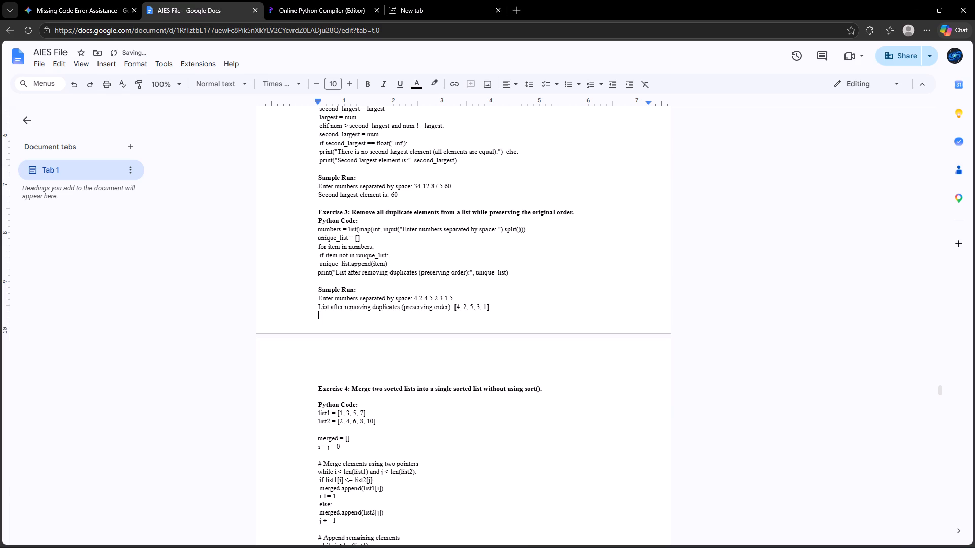
Apply custom spacing of 1 pt before and after paragraphs to Exercise 4's Python code and sample run.
{"action": "scroll", "coordinate": [500, 308], "scroll_direction": "down", "scroll_amount": 1}
{"action": "left_click", "coordinate": [343, 297]}
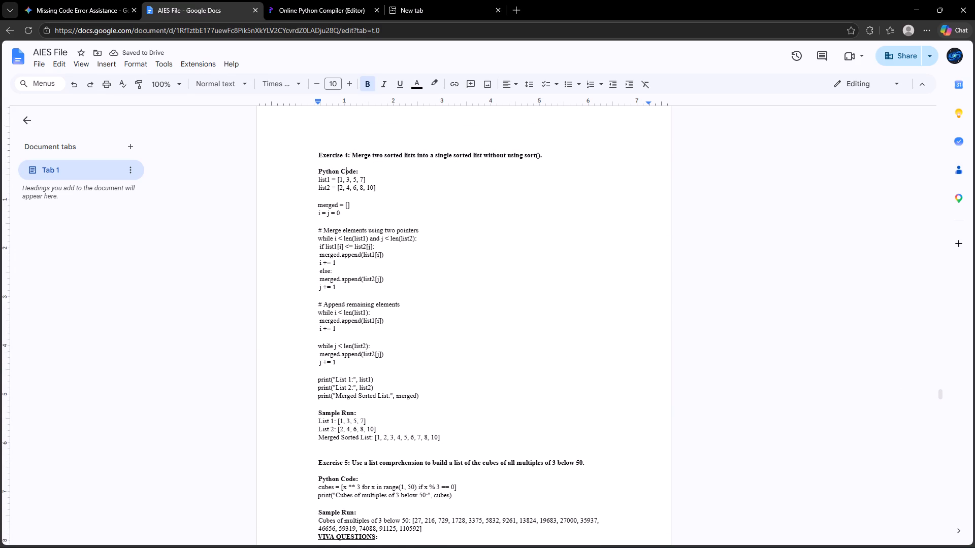
{"action": "left_click_drag", "start_coordinate": [316, 170], "coordinate": [450, 435]}
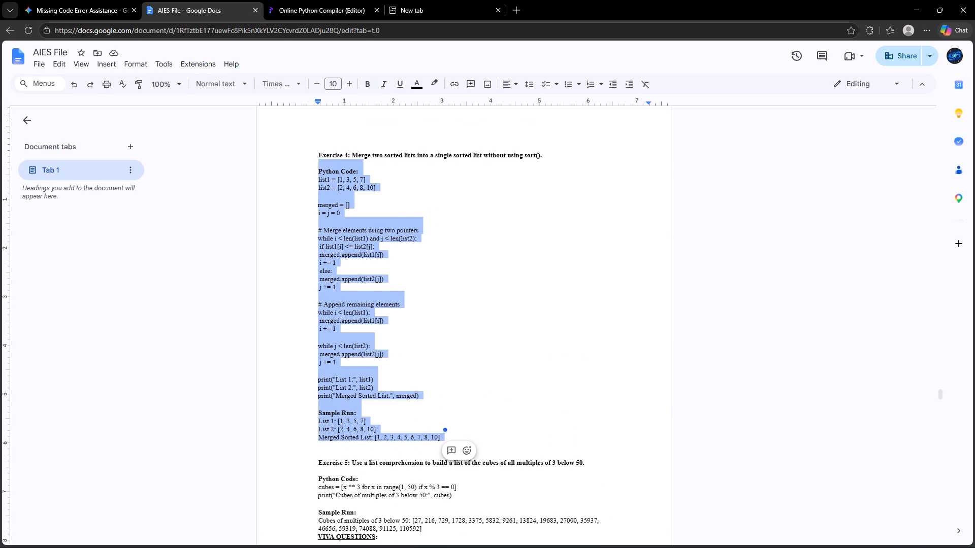
{"action": "left_click", "coordinate": [530, 81]}
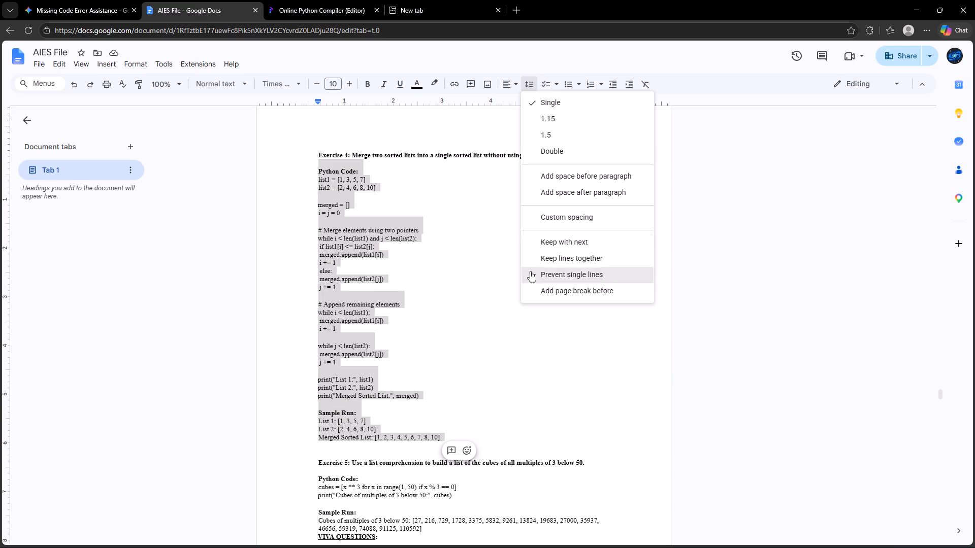
{"action": "left_click", "coordinate": [578, 223]}
{"action": "double_click", "coordinate": [474, 309]}
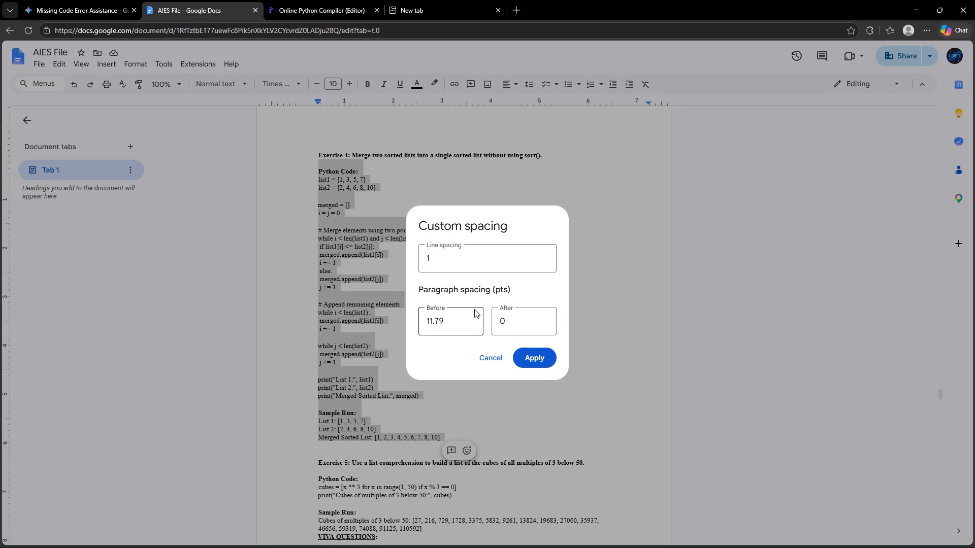
{"action": "key", "text": "1"}
{"action": "key", "text": "Tab"}
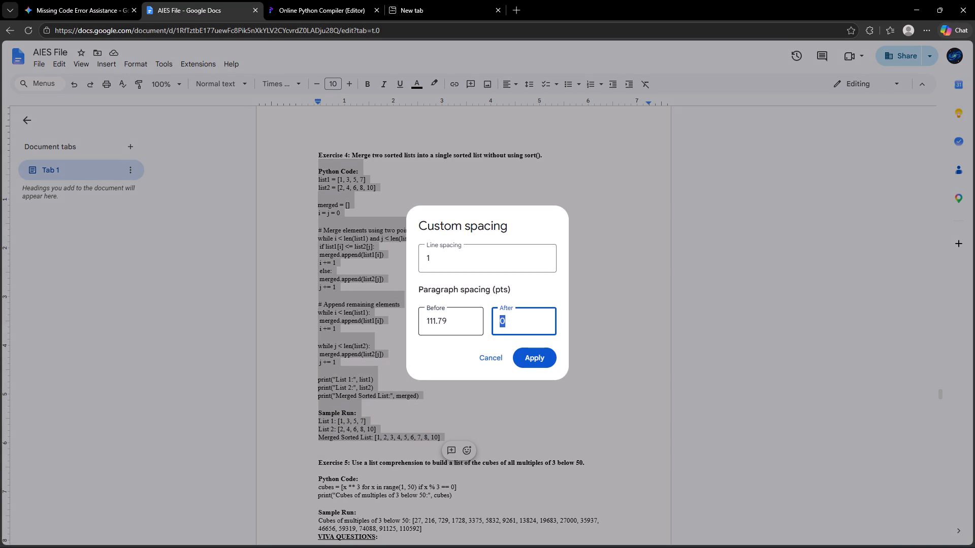
{"action": "key", "text": "shift+Tab"}
{"action": "key", "text": "1"}
{"action": "key", "text": "Tab"}
{"action": "type", "text": "111"}
{"action": "key", "text": "BackSpace"}
{"action": "key", "text": "BackSpace"}
{"action": "key", "text": "Tab"}
{"action": "key", "text": "Tab"}
{"action": "key", "text": "Return"}
Insert a blank line above Exercise 4's "Sample Run:" label.
{"action": "scroll", "coordinate": [474, 309], "scroll_direction": "down", "scroll_amount": 1}
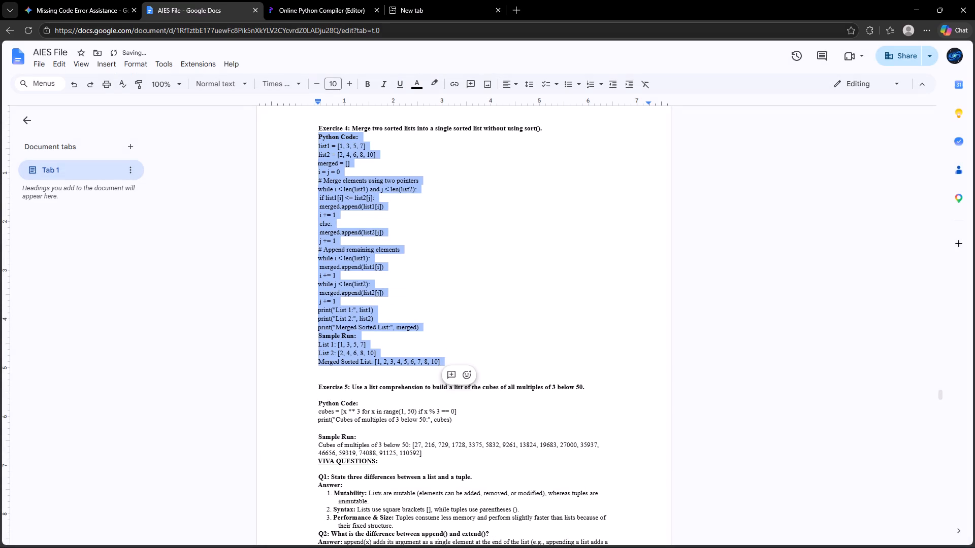
{"action": "left_click", "coordinate": [431, 321]}
{"action": "left_click", "coordinate": [429, 327]}
{"action": "key", "text": "Return"}
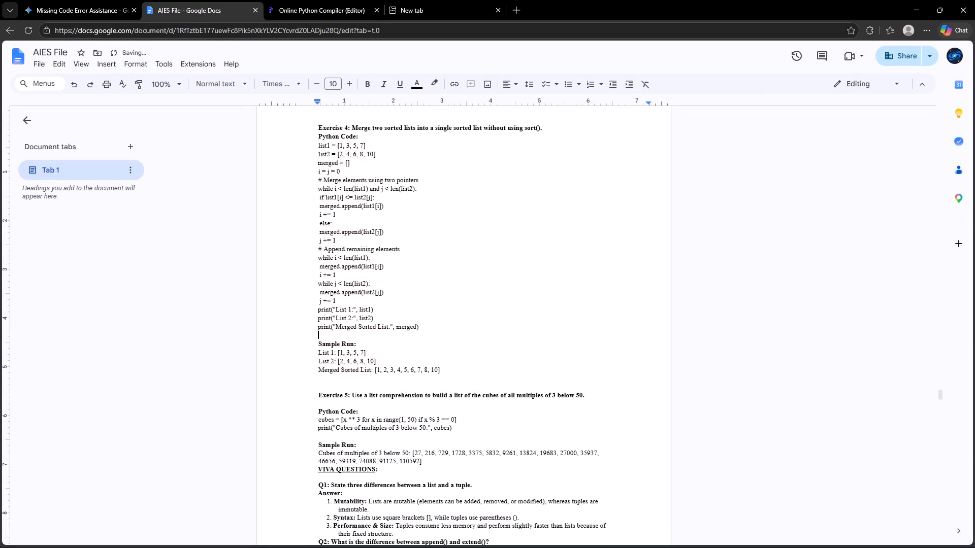
{"action": "scroll", "coordinate": [429, 327], "scroll_direction": "down", "scroll_amount": 1}
{"action": "scroll", "coordinate": [343, 321], "scroll_direction": "down", "scroll_amount": 1}
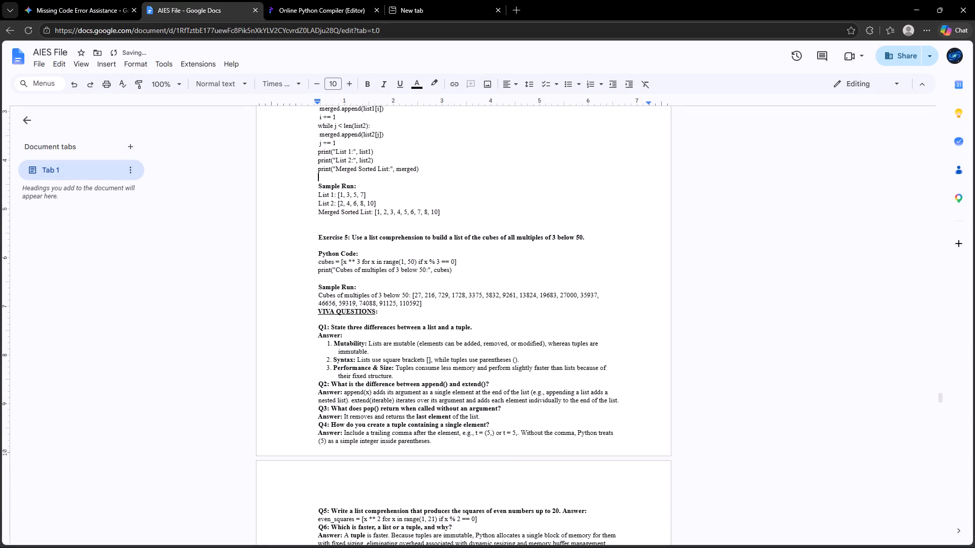
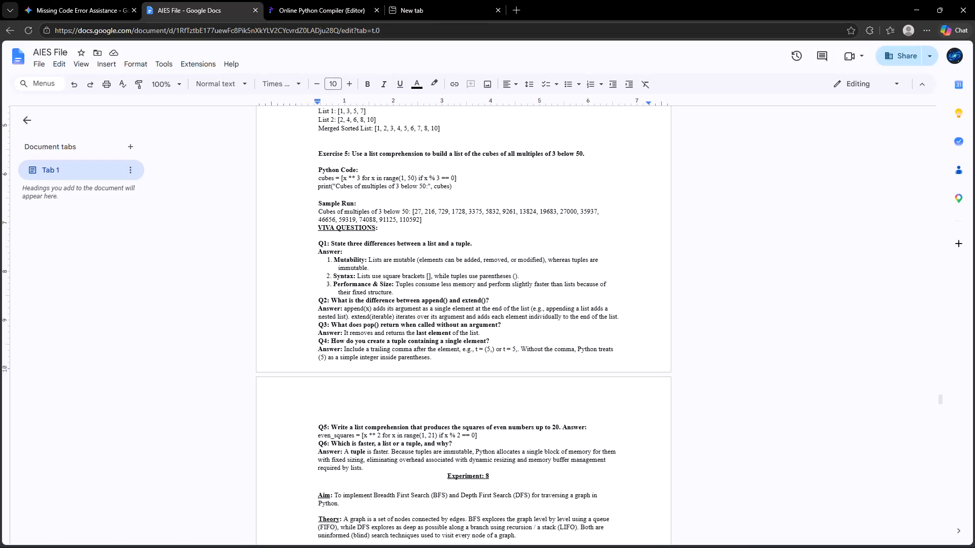
Apply custom spacing of 1 pt before and after the paragraph to the Exercise 5 heading.
{"action": "scroll", "coordinate": [313, 262], "scroll_direction": "up", "scroll_amount": 3}
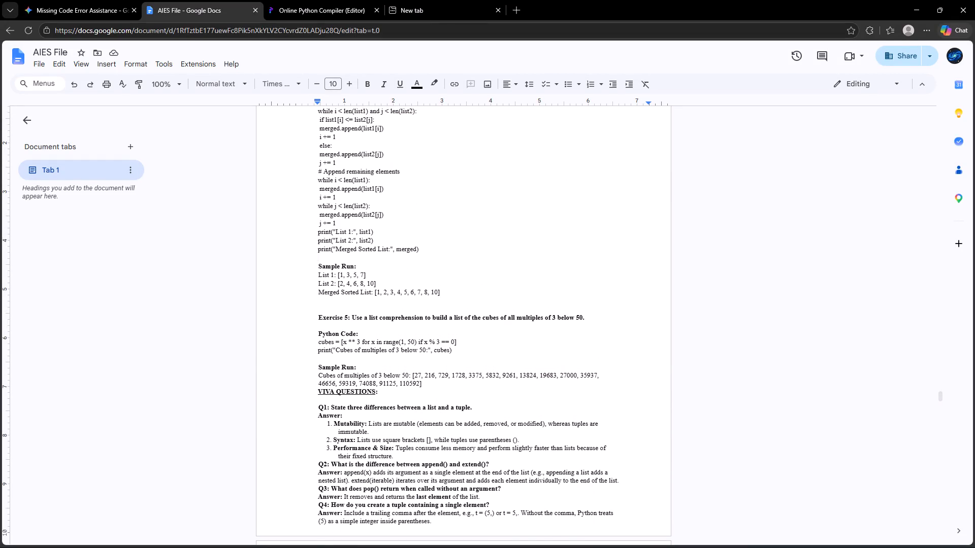
{"action": "left_click", "coordinate": [343, 311]}
{"action": "scroll", "coordinate": [329, 298], "scroll_direction": "up", "scroll_amount": 1}
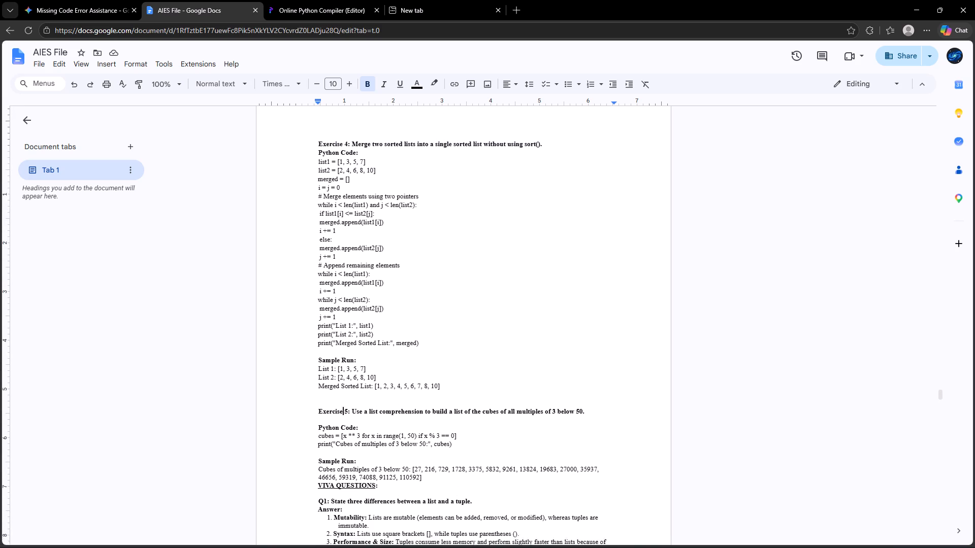
{"action": "scroll", "coordinate": [329, 298], "scroll_direction": "up", "scroll_amount": 1}
{"action": "left_click_drag", "start_coordinate": [318, 303], "coordinate": [593, 301]}
{"action": "left_click", "coordinate": [524, 86]}
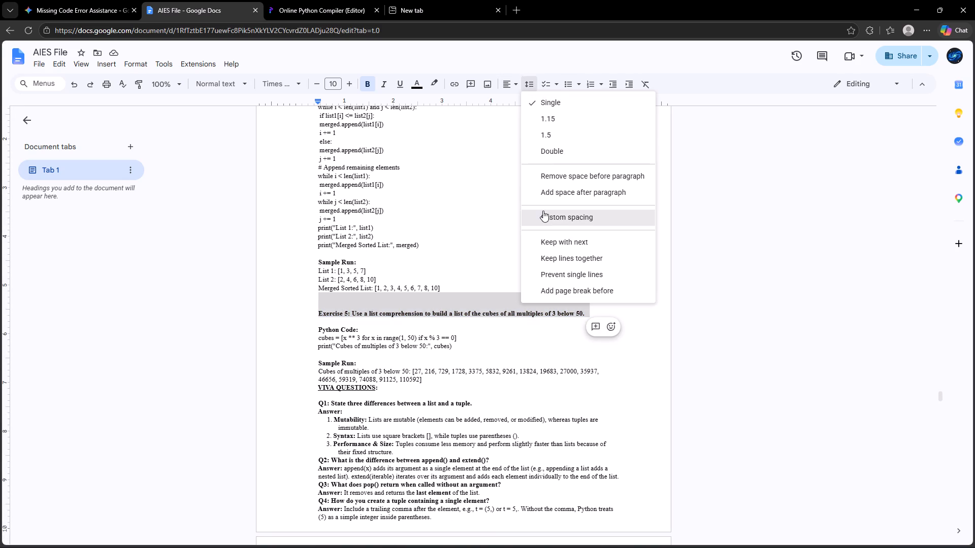
{"action": "left_click", "coordinate": [543, 211]}
{"action": "key", "text": "Tab"}
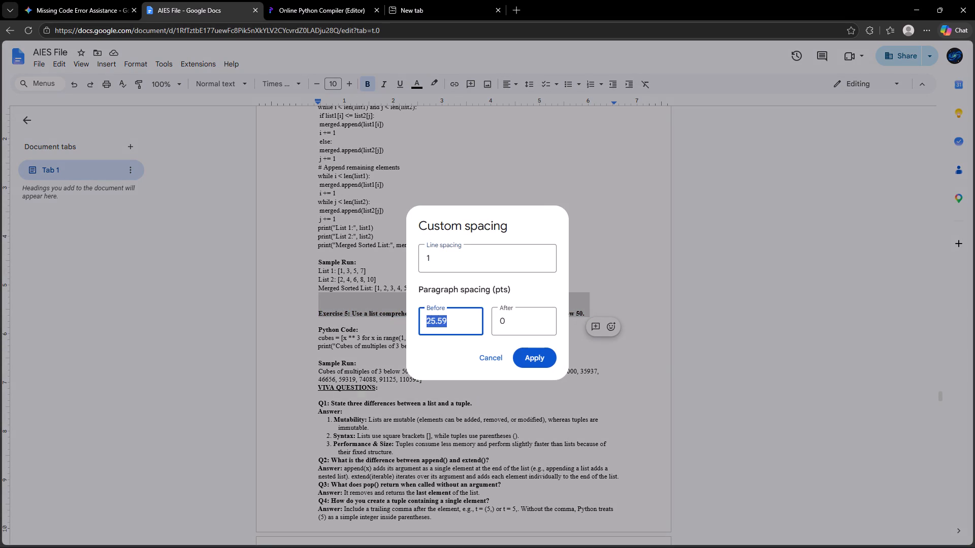
{"action": "key", "text": "Tab"}
{"action": "key", "text": "Tab"}
{"action": "key", "text": "Tab"}
{"action": "key", "text": "Tab"}
{"action": "key", "text": "Tab"}
{"action": "key", "text": "1"}
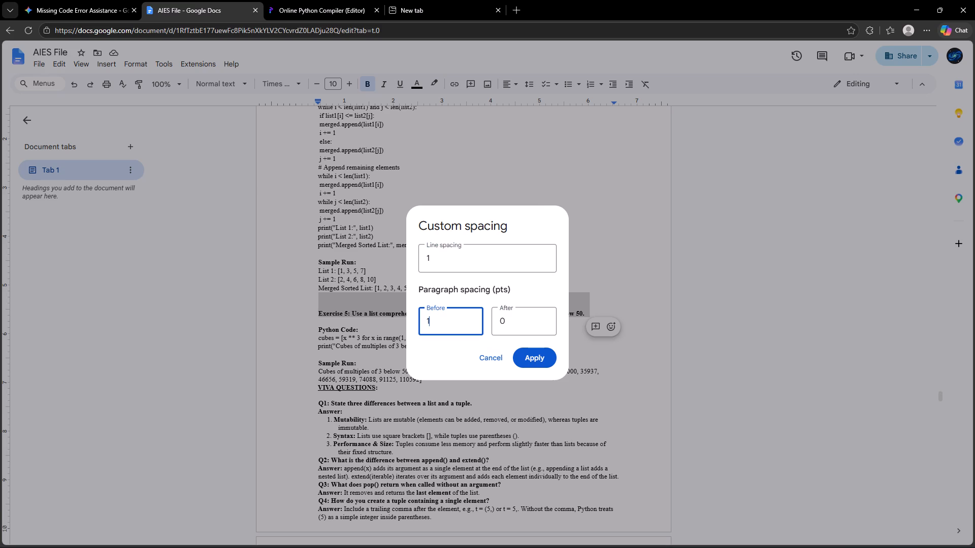
{"action": "key", "text": "Tab"}
{"action": "key", "text": "1"}
{"action": "key", "text": "Tab"}
{"action": "key", "text": "Tab"}
{"action": "key", "text": "Return"}
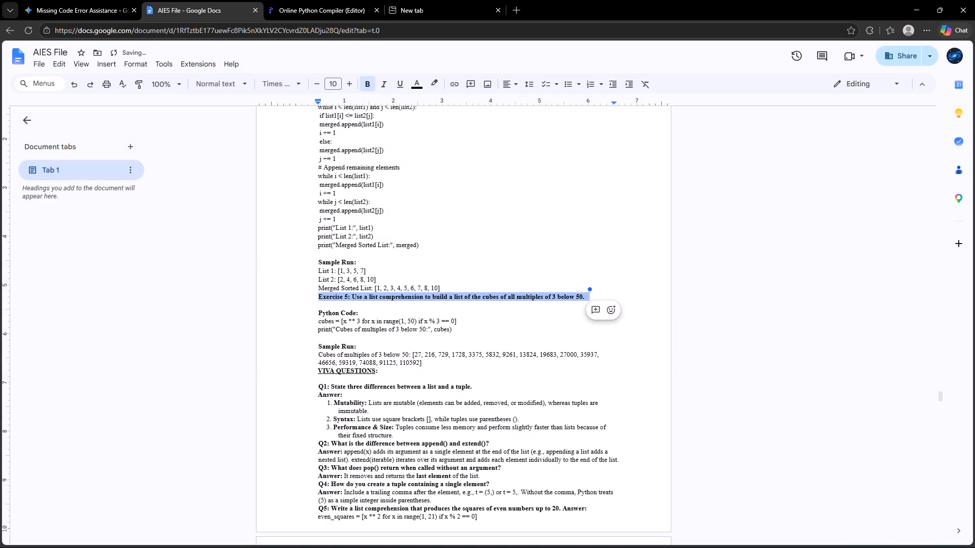
Insert a blank line above the Exercise 5 heading and another above Experiment 7's "VIVA QUESTIONS:" heading.
{"action": "left_click", "coordinate": [495, 266]}
{"action": "left_click", "coordinate": [493, 279]}
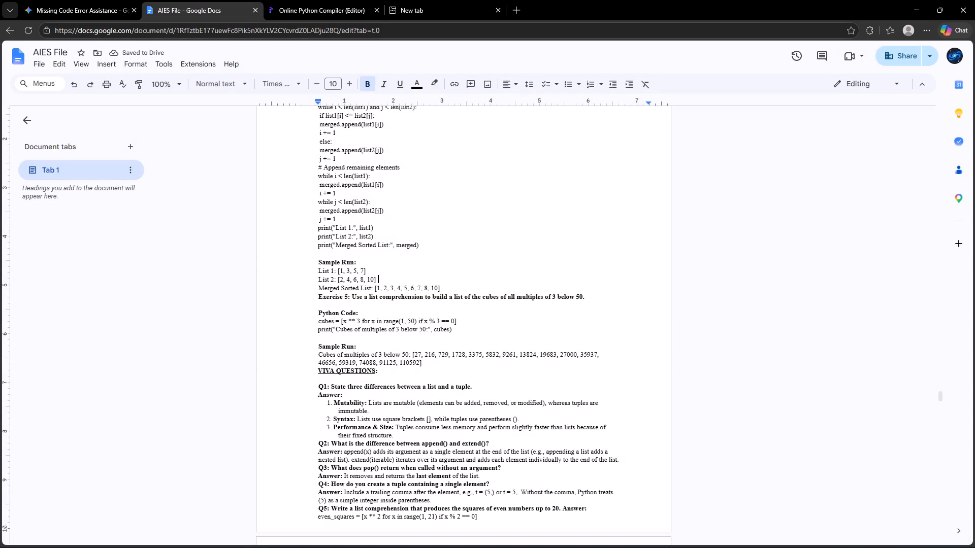
{"action": "left_click_drag", "start_coordinate": [493, 279], "coordinate": [494, 292]}
{"action": "left_click", "coordinate": [494, 292]}
{"action": "left_click", "coordinate": [487, 288]}
{"action": "key", "text": "Return"}
{"action": "scroll", "coordinate": [487, 288], "scroll_direction": "down", "scroll_amount": 1}
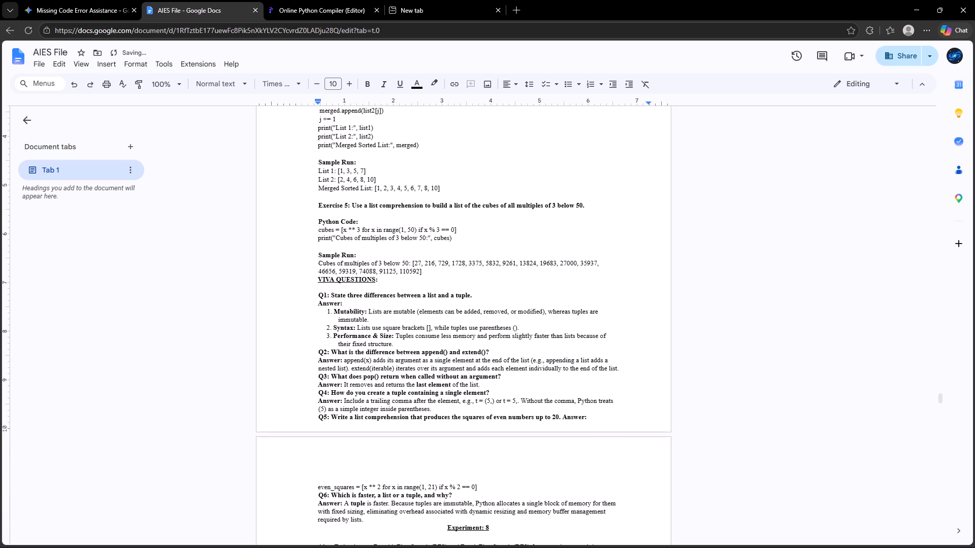
{"action": "left_click", "coordinate": [434, 272]}
{"action": "key", "text": "Return"}
Increase the font size of Experiment 7's "VIVA QUESTIONS:" heading to 12.
{"action": "key", "text": "ctrl+Down"}
{"action": "key", "text": "ctrl+shift+Down"}
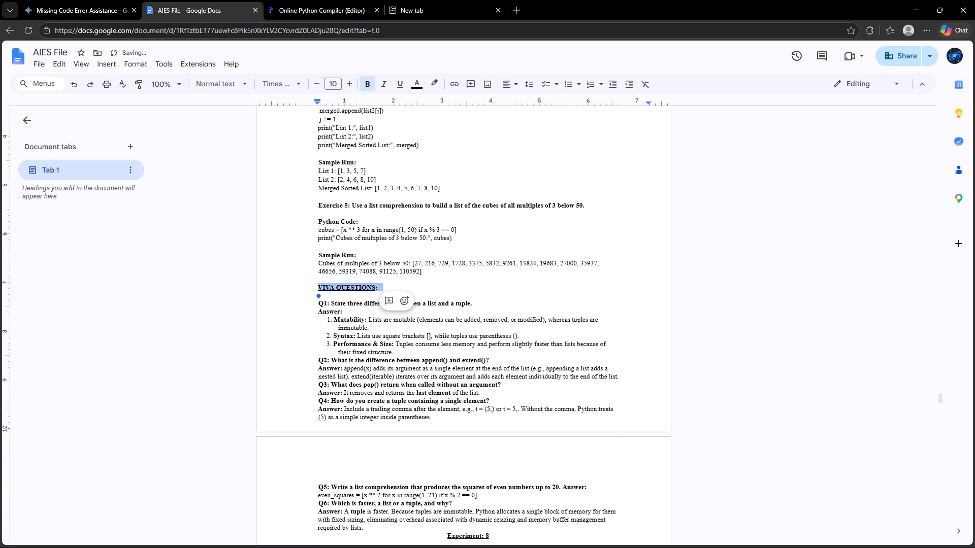
{"action": "key", "text": "ctrl+shift+period"}
{"action": "key", "text": "ctrl+shift+period"}
Insert a blank line above viva question Q2 and another above Q3.
{"action": "scroll", "coordinate": [434, 272], "scroll_direction": "down", "scroll_amount": 1}
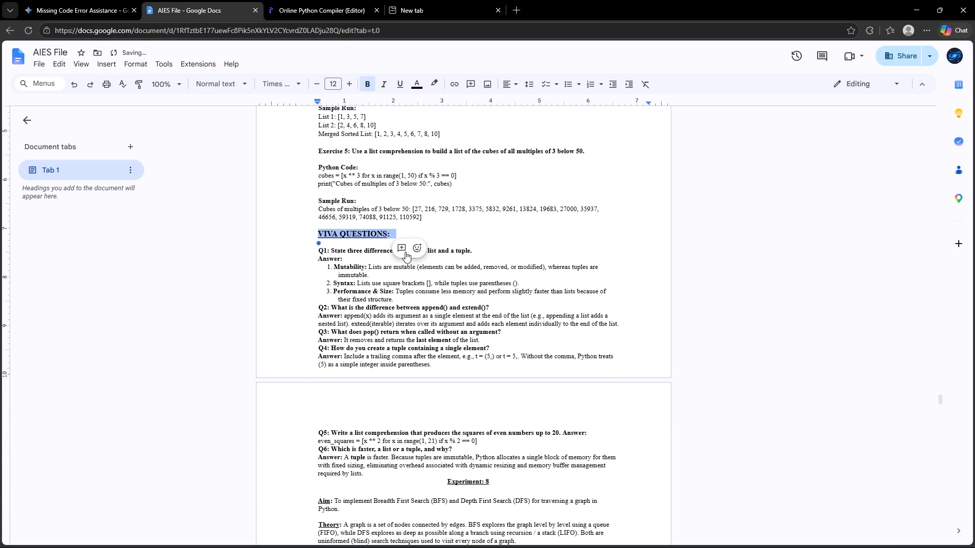
{"action": "left_click", "coordinate": [404, 302]}
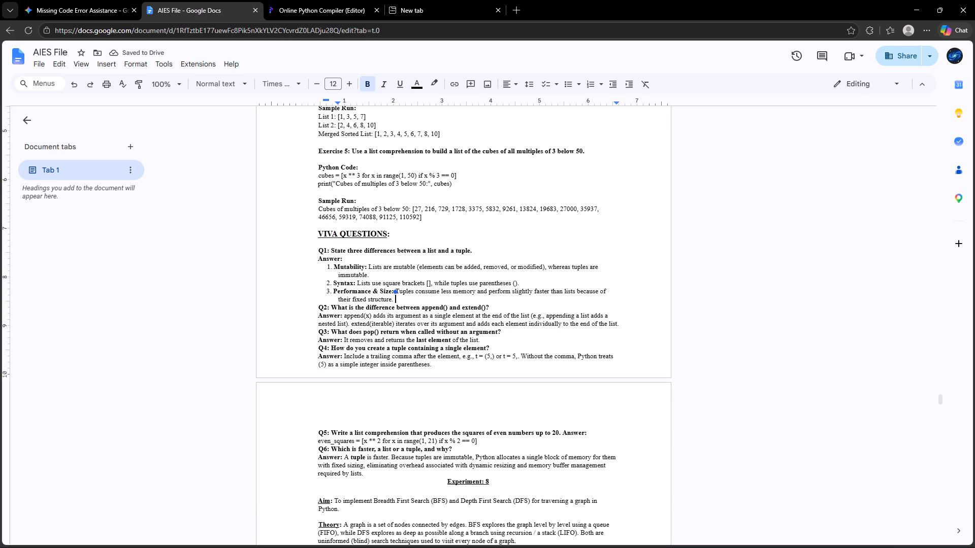
{"action": "key", "text": "Return"}
{"action": "key", "text": "Down"}
{"action": "key", "text": "Down"}
{"action": "key", "text": "Left"}
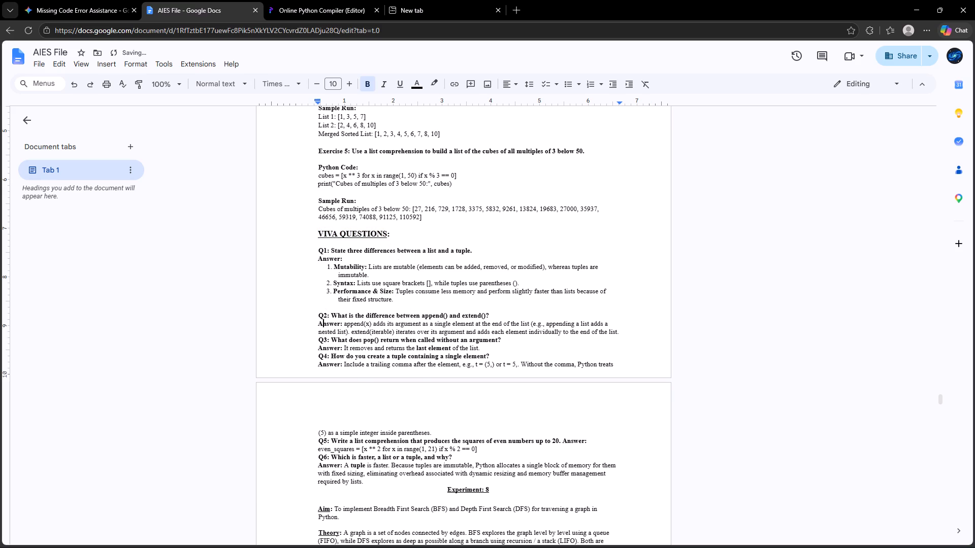
{"action": "key", "text": "Left"}
{"action": "key", "text": "Down"}
{"action": "key", "text": "Down"}
{"action": "key", "text": "Down"}
{"action": "key", "text": "Up"}
{"action": "key", "text": "Return"}
Insert a blank line above viva question Q4 and another above Q5.
{"action": "key", "text": "Down"}
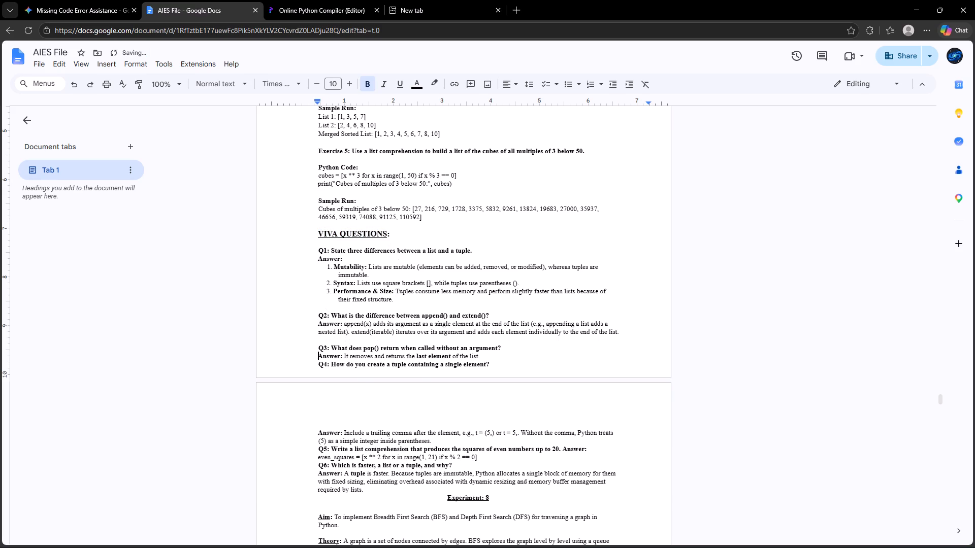
{"action": "key", "text": "Down"}
{"action": "key", "text": "Return"}
{"action": "key", "text": "Down"}
{"action": "key", "text": "Down"}
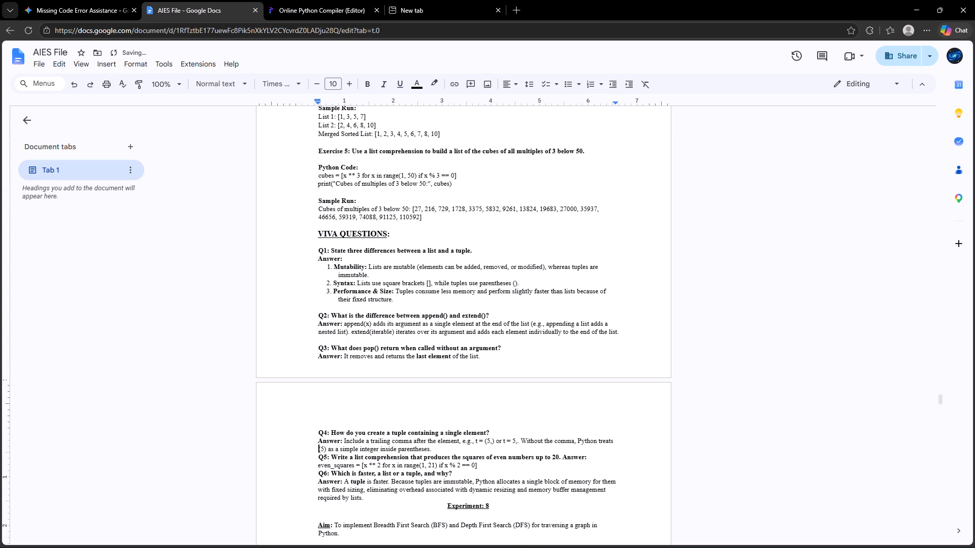
{"action": "key", "text": "Down"}
{"action": "key", "text": "Return"}
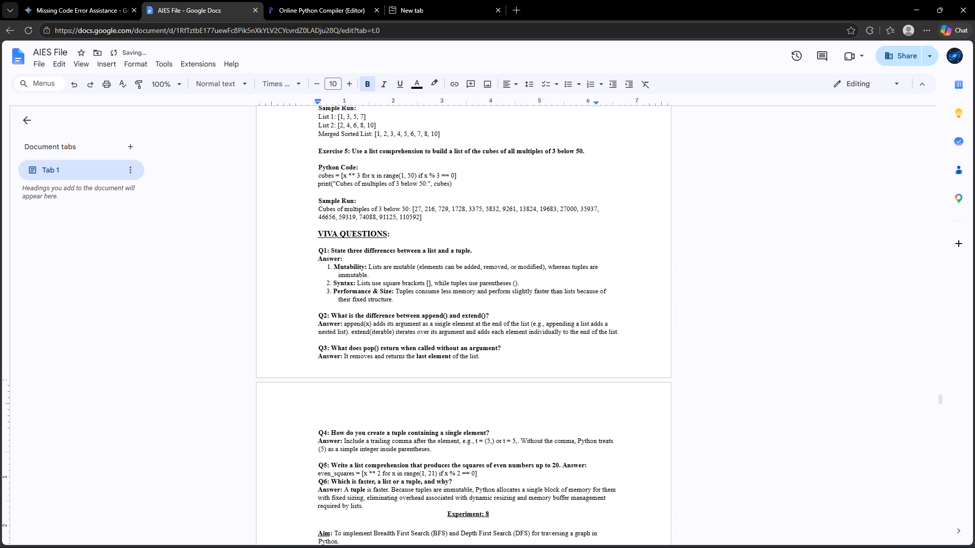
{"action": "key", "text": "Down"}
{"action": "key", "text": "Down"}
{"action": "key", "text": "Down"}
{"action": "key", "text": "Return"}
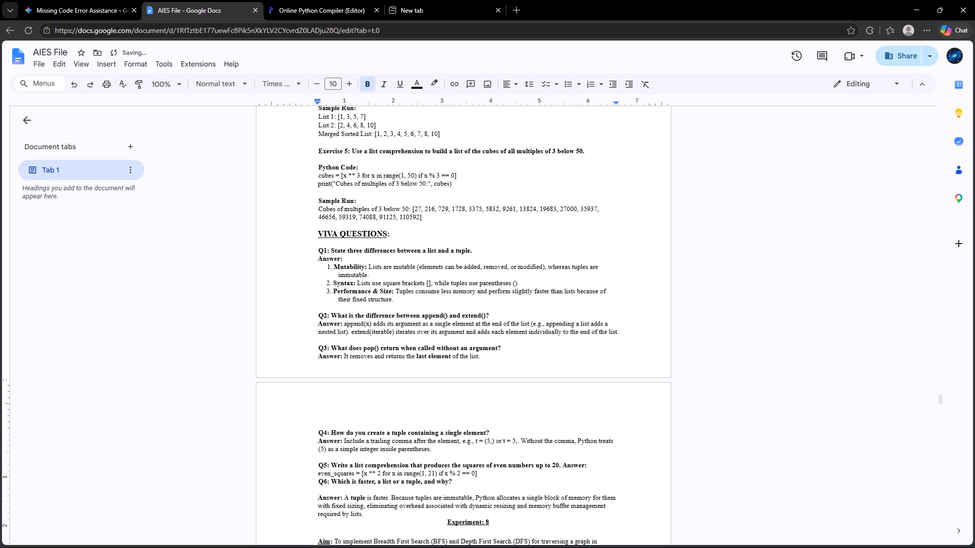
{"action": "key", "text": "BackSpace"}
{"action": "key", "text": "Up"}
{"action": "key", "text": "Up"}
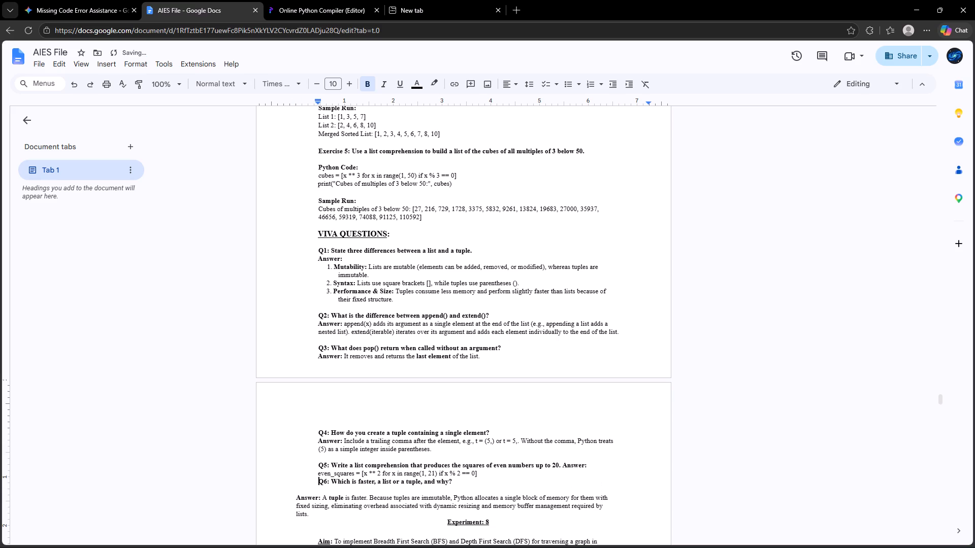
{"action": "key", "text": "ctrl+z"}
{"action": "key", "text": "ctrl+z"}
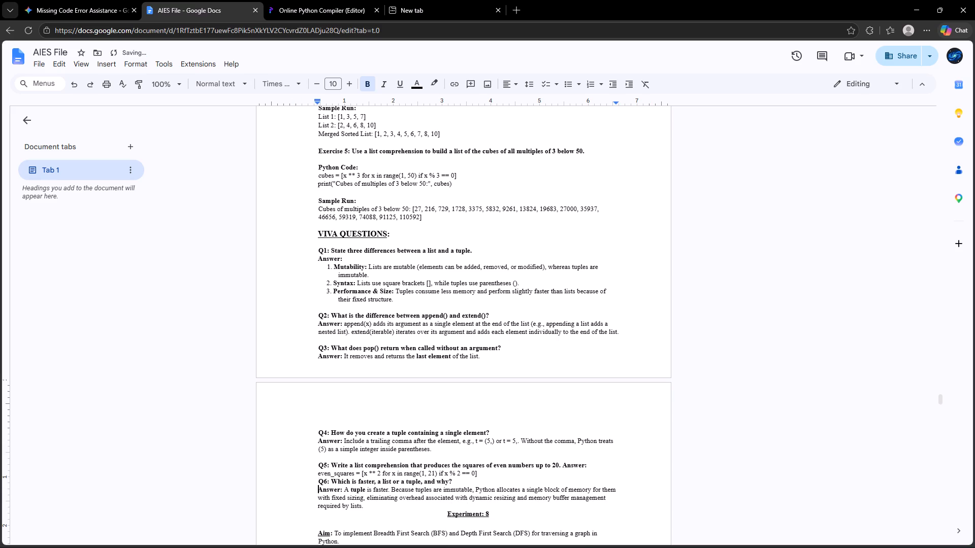
Insert a blank line above viva question Q6.
{"action": "key", "text": "Up"}
{"action": "key", "text": "Return"}
{"action": "key", "text": "Down"}
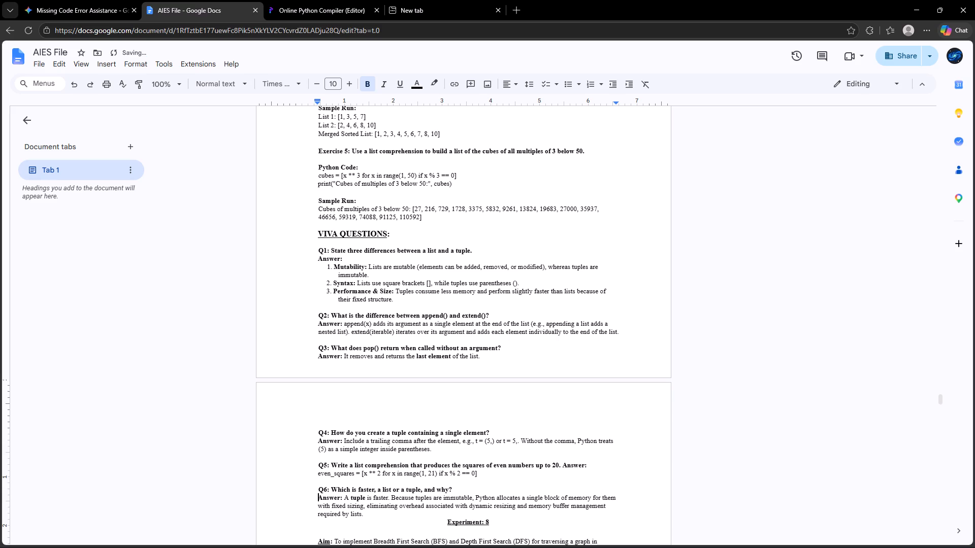
Insert a line break before "Answer:" at the end of viva question Q5 so the answer starts below the question.
{"action": "key", "text": "Up"}
{"action": "key", "text": "Up"}
{"action": "key", "text": "Up"}
{"action": "key", "text": "Left"}
{"action": "key", "text": "Left"}
{"action": "key", "text": "Left"}
{"action": "key", "text": "Left"}
{"action": "key", "text": "Left"}
{"action": "key", "text": "Left"}
{"action": "key", "text": "Left"}
{"action": "key", "text": "Left"}
{"action": "key", "text": "Return"}
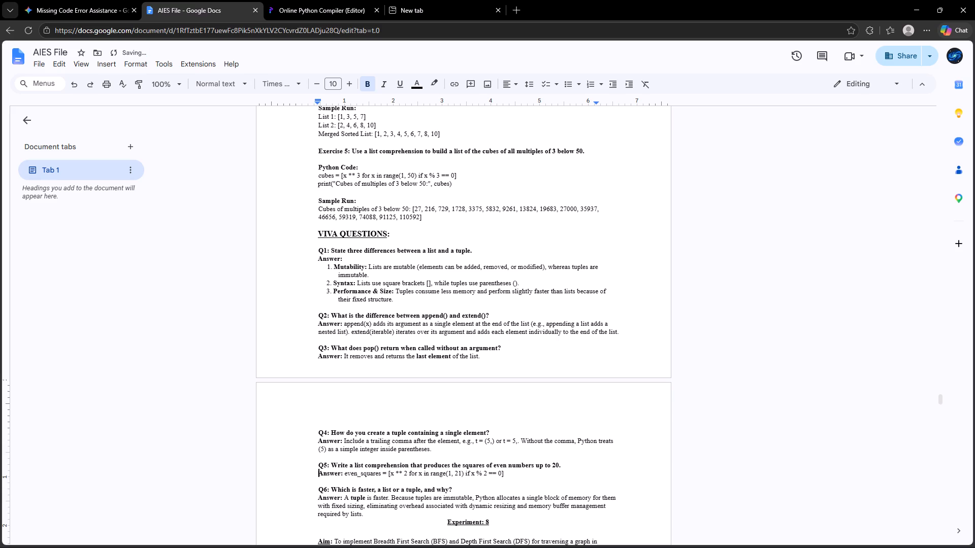
Check the layout from the end of Experiment 7's viva questions into the start of Experiment 8.
{"action": "key", "text": "Down"}
{"action": "key", "text": "Down"}
{"action": "key", "text": "Down"}
{"action": "key", "text": "Down"}
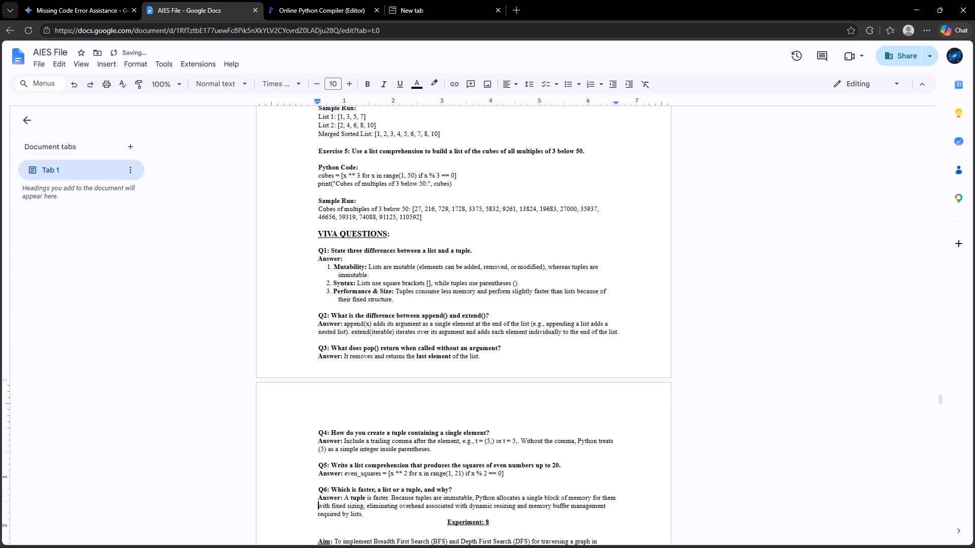
{"action": "key", "text": "Down"}
{"action": "key", "text": "Down"}
{"action": "scroll", "coordinate": [404, 302], "scroll_direction": "down", "scroll_amount": 2}
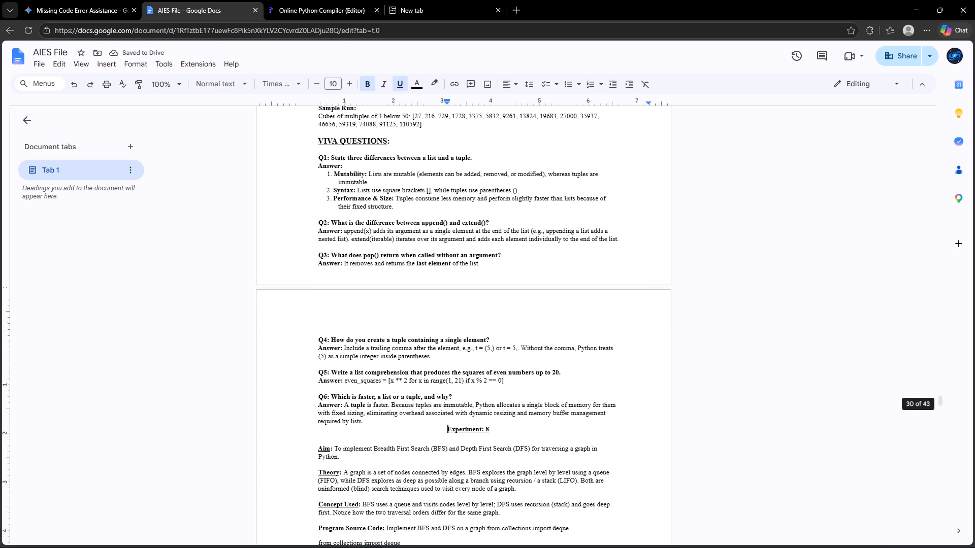
{"action": "scroll", "coordinate": [404, 302], "scroll_direction": "down", "scroll_amount": 1}
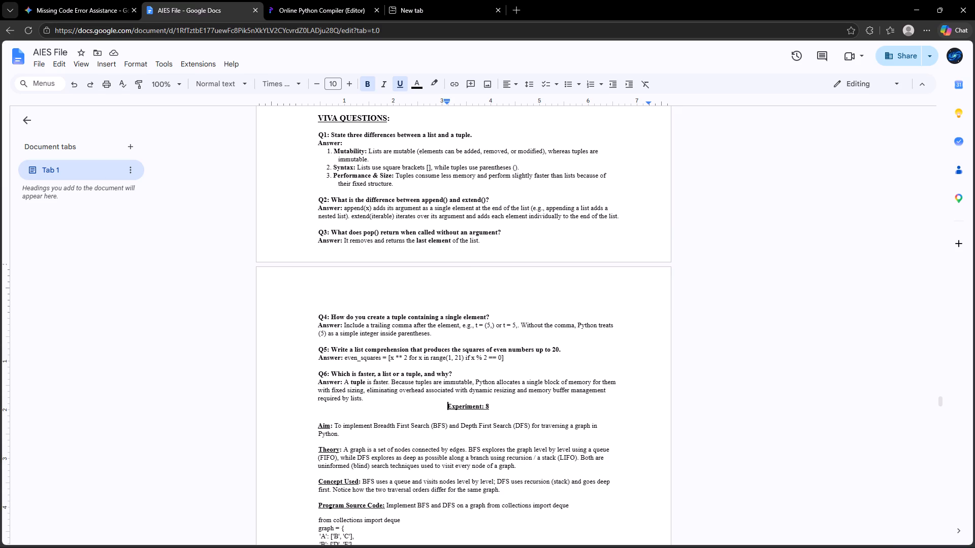
Apply custom spacing of 1 pt before and after paragraphs to all of Experiment 7's Sample Output lines.
{"action": "scroll", "coordinate": [404, 302], "scroll_direction": "up", "scroll_amount": 6}
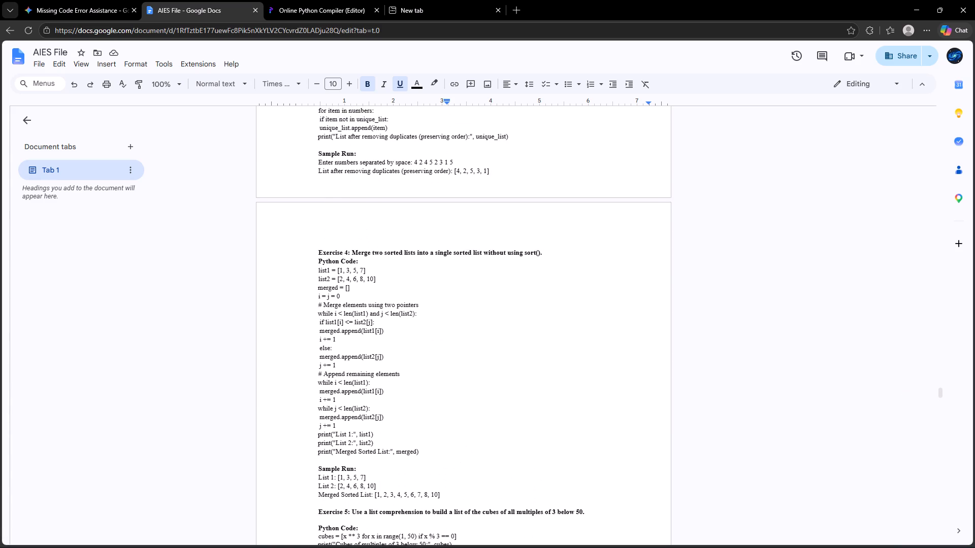
{"action": "scroll", "coordinate": [404, 302], "scroll_direction": "up", "scroll_amount": 6}
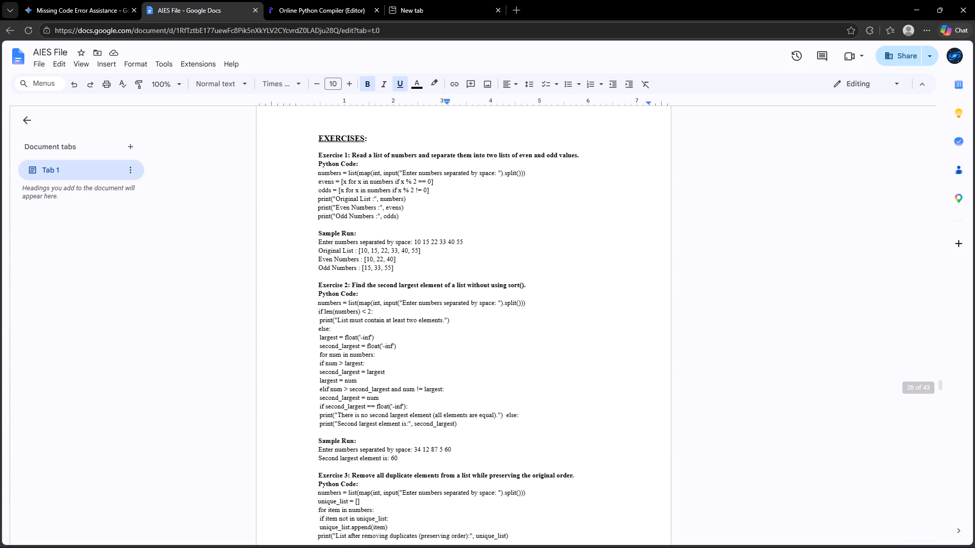
{"action": "scroll", "coordinate": [404, 302], "scroll_direction": "up", "scroll_amount": 5}
{"action": "scroll", "coordinate": [404, 302], "scroll_direction": "down", "scroll_amount": 1}
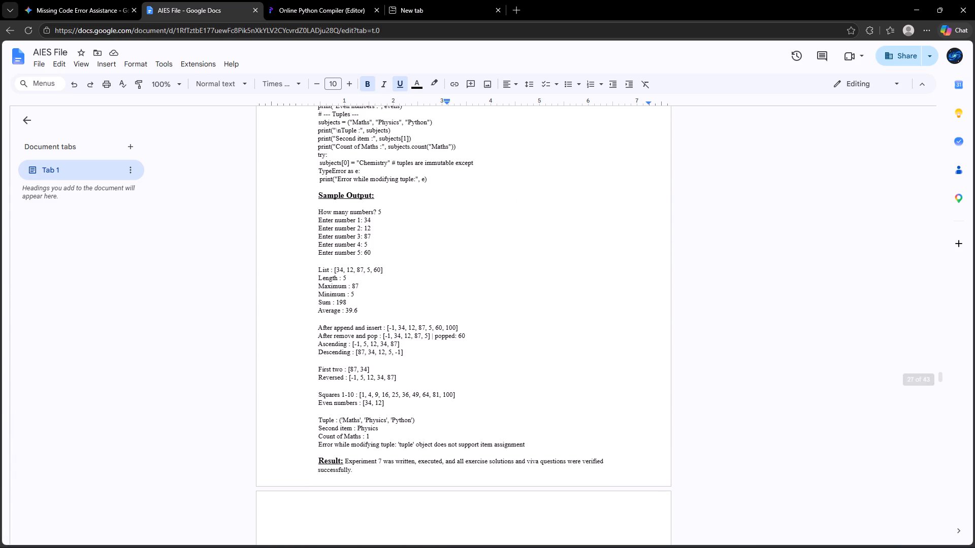
{"action": "left_click_drag", "start_coordinate": [317, 209], "coordinate": [330, 277]}
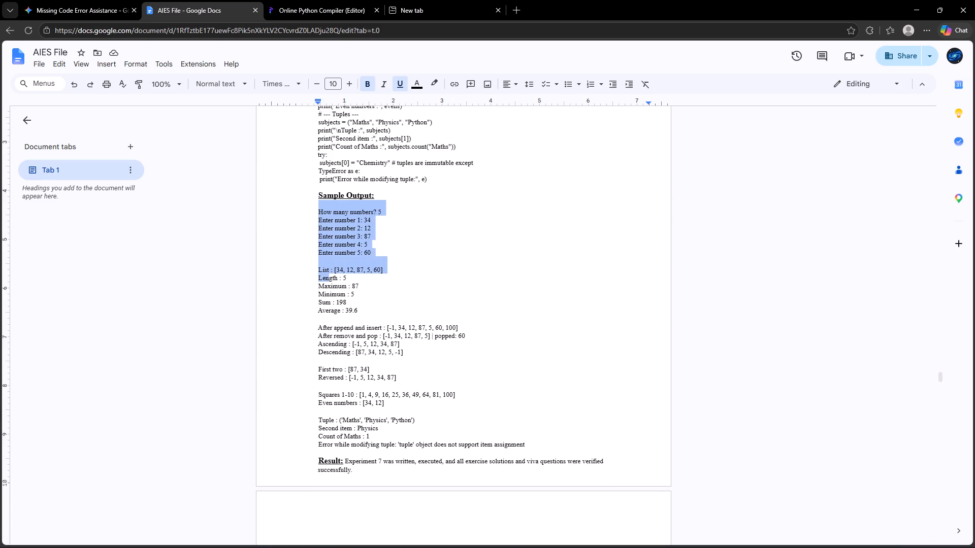
{"action": "left_click_drag", "start_coordinate": [330, 277], "coordinate": [532, 443]}
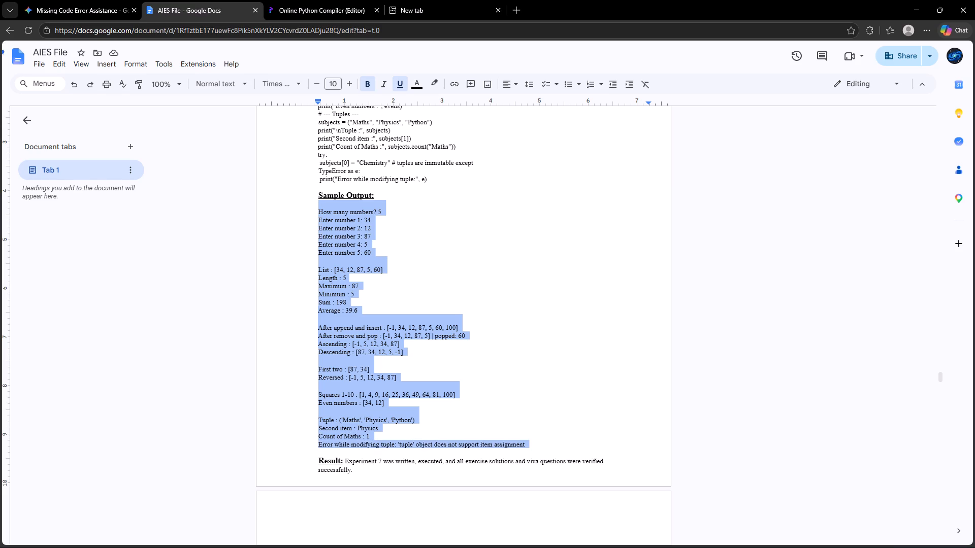
{"action": "left_click", "coordinate": [530, 79]}
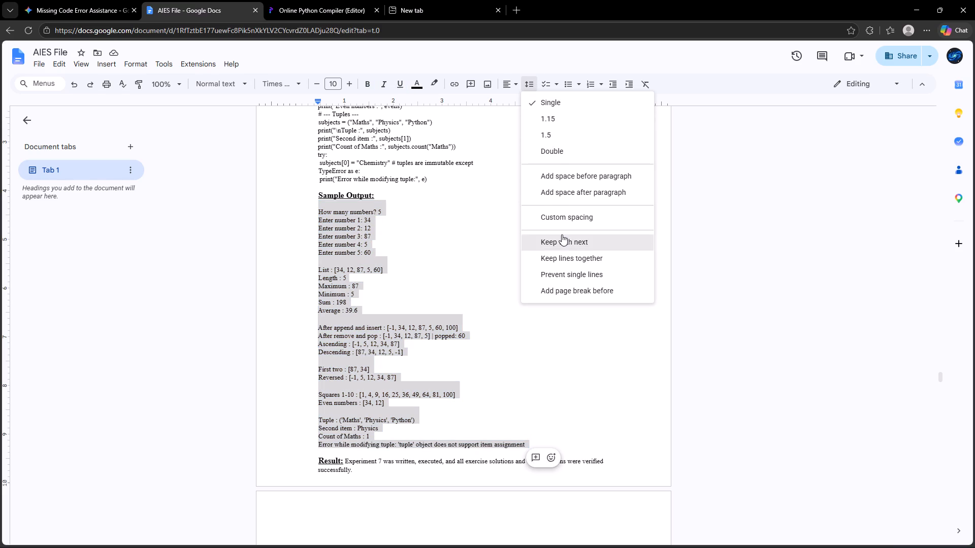
{"action": "left_click", "coordinate": [556, 217]}
{"action": "double_click", "coordinate": [467, 319]}
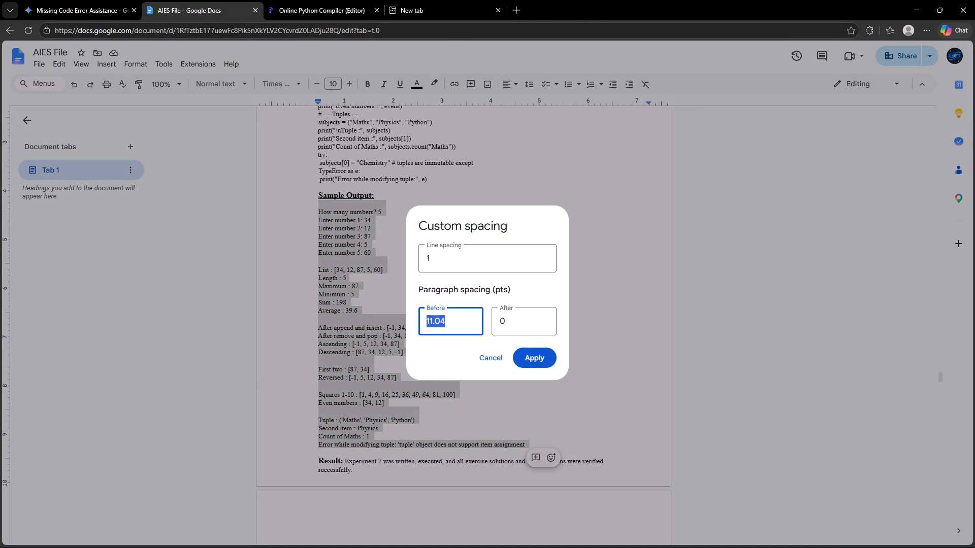
{"action": "key", "text": "1"}
{"action": "key", "text": "Tab"}
{"action": "key", "text": "1"}
{"action": "key", "text": "Tab"}
{"action": "key", "text": "Tab"}
{"action": "key", "text": "Return"}
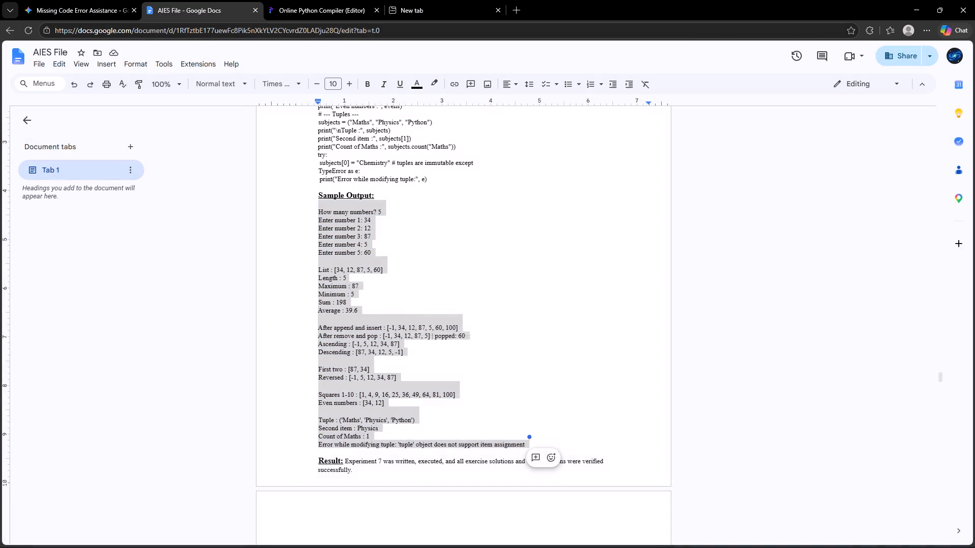
Centre the text in the "Effect on the list" cell of the remove(x) row in Experiment 7's list-methods table.
{"action": "scroll", "coordinate": [486, 305], "scroll_direction": "down", "scroll_amount": 1}
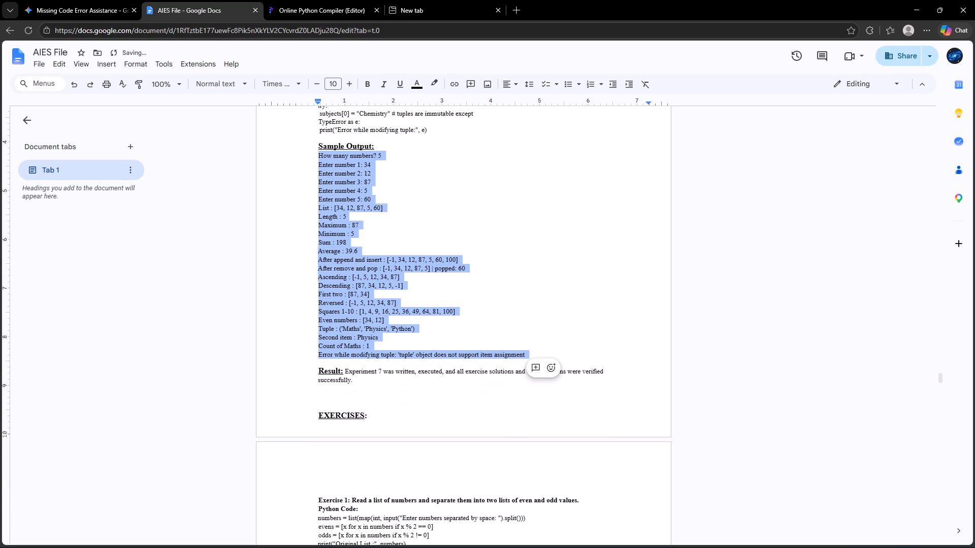
{"action": "left_click", "coordinate": [408, 354]}
{"action": "left_click", "coordinate": [363, 386]}
{"action": "scroll", "coordinate": [344, 385], "scroll_direction": "up", "scroll_amount": 1}
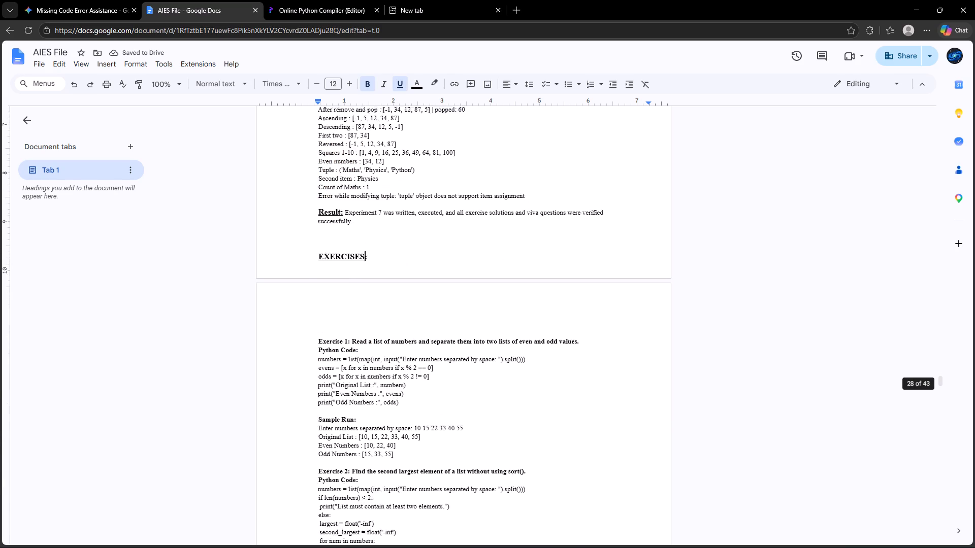
{"action": "scroll", "coordinate": [344, 385], "scroll_direction": "up", "scroll_amount": 5}
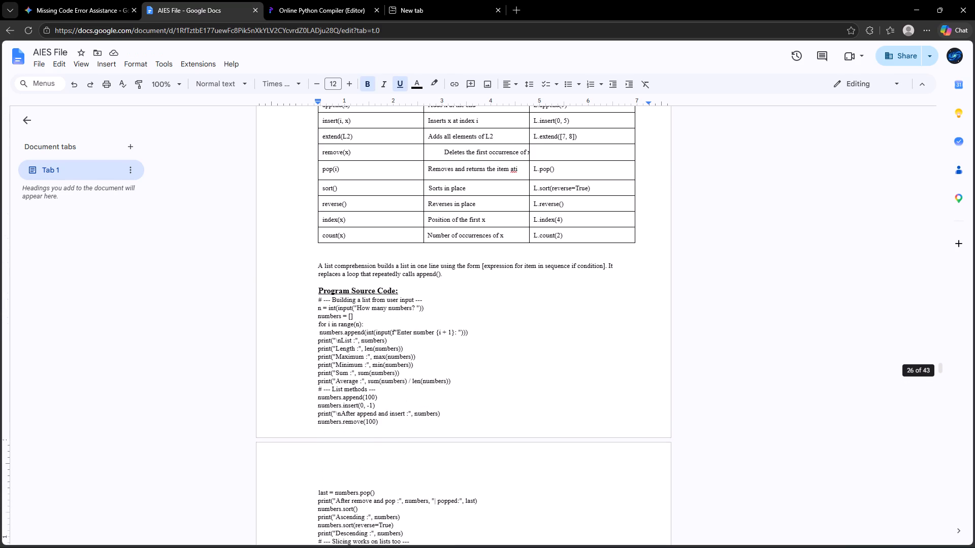
{"action": "scroll", "coordinate": [344, 385], "scroll_direction": "up", "scroll_amount": 3}
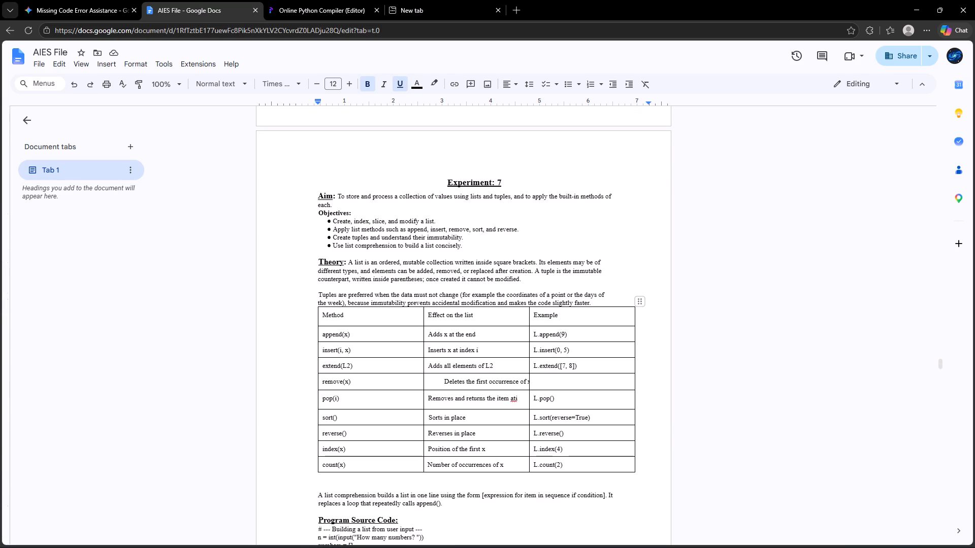
{"action": "double_click", "coordinate": [444, 388]}
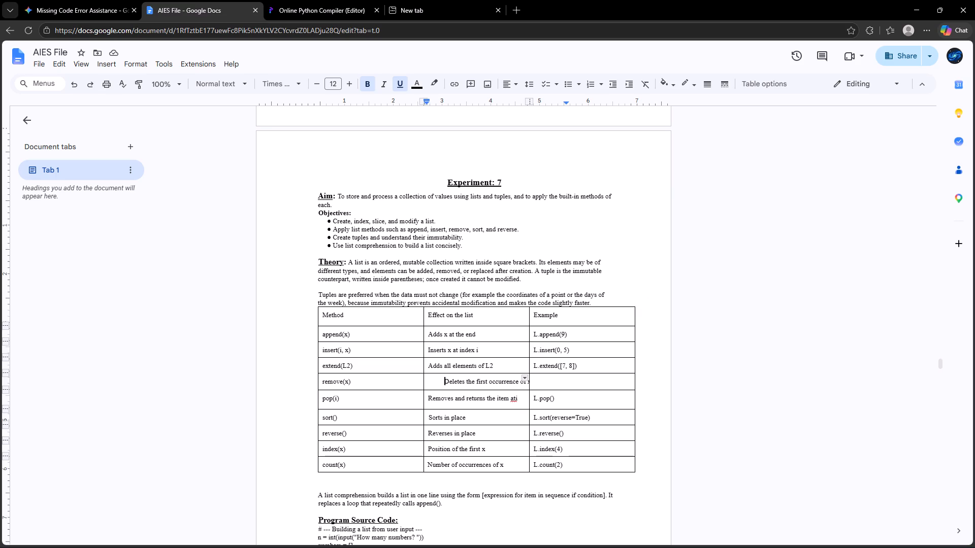
{"action": "triple_click", "coordinate": [443, 387]}
{"action": "left_click", "coordinate": [443, 387]}
{"action": "triple_click", "coordinate": [443, 387]}
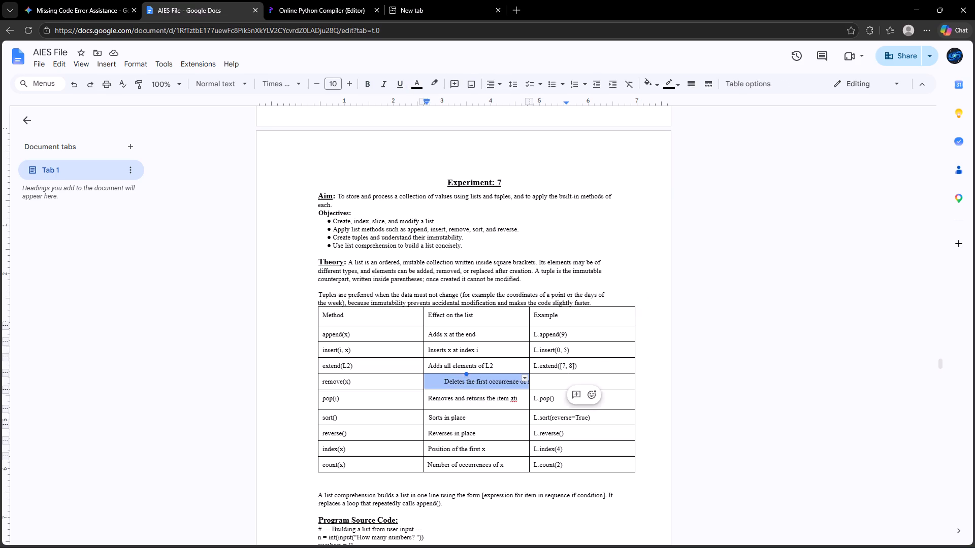
{"action": "left_click", "coordinate": [443, 387]}
{"action": "left_click", "coordinate": [443, 387]}
{"action": "key", "text": "ctrl+shift+e"}
{"action": "left_click", "coordinate": [722, 436]}
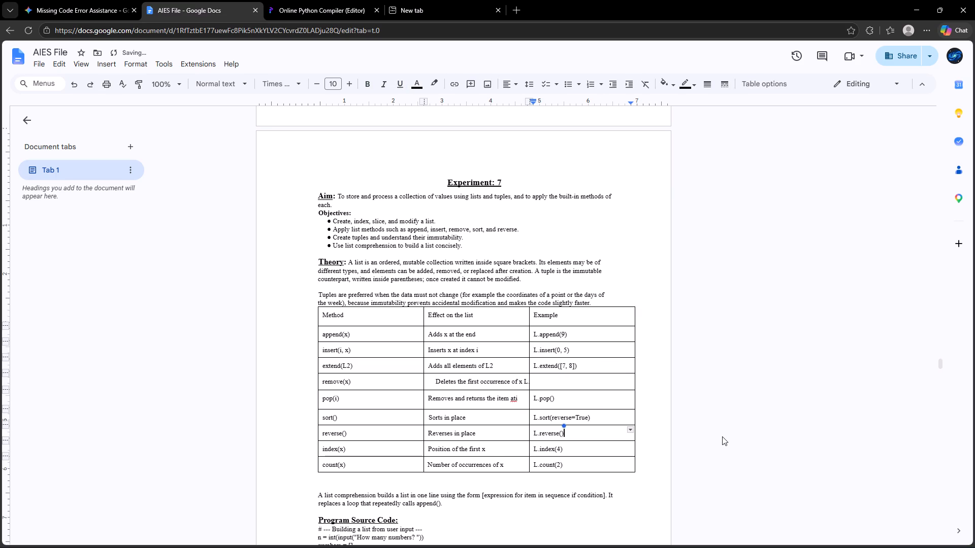
Widen the list-methods table's "Effect on the list" column to both sides, pulling the table's left edge inward and narrowing the Method column.
{"action": "left_click", "coordinate": [527, 378]}
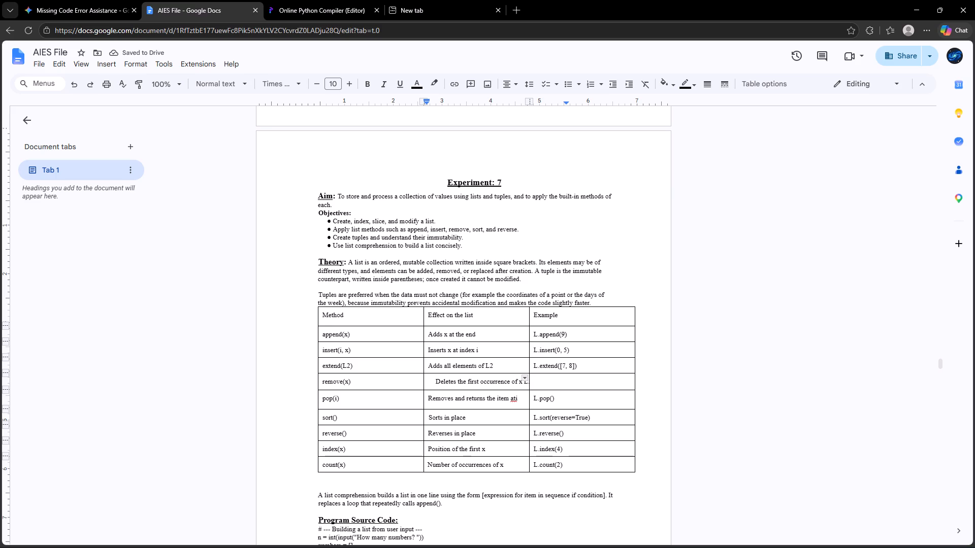
{"action": "left_click_drag", "start_coordinate": [529, 383], "coordinate": [543, 383]}
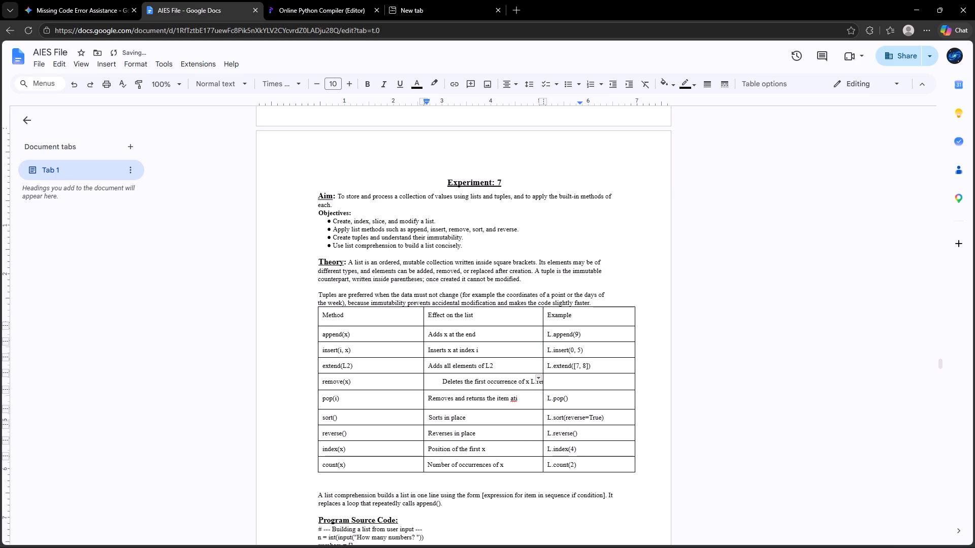
{"action": "left_click_drag", "start_coordinate": [423, 382], "coordinate": [403, 383]}
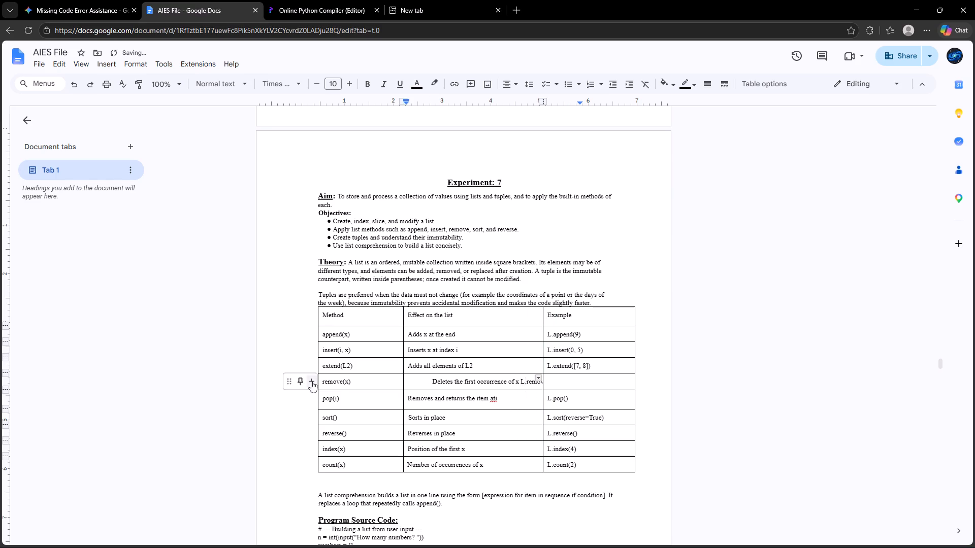
{"action": "left_click_drag", "start_coordinate": [318, 367], "coordinate": [344, 371]}
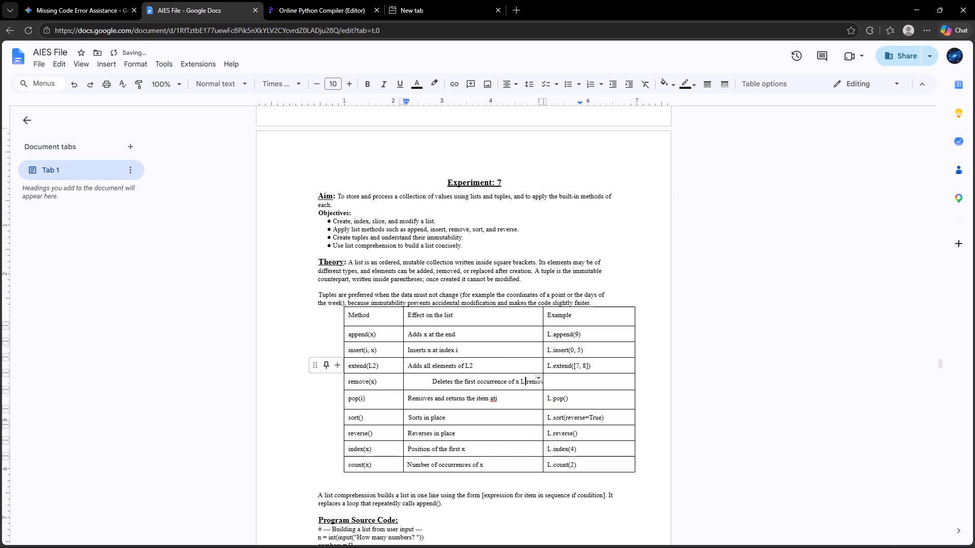
{"action": "left_click", "coordinate": [401, 381]}
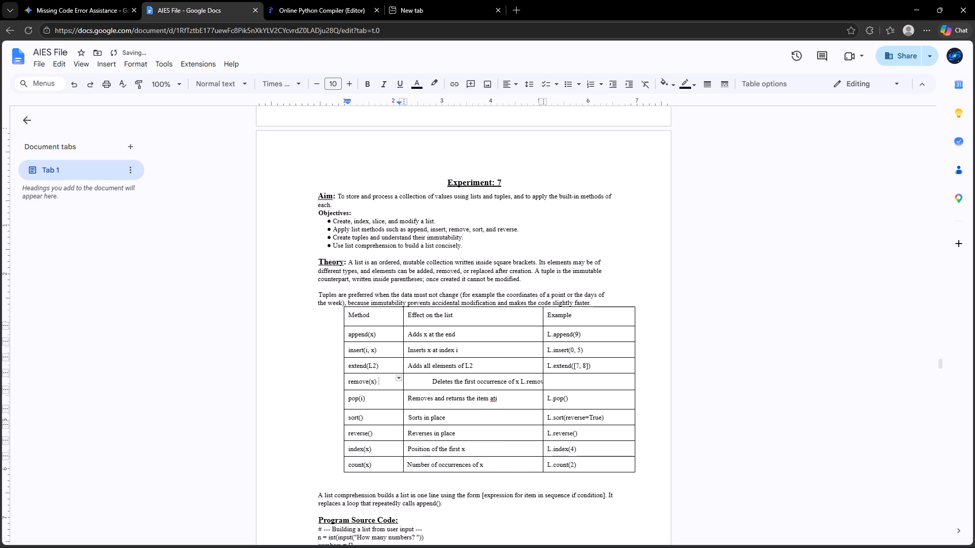
{"action": "left_click_drag", "start_coordinate": [402, 381], "coordinate": [387, 381]}
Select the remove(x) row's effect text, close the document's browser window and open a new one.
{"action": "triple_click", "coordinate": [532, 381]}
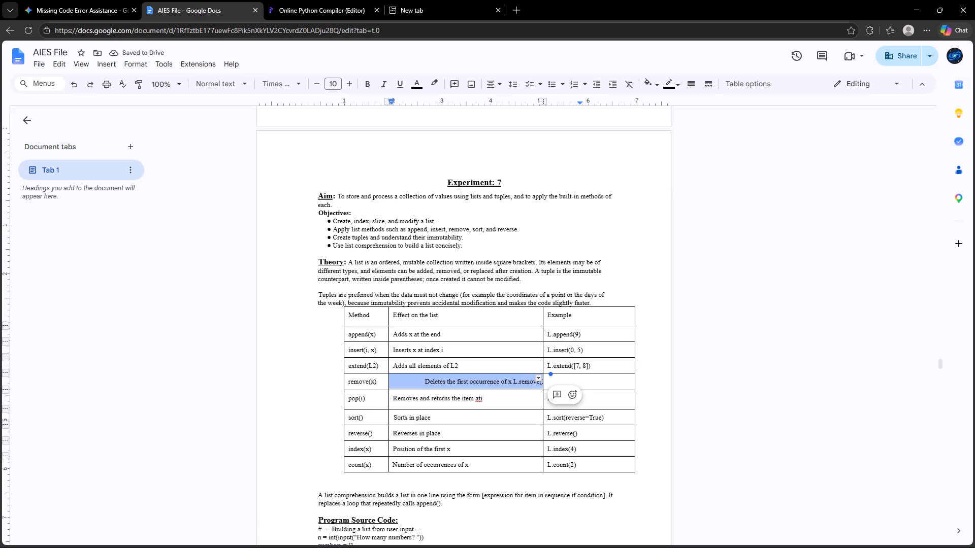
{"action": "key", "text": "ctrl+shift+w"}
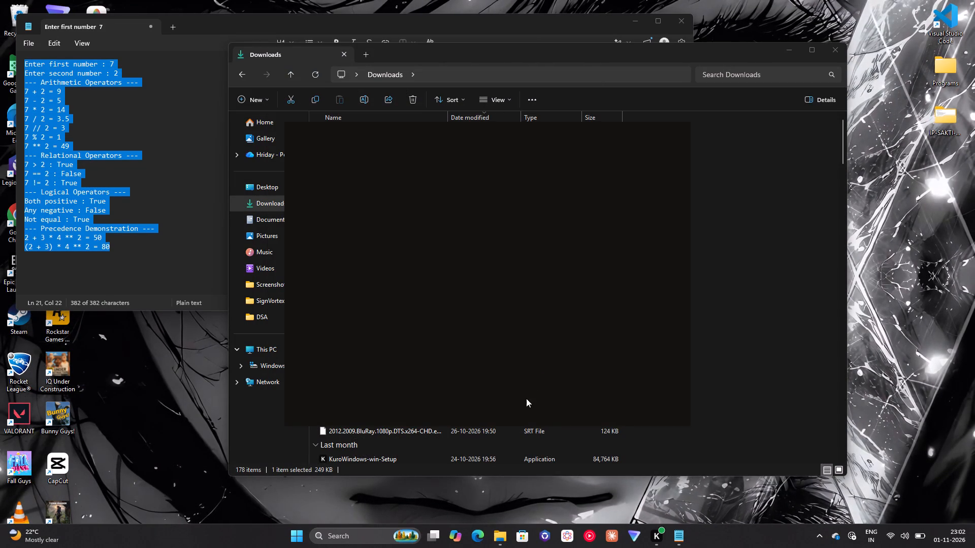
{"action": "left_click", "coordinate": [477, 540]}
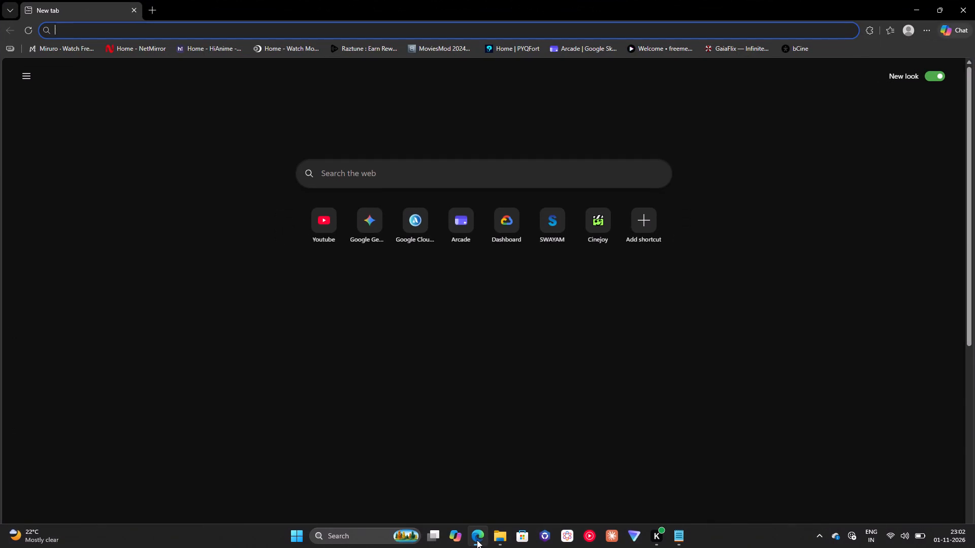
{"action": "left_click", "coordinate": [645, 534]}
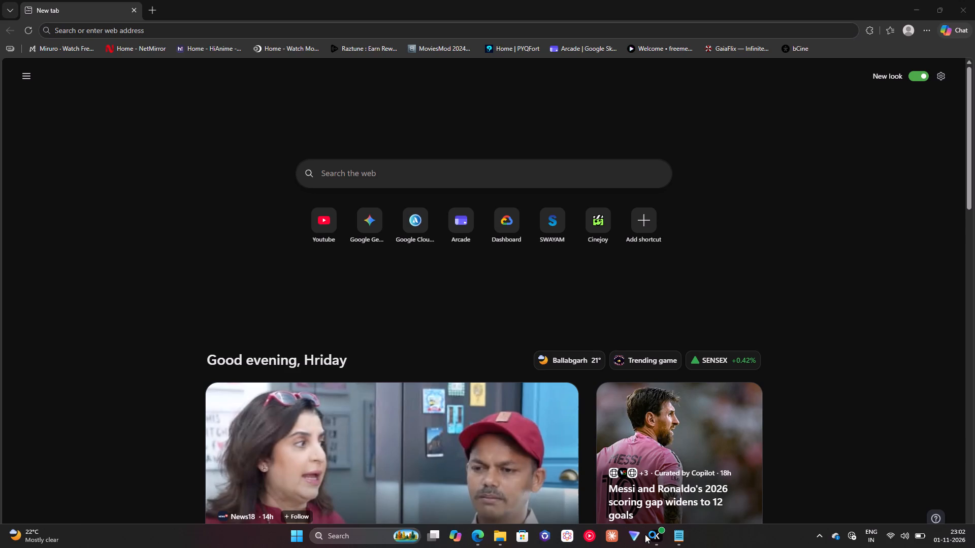
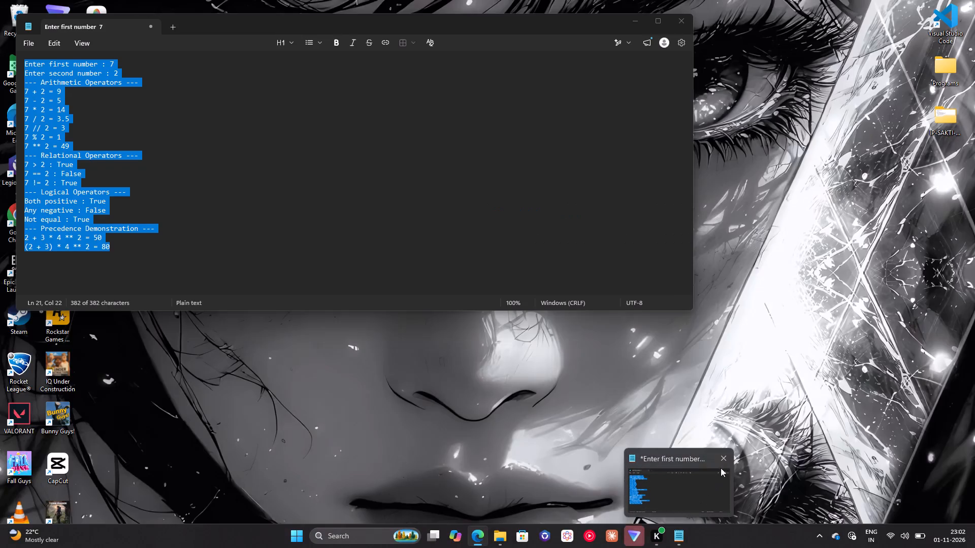
Close the Notepad window containing the operators program's sample output.
{"action": "left_click", "coordinate": [722, 461]}
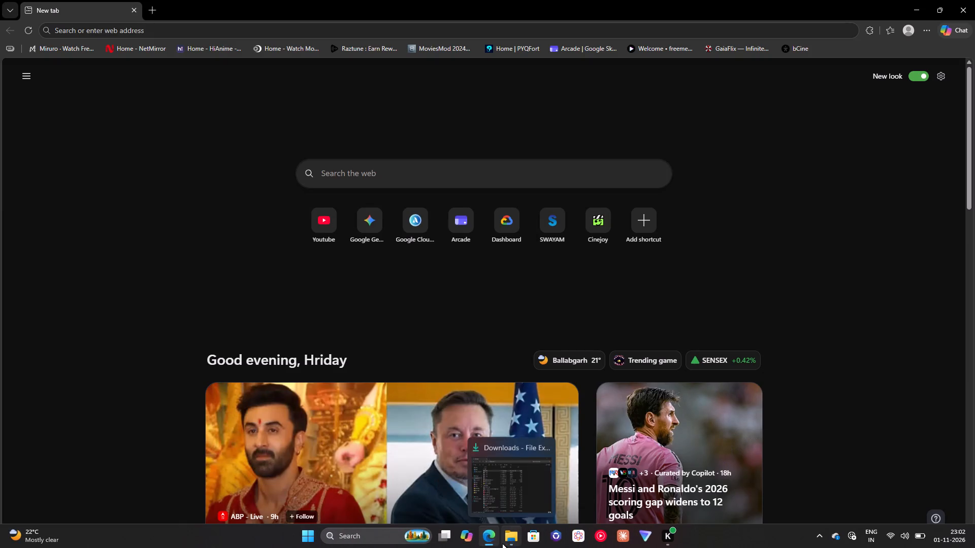
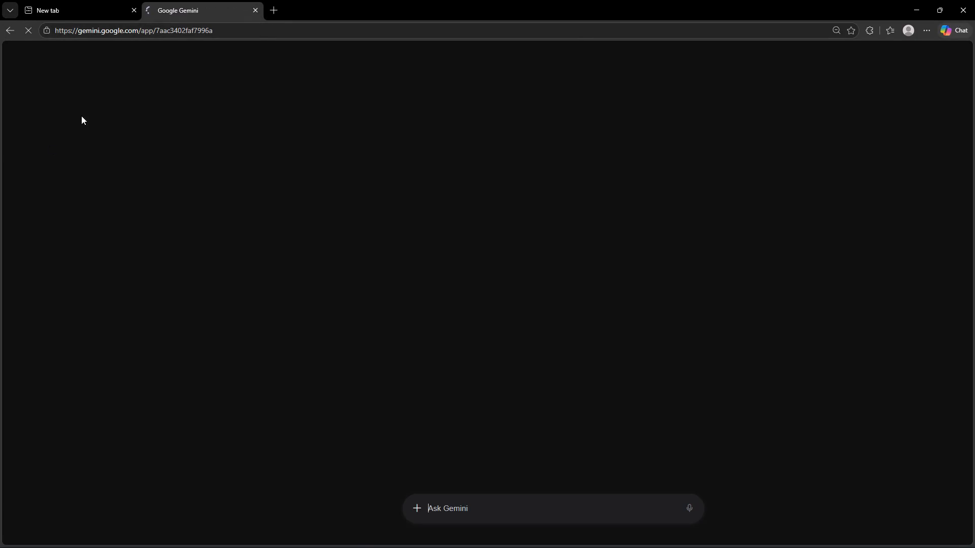
Close the Google Gemini tab in the browser.
{"action": "left_click", "coordinate": [256, 12]}
Reopen the AIES File Google Docs document from the browser's recently closed tabs.
{"action": "left_click", "coordinate": [8, 14]}
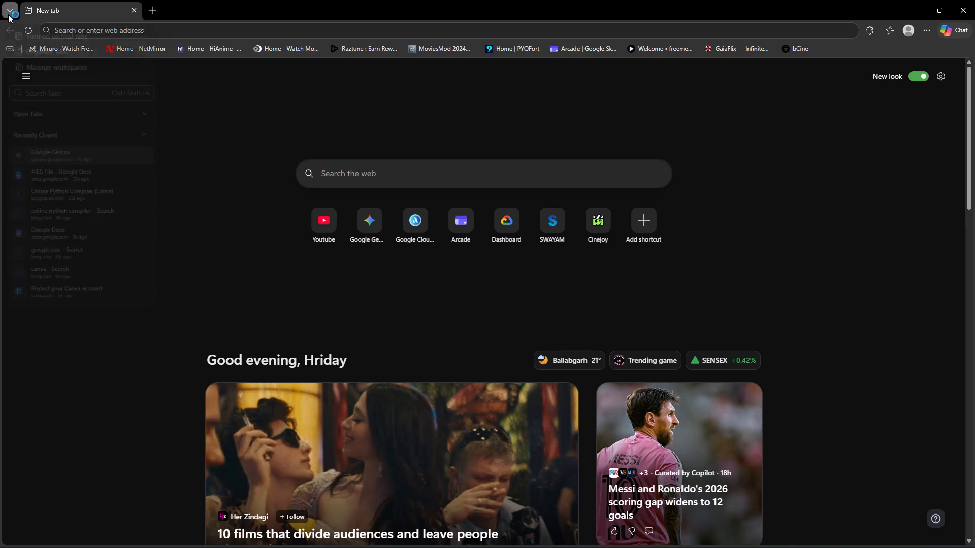
{"action": "left_click", "coordinate": [61, 170]}
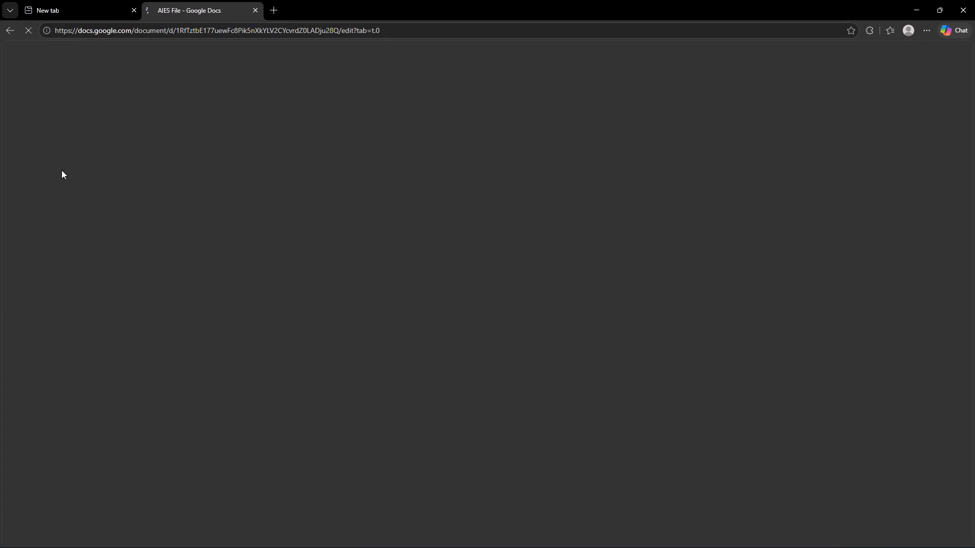
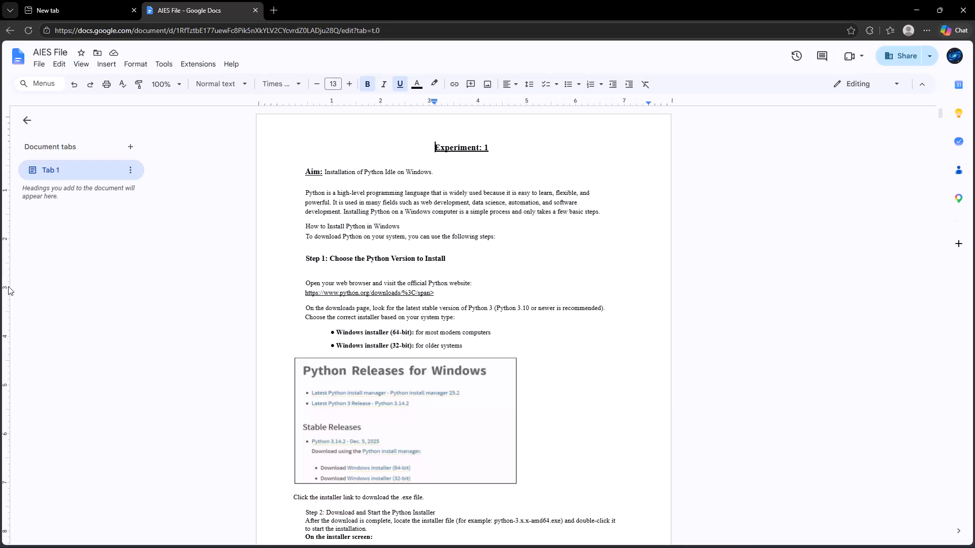
Review the reopened document's experiments from the beginning through Experiment 8, checking headings, spacing and page breaks.
{"action": "scroll", "coordinate": [8, 286], "scroll_direction": "down", "scroll_amount": 8}
{"action": "scroll", "coordinate": [345, 405], "scroll_direction": "down", "scroll_amount": 20}
{"action": "scroll", "coordinate": [345, 405], "scroll_direction": "down", "scroll_amount": 8}
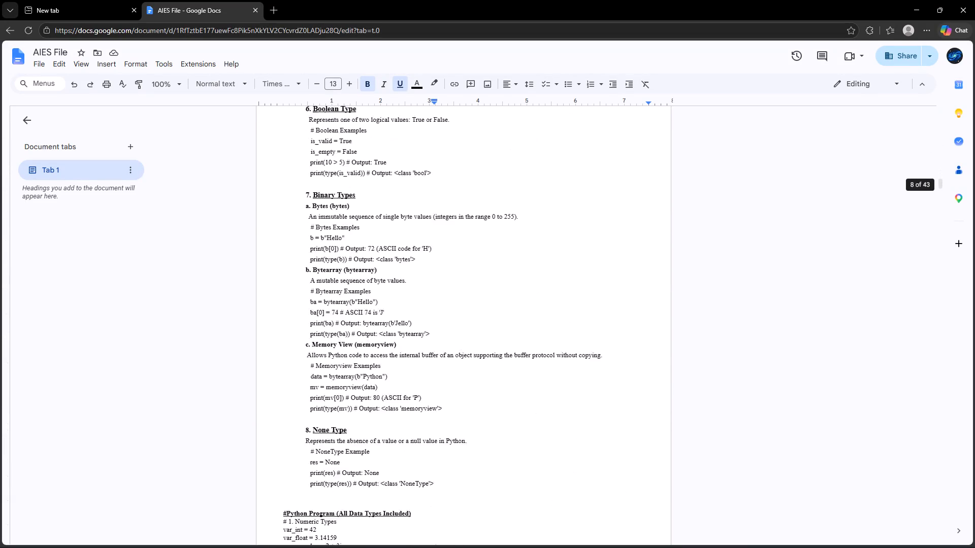
{"action": "scroll", "coordinate": [345, 405], "scroll_direction": "down", "scroll_amount": 18}
{"action": "scroll", "coordinate": [345, 405], "scroll_direction": "down", "scroll_amount": 11}
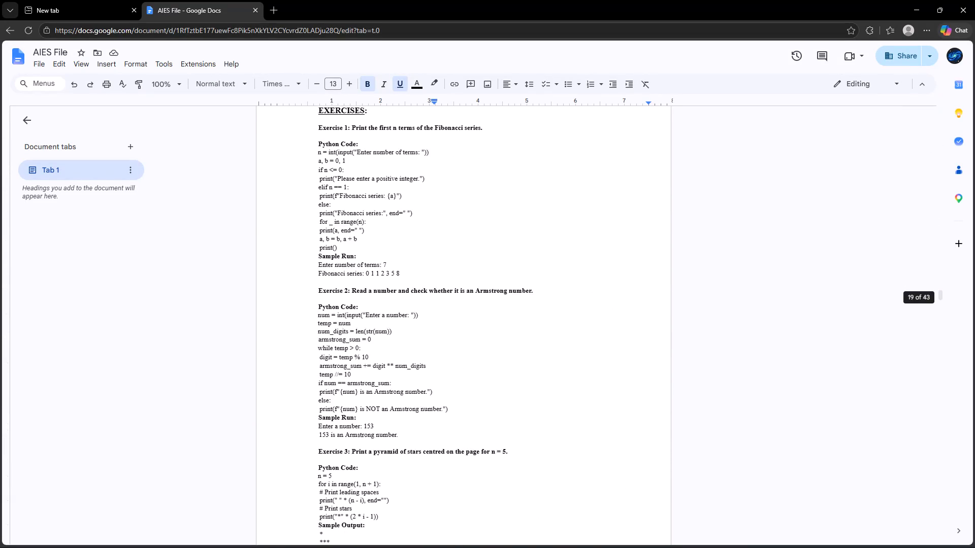
{"action": "scroll", "coordinate": [345, 405], "scroll_direction": "down", "scroll_amount": 18}
{"action": "scroll", "coordinate": [345, 405], "scroll_direction": "down", "scroll_amount": 9}
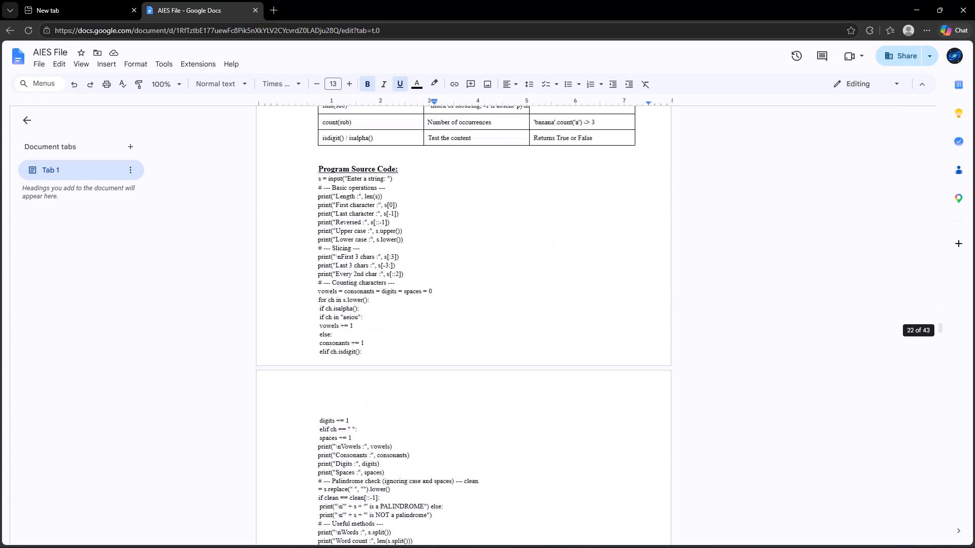
{"action": "scroll", "coordinate": [345, 405], "scroll_direction": "down", "scroll_amount": 2}
{"action": "scroll", "coordinate": [345, 405], "scroll_direction": "up", "scroll_amount": 10}
{"action": "scroll", "coordinate": [345, 405], "scroll_direction": "down", "scroll_amount": 3}
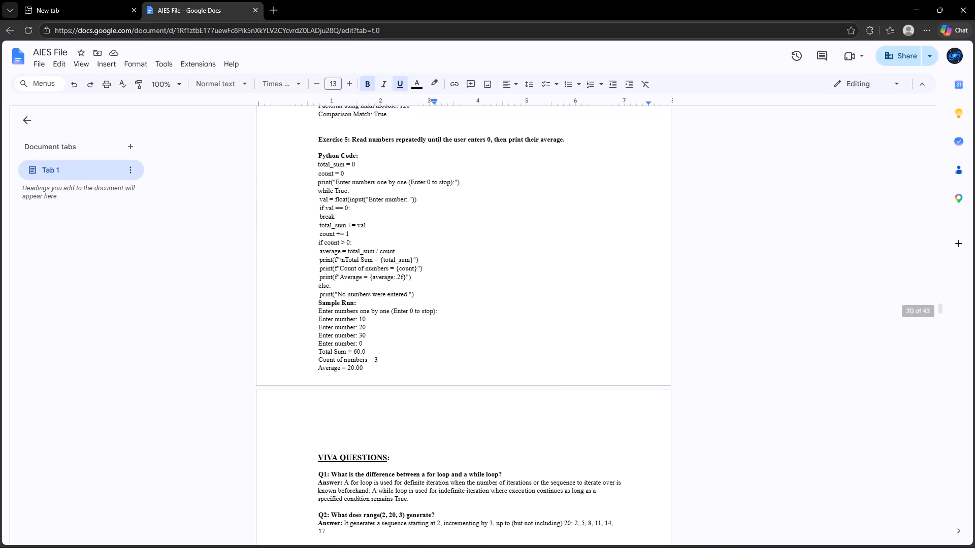
{"action": "scroll", "coordinate": [345, 405], "scroll_direction": "down", "scroll_amount": 11}
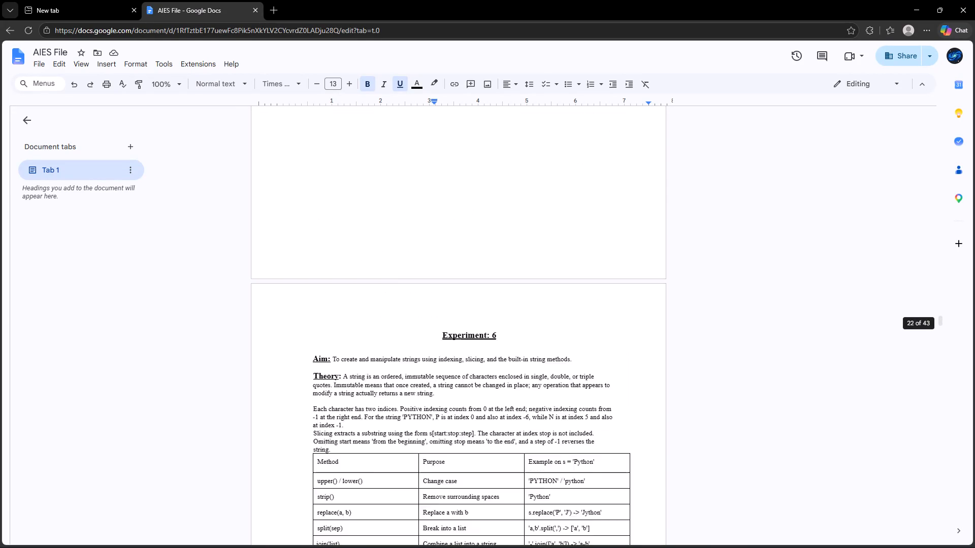
{"action": "scroll", "coordinate": [345, 405], "scroll_direction": "down", "scroll_amount": 13}
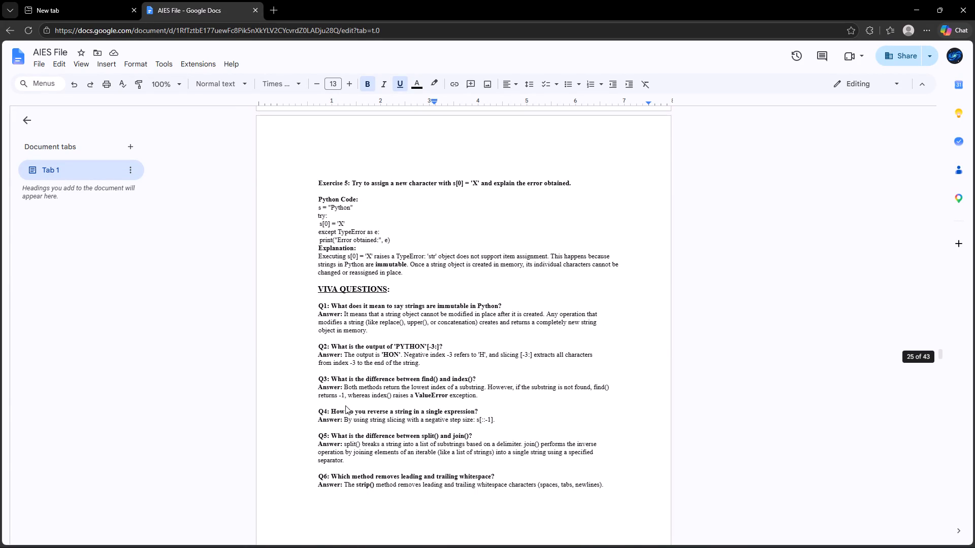
{"action": "scroll", "coordinate": [345, 405], "scroll_direction": "down", "scroll_amount": 11}
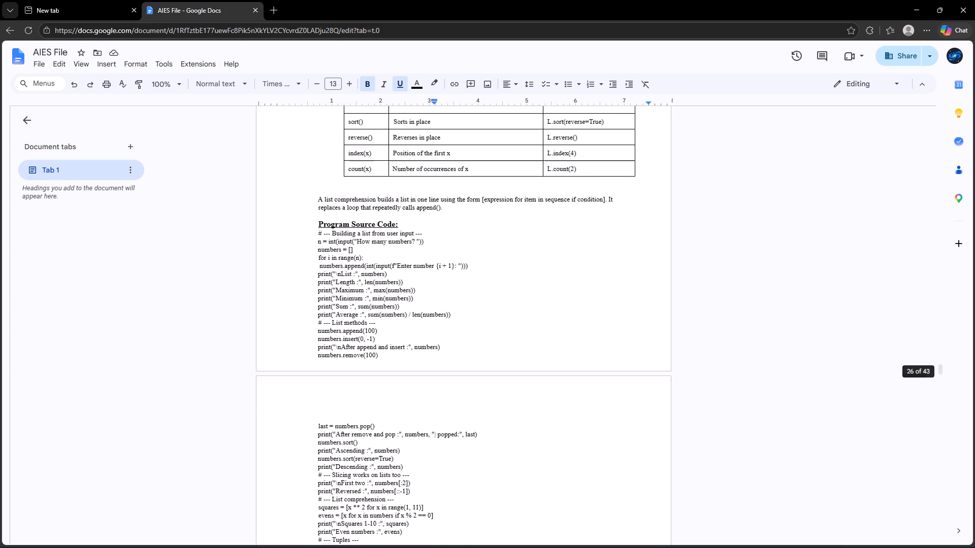
{"action": "scroll", "coordinate": [345, 405], "scroll_direction": "down", "scroll_amount": 8}
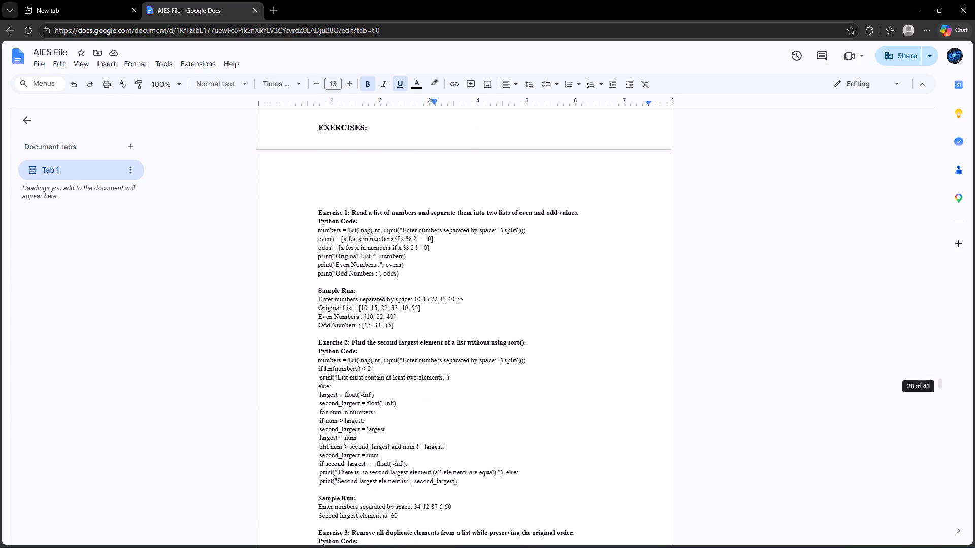
{"action": "scroll", "coordinate": [345, 405], "scroll_direction": "down", "scroll_amount": 8}
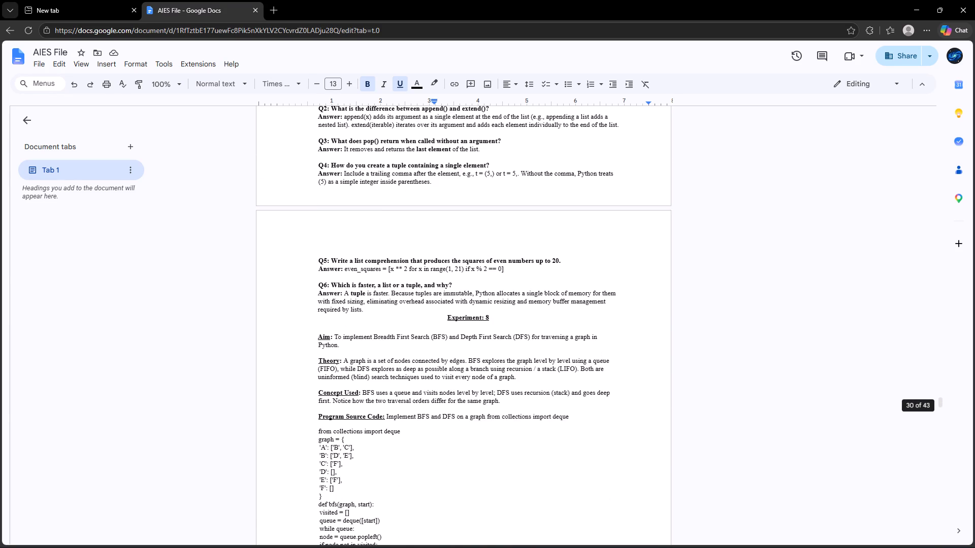
{"action": "scroll", "coordinate": [345, 405], "scroll_direction": "down", "scroll_amount": 2}
Remove the extra blank line between the list methods table and the list comprehension paragraph in Experiment 7.
{"action": "scroll", "coordinate": [345, 405], "scroll_direction": "up", "scroll_amount": 5}
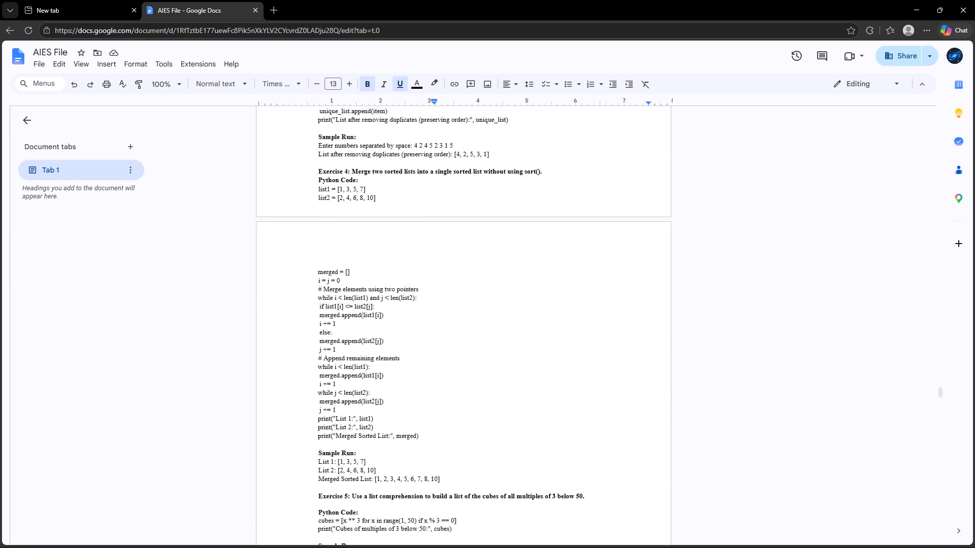
{"action": "scroll", "coordinate": [345, 405], "scroll_direction": "up", "scroll_amount": 4}
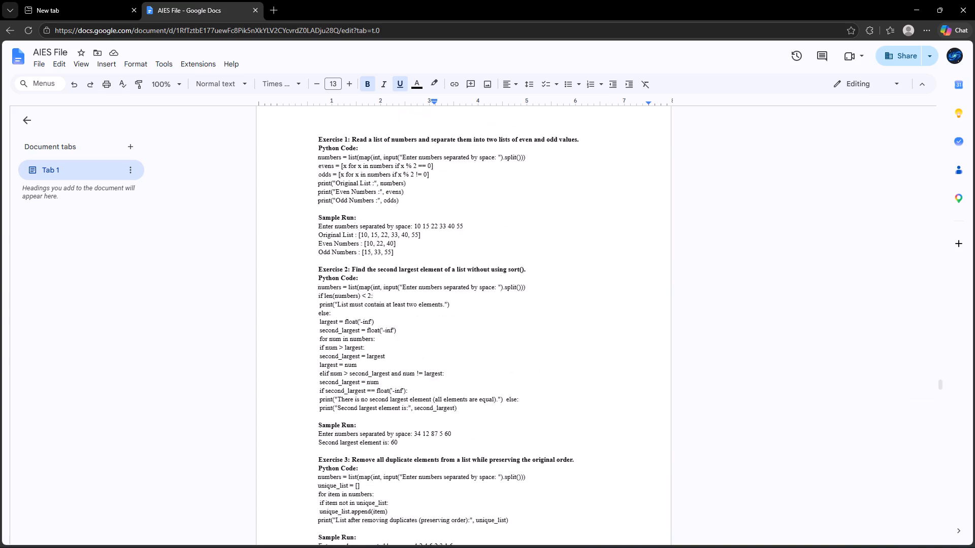
{"action": "scroll", "coordinate": [345, 405], "scroll_direction": "up", "scroll_amount": 2}
{"action": "scroll", "coordinate": [343, 204], "scroll_direction": "up", "scroll_amount": 3}
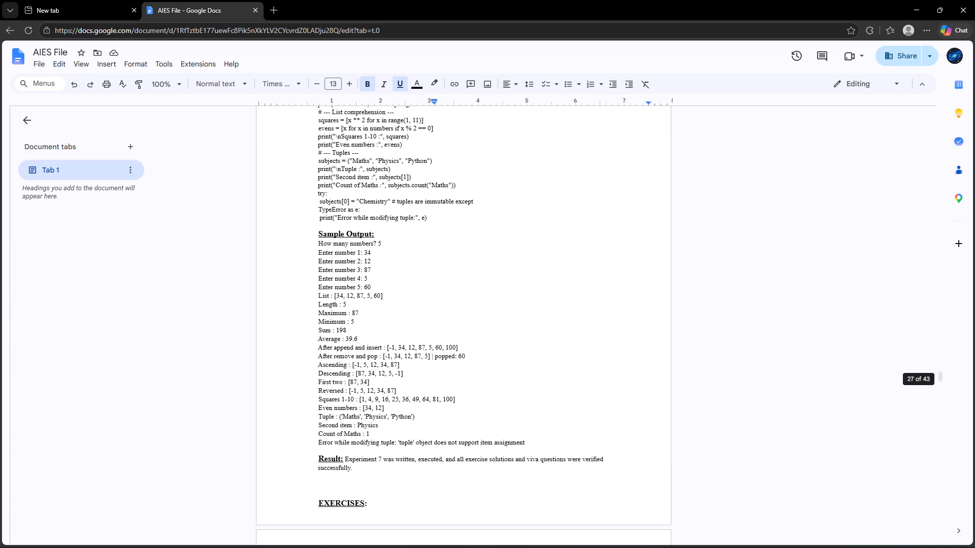
{"action": "scroll", "coordinate": [343, 204], "scroll_direction": "up", "scroll_amount": 1}
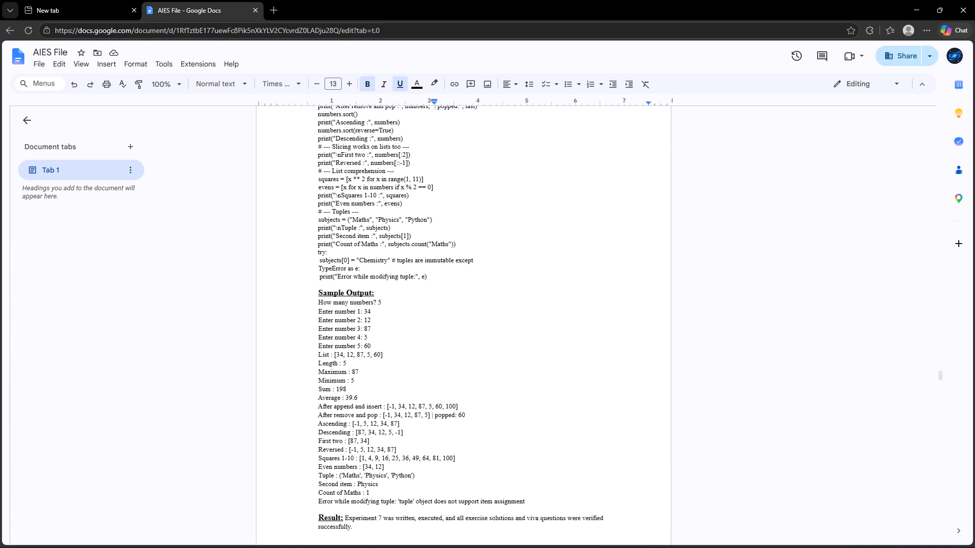
{"action": "scroll", "coordinate": [308, 443], "scroll_direction": "up", "scroll_amount": 4}
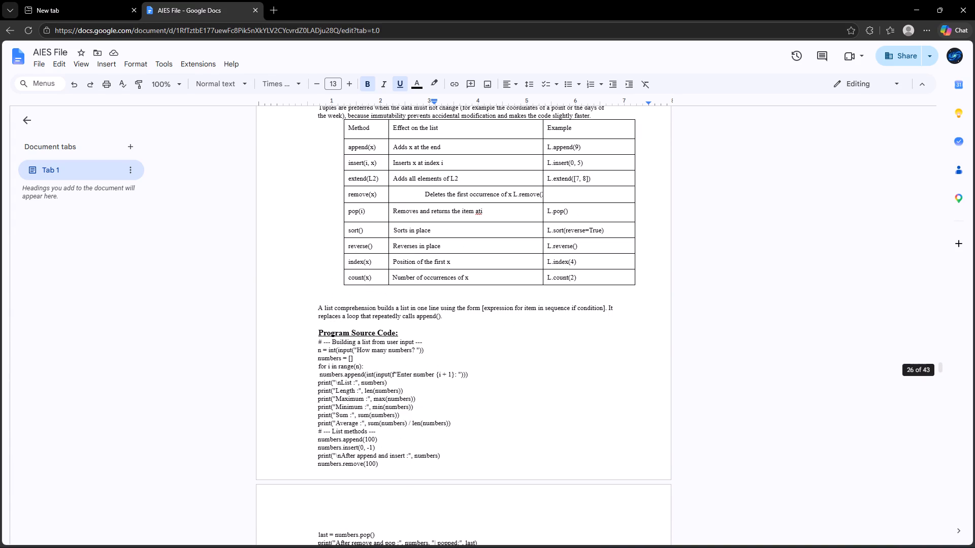
{"action": "scroll", "coordinate": [308, 443], "scroll_direction": "up", "scroll_amount": 1}
{"action": "left_click", "coordinate": [342, 374]}
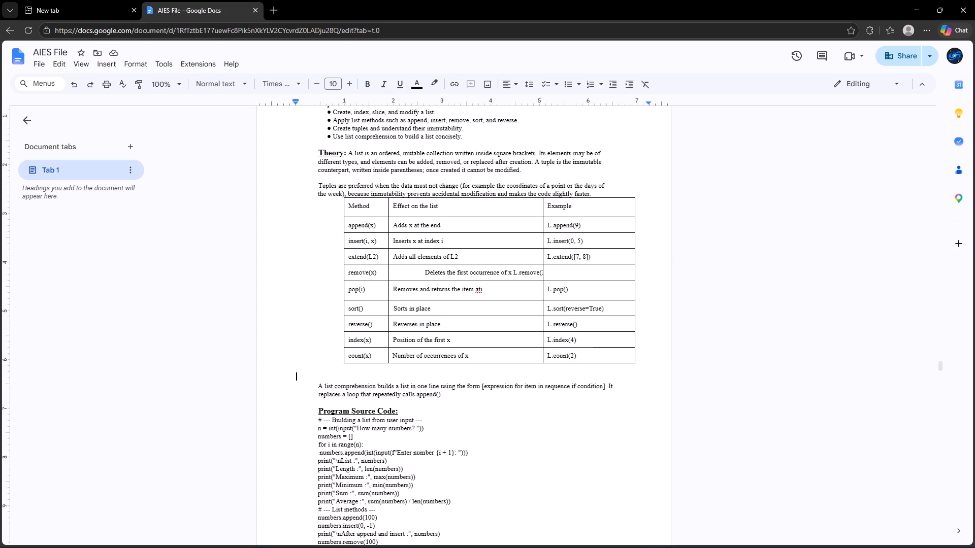
{"action": "key", "text": "BackSpace"}
{"action": "key", "text": "BackSpace"}
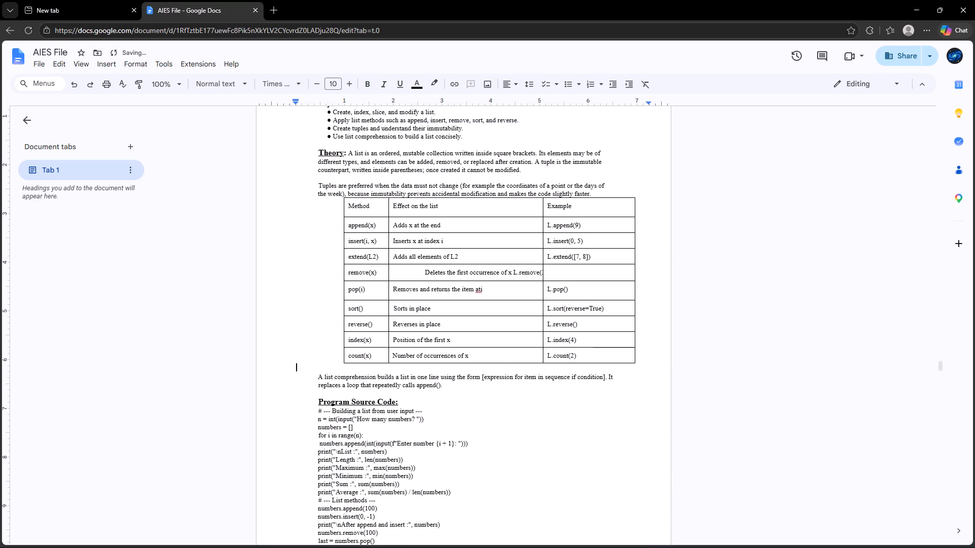
{"action": "key", "text": "BackSpace"}
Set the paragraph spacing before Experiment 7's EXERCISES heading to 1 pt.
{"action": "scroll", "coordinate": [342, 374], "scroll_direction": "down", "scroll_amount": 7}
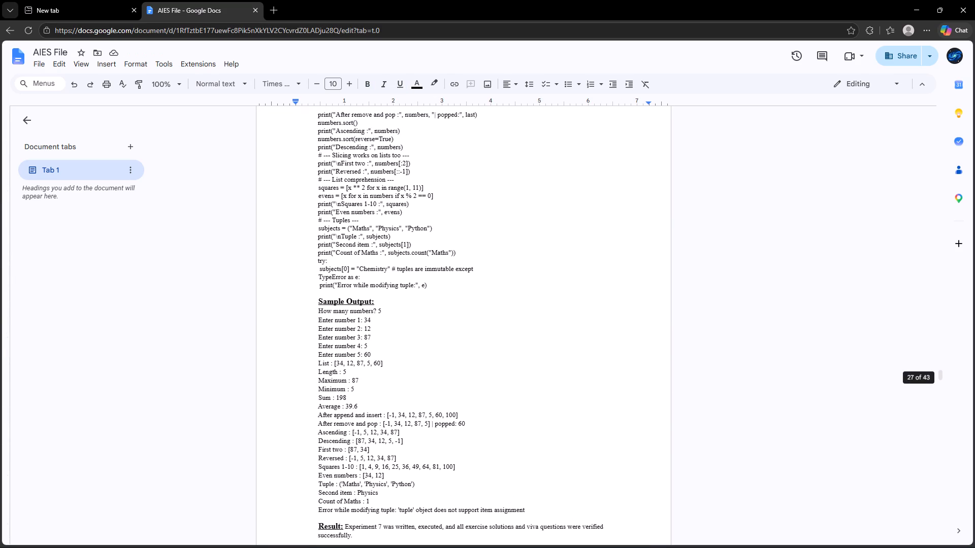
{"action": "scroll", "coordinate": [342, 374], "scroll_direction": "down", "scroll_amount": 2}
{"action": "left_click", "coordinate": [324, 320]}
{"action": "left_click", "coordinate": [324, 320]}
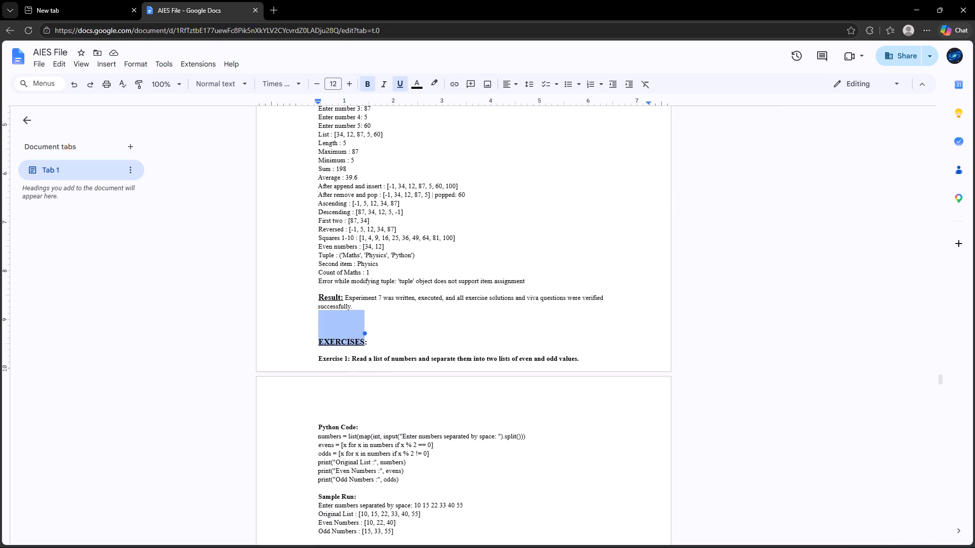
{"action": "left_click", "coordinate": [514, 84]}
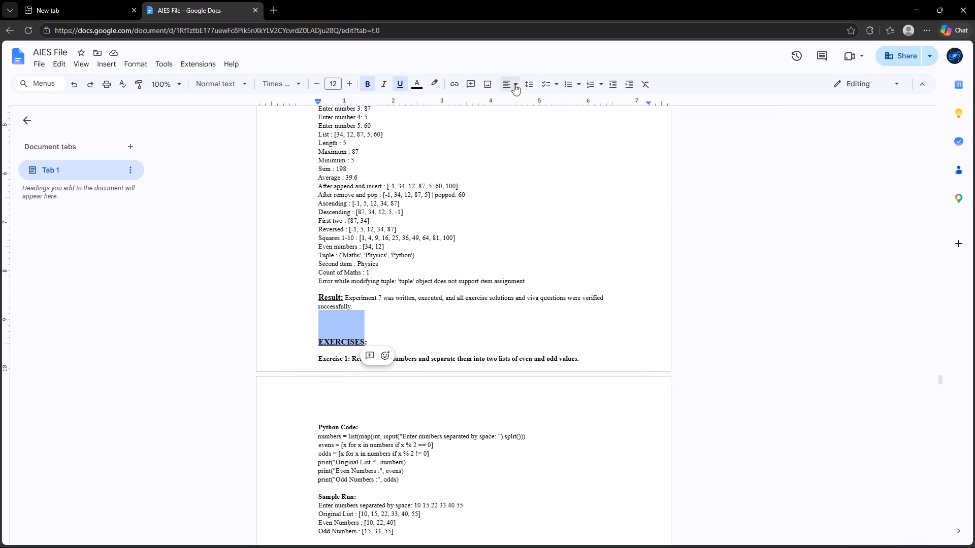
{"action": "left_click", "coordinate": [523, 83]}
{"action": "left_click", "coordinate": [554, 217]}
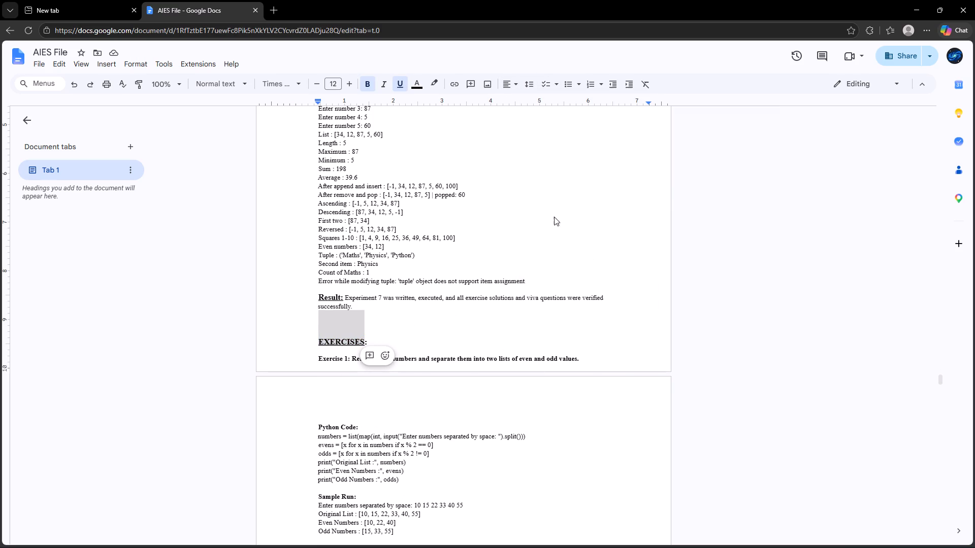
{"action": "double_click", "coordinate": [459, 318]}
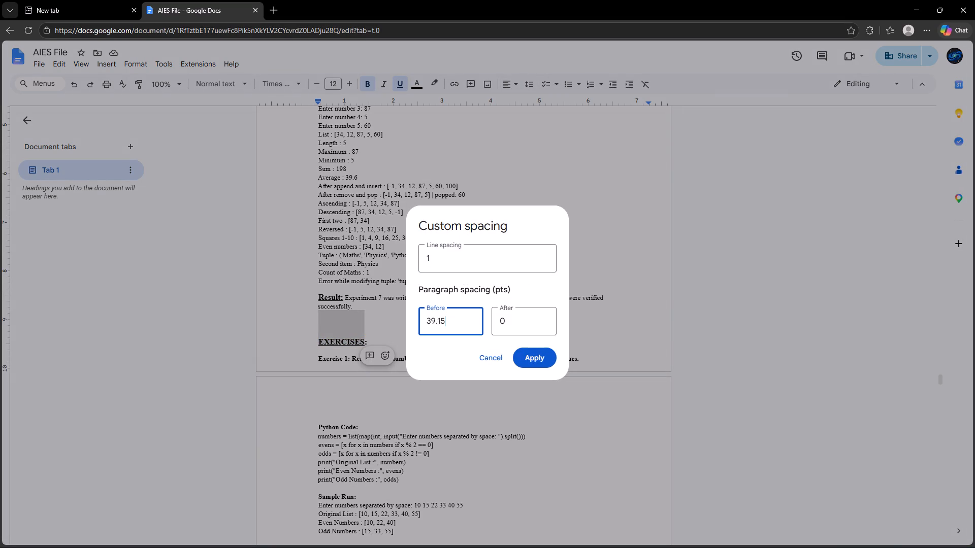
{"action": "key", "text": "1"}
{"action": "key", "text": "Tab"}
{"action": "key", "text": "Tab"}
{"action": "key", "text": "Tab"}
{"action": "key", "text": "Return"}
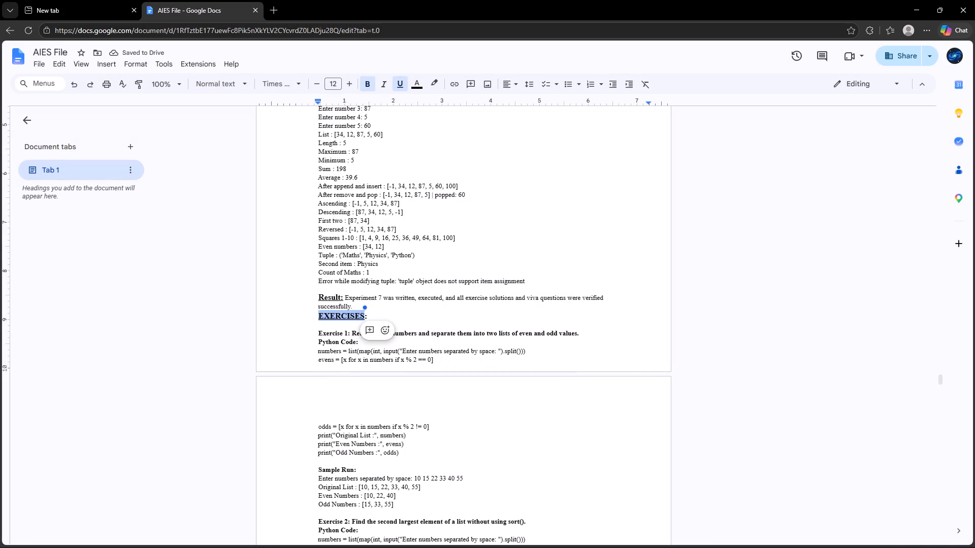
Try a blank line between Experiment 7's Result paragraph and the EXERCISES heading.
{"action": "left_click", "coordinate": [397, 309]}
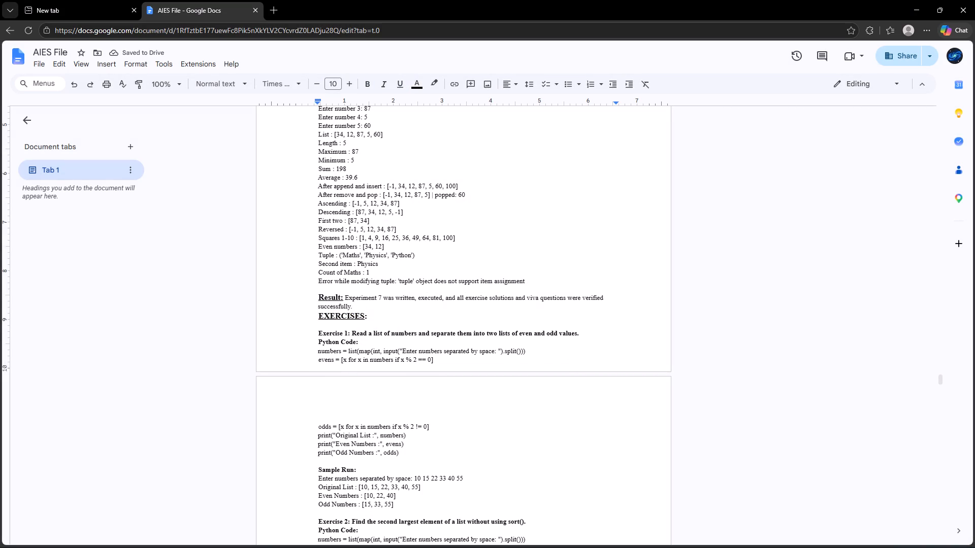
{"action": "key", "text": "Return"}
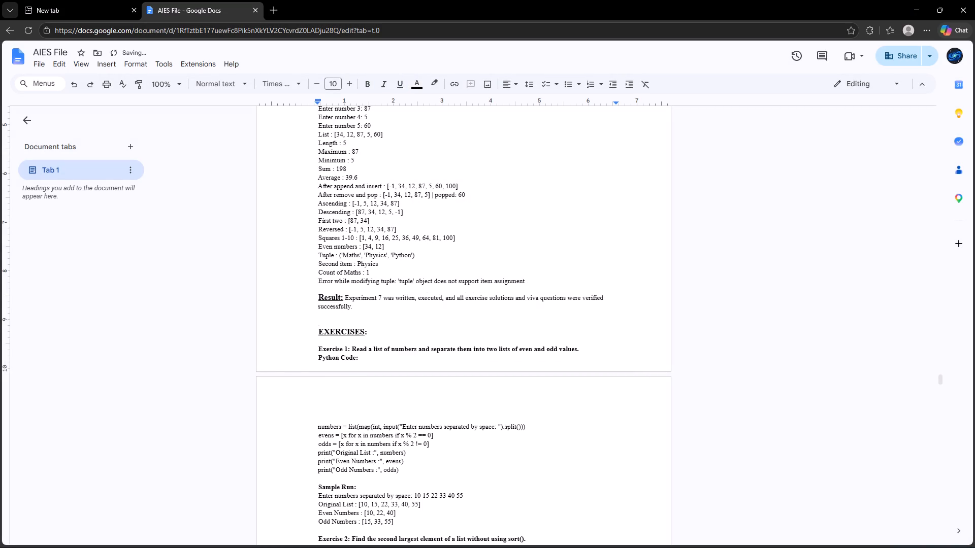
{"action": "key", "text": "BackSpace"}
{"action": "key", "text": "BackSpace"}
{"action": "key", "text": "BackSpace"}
Set the paragraph spacing before Experiment 7's entire EXERCISES heading line to 0 pt.
{"action": "key", "text": "Down"}
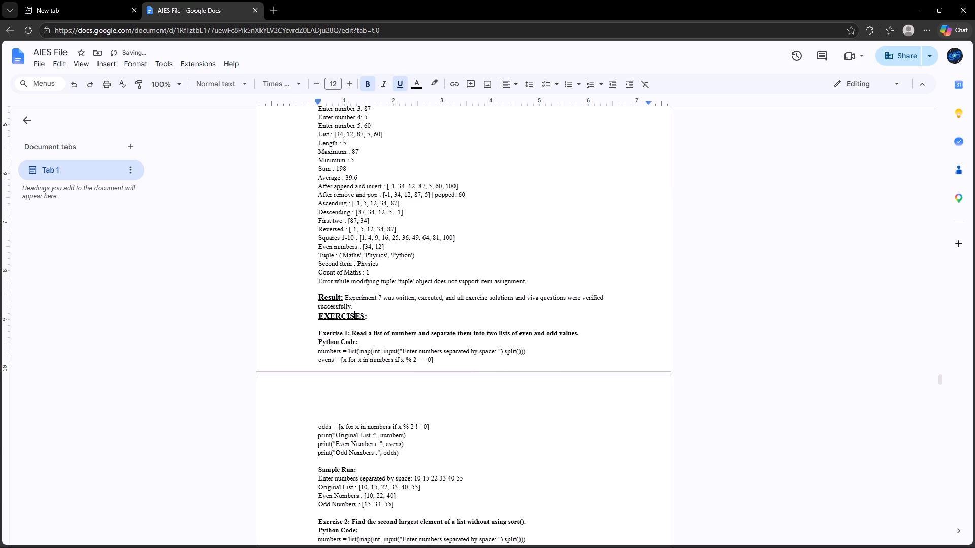
{"action": "key", "text": "Right"}
{"action": "key", "text": "Right"}
{"action": "key", "text": "Right"}
{"action": "key", "text": "ctrl+shift+Up"}
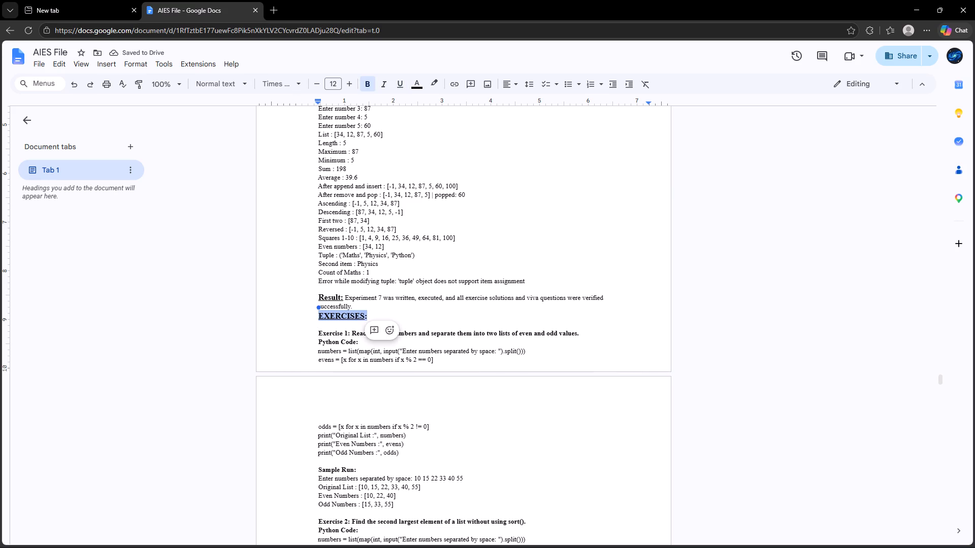
{"action": "left_click", "coordinate": [525, 80]}
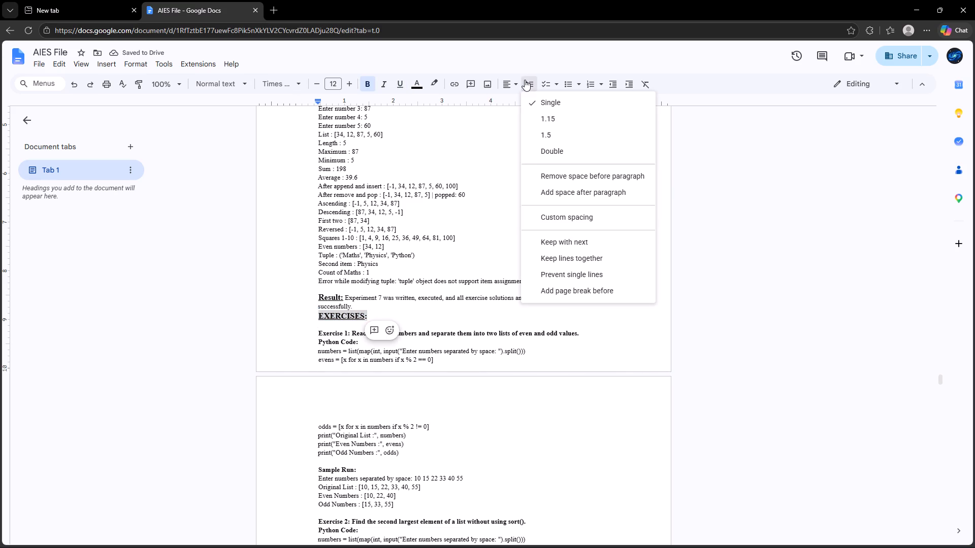
{"action": "left_click", "coordinate": [557, 218]}
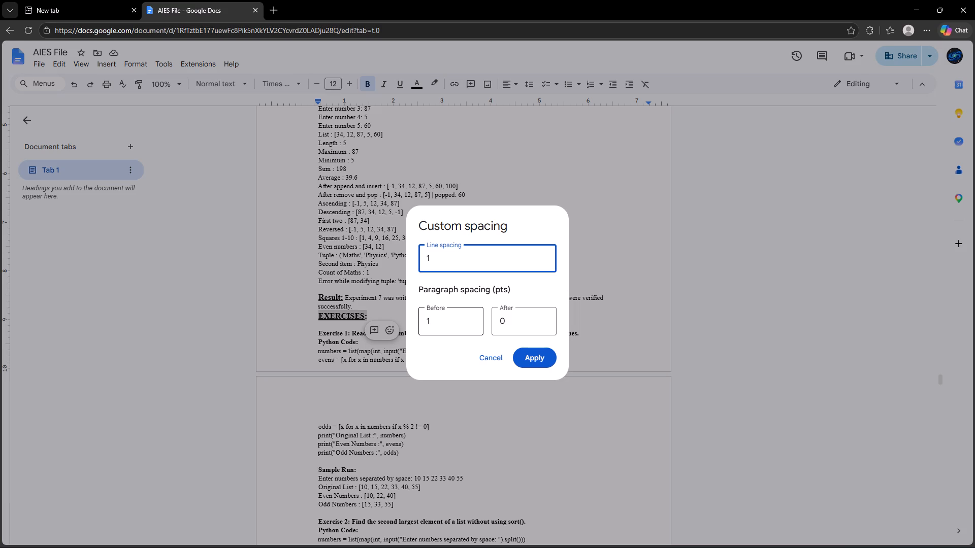
{"action": "double_click", "coordinate": [456, 321]}
{"action": "key", "text": "0"}
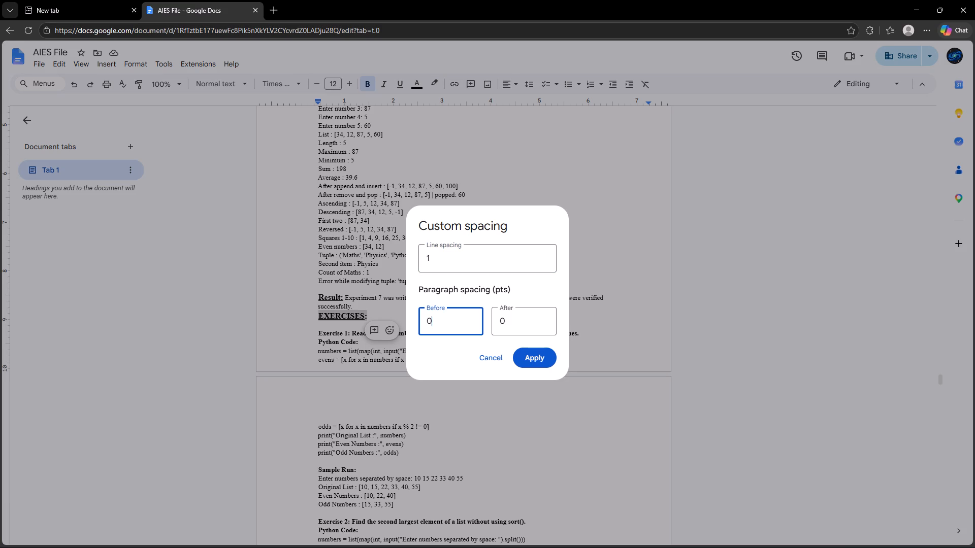
{"action": "key", "text": "Tab"}
{"action": "key", "text": "Tab"}
{"action": "key", "text": "Tab"}
{"action": "key", "text": "Return"}
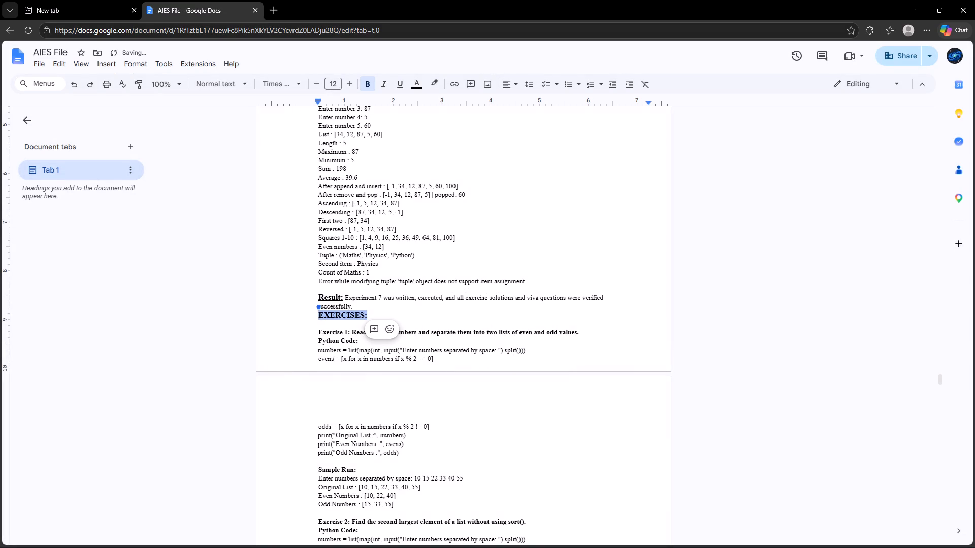
Insert one blank line after Experiment 7's Result paragraph, above the EXERCISES heading.
{"action": "left_click", "coordinate": [421, 306]}
{"action": "key", "text": "Return"}
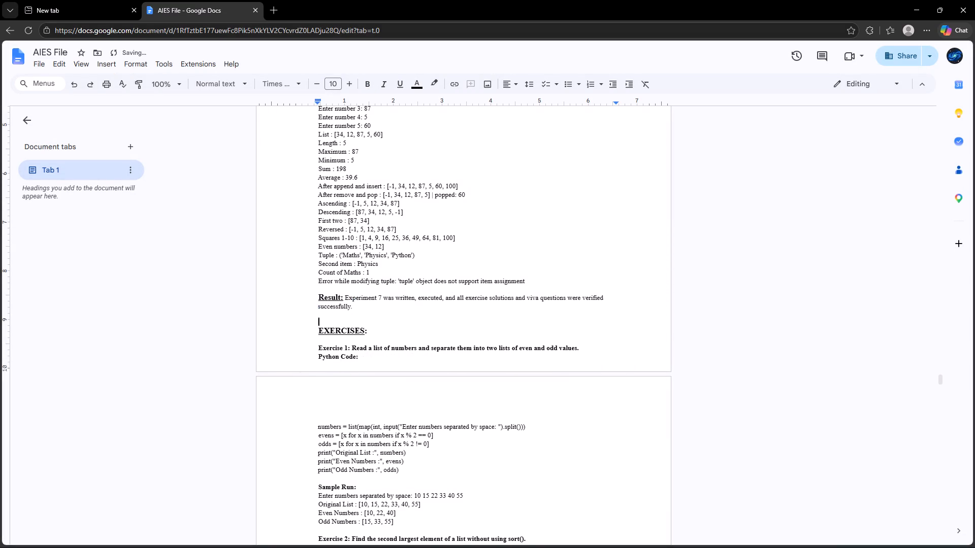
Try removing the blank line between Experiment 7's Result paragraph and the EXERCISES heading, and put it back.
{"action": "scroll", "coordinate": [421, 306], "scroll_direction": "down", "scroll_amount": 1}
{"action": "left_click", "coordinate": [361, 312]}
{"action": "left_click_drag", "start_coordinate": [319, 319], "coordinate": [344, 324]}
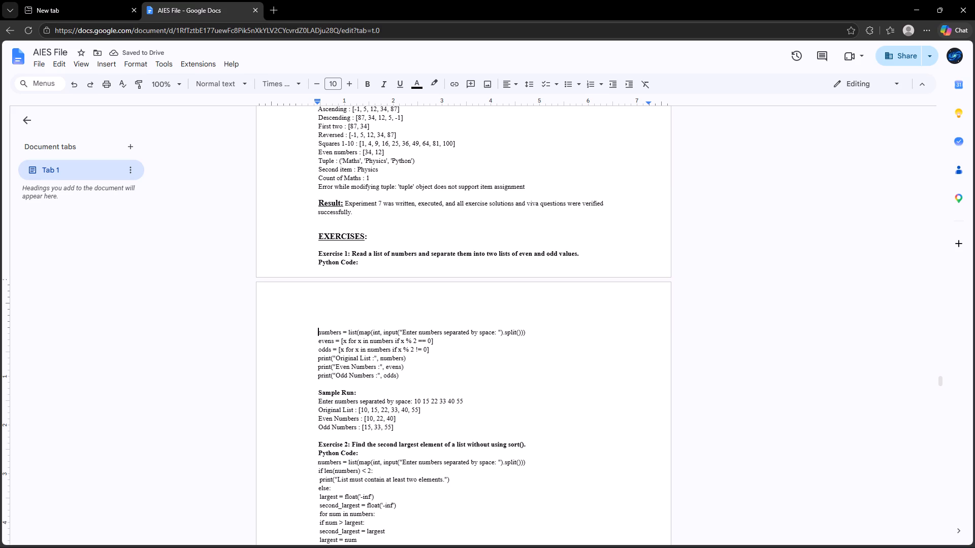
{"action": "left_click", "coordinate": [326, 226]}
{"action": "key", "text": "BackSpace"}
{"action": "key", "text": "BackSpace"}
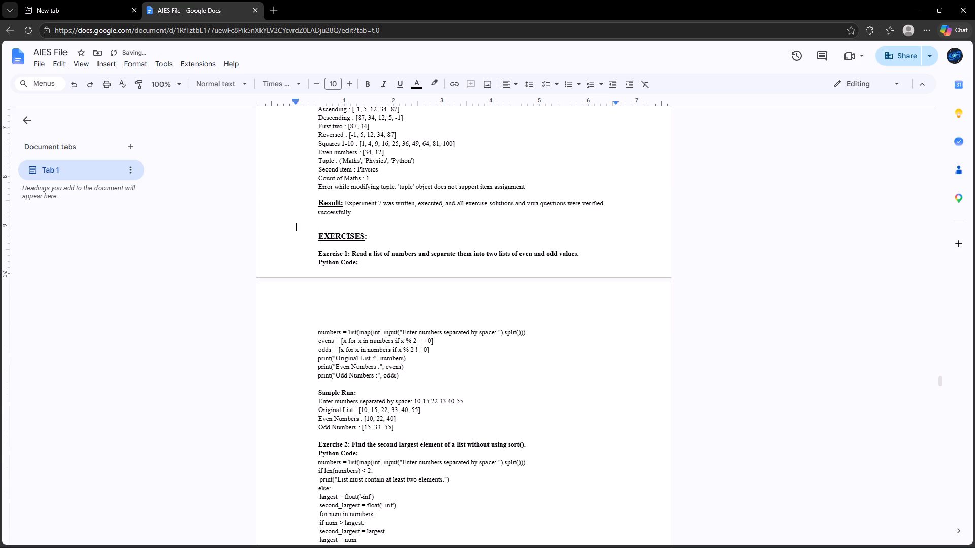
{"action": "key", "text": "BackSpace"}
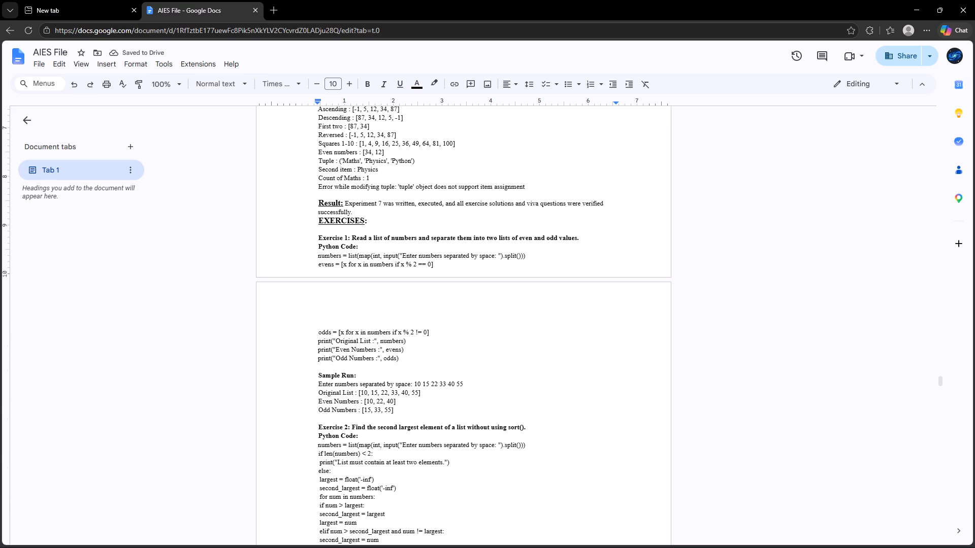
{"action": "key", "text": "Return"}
Replace the word EXERCISES in Experiment 7's exercises heading with "Exercises".
{"action": "key", "text": "Down"}
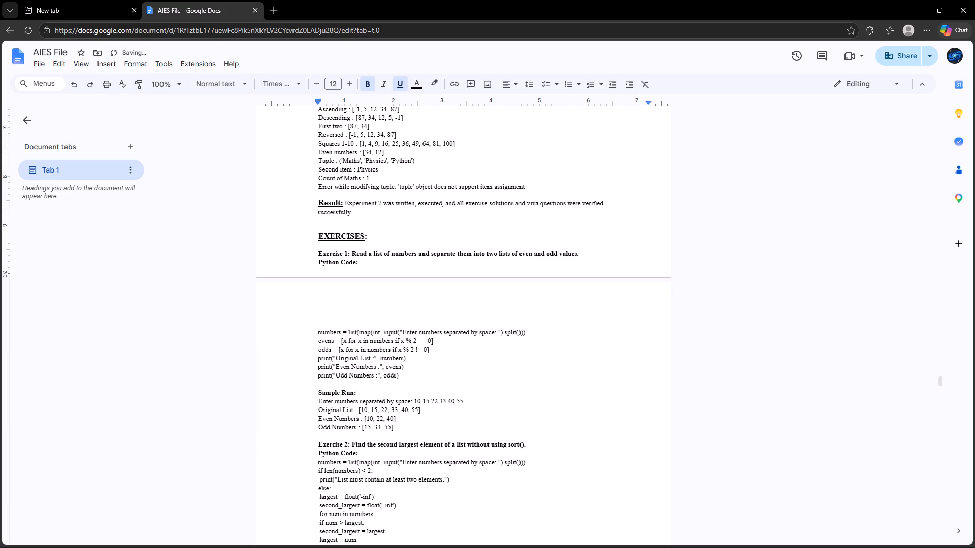
{"action": "key", "text": "ctrl+shift+Right"}
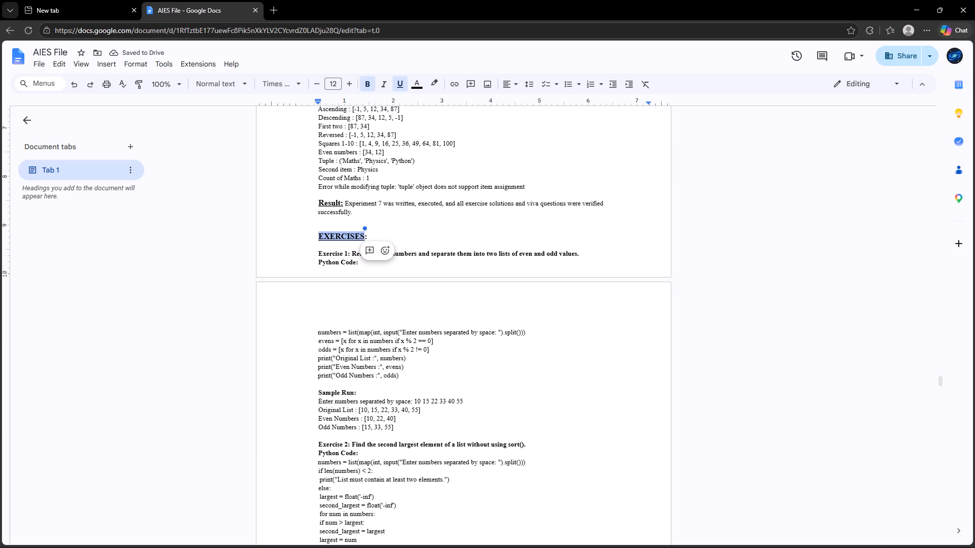
{"action": "type", "text": "Exercises"}
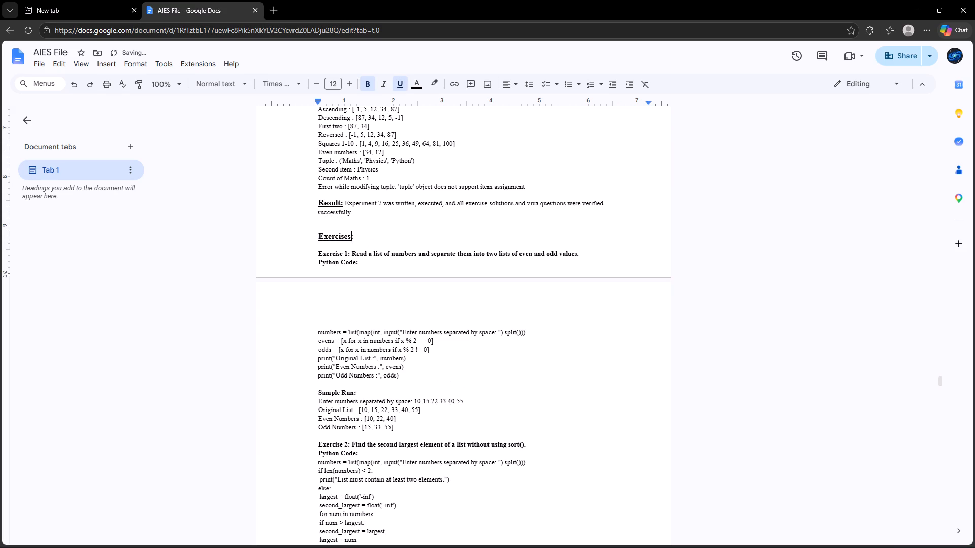
Examine the line spacing and blank lines through Experiment 7's Exercises 1 to 5 and the start of the viva questions.
{"action": "key", "text": "Right"}
{"action": "key", "text": "Down"}
{"action": "key", "text": "Down"}
{"action": "key", "text": "Down"}
{"action": "key", "text": "Down"}
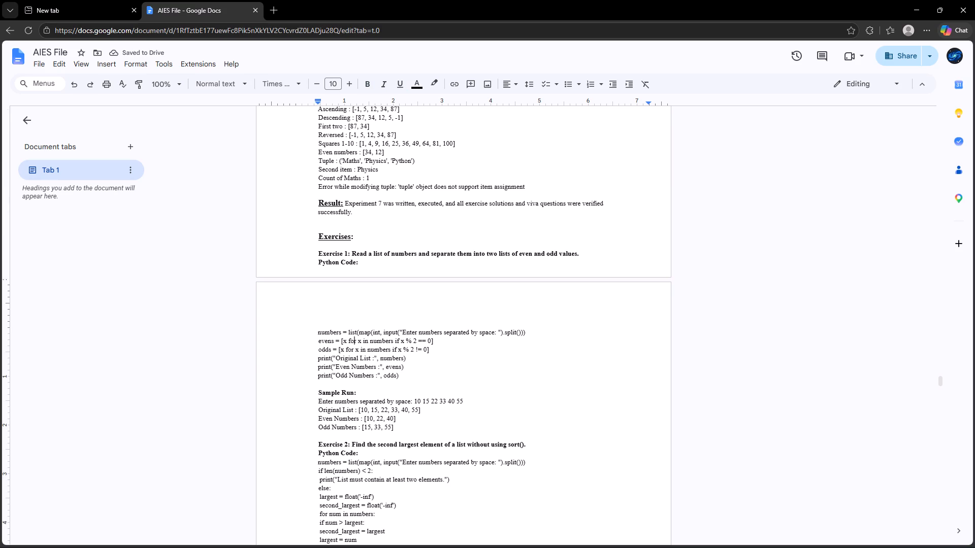
{"action": "key", "text": "Down"}
{"action": "key", "text": "Down"}
{"action": "key", "text": "Down"}
{"action": "key", "text": "Down"}
{"action": "key", "text": "Down"}
{"action": "key", "text": "Down"}
{"action": "key", "text": "Down"}
{"action": "key", "text": "Down"}
{"action": "key", "text": "Down"}
{"action": "key", "text": "Down"}
{"action": "key", "text": "Down"}
{"action": "key", "text": "Down"}
{"action": "key", "text": "Down"}
{"action": "key", "text": "Down"}
{"action": "key", "text": "Down"}
{"action": "key", "text": "Down"}
{"action": "key", "text": "Down"}
{"action": "key", "text": "Down"}
{"action": "key", "text": "Down"}
{"action": "key", "text": "Down"}
{"action": "key", "text": "Down"}
{"action": "key", "text": "Down"}
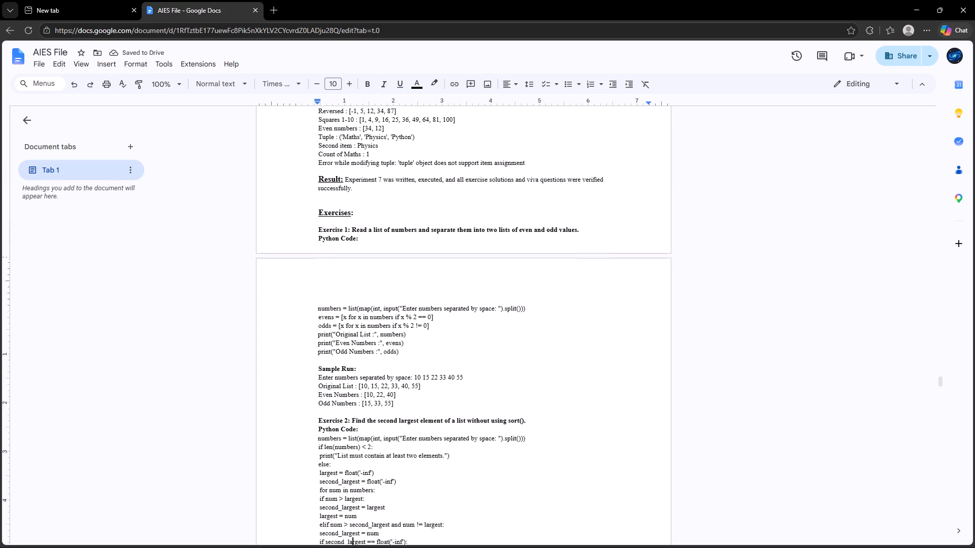
{"action": "key", "text": "Down"}
{"action": "key", "text": "Down"}
{"action": "key", "text": "Down"}
{"action": "key", "text": "Down"}
{"action": "key", "text": "Down"}
{"action": "key", "text": "Down"}
{"action": "key", "text": "Down"}
{"action": "key", "text": "Down"}
{"action": "key", "text": "Down"}
{"action": "key", "text": "Down"}
{"action": "key", "text": "Down"}
{"action": "key", "text": "Down"}
{"action": "key", "text": "Down"}
{"action": "key", "text": "Down"}
{"action": "key", "text": "Down"}
{"action": "key", "text": "Down"}
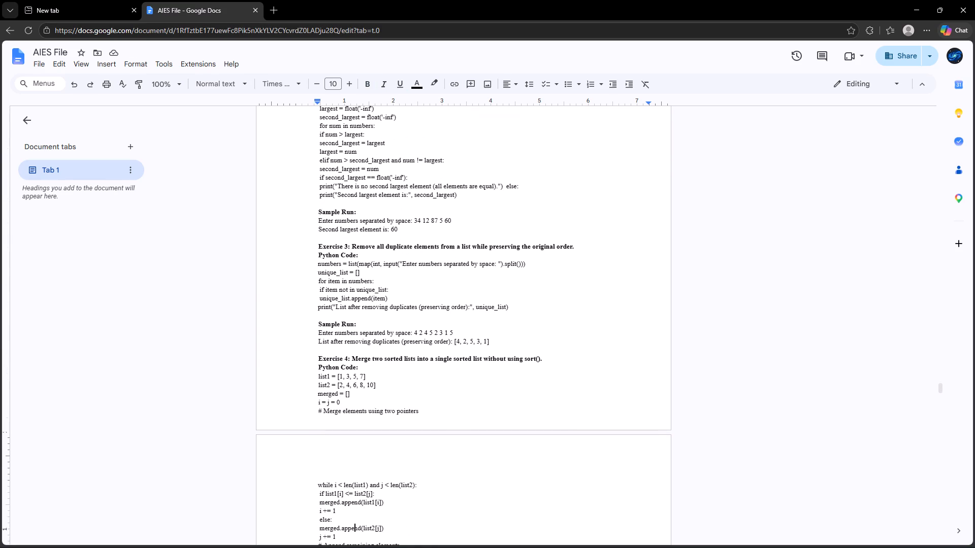
{"action": "key", "text": "Down"}
{"action": "key", "text": "Down"}
{"action": "key", "text": "Down"}
{"action": "key", "text": "Down"}
{"action": "key", "text": "Down"}
{"action": "key", "text": "Down"}
{"action": "key", "text": "Down"}
{"action": "key", "text": "Down"}
{"action": "key", "text": "Down"}
{"action": "key", "text": "Down"}
{"action": "key", "text": "Down"}
{"action": "key", "text": "Down"}
{"action": "key", "text": "Down"}
{"action": "key", "text": "Down"}
{"action": "key", "text": "Down"}
{"action": "key", "text": "Up"}
{"action": "key", "text": "Up"}
{"action": "key", "text": "Up"}
{"action": "key", "text": "Up"}
{"action": "key", "text": "Up"}
{"action": "key", "text": "Up"}
{"action": "key", "text": "Up"}
{"action": "key", "text": "Up"}
{"action": "key", "text": "Up"}
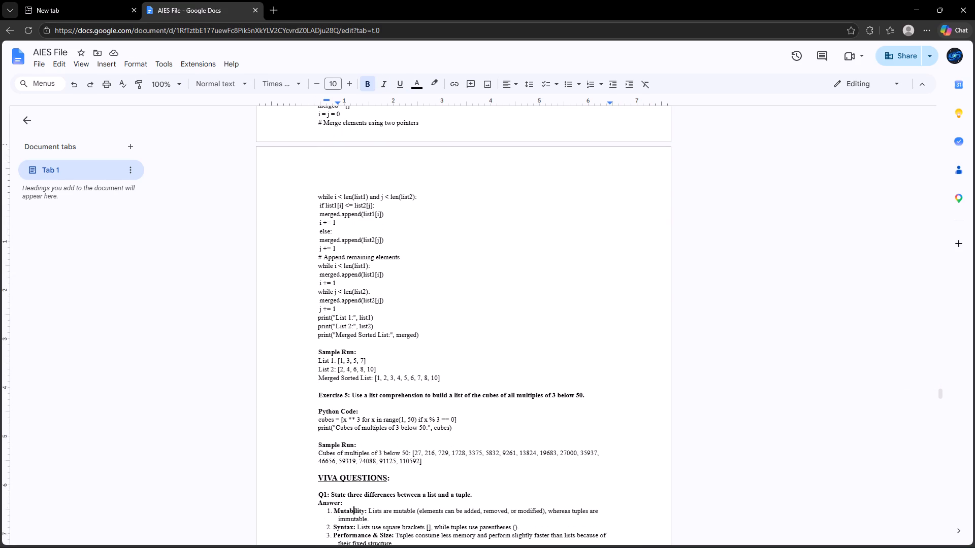
{"action": "key", "text": "Down"}
{"action": "key", "text": "Down"}
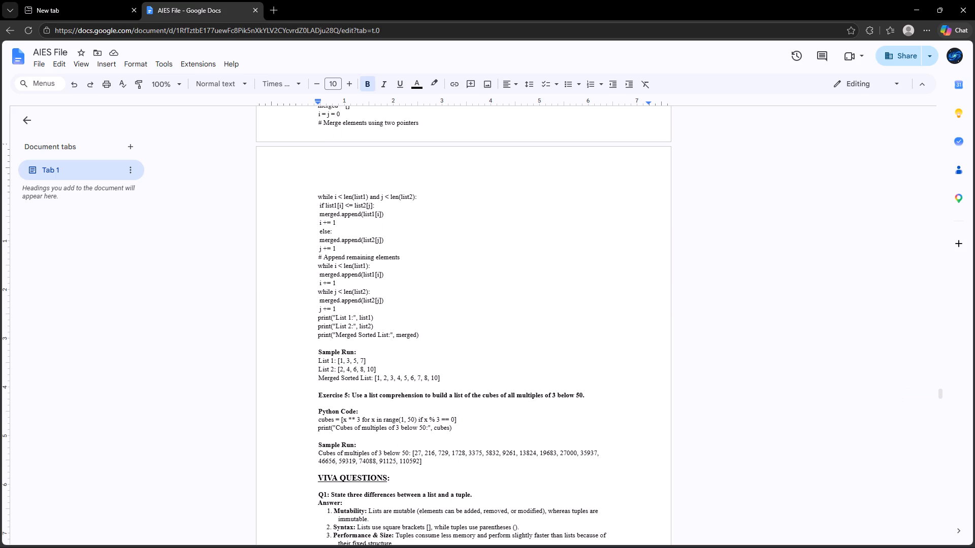
{"action": "key", "text": "Up"}
{"action": "key", "text": "Down"}
{"action": "key", "text": "Up"}
{"action": "key", "text": "Up"}
{"action": "key", "text": "Up"}
{"action": "key", "text": "Up"}
{"action": "key", "text": "Left"}
{"action": "key", "text": "Left"}
{"action": "key", "text": "Left"}
{"action": "key", "text": "Left"}
{"action": "key", "text": "Left"}
{"action": "key", "text": "Left"}
{"action": "key", "text": "Left"}
{"action": "key", "text": "Down"}
{"action": "scroll", "coordinate": [317, 354], "scroll_direction": "up", "scroll_amount": 9}
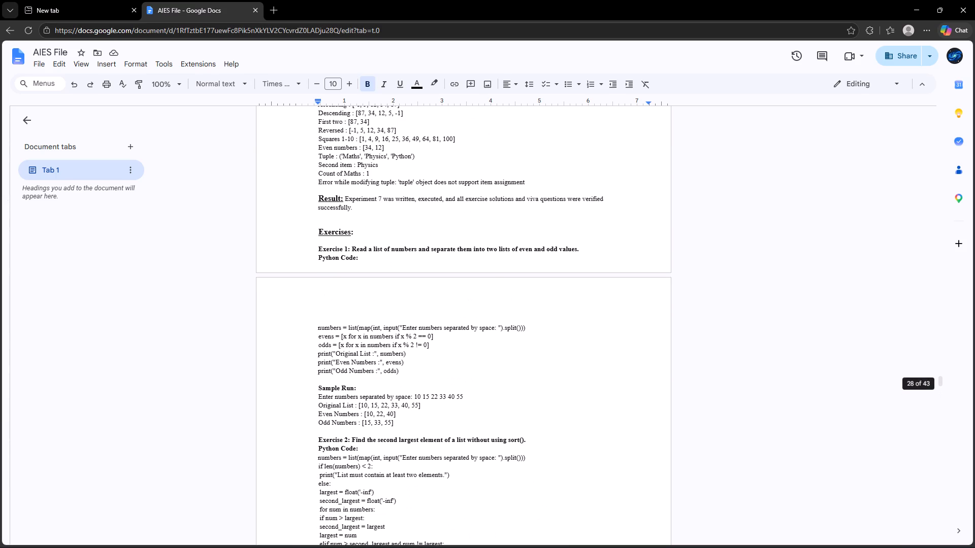
{"action": "scroll", "coordinate": [317, 344], "scroll_direction": "down", "scroll_amount": 1}
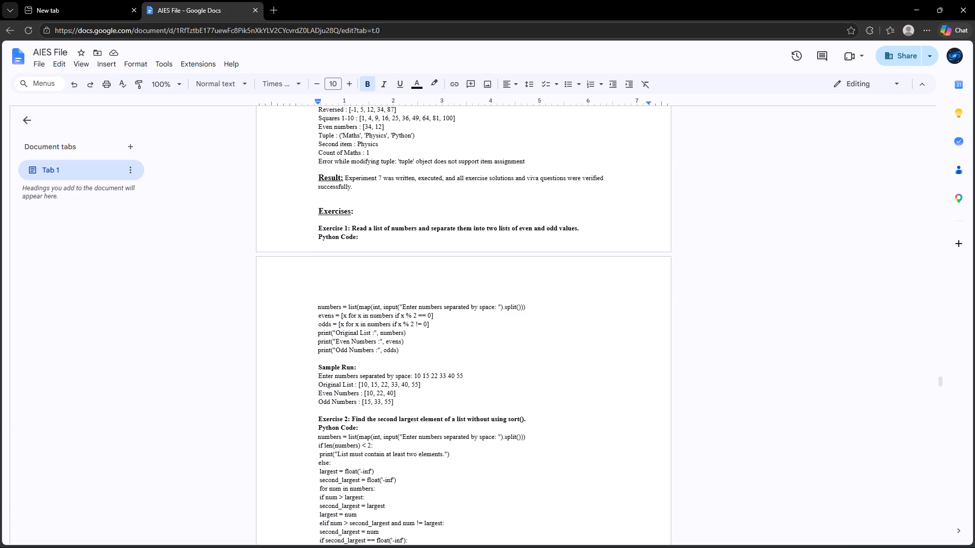
Check the custom line and paragraph spacing of Exercise 1's code and sample run in Experiment 7.
{"action": "left_click_drag", "start_coordinate": [315, 304], "coordinate": [419, 403]}
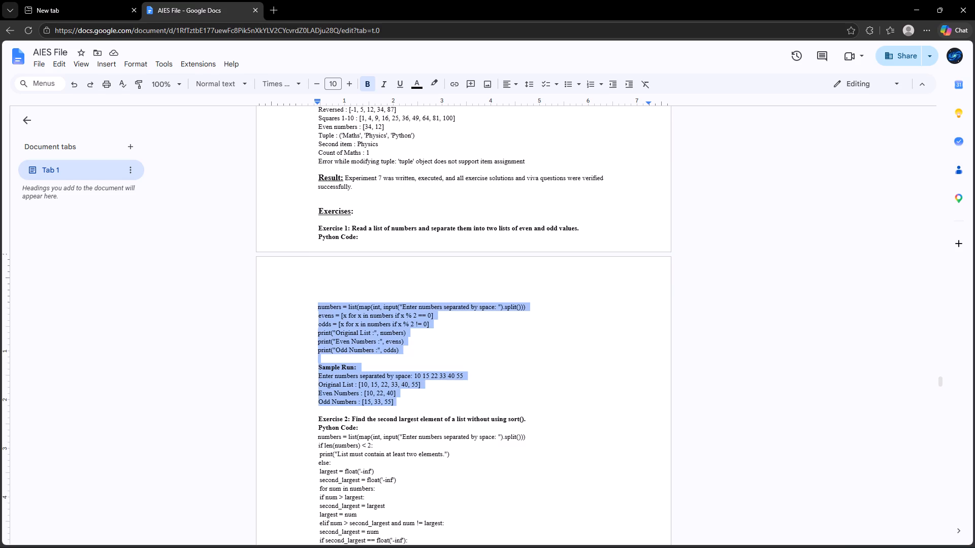
{"action": "left_click_drag", "start_coordinate": [419, 403], "coordinate": [419, 403]}
{"action": "left_click", "coordinate": [525, 86]}
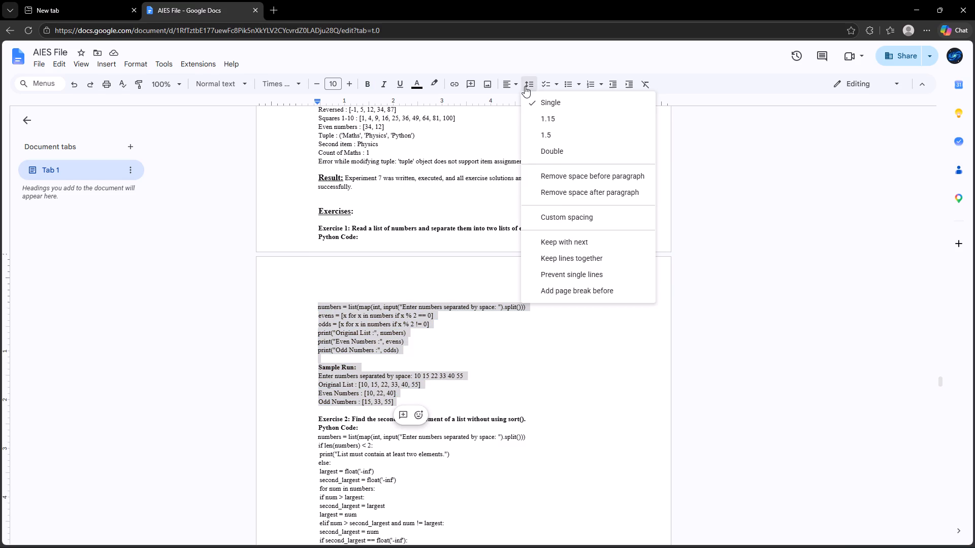
{"action": "left_click", "coordinate": [557, 209]}
{"action": "left_click", "coordinate": [562, 218]}
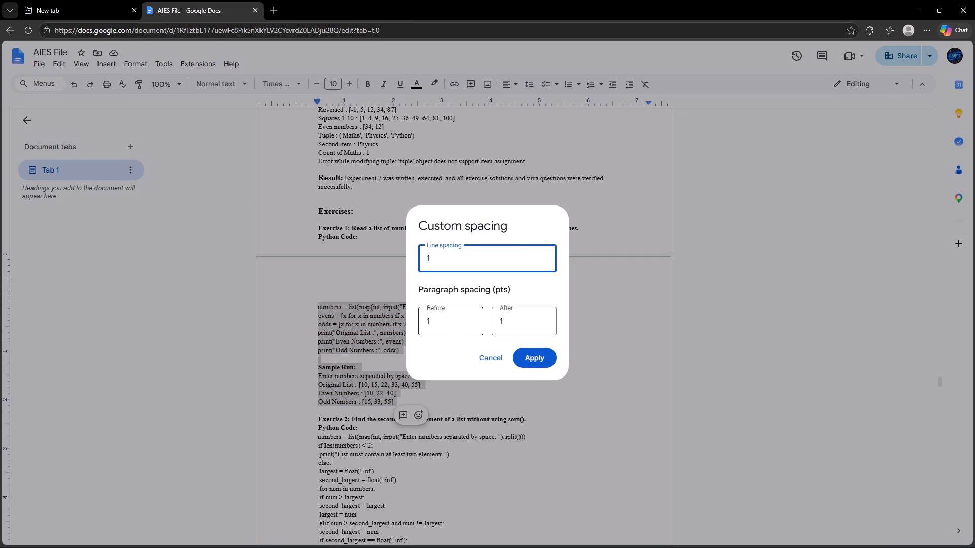
{"action": "double_click", "coordinate": [457, 328]}
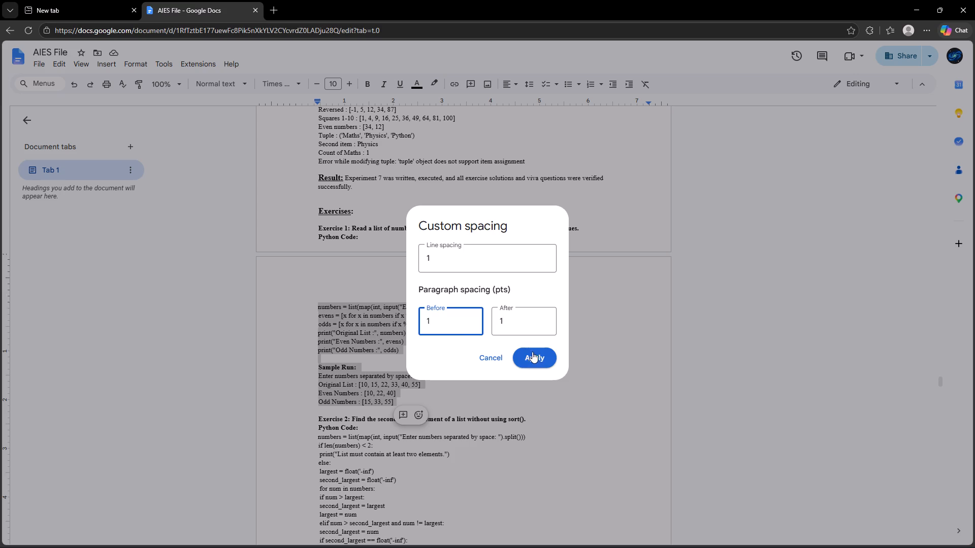
{"action": "left_click", "coordinate": [534, 352]}
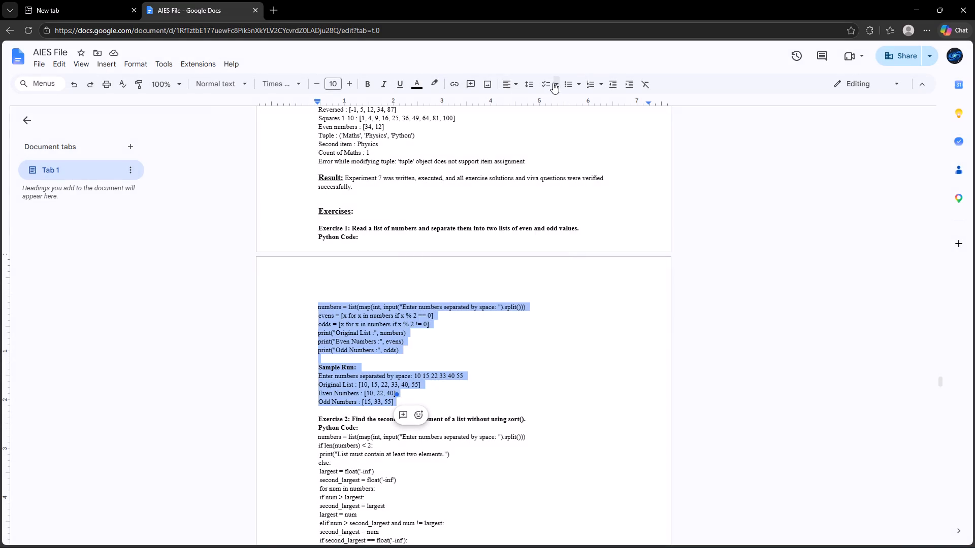
Remove the blank line above the Sample Run heading in Experiment 7's Exercise 1.
{"action": "left_click", "coordinate": [342, 361]}
{"action": "key", "text": "BackSpace"}
{"action": "key", "text": "BackSpace"}
Remove the blank line above the Sample Run heading in Experiment 7's Exercise 2.
{"action": "key", "text": "Down"}
{"action": "key", "text": "Down"}
{"action": "key", "text": "Down"}
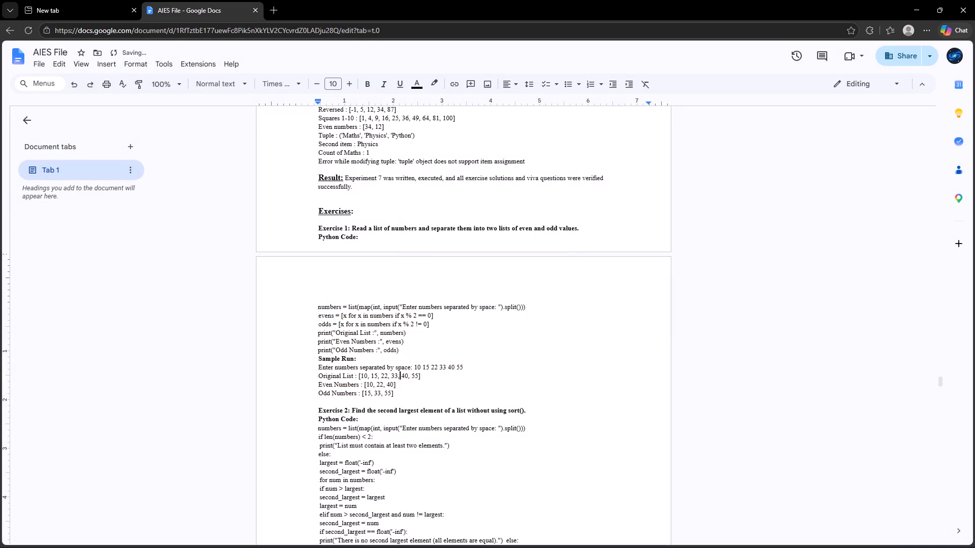
{"action": "key", "text": "Down"}
{"action": "key", "text": "Down"}
{"action": "key", "text": "Down"}
{"action": "key", "text": "Down"}
{"action": "key", "text": "Down"}
{"action": "key", "text": "Down"}
{"action": "key", "text": "Down"}
{"action": "key", "text": "Down"}
{"action": "key", "text": "Down"}
{"action": "key", "text": "Down"}
{"action": "key", "text": "Down"}
{"action": "key", "text": "Down"}
{"action": "key", "text": "Down"}
{"action": "key", "text": "Down"}
{"action": "key", "text": "Down"}
{"action": "key", "text": "Down"}
{"action": "key", "text": "Down"}
{"action": "key", "text": "Down"}
{"action": "key", "text": "Down"}
{"action": "key", "text": "Down"}
{"action": "key", "text": "Down"}
{"action": "key", "text": "Down"}
{"action": "key", "text": "Down"}
{"action": "key", "text": "Down"}
{"action": "key", "text": "Down"}
{"action": "key", "text": "Up"}
{"action": "key", "text": "Up"}
{"action": "key", "text": "Up"}
{"action": "key", "text": "Up"}
{"action": "key", "text": "Up"}
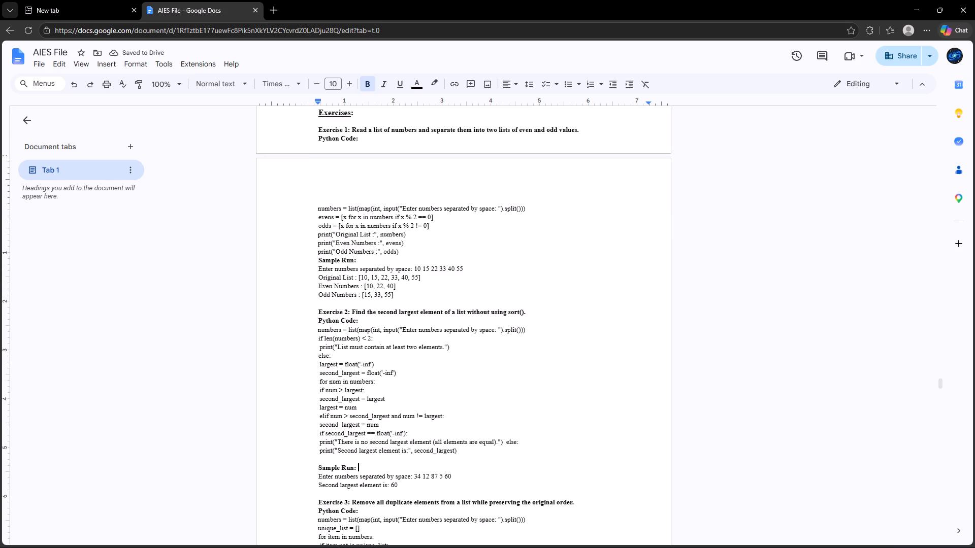
{"action": "key", "text": "Up"}
{"action": "key", "text": "BackSpace"}
{"action": "key", "text": "BackSpace"}
Remove the blank line above the Sample Run heading in Experiment 7's Exercise 3.
{"action": "key", "text": "Down"}
{"action": "key", "text": "Down"}
{"action": "key", "text": "Down"}
{"action": "key", "text": "Down"}
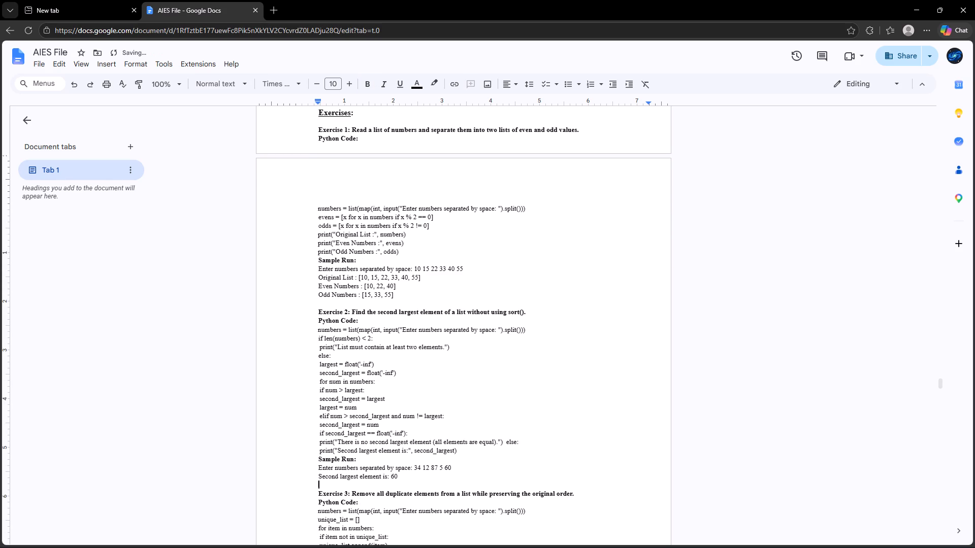
{"action": "key", "text": "Down"}
{"action": "key", "text": "Down"}
{"action": "key", "text": "Down"}
{"action": "key", "text": "Down"}
{"action": "key", "text": "Down"}
{"action": "key", "text": "Down"}
{"action": "key", "text": "Down"}
{"action": "key", "text": "Down"}
{"action": "key", "text": "Down"}
{"action": "key", "text": "Down"}
{"action": "key", "text": "Up"}
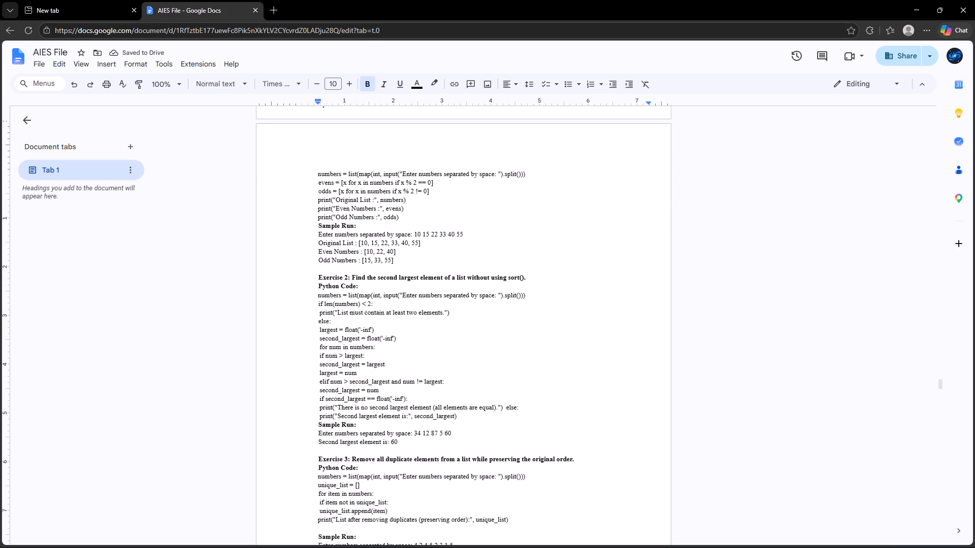
{"action": "key", "text": "BackSpace"}
{"action": "key", "text": "Down"}
{"action": "key", "text": "Up"}
{"action": "key", "text": "BackSpace"}
Remove the blank line above the Sample Run heading in Experiment 7's Exercise 4.
{"action": "key", "text": "Down"}
{"action": "key", "text": "Down"}
{"action": "key", "text": "Down"}
{"action": "key", "text": "Down"}
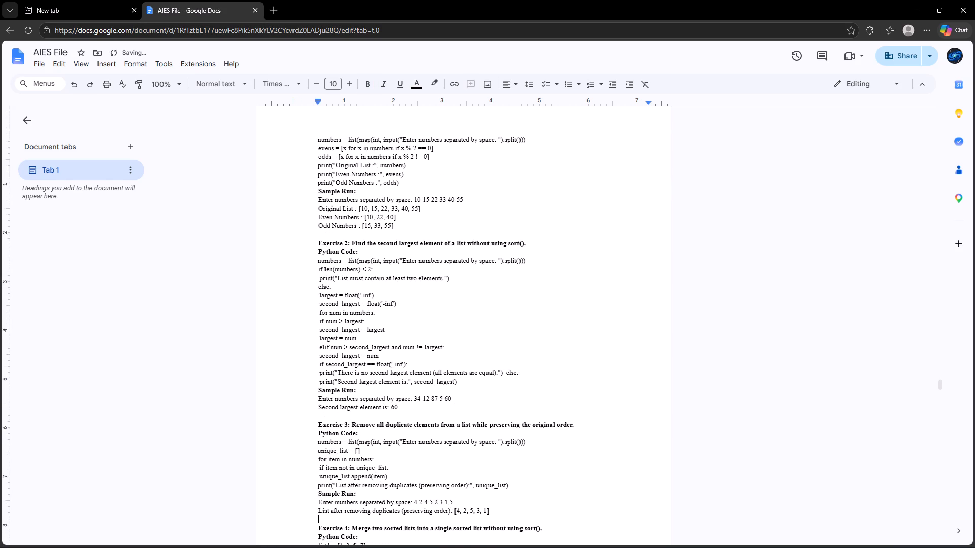
{"action": "key", "text": "Down"}
{"action": "key", "text": "Down"}
{"action": "key", "text": "Down"}
{"action": "key", "text": "Down"}
{"action": "key", "text": "Down"}
{"action": "key", "text": "Down"}
{"action": "key", "text": "Down"}
{"action": "key", "text": "Down"}
{"action": "key", "text": "Down"}
{"action": "key", "text": "Down"}
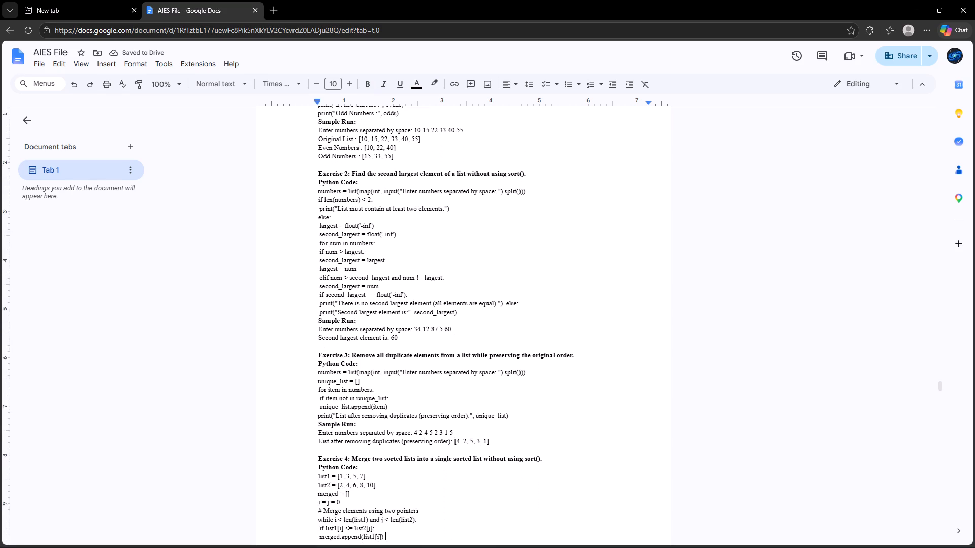
{"action": "key", "text": "Down"}
{"action": "key", "text": "Down"}
{"action": "key", "text": "Up"}
{"action": "key", "text": "Down"}
{"action": "key", "text": "Down"}
{"action": "key", "text": "Down"}
{"action": "key", "text": "Down"}
{"action": "key", "text": "Down"}
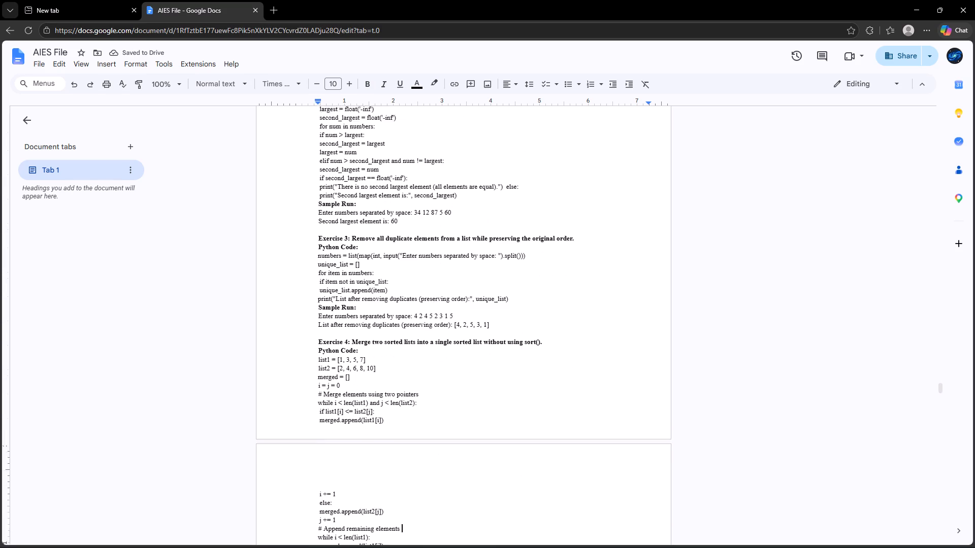
{"action": "key", "text": "Down"}
{"action": "key", "text": "Down"}
{"action": "key", "text": "Down"}
{"action": "key", "text": "Down"}
{"action": "key", "text": "Down"}
{"action": "key", "text": "Down"}
{"action": "key", "text": "Down"}
{"action": "key", "text": "Down"}
{"action": "key", "text": "Down"}
{"action": "key", "text": "Down"}
{"action": "key", "text": "Up"}
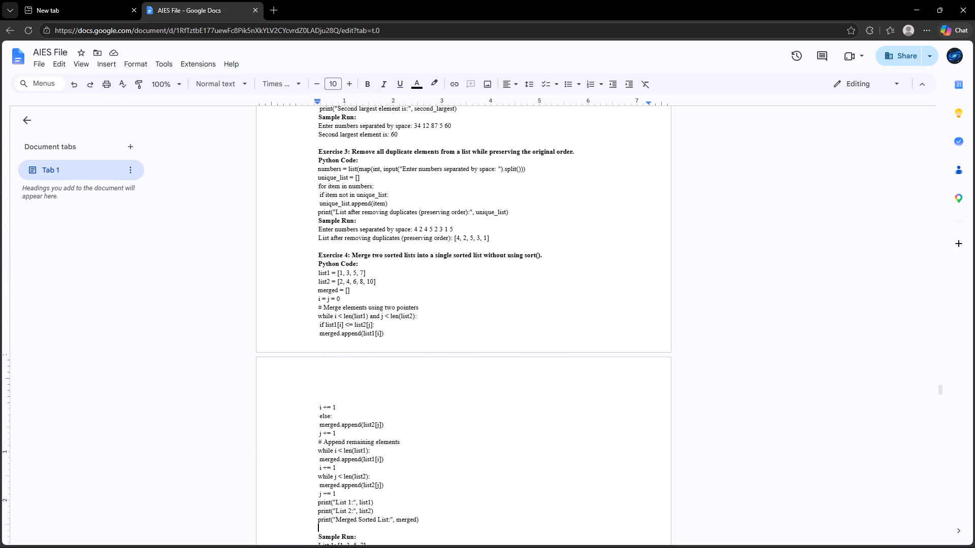
{"action": "key", "text": "BackSpace"}
{"action": "key", "text": "BackSpace"}
Set the paragraph spacing before to 1 pt for Exercise 5's Python Code and Sample Run text in Experiment 7.
{"action": "key", "text": "Down"}
{"action": "key", "text": "Down"}
{"action": "key", "text": "Down"}
{"action": "key", "text": "Down"}
{"action": "key", "text": "Down"}
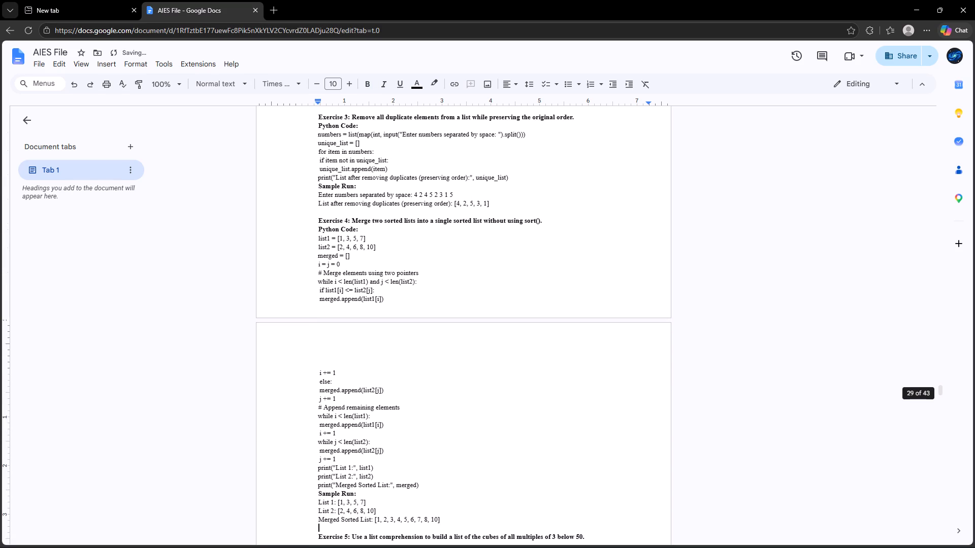
{"action": "key", "text": "Down"}
{"action": "key", "text": "Down"}
{"action": "key", "text": "Down"}
{"action": "key", "text": "Down"}
{"action": "key", "text": "Down"}
{"action": "key", "text": "Up"}
{"action": "key", "text": "Up"}
{"action": "key", "text": "Up"}
{"action": "key", "text": "Up"}
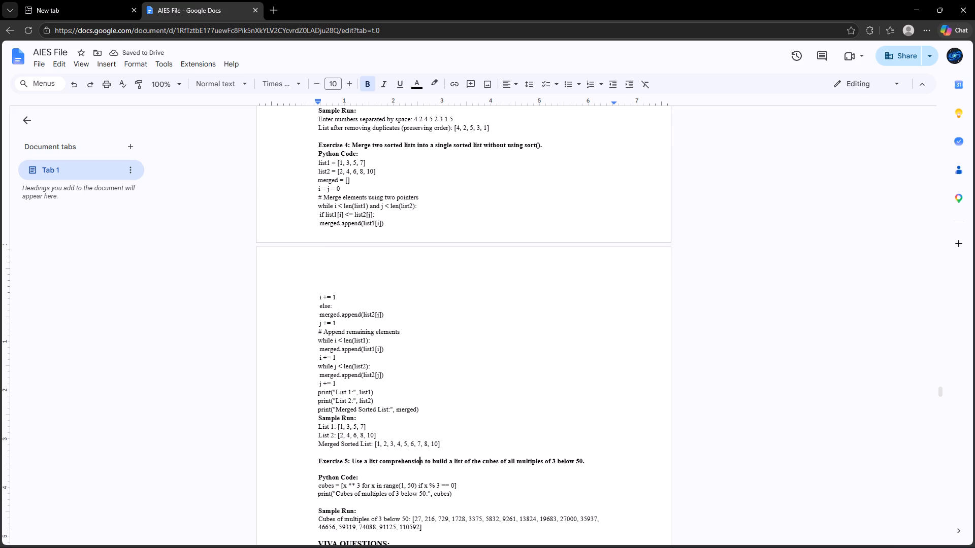
{"action": "key", "text": "Left"}
{"action": "key", "text": "Left"}
{"action": "key", "text": "Left"}
{"action": "key", "text": "Left"}
{"action": "key", "text": "Left"}
{"action": "scroll", "coordinate": [364, 328], "scroll_direction": "down", "scroll_amount": 3}
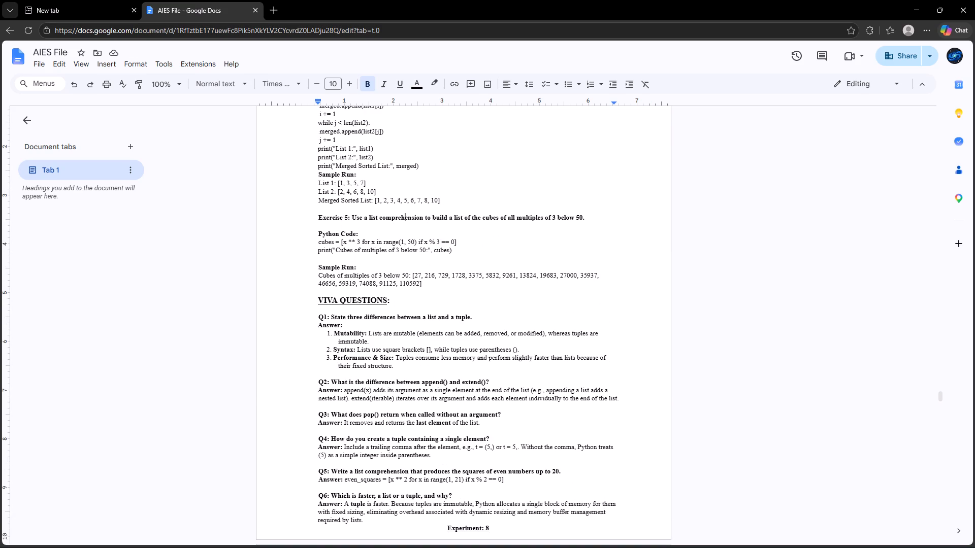
{"action": "left_click_drag", "start_coordinate": [316, 227], "coordinate": [446, 282]}
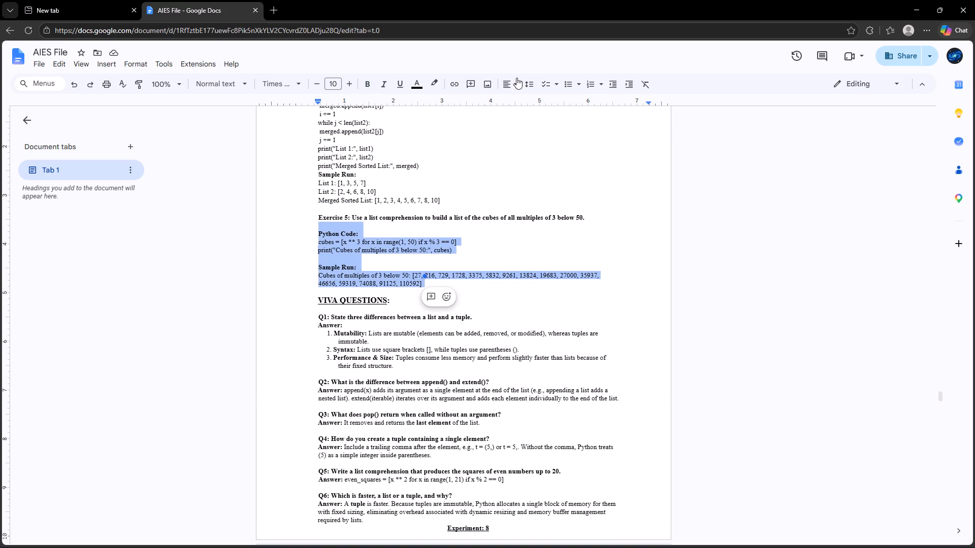
{"action": "left_click", "coordinate": [535, 79]}
{"action": "left_click", "coordinate": [558, 218]}
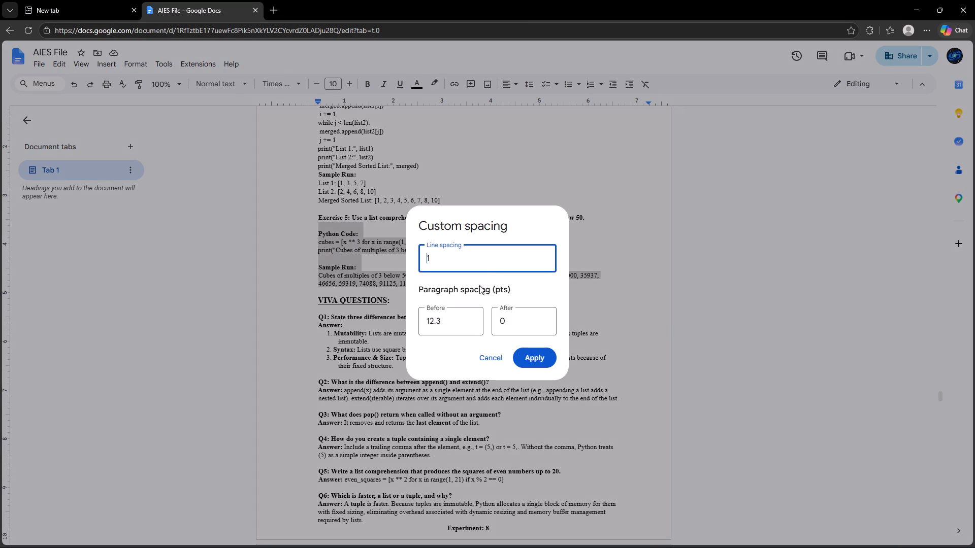
{"action": "double_click", "coordinate": [473, 329]}
{"action": "key", "text": "1"}
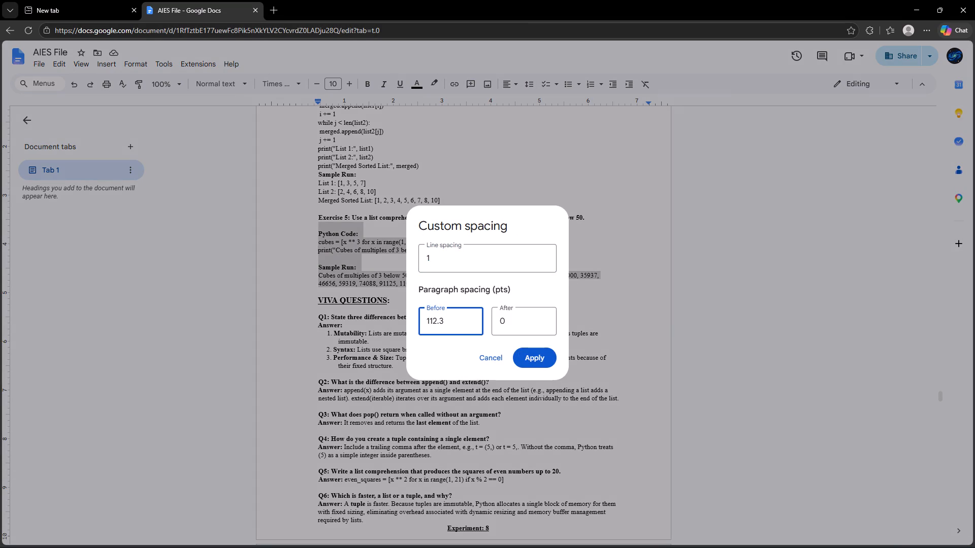
{"action": "key", "text": "ctrl+a"}
{"action": "key", "text": "1"}
{"action": "key", "text": "Tab"}
{"action": "key", "text": "Tab"}
{"action": "key", "text": "Tab"}
{"action": "key", "text": "Return"}
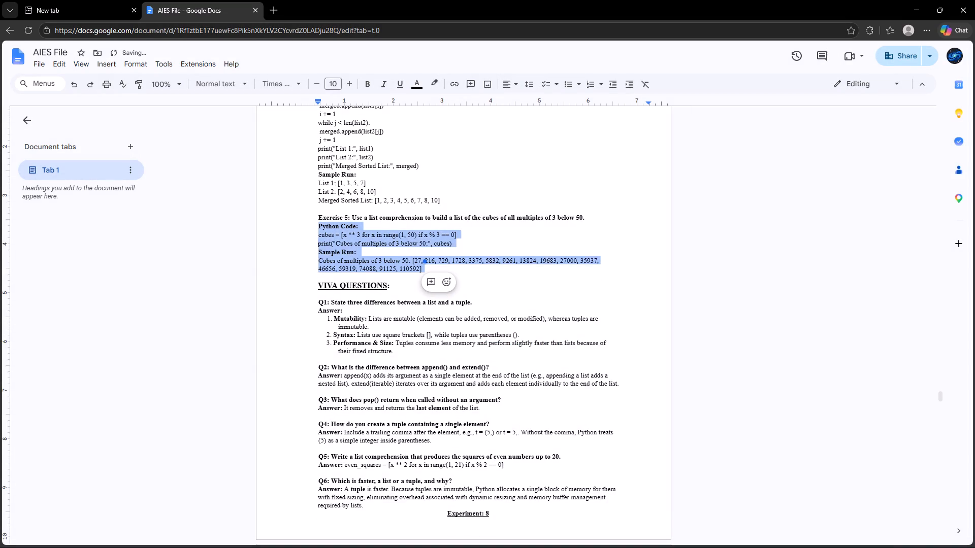
Insert two line breaks before the Experiment: 8 heading so that it starts on the next page.
{"action": "scroll", "coordinate": [473, 329], "scroll_direction": "down", "scroll_amount": 1}
{"action": "left_click", "coordinate": [398, 256]}
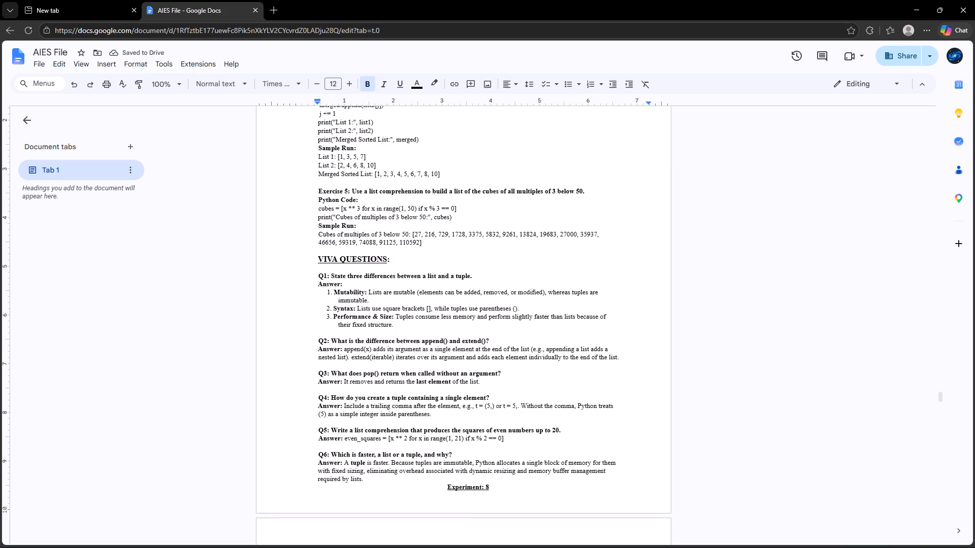
{"action": "scroll", "coordinate": [421, 268], "scroll_direction": "down", "scroll_amount": 1}
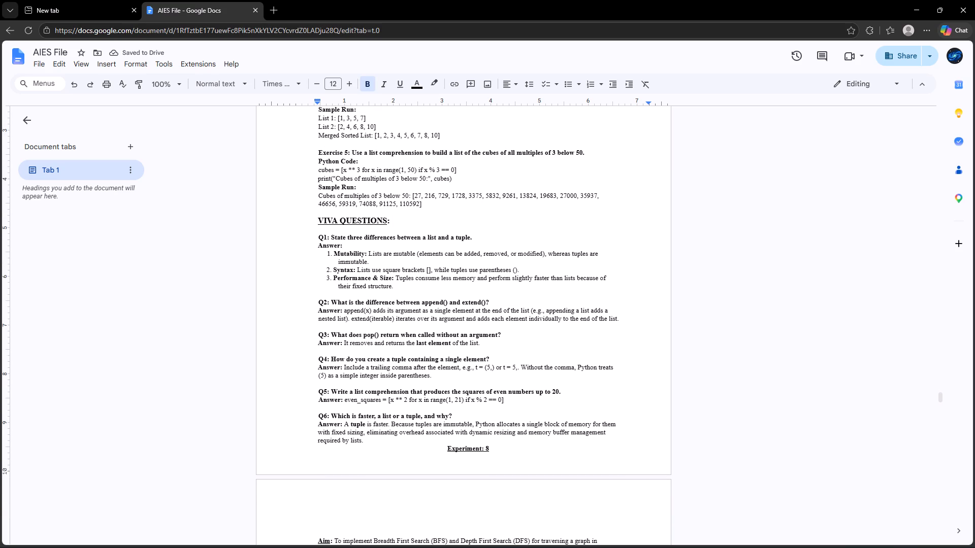
{"action": "left_click", "coordinate": [429, 444]}
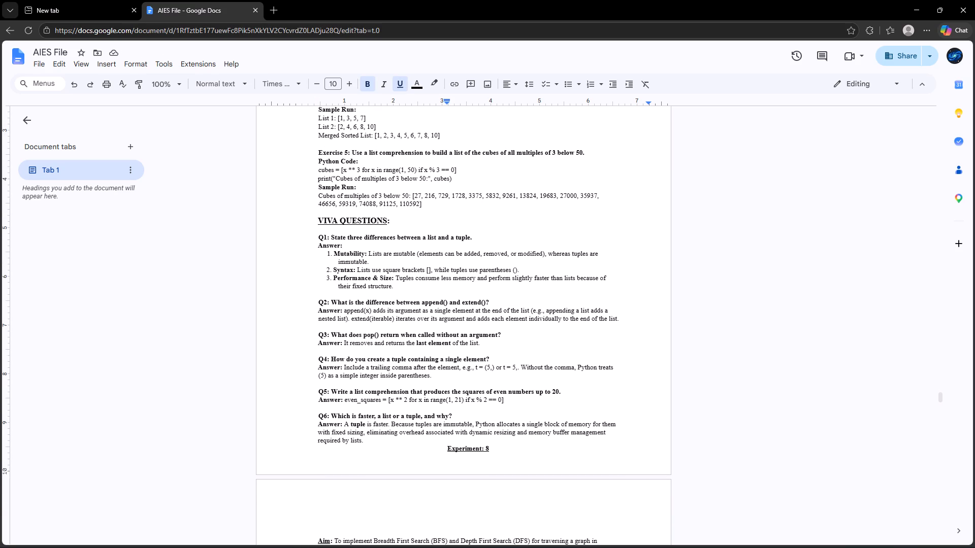
{"action": "key", "text": "Return"}
{"action": "key", "text": "Return"}
Enlarge the Experiment: 8 heading's font size by three points.
{"action": "scroll", "coordinate": [429, 444], "scroll_direction": "down", "scroll_amount": 3}
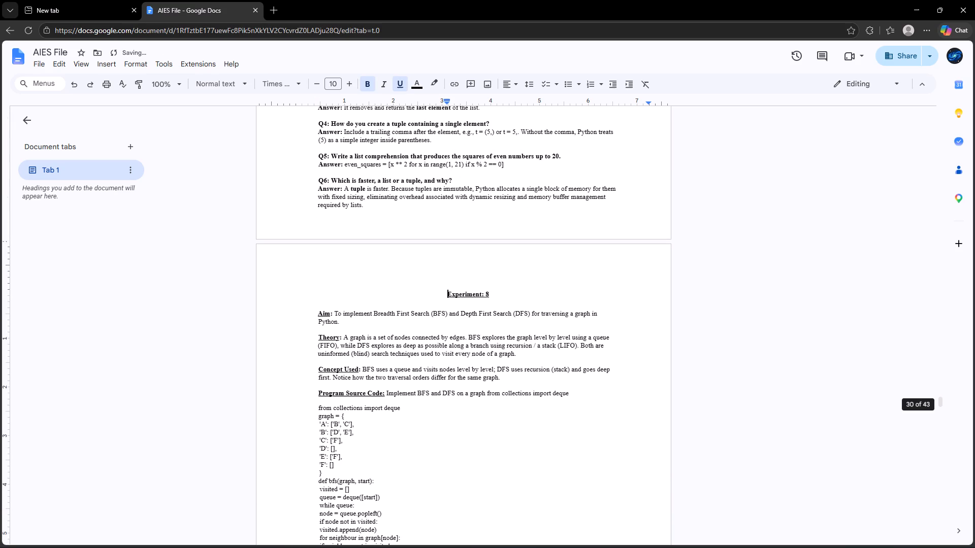
{"action": "key", "text": "ctrl+shift+Down"}
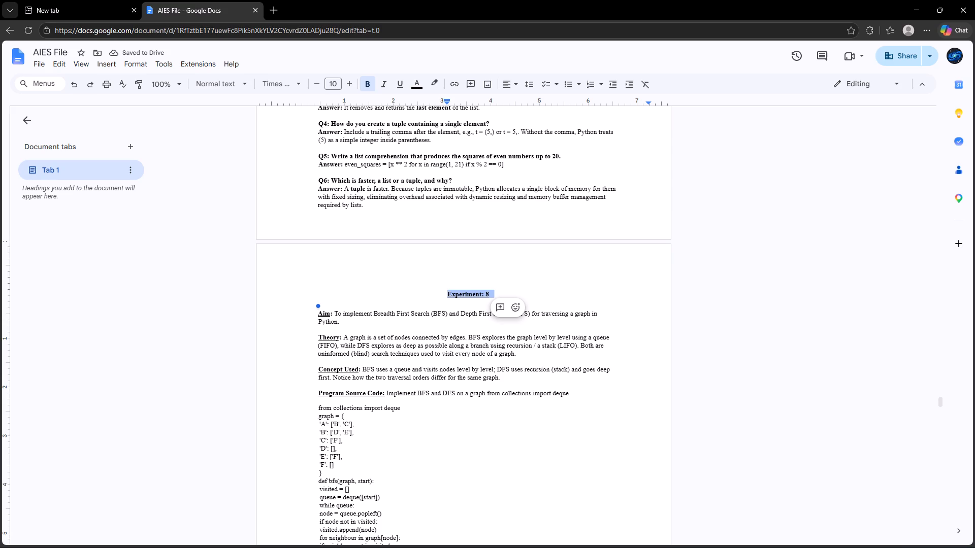
{"action": "key", "text": "ctrl+shift+period"}
{"action": "key", "text": "ctrl+shift+period"}
{"action": "key", "text": "ctrl+shift+period"}
Enlarge the Aim label in Experiment 8 to font size 12, leaving its description text out of the selection.
{"action": "key", "text": "Down"}
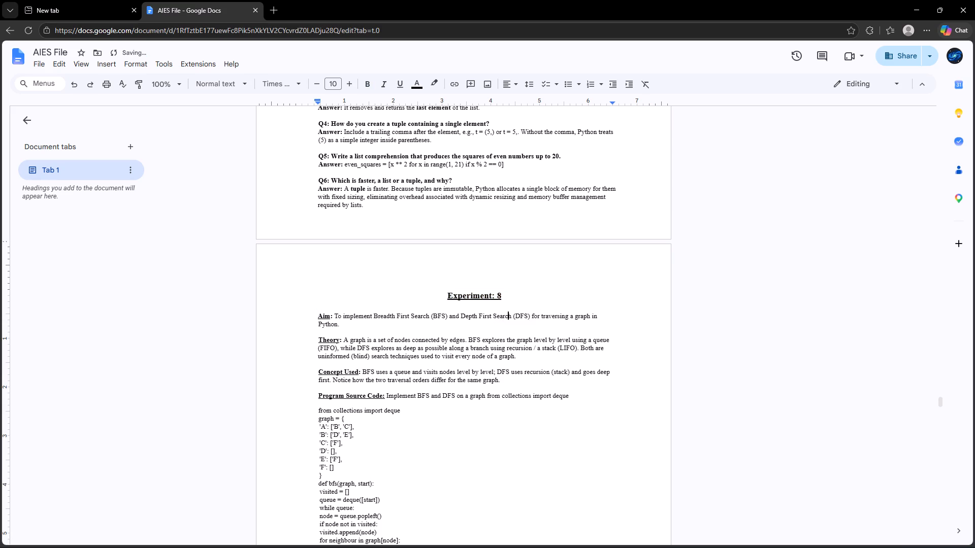
{"action": "key", "text": "Left"}
{"action": "key", "text": "Left"}
{"action": "key", "text": "Left"}
{"action": "key", "text": "Left"}
{"action": "key", "text": "Left"}
{"action": "key", "text": "Left"}
{"action": "key", "text": "Left"}
{"action": "key", "text": "Left"}
{"action": "key", "text": "Left"}
{"action": "key", "text": "Left"}
{"action": "key", "text": "Left"}
{"action": "key", "text": "Left"}
{"action": "key", "text": "Left"}
{"action": "key", "text": "Left"}
{"action": "key", "text": "Left"}
{"action": "key", "text": "Left"}
{"action": "key", "text": "Left"}
{"action": "key", "text": "Left"}
{"action": "key", "text": "Left"}
{"action": "key", "text": "Left"}
{"action": "key", "text": "Left"}
{"action": "key", "text": "Left"}
{"action": "key", "text": "ctrl+shift+Up"}
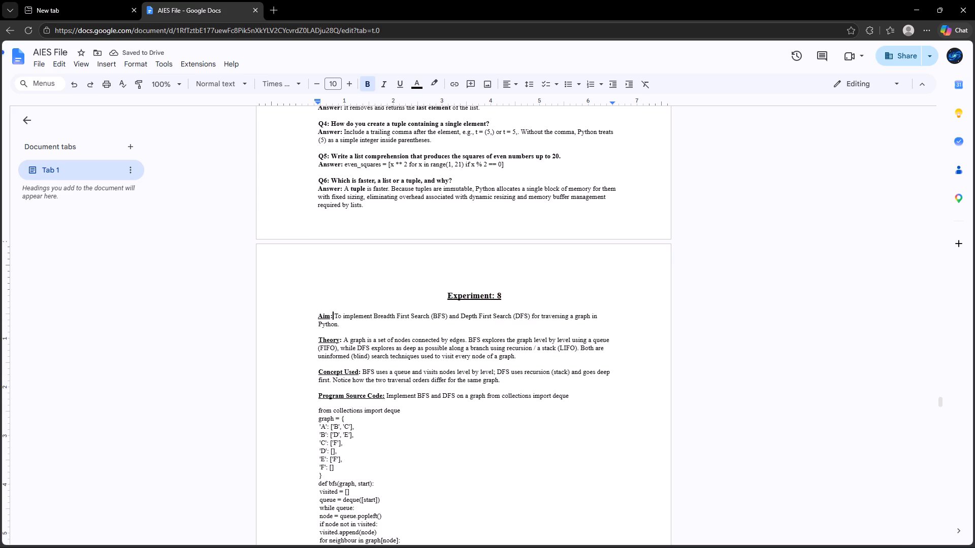
{"action": "key", "text": "ctrl+shift+period"}
{"action": "key", "text": "ctrl+shift+period"}
Enlarge the Theory label in Experiment 8 to font size 12.
{"action": "key", "text": "Down"}
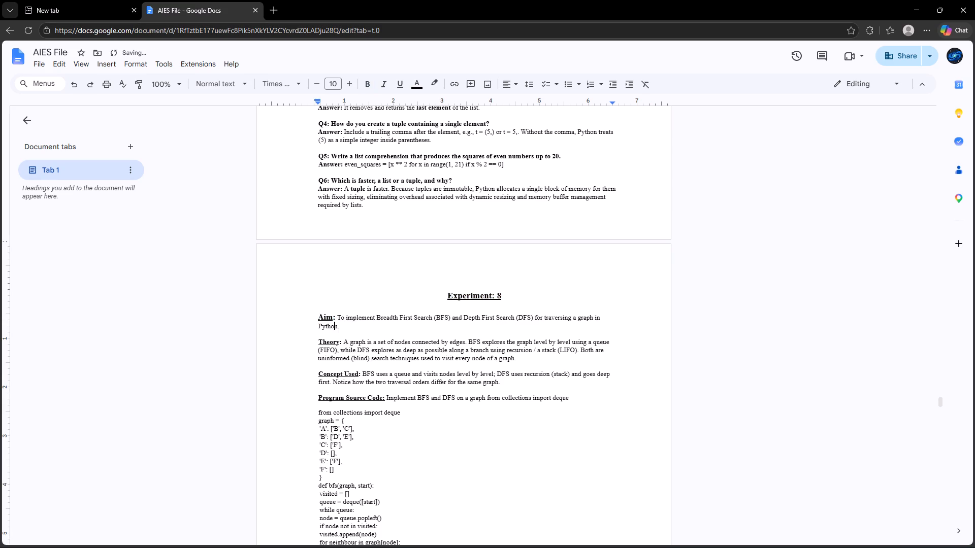
{"action": "key", "text": "Down"}
{"action": "key", "text": "Right"}
{"action": "key", "text": "Right"}
{"action": "key", "text": "ctrl+shift+Up"}
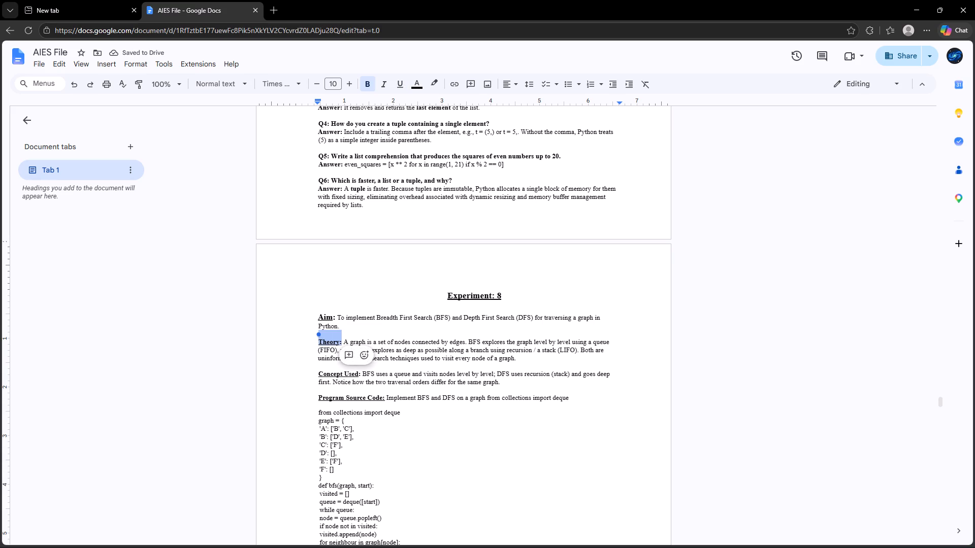
{"action": "key", "text": "ctrl+shift+period"}
{"action": "key", "text": "ctrl+shift+period"}
Enlarge the Concept Used label in Experiment 8 to font size 12.
{"action": "key", "text": "Down"}
{"action": "key", "text": "Down"}
{"action": "key", "text": "Down"}
{"action": "key", "text": "Down"}
{"action": "key", "text": "Down"}
{"action": "key", "text": "Up"}
{"action": "key", "text": "Up"}
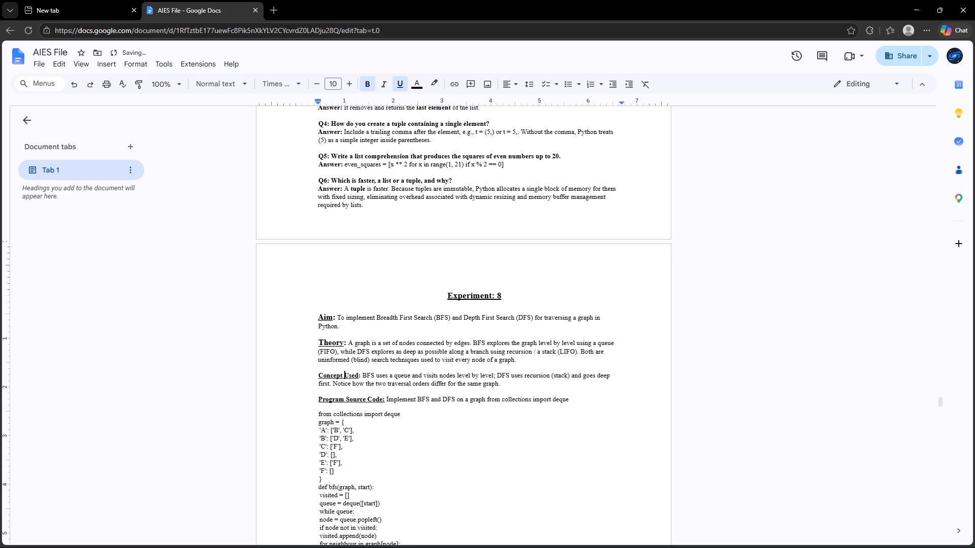
{"action": "key", "text": "Right"}
{"action": "key", "text": "Right"}
{"action": "key", "text": "Right"}
{"action": "key", "text": "Right"}
{"action": "key", "text": "Right"}
{"action": "key", "text": "ctrl+shift+Up"}
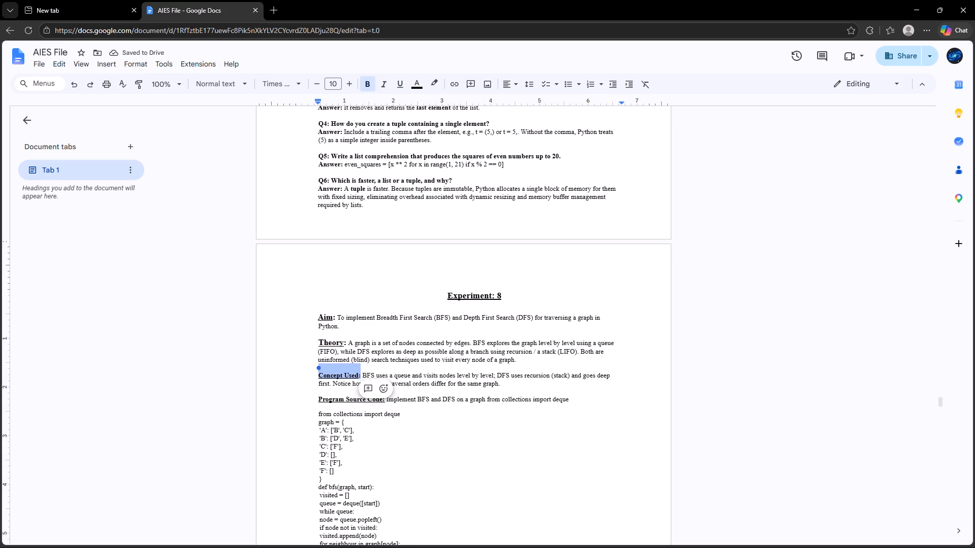
{"action": "key", "text": "ctrl+shift+period"}
{"action": "key", "text": "ctrl+shift+period"}
Enlarge the Program Source Code label in Experiment 8 to font size 12.
{"action": "key", "text": "Down"}
{"action": "key", "text": "Down"}
{"action": "key", "text": "Right"}
{"action": "key", "text": "Right"}
{"action": "key", "text": "Right"}
{"action": "key", "text": "Right"}
{"action": "key", "text": "Right"}
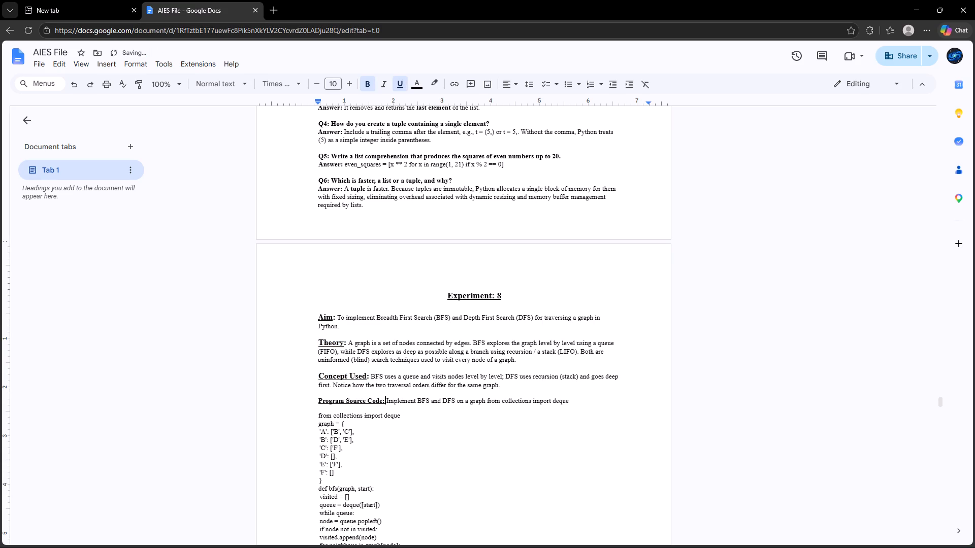
{"action": "key", "text": "ctrl+shift+Up"}
{"action": "key", "text": "ctrl+shift+period"}
{"action": "key", "text": "ctrl+shift+period"}
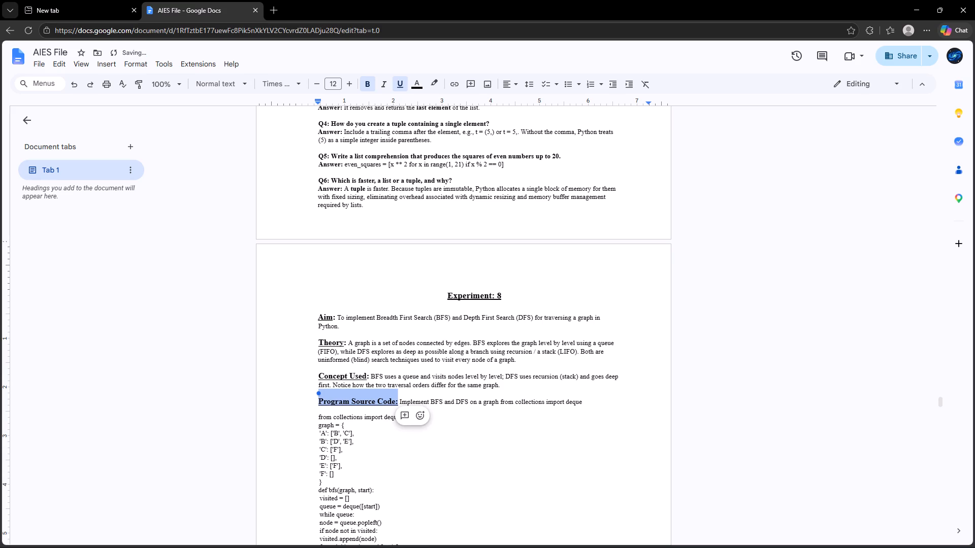
Enlarge the Output label in Experiment 8 to font size 12, leaving the traversal text out of the selection.
{"action": "key", "text": "Down"}
{"action": "key", "text": "Down"}
{"action": "key", "text": "Up"}
{"action": "key", "text": "Down"}
{"action": "key", "text": "Down"}
{"action": "key", "text": "Down"}
{"action": "key", "text": "Down"}
{"action": "key", "text": "Down"}
{"action": "key", "text": "Down"}
{"action": "key", "text": "Down"}
{"action": "key", "text": "Down"}
{"action": "key", "text": "Down"}
{"action": "key", "text": "Down"}
{"action": "key", "text": "Down"}
{"action": "key", "text": "Down"}
{"action": "key", "text": "Down"}
{"action": "key", "text": "Down"}
{"action": "key", "text": "Down"}
{"action": "key", "text": "Down"}
{"action": "key", "text": "Down"}
{"action": "key", "text": "Down"}
{"action": "key", "text": "Down"}
{"action": "key", "text": "Down"}
{"action": "key", "text": "Down"}
{"action": "key", "text": "Down"}
{"action": "key", "text": "Down"}
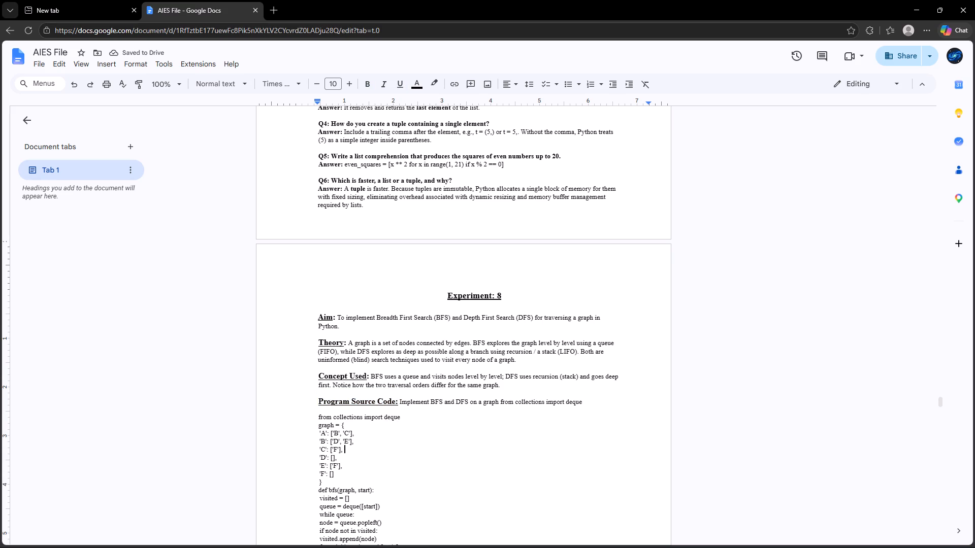
{"action": "key", "text": "Down"}
{"action": "key", "text": "Down"}
{"action": "key", "text": "Down"}
{"action": "key", "text": "Down"}
{"action": "key", "text": "Down"}
{"action": "key", "text": "Down"}
{"action": "key", "text": "Down"}
{"action": "key", "text": "Down"}
{"action": "key", "text": "Down"}
{"action": "key", "text": "Down"}
{"action": "key", "text": "Down"}
{"action": "key", "text": "Down"}
{"action": "key", "text": "Down"}
{"action": "key", "text": "Down"}
{"action": "key", "text": "Down"}
{"action": "key", "text": "Down"}
{"action": "key", "text": "Down"}
{"action": "key", "text": "Down"}
{"action": "key", "text": "Down"}
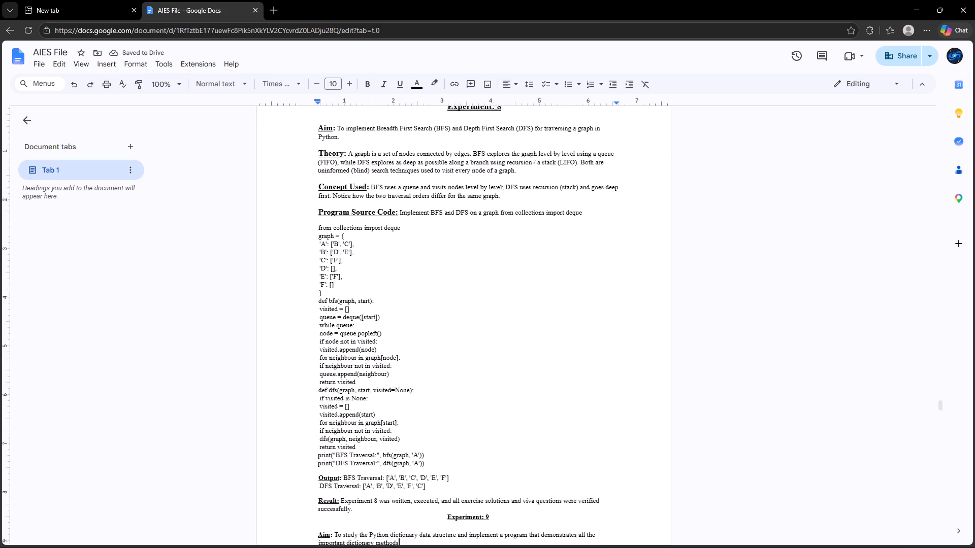
{"action": "key", "text": "Up"}
{"action": "key", "text": "Up"}
{"action": "key", "text": "Up"}
{"action": "key", "text": "Up"}
{"action": "key", "text": "Up"}
{"action": "key", "text": "Up"}
{"action": "key", "text": "Up"}
{"action": "key", "text": "Up"}
{"action": "key", "text": "Up"}
{"action": "key", "text": "Up"}
{"action": "key", "text": "Up"}
{"action": "key", "text": "Up"}
{"action": "key", "text": "Up"}
{"action": "key", "text": "Up"}
{"action": "key", "text": "Up"}
{"action": "key", "text": "Up"}
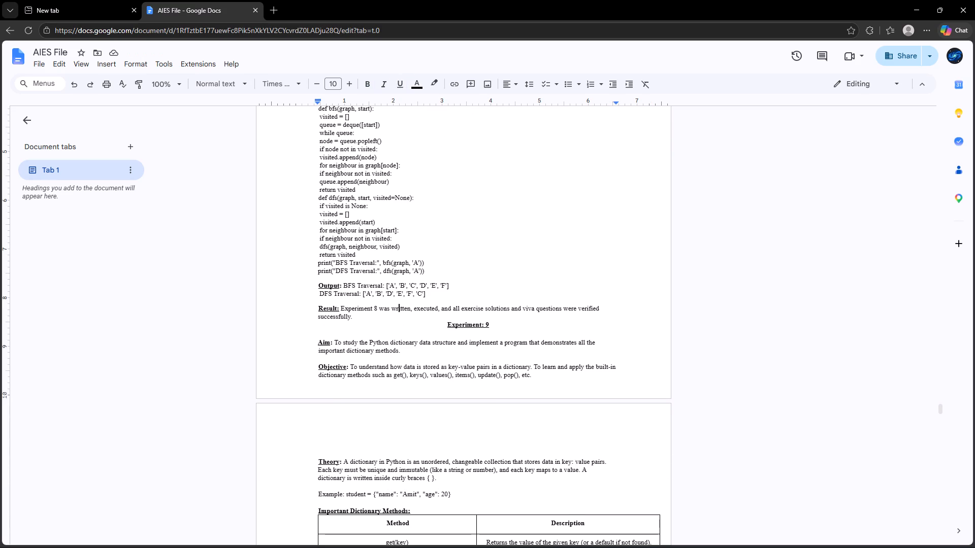
{"action": "key", "text": "Down"}
{"action": "key", "text": "Down"}
{"action": "key", "text": "Down"}
{"action": "key", "text": "Left"}
{"action": "key", "text": "Left"}
{"action": "key", "text": "Left"}
{"action": "key", "text": "Left"}
{"action": "key", "text": "Left"}
{"action": "key", "text": "Left"}
{"action": "key", "text": "Left"}
{"action": "key", "text": "Left"}
{"action": "key", "text": "Left"}
{"action": "key", "text": "Left"}
{"action": "key", "text": "Left"}
{"action": "key", "text": "Left"}
{"action": "key", "text": "Left"}
{"action": "key", "text": "Left"}
{"action": "key", "text": "Left"}
{"action": "key", "text": "Left"}
{"action": "key", "text": "Left"}
{"action": "key", "text": "Left"}
{"action": "key", "text": "Left"}
{"action": "key", "text": "Left"}
{"action": "key", "text": "Left"}
{"action": "key", "text": "ctrl+shift+Up"}
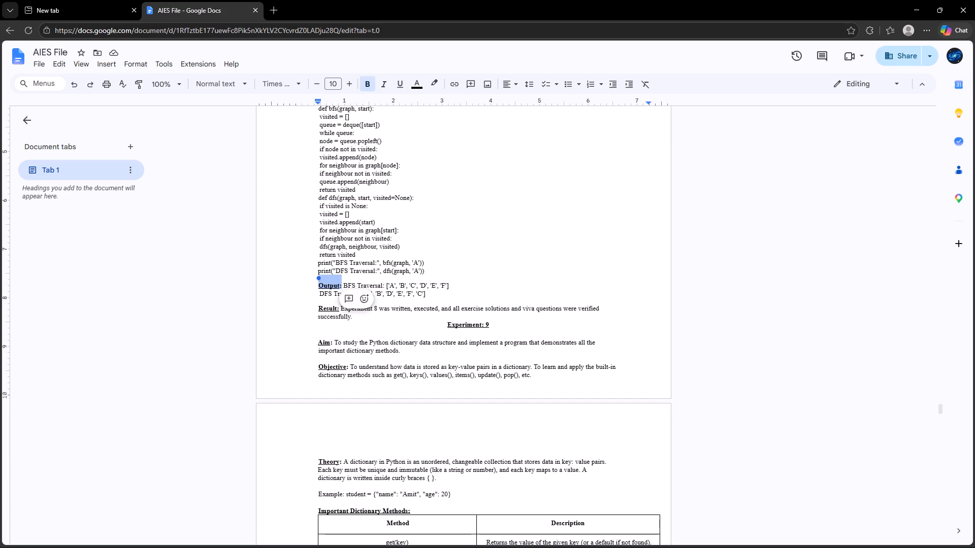
{"action": "key", "text": "ctrl+shift+period"}
{"action": "key", "text": "ctrl+shift+period"}
Enlarge the Result label in Experiment 8 to font size 12.
{"action": "key", "text": "Down"}
{"action": "key", "text": "Down"}
{"action": "key", "text": "Left"}
{"action": "key", "text": "Left"}
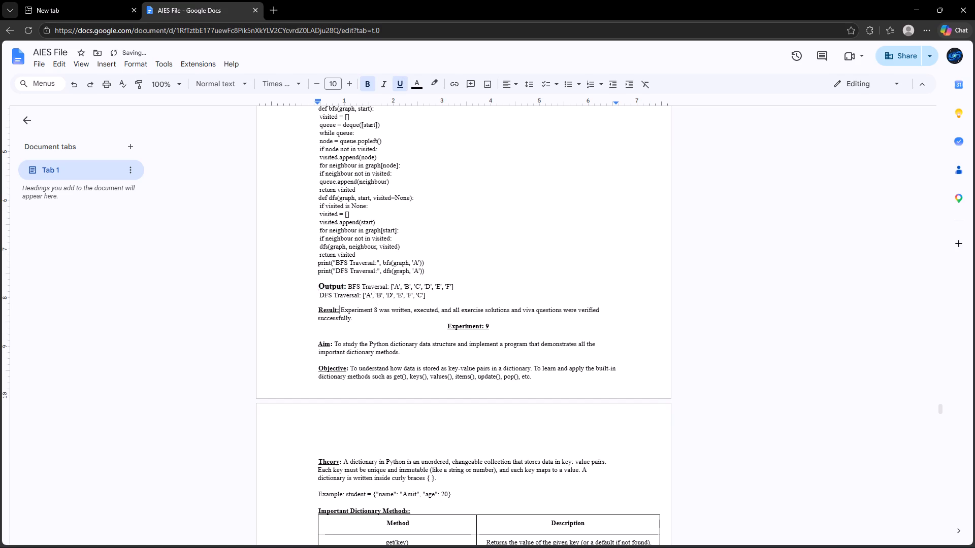
{"action": "key", "text": "ctrl+shift+Up"}
{"action": "key", "text": "ctrl+shift+period"}
{"action": "key", "text": "ctrl+shift+period"}
Insert blank lines before the Experiment: 9 heading until it starts on a new page.
{"action": "key", "text": "Down"}
{"action": "key", "text": "Down"}
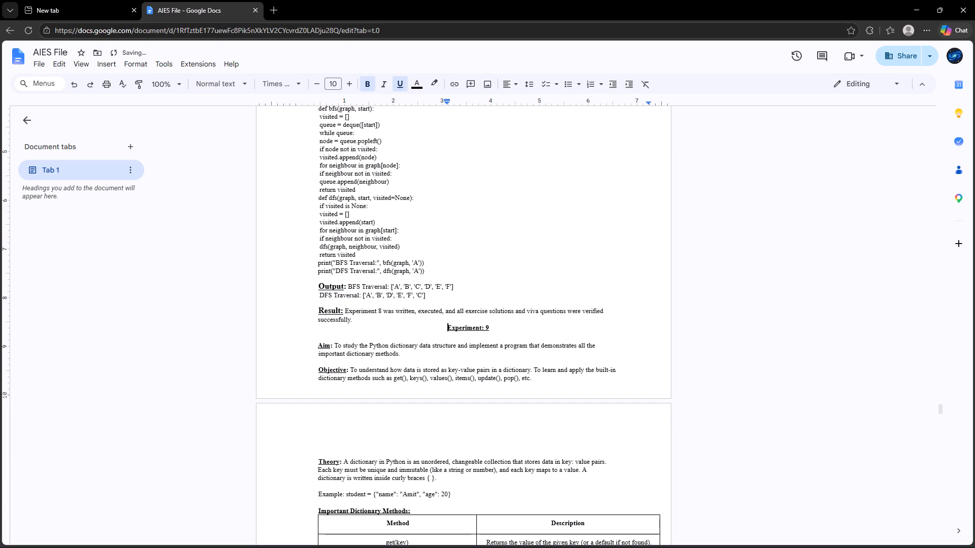
{"action": "key", "text": "Return"}
{"action": "key", "text": "Return"}
{"action": "key", "text": "Return"}
{"action": "key", "text": "Return"}
{"action": "key", "text": "Return"}
{"action": "key", "text": "Return"}
{"action": "key", "text": "Return"}
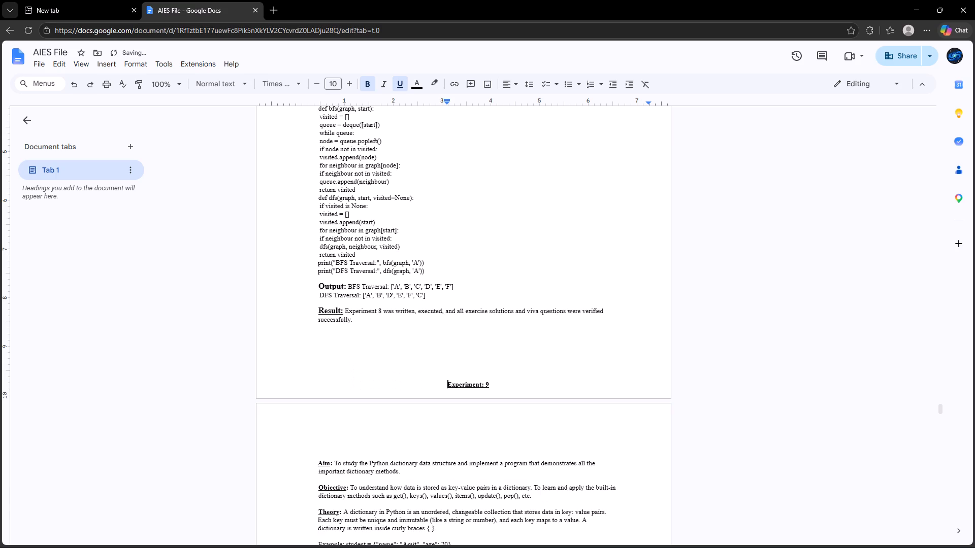
{"action": "key", "text": "Return"}
Enlarge the whole Experiment: 9 heading to font size 13.
{"action": "key", "text": "ctrl+shift+Right"}
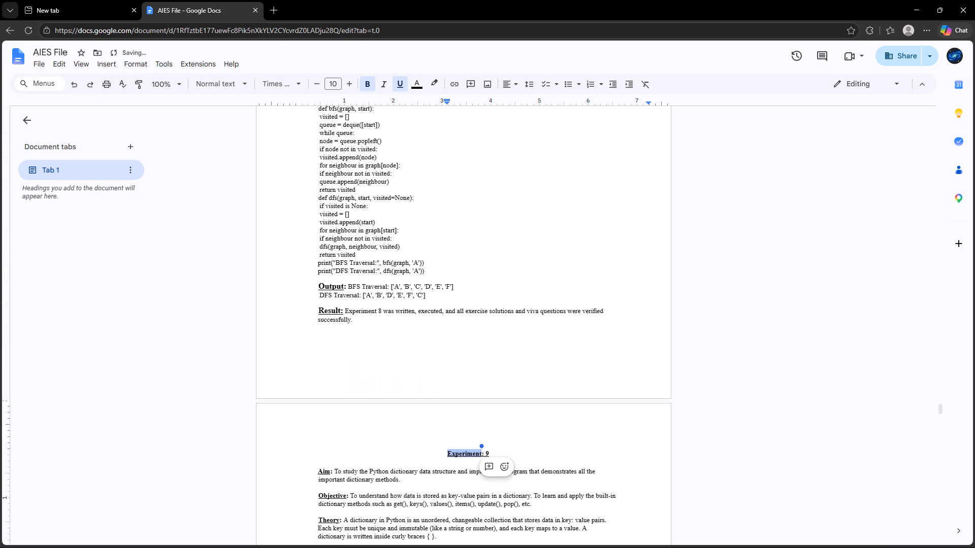
{"action": "key", "text": "ctrl+shift+Right"}
{"action": "key", "text": "ctrl+shift+Right"}
{"action": "key", "text": "ctrl+shift+period"}
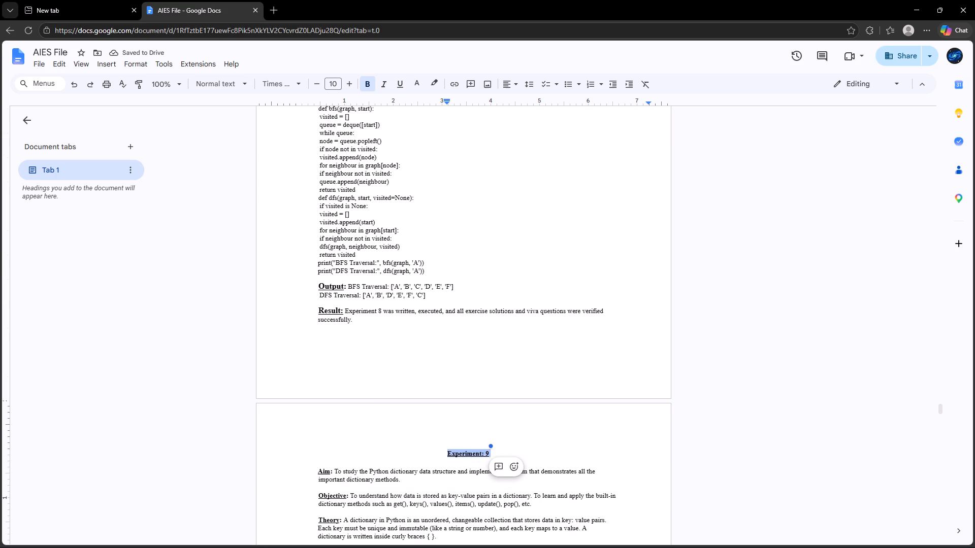
{"action": "key", "text": "ctrl+shift+period"}
{"action": "key", "text": "ctrl+shift+period"}
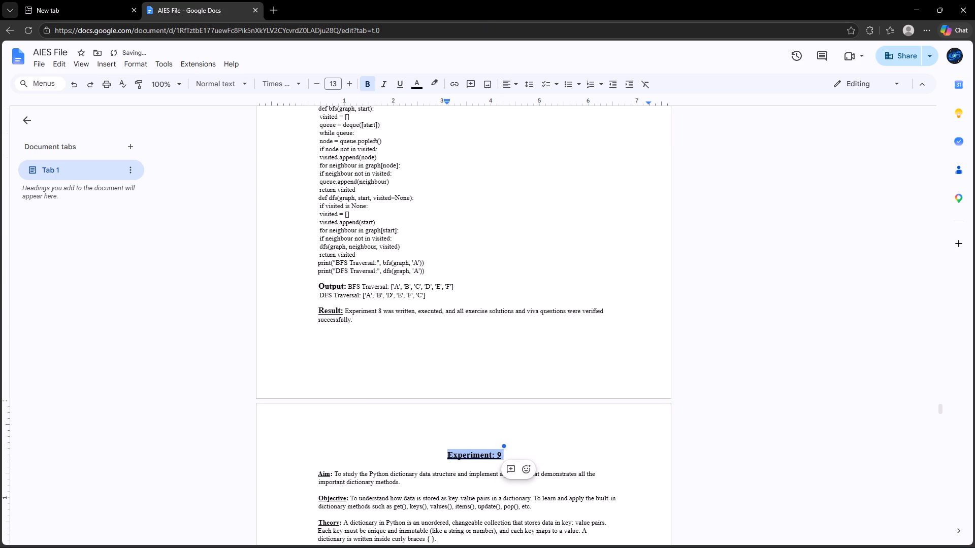
Apply custom spacing to the Experiment: 9 heading with line spacing 1 and 0 pt before and after.
{"action": "left_click", "coordinate": [537, 82]}
{"action": "left_click", "coordinate": [584, 218]}
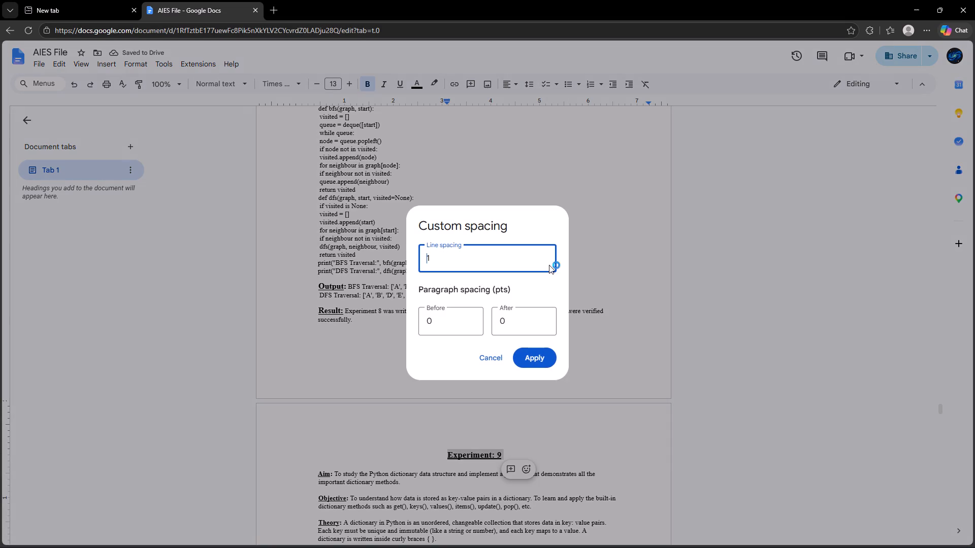
{"action": "left_click", "coordinate": [545, 353]}
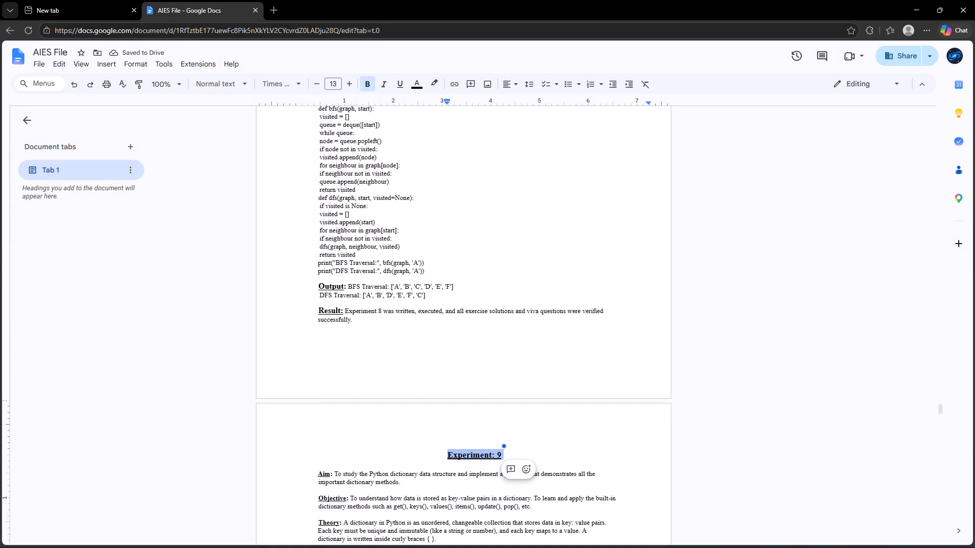
Enlarge the Aim label in Experiment 9 to font size 12.
{"action": "scroll", "coordinate": [509, 384], "scroll_direction": "down", "scroll_amount": 2}
{"action": "left_click", "coordinate": [332, 349]}
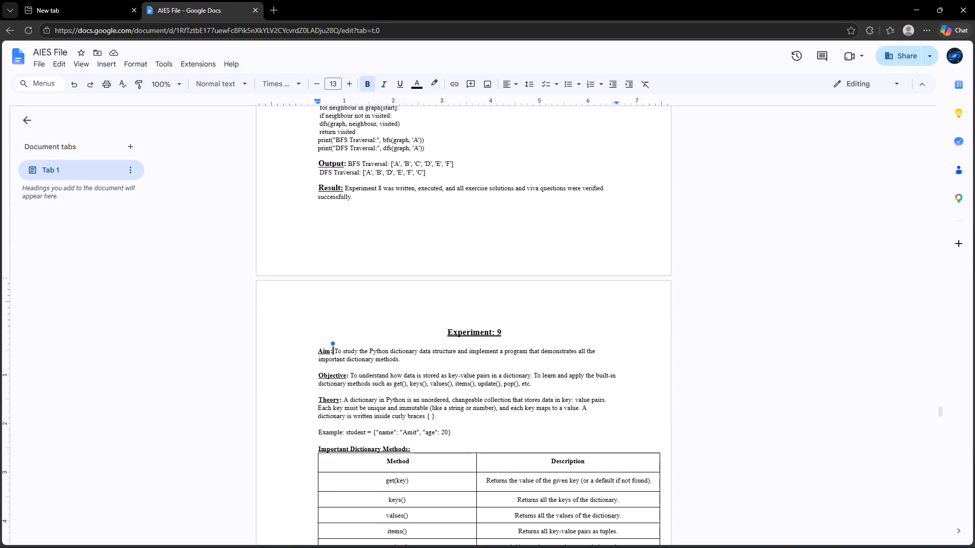
{"action": "key", "text": "Left"}
{"action": "key", "text": "ctrl+shift+Up"}
{"action": "key", "text": "Right"}
{"action": "key", "text": "Right"}
{"action": "key", "text": "ctrl+shift+Up"}
{"action": "key", "text": "ctrl+shift+period"}
{"action": "key", "text": "ctrl+shift+period"}
Enlarge the Objective label in Experiment 9 to font size 12.
{"action": "key", "text": "Down"}
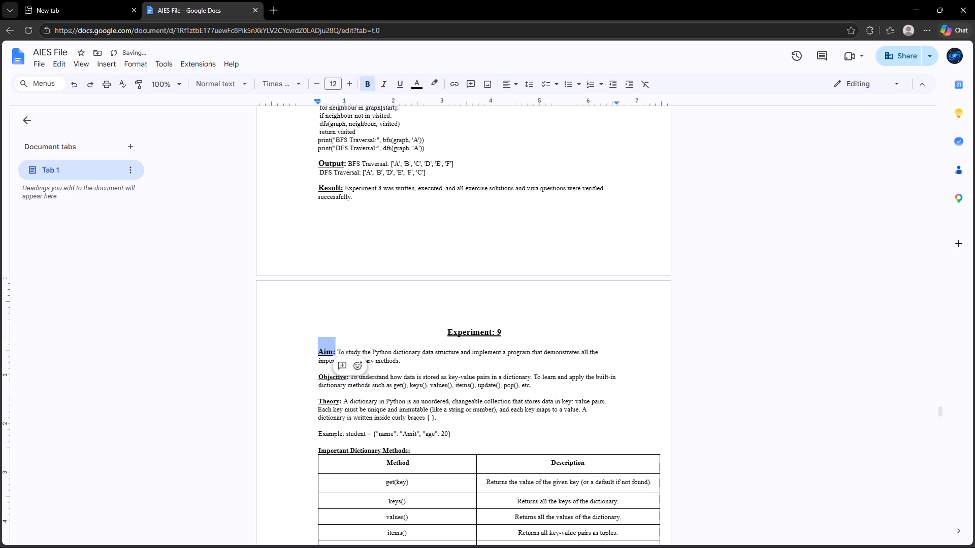
{"action": "key", "text": "Down"}
{"action": "key", "text": "Right"}
{"action": "key", "text": "Right"}
{"action": "key", "text": "Right"}
{"action": "key", "text": "Right"}
{"action": "key", "text": "Right"}
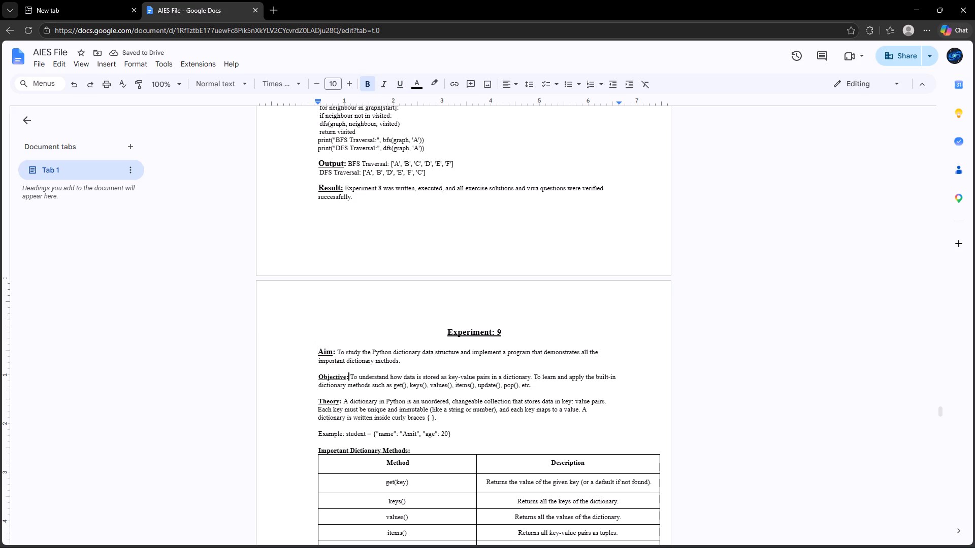
{"action": "key", "text": "ctrl+shift+Up"}
{"action": "key", "text": "ctrl+shift+period"}
{"action": "key", "text": "ctrl+shift+period"}
Enlarge the Theory label in Experiment 9 to font size 12.
{"action": "key", "text": "Down"}
{"action": "key", "text": "Down"}
{"action": "key", "text": "Left"}
{"action": "key", "text": "Left"}
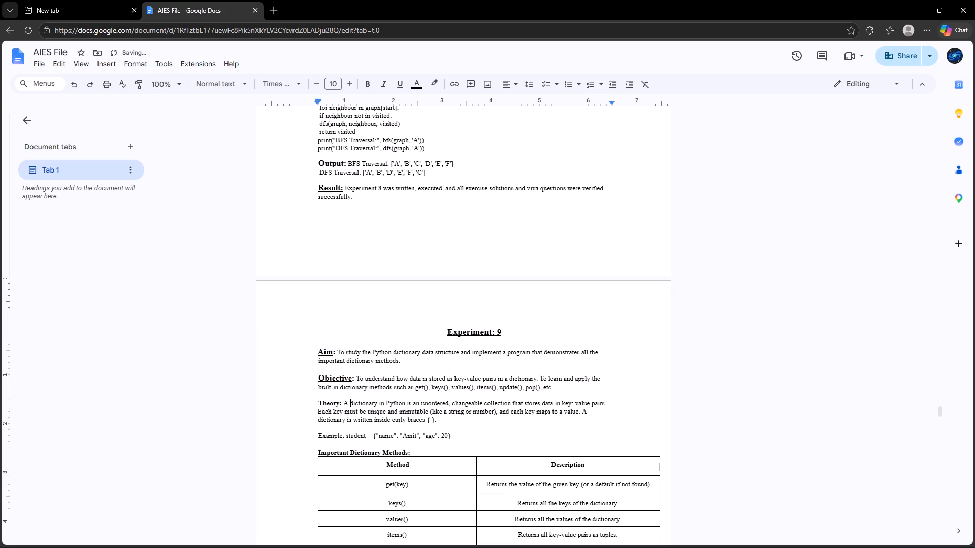
{"action": "key", "text": "Left"}
{"action": "key", "text": "Left"}
{"action": "key", "text": "Left"}
{"action": "key", "text": "ctrl+shift+Up"}
{"action": "key", "text": "ctrl+shift+period"}
{"action": "key", "text": "ctrl+shift+period"}
{"action": "key", "text": "Down"}
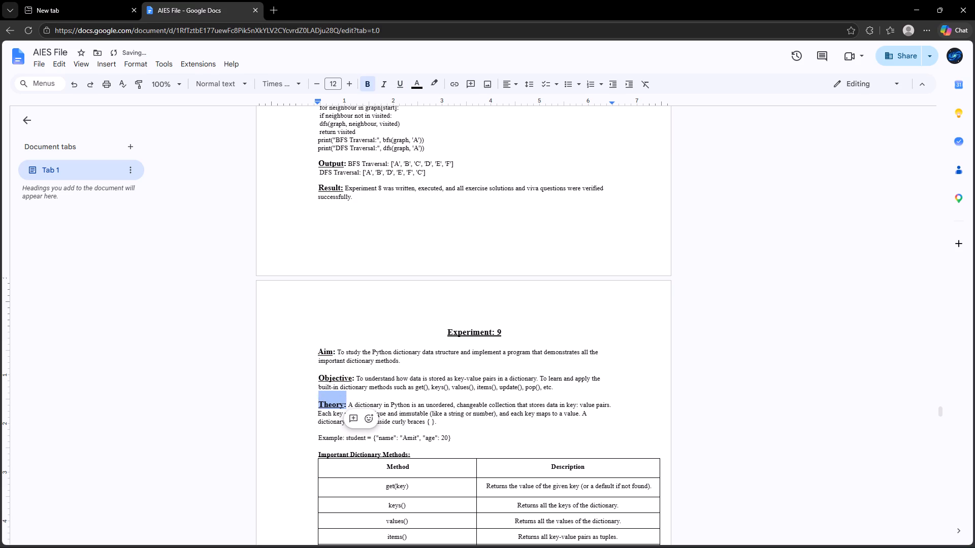
Enlarge the Important Dictionary Methods heading in Experiment 9 to font size 12.
{"action": "key", "text": "Down"}
{"action": "key", "text": "Down"}
{"action": "key", "text": "Down"}
{"action": "key", "text": "Right"}
{"action": "key", "text": "Right"}
{"action": "key", "text": "Right"}
{"action": "key", "text": "Right"}
{"action": "key", "text": "Right"}
{"action": "key", "text": "Right"}
{"action": "key", "text": "Right"}
{"action": "key", "text": "Right"}
{"action": "key", "text": "Right"}
{"action": "key", "text": "Right"}
{"action": "key", "text": "Right"}
{"action": "key", "text": "Right"}
{"action": "key", "text": "Right"}
{"action": "key", "text": "Right"}
{"action": "key", "text": "Right"}
{"action": "key", "text": "Right"}
{"action": "key", "text": "Right"}
{"action": "key", "text": "Right"}
{"action": "key", "text": "Right"}
{"action": "key", "text": "Right"}
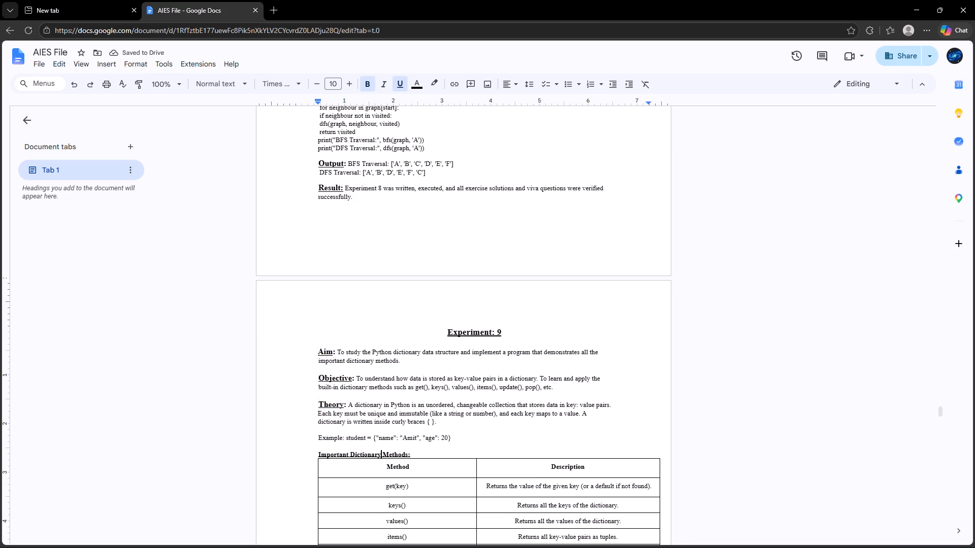
{"action": "key", "text": "Right"}
{"action": "key", "text": "ctrl+shift+Up"}
{"action": "key", "text": "ctrl+shift+period"}
{"action": "key", "text": "ctrl+shift+period"}
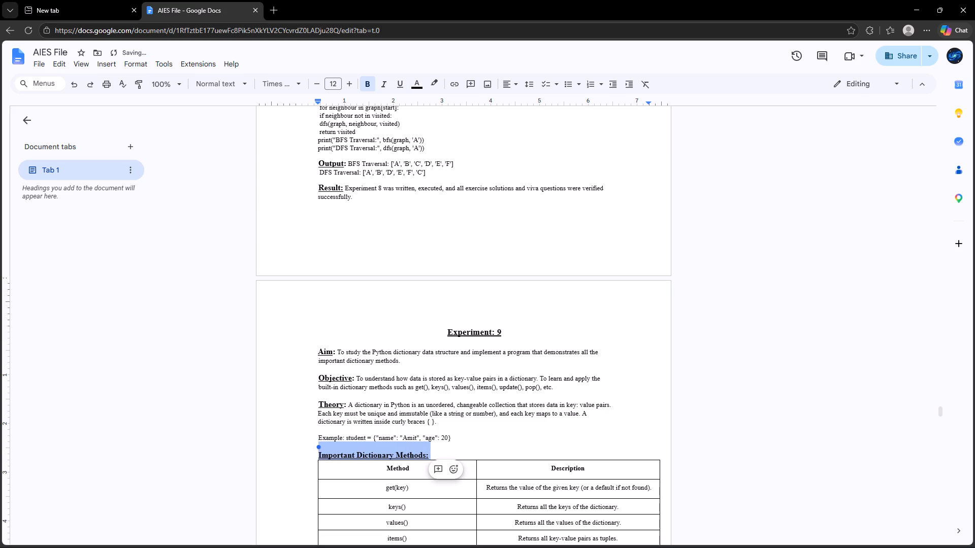
{"action": "key", "text": "Down"}
Add a colon directly after the Program (Python) heading below Experiment 9's dictionary methods table.
{"action": "scroll", "coordinate": [332, 349], "scroll_direction": "down", "scroll_amount": 4}
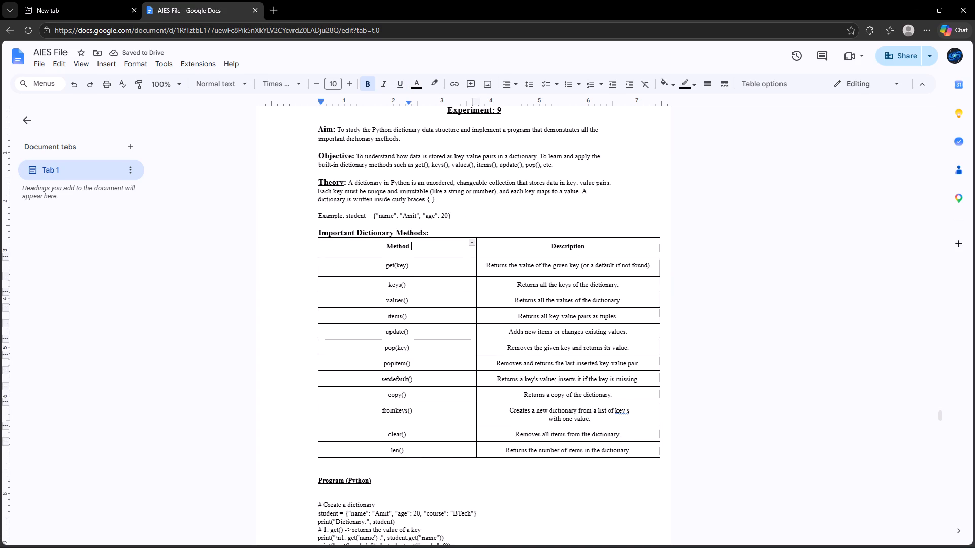
{"action": "scroll", "coordinate": [403, 383], "scroll_direction": "down", "scroll_amount": 2}
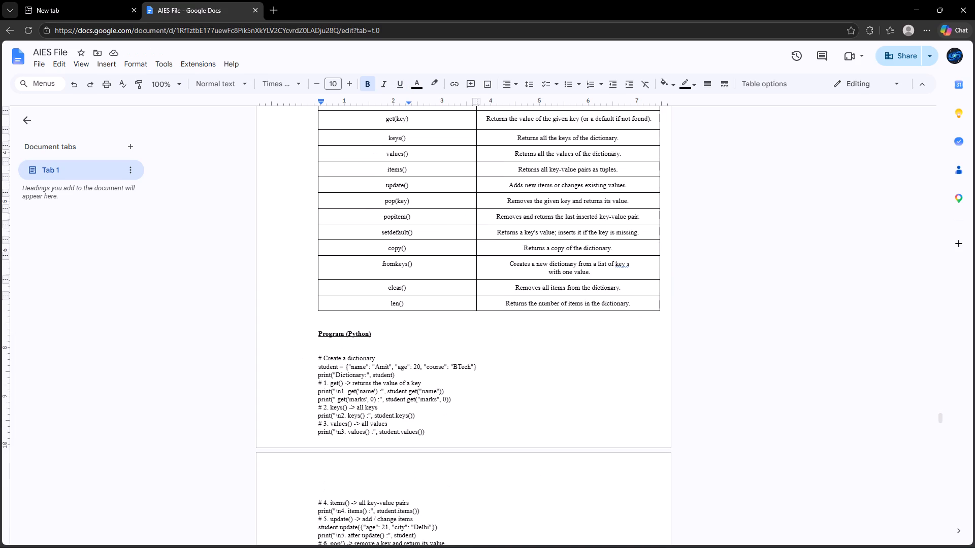
{"action": "left_click_drag", "start_coordinate": [366, 331], "coordinate": [332, 347]}
{"action": "left_click", "coordinate": [332, 347]}
{"action": "left_click", "coordinate": [383, 332]}
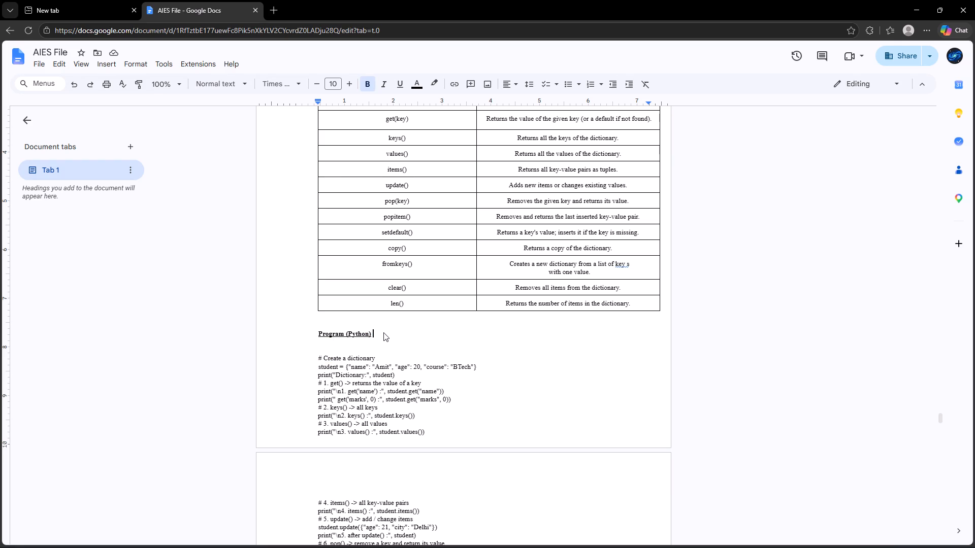
{"action": "key", "text": "shift+colon"}
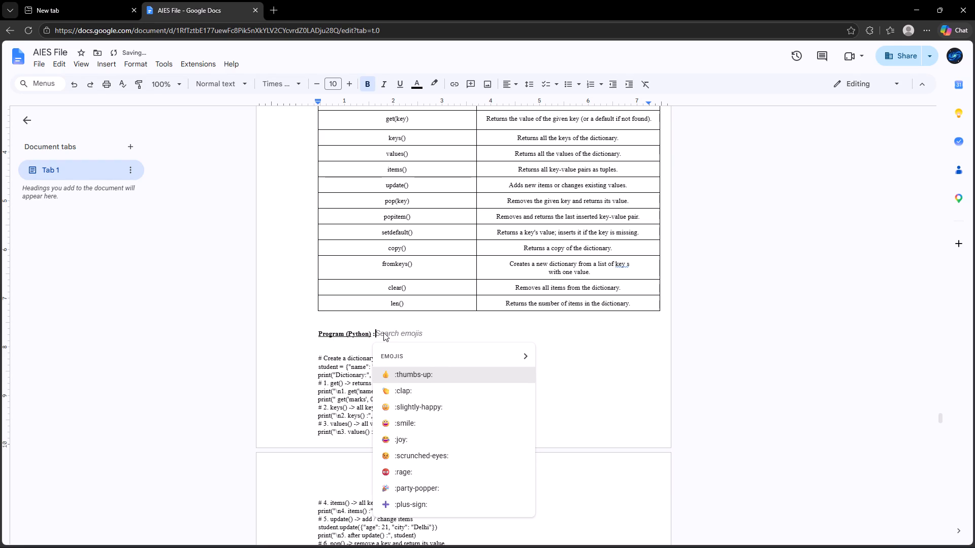
{"action": "key", "text": "BackSpace"}
{"action": "key", "text": "BackSpace"}
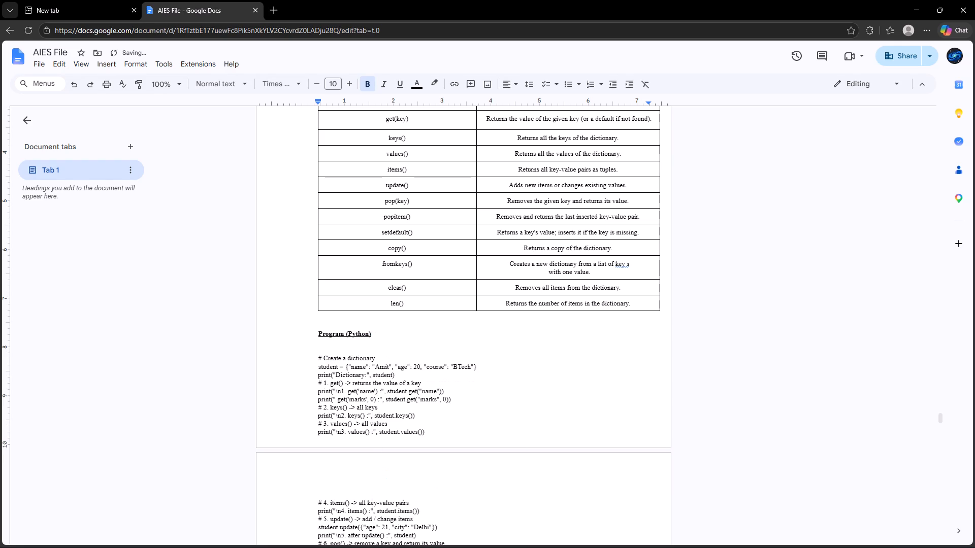
{"action": "key", "text": "shift+colon"}
Enlarge the Program (Python): heading in Experiment 9 to font size 12.
{"action": "key", "text": "ctrl+shift+Up"}
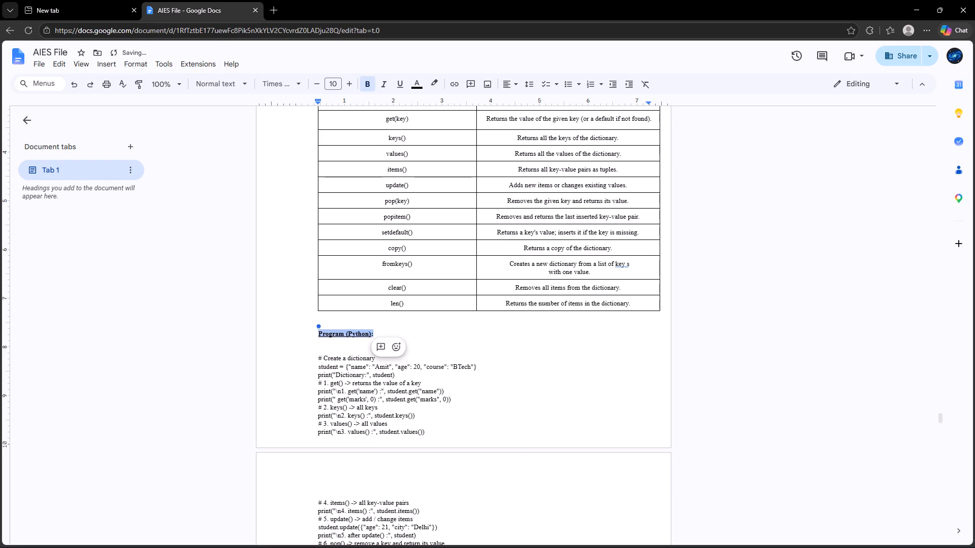
{"action": "key", "text": "ctrl+shift+period"}
{"action": "key", "text": "ctrl+shift+period"}
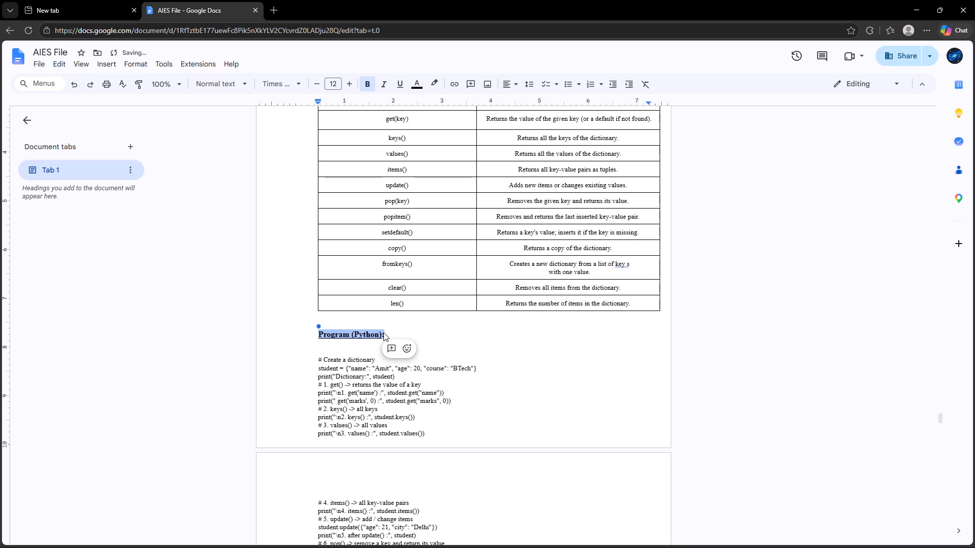
Apply custom spacing of 1 pt before the paragraph to the "# Create a dictionary" line in Experiment 9's program.
{"action": "scroll", "coordinate": [383, 332], "scroll_direction": "down", "scroll_amount": 1}
{"action": "left_click", "coordinate": [354, 324]}
{"action": "left_click", "coordinate": [330, 324]}
{"action": "scroll", "coordinate": [330, 324], "scroll_direction": "down", "scroll_amount": 2}
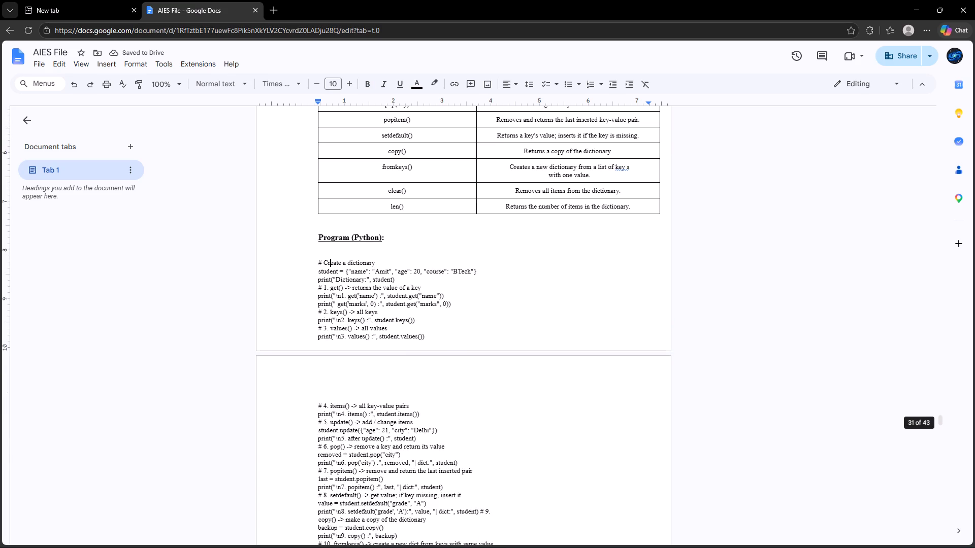
{"action": "left_click_drag", "start_coordinate": [316, 255], "coordinate": [391, 257]}
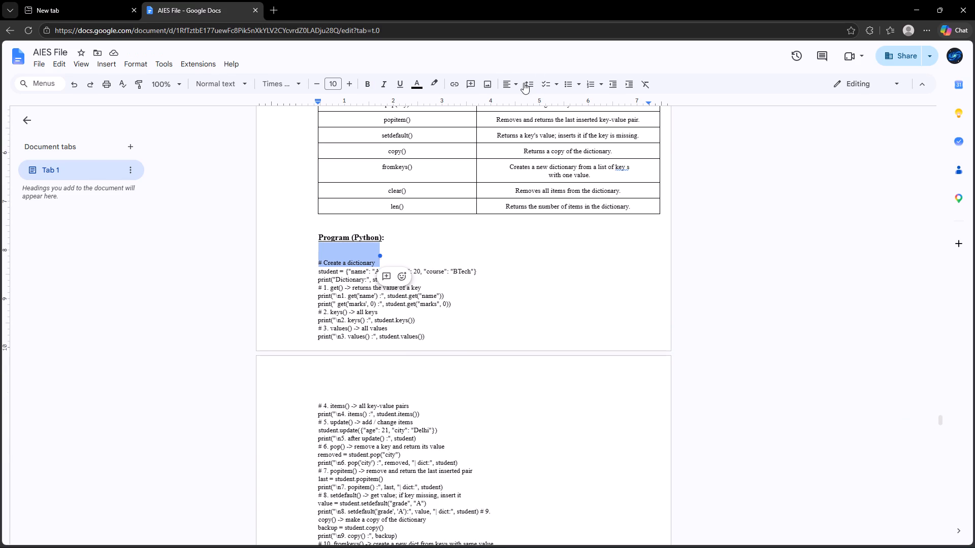
{"action": "left_click", "coordinate": [515, 83]}
{"action": "left_click", "coordinate": [525, 82]}
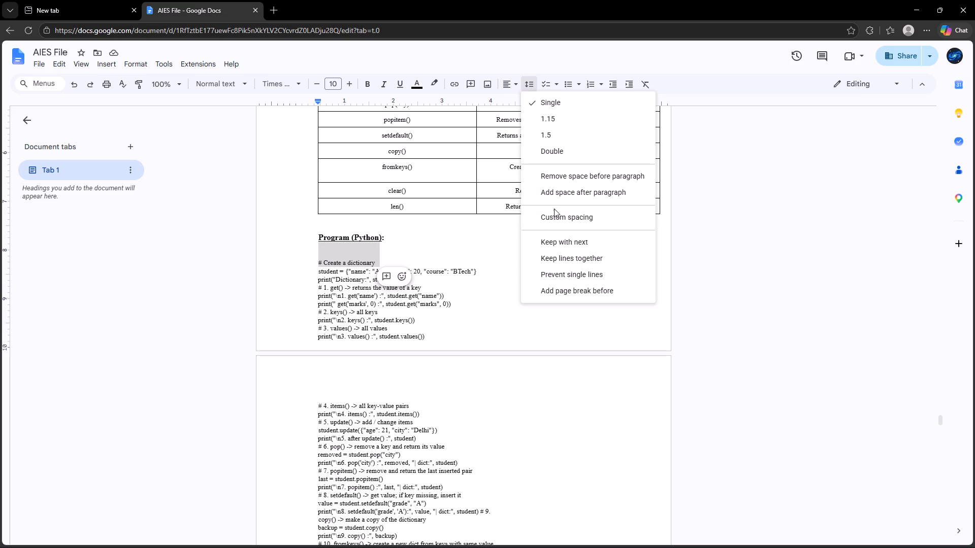
{"action": "left_click", "coordinate": [566, 221]}
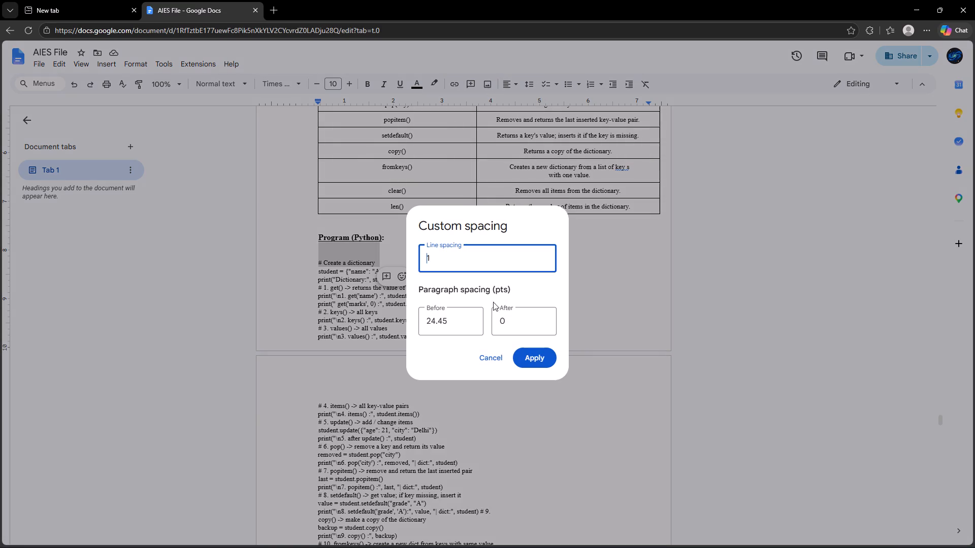
{"action": "double_click", "coordinate": [473, 314]}
{"action": "double_click", "coordinate": [473, 314]}
{"action": "key", "text": "1"}
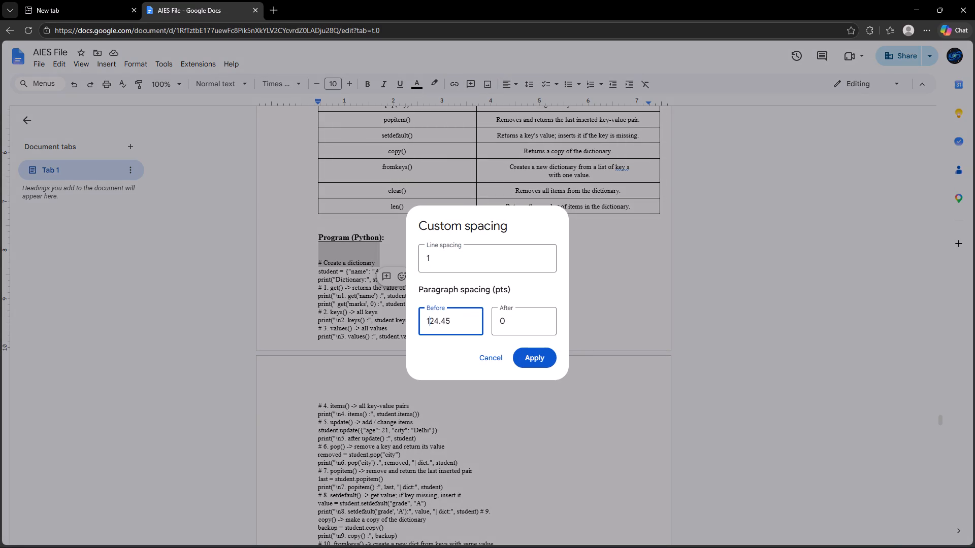
{"action": "double_click", "coordinate": [466, 319]}
{"action": "key", "text": "1"}
{"action": "key", "text": "Tab"}
{"action": "key", "text": "Tab"}
{"action": "key", "text": "Tab"}
{"action": "key", "text": "Return"}
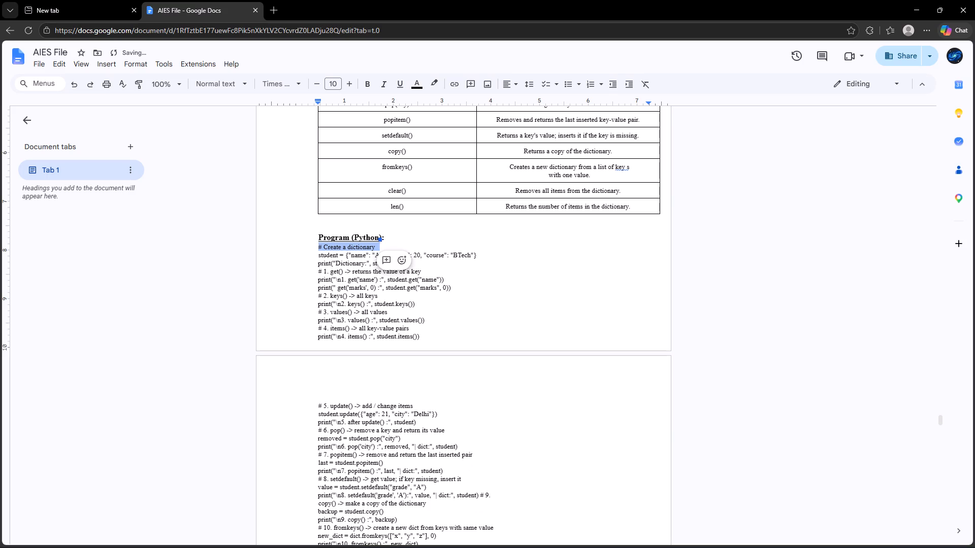
Insert a blank line between the Program (Python): heading and the code in Experiment 9.
{"action": "left_click", "coordinate": [437, 241]}
{"action": "key", "text": "Return"}
Enlarge the Output label in Experiment 9 to font size 12.
{"action": "scroll", "coordinate": [437, 241], "scroll_direction": "down", "scroll_amount": 3}
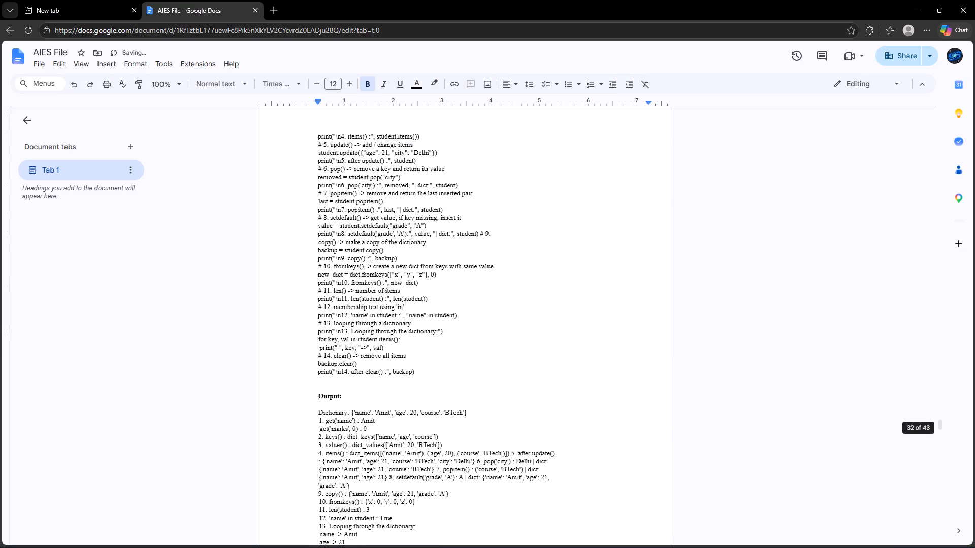
{"action": "scroll", "coordinate": [437, 241], "scroll_direction": "down", "scroll_amount": 1}
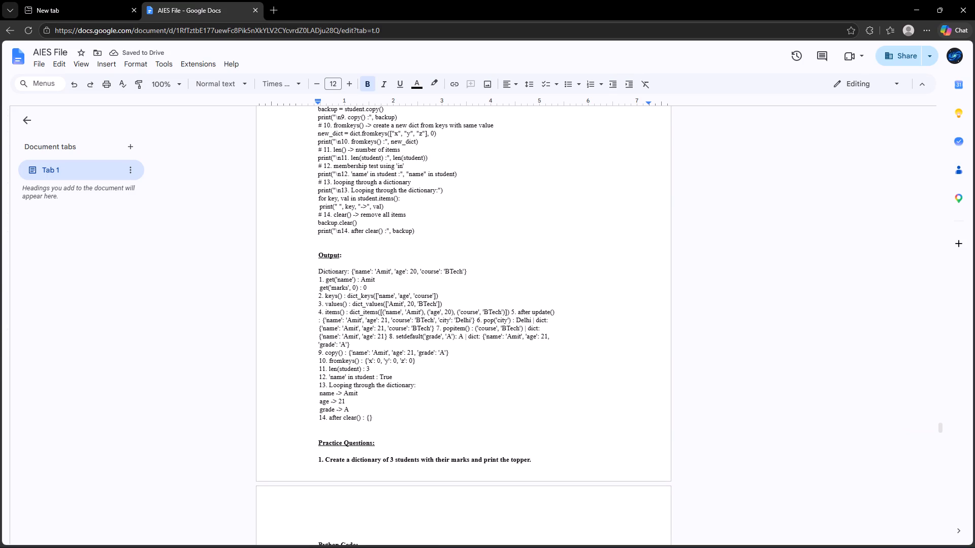
{"action": "left_click", "coordinate": [348, 257]}
{"action": "key", "text": "ctrl+shift+Up"}
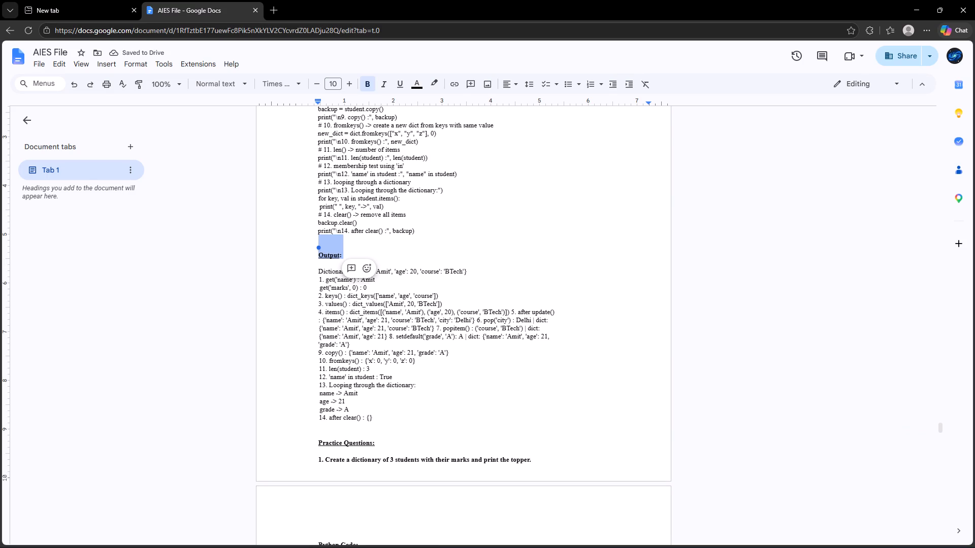
{"action": "key", "text": "ctrl+shift+period"}
{"action": "key", "text": "ctrl+shift+period"}
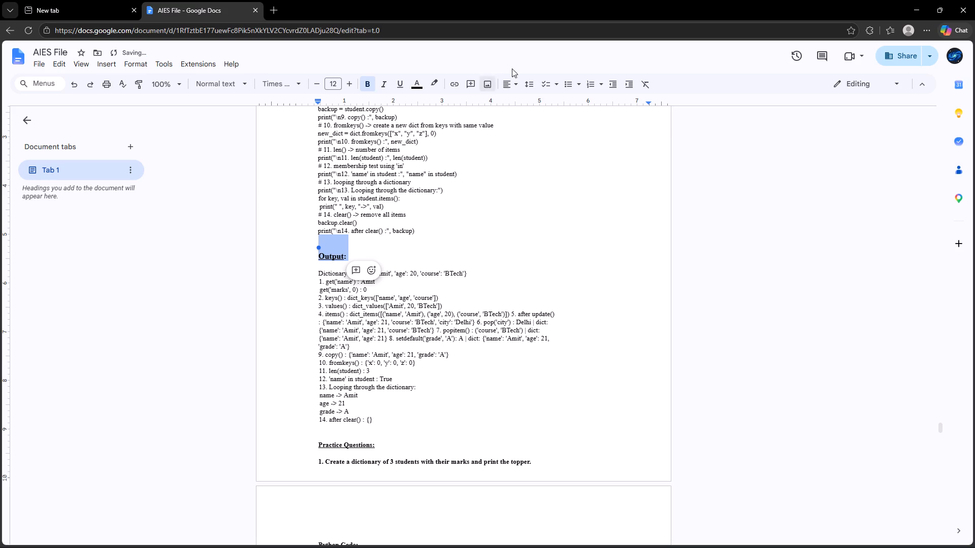
Apply custom spacing of 1 pt before the paragraph to Experiment 9's Output label.
{"action": "left_click", "coordinate": [527, 90]}
{"action": "left_click", "coordinate": [565, 214]}
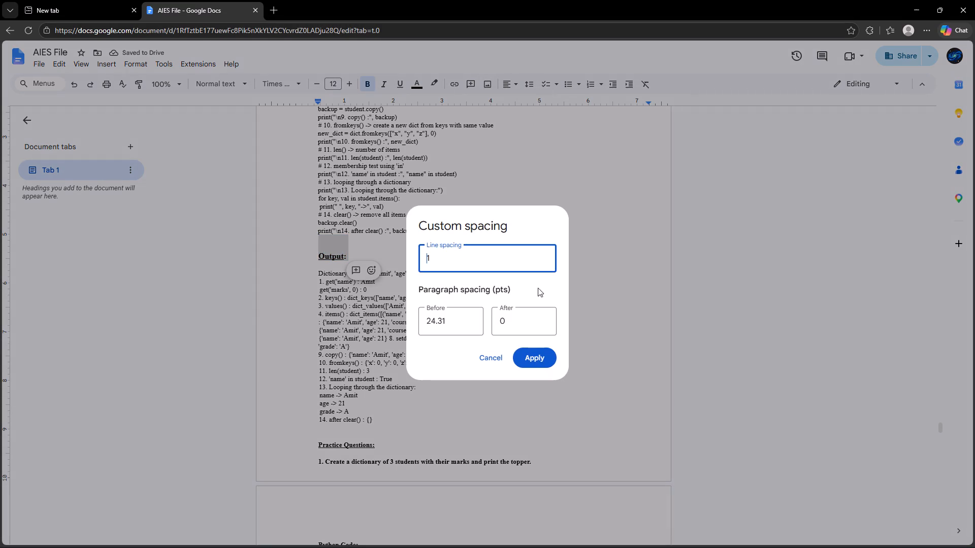
{"action": "left_click_drag", "start_coordinate": [461, 308], "coordinate": [460, 317]}
{"action": "double_click", "coordinate": [460, 317]}
{"action": "key", "text": "1"}
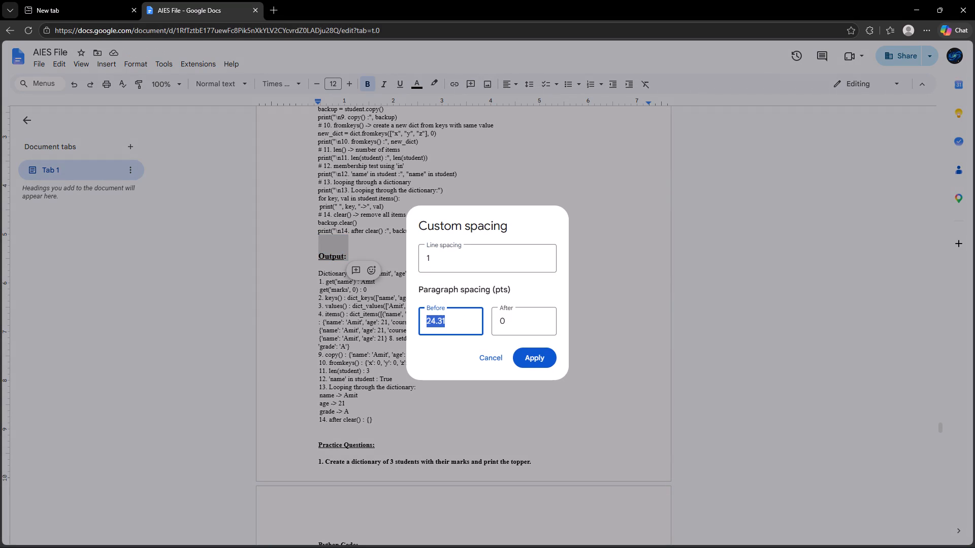
{"action": "left_click", "coordinate": [530, 352]}
Insert a blank line between the last line of Experiment 9's program code and the Output label.
{"action": "left_click", "coordinate": [450, 233]}
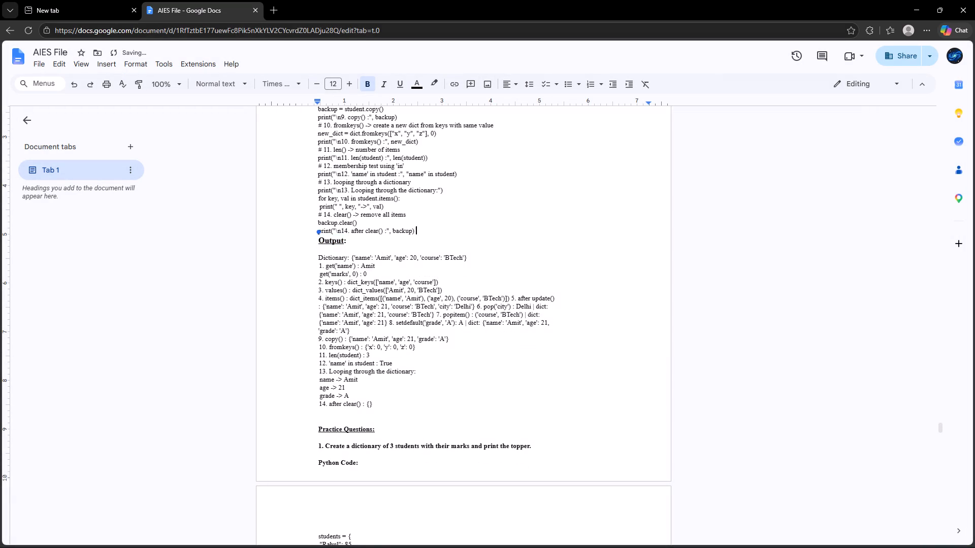
{"action": "key", "text": "Return"}
Look back over Experiment 9's layout and on through its practice questions and Experiment 10's programs to check the formatting.
{"action": "scroll", "coordinate": [450, 233], "scroll_direction": "down", "scroll_amount": 3}
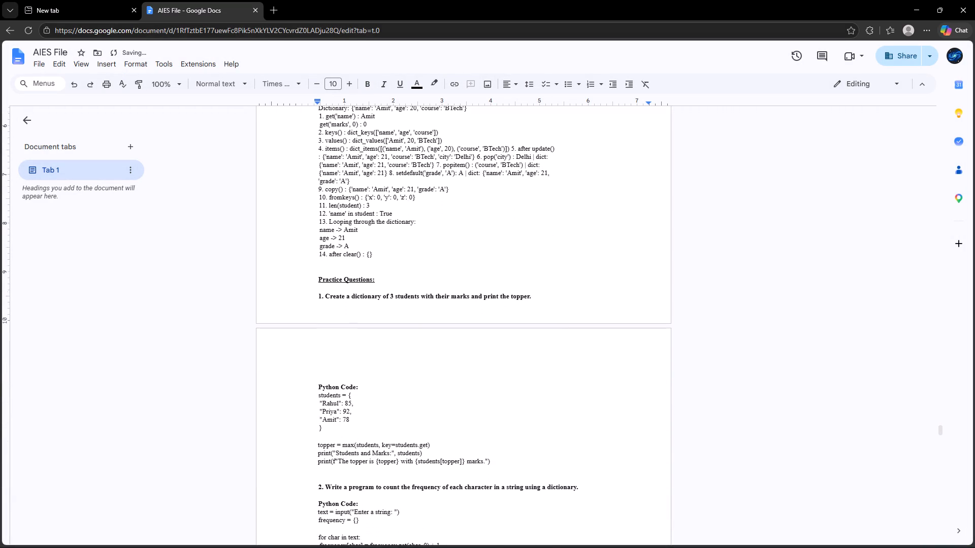
{"action": "scroll", "coordinate": [450, 233], "scroll_direction": "down", "scroll_amount": 8}
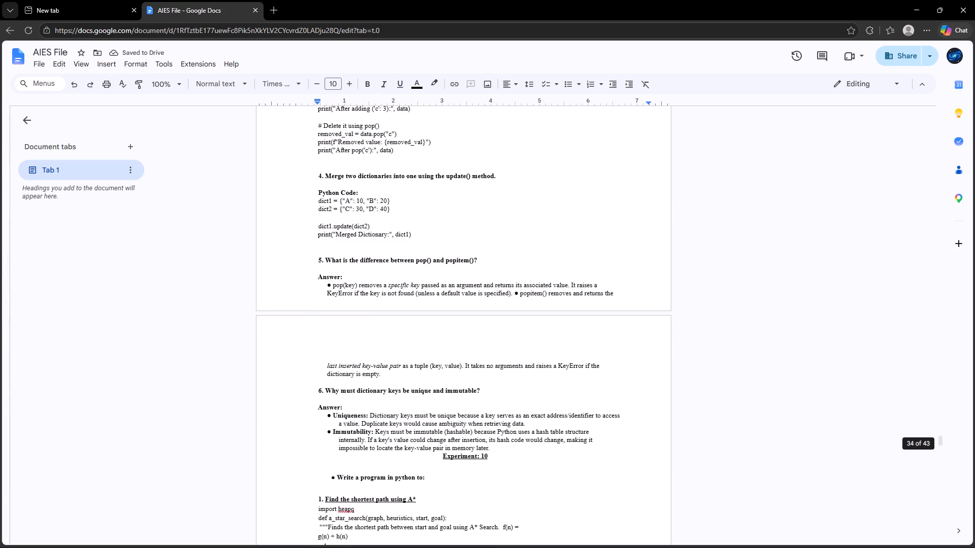
{"action": "scroll", "coordinate": [450, 233], "scroll_direction": "down", "scroll_amount": 7}
{"action": "scroll", "coordinate": [450, 233], "scroll_direction": "up", "scroll_amount": 1}
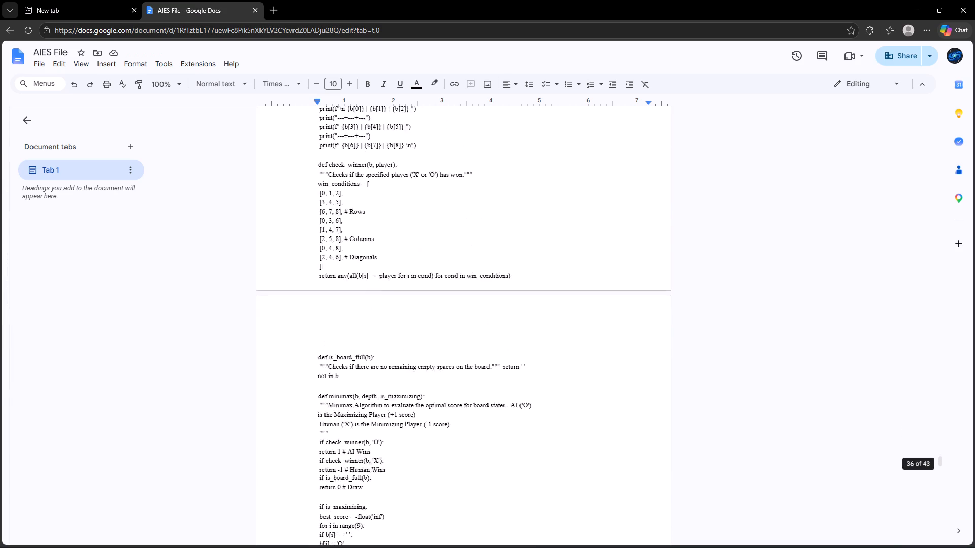
{"action": "scroll", "coordinate": [450, 233], "scroll_direction": "up", "scroll_amount": 3}
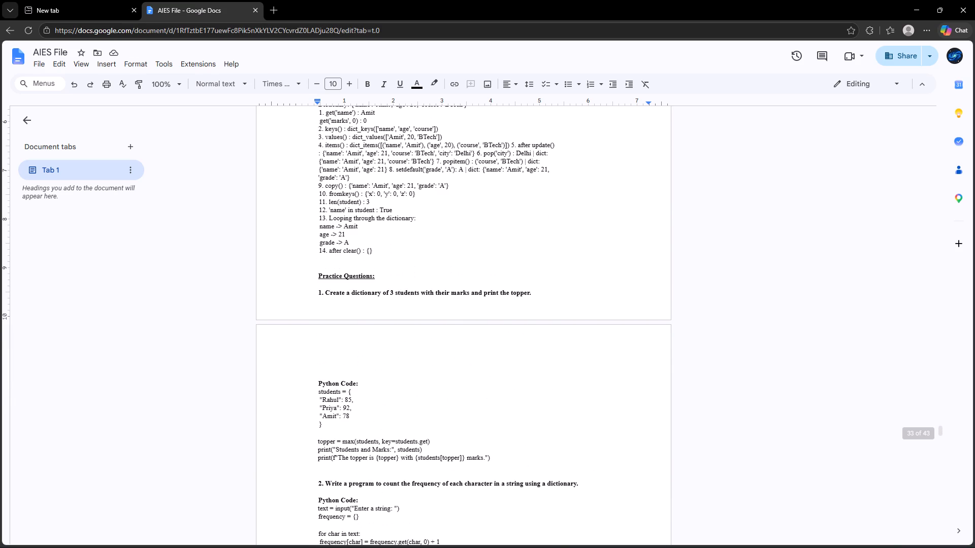
{"action": "scroll", "coordinate": [441, 274], "scroll_direction": "up", "scroll_amount": 8}
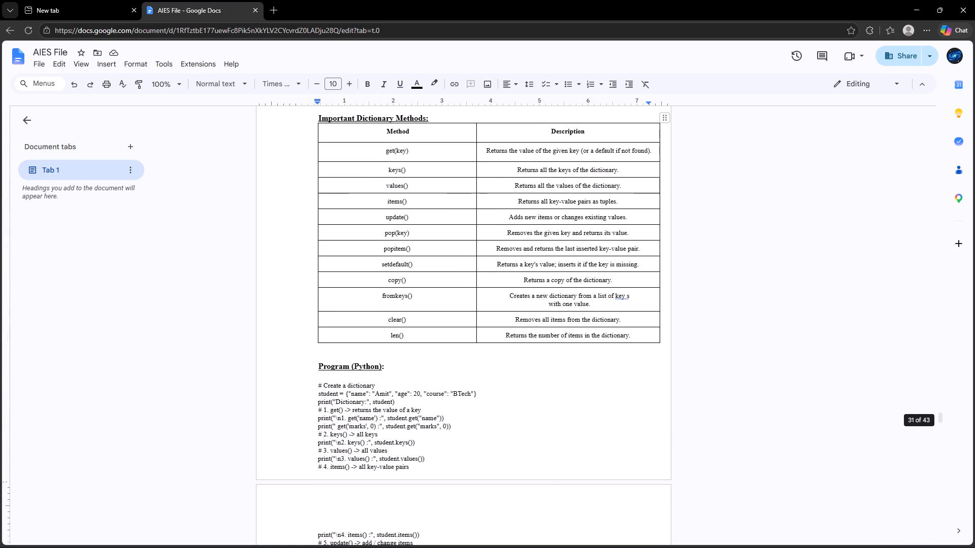
{"action": "scroll", "coordinate": [441, 274], "scroll_direction": "up", "scroll_amount": 1}
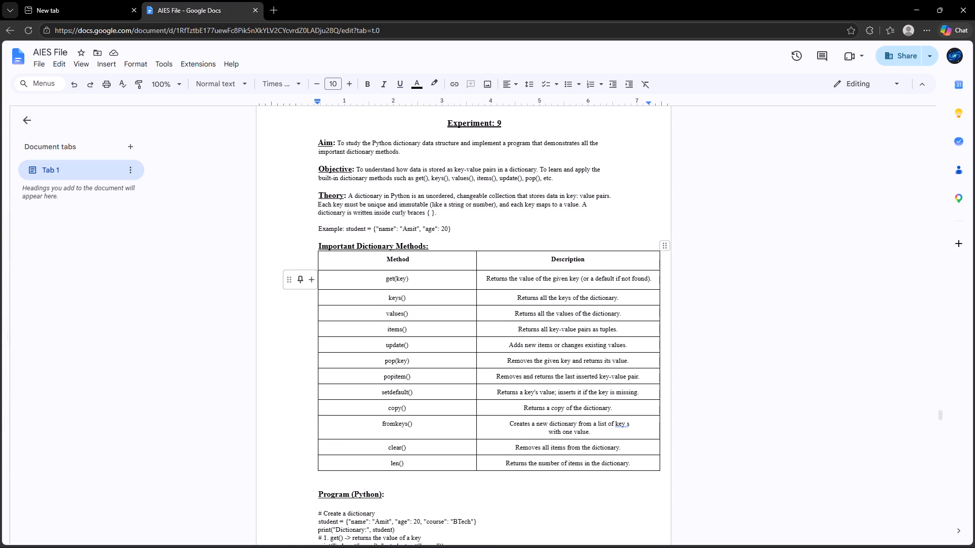
{"action": "scroll", "coordinate": [441, 274], "scroll_direction": "up", "scroll_amount": 3}
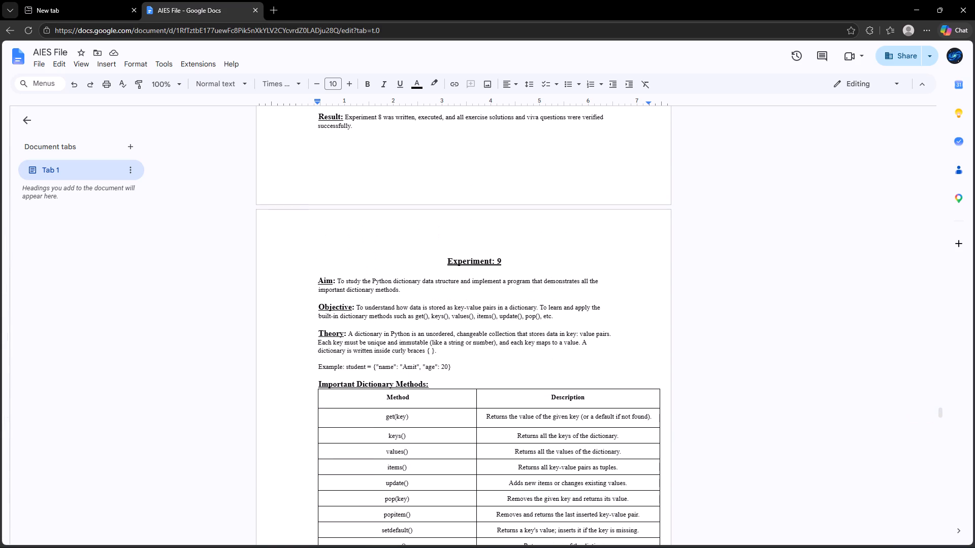
{"action": "scroll", "coordinate": [441, 274], "scroll_direction": "up", "scroll_amount": 2}
{"action": "scroll", "coordinate": [441, 274], "scroll_direction": "down", "scroll_amount": 3}
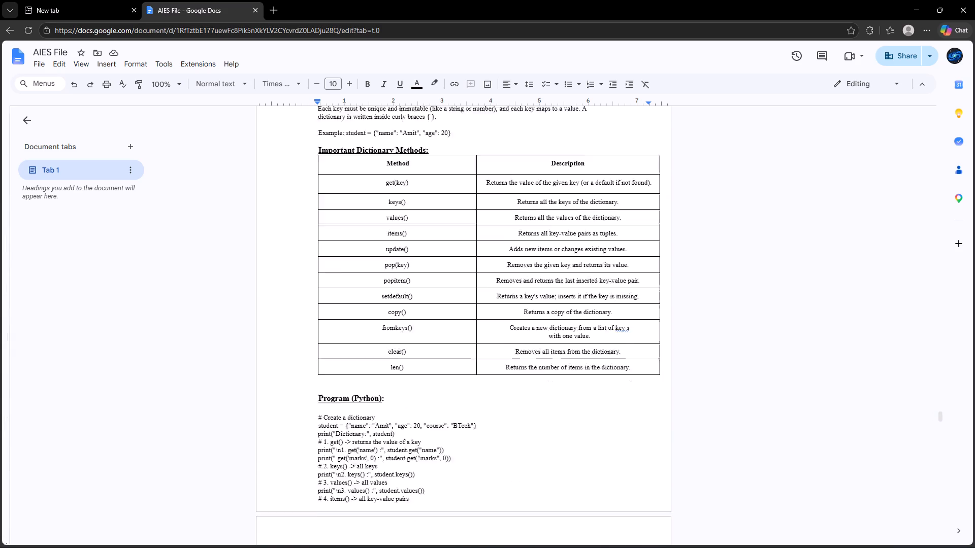
{"action": "scroll", "coordinate": [441, 274], "scroll_direction": "down", "scroll_amount": 7}
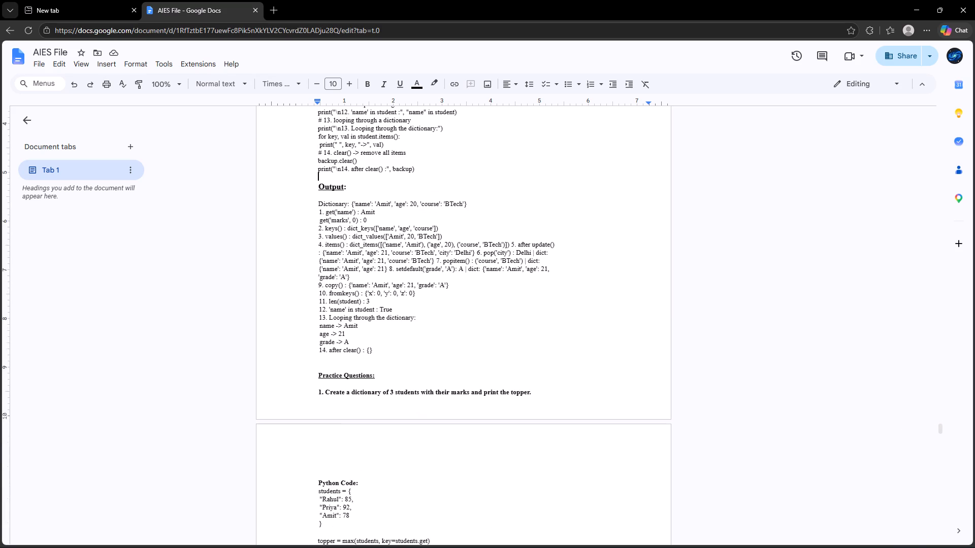
{"action": "scroll", "coordinate": [441, 274], "scroll_direction": "down", "scroll_amount": 7}
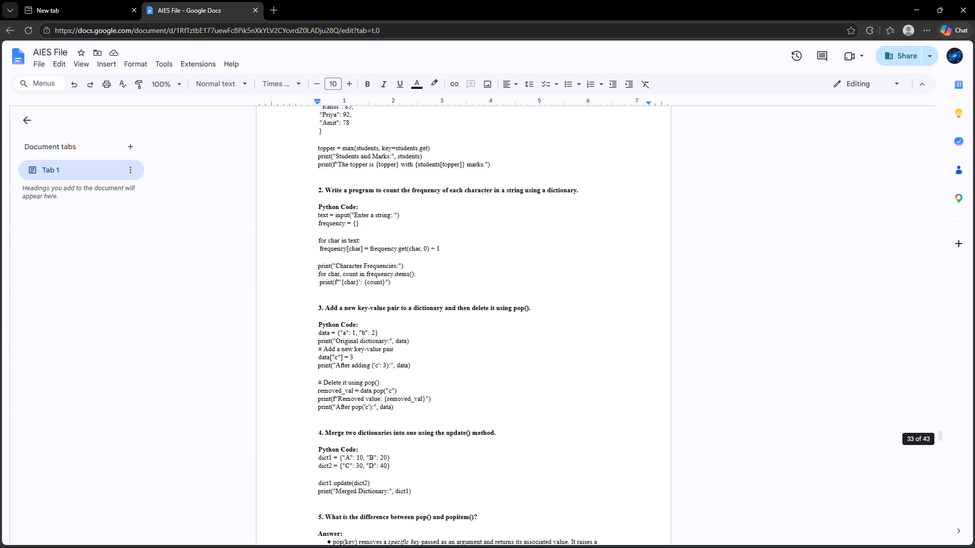
{"action": "scroll", "coordinate": [416, 279], "scroll_direction": "down", "scroll_amount": 15}
{"action": "scroll", "coordinate": [416, 279], "scroll_direction": "down", "scroll_amount": 9}
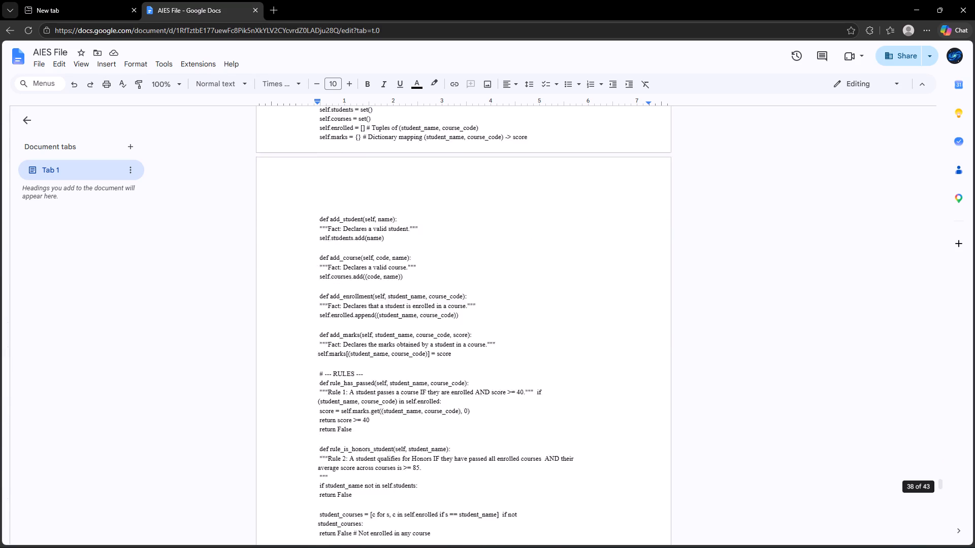
{"action": "scroll", "coordinate": [416, 279], "scroll_direction": "down", "scroll_amount": 12}
{"action": "scroll", "coordinate": [416, 279], "scroll_direction": "down", "scroll_amount": 12}
{"action": "scroll", "coordinate": [416, 279], "scroll_direction": "up", "scroll_amount": 10}
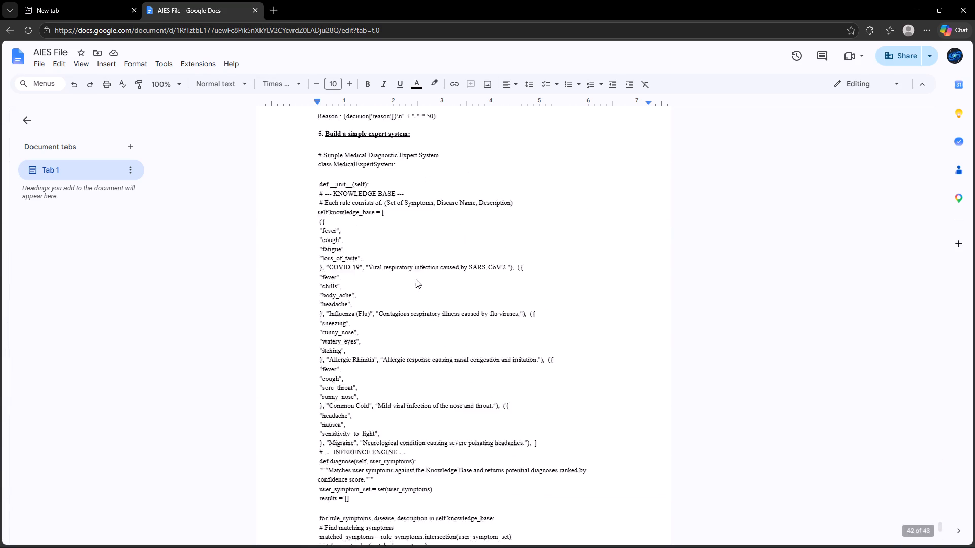
Remove the blank line between Experiment 9's Program (Python) heading and the first line of its code.
{"action": "scroll", "coordinate": [416, 279], "scroll_direction": "up", "scroll_amount": 18}
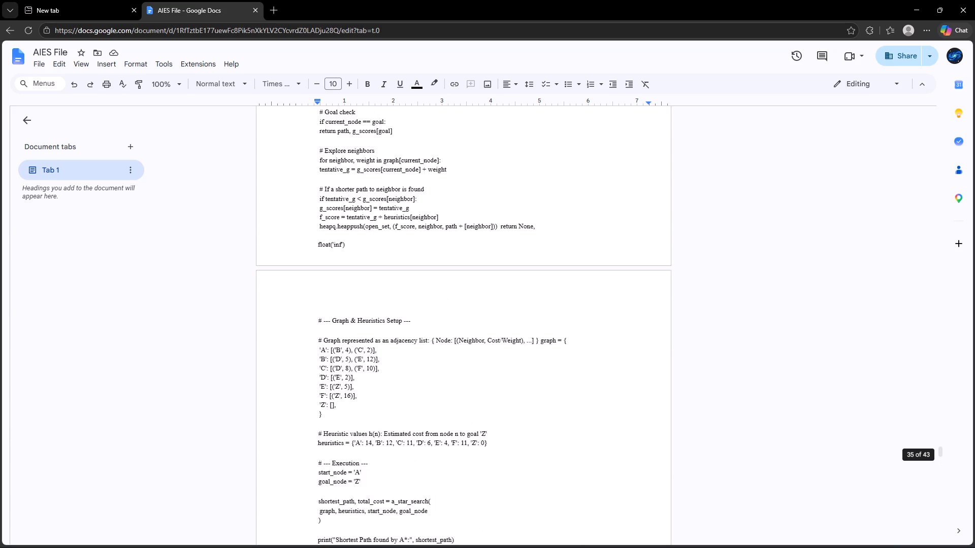
{"action": "scroll", "coordinate": [416, 279], "scroll_direction": "up", "scroll_amount": 8}
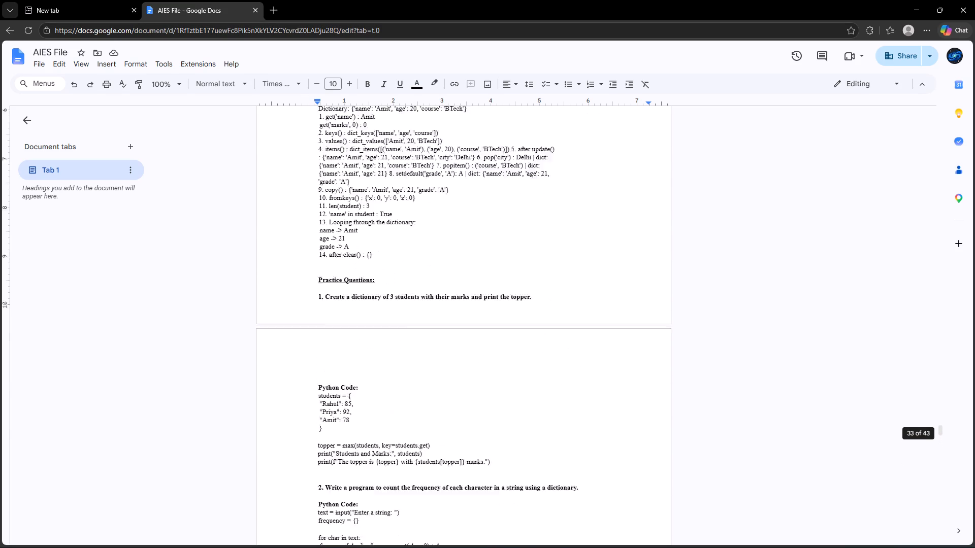
{"action": "scroll", "coordinate": [416, 279], "scroll_direction": "up", "scroll_amount": 6}
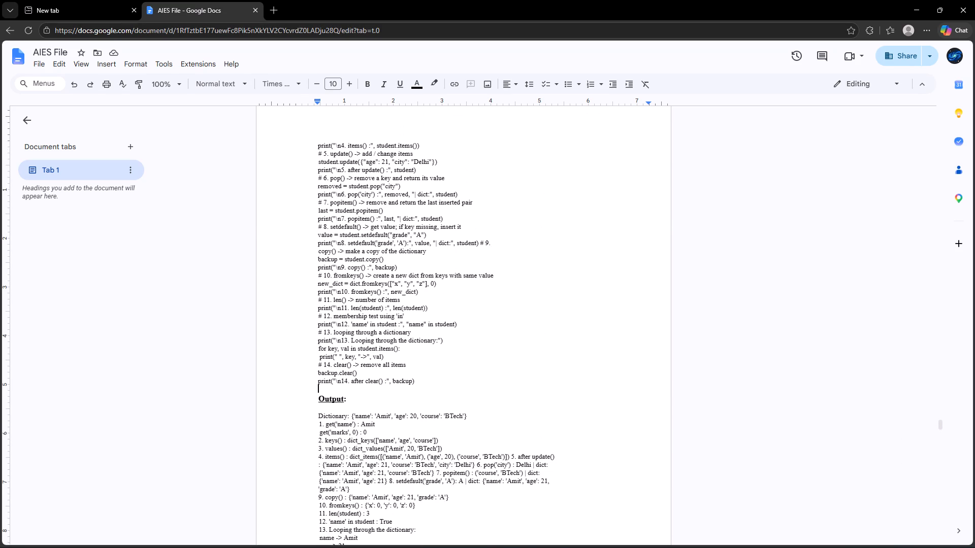
{"action": "scroll", "coordinate": [416, 279], "scroll_direction": "up", "scroll_amount": 3}
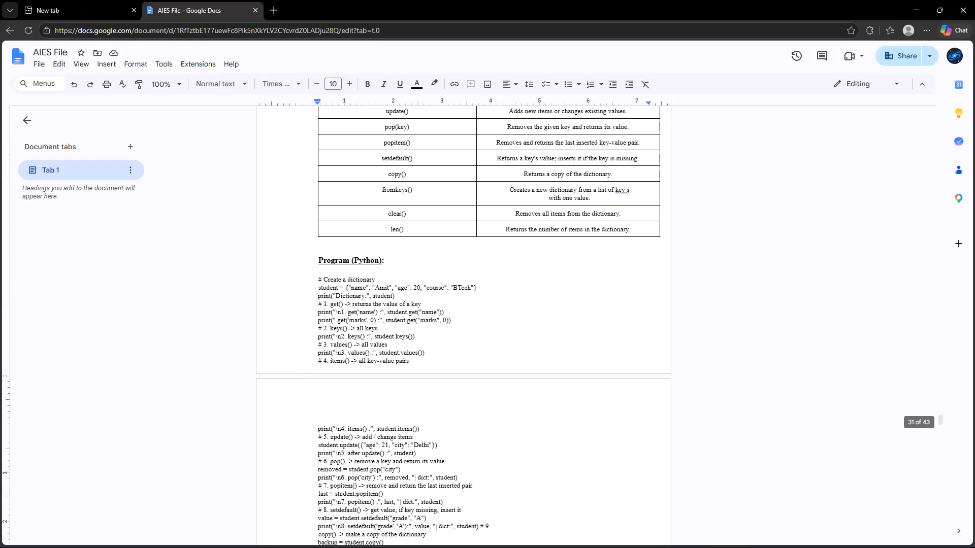
{"action": "left_click", "coordinate": [399, 272]}
{"action": "key", "text": "BackSpace"}
{"action": "key", "text": "BackSpace"}
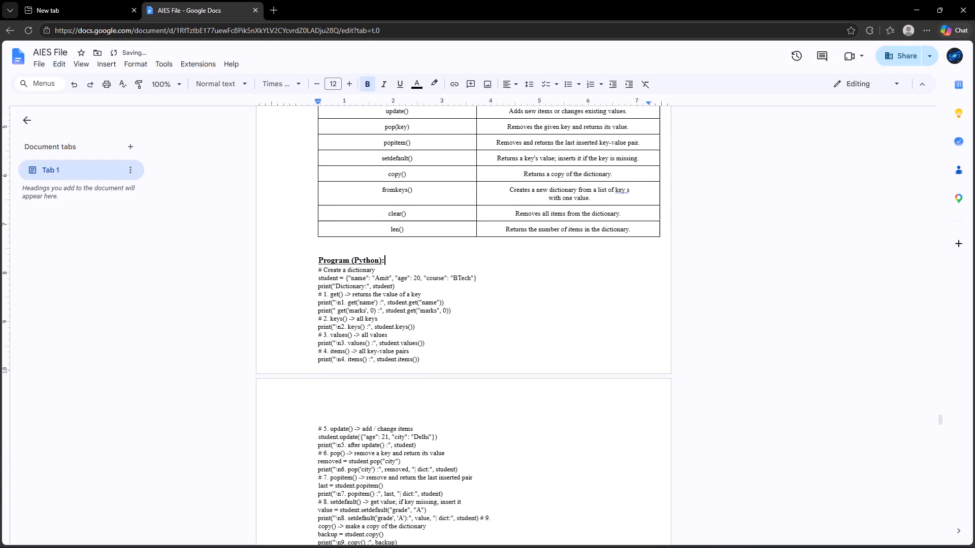
Apply custom spacing of 1 pt before the "Example: student" line in Experiment 9's Theory section.
{"action": "scroll", "coordinate": [399, 272], "scroll_direction": "up", "scroll_amount": 4}
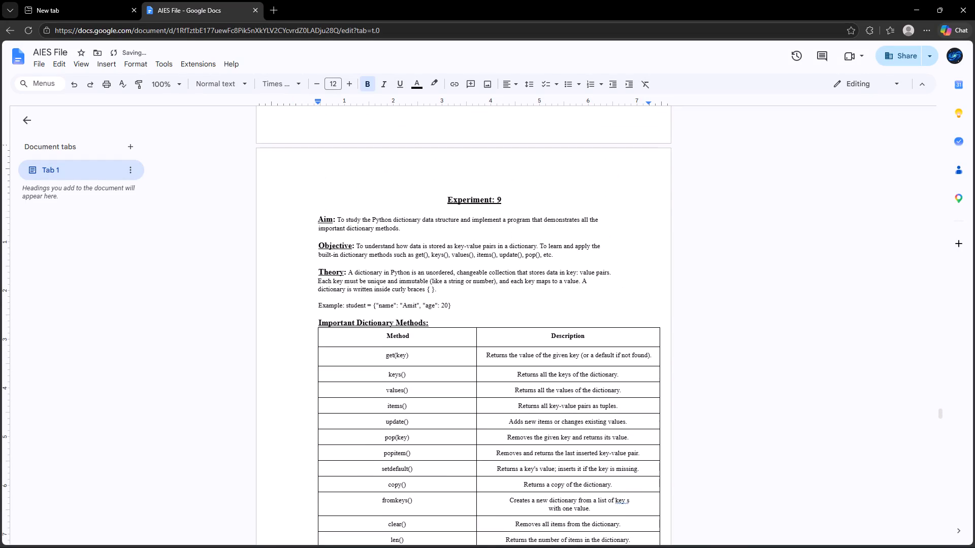
{"action": "left_click", "coordinate": [336, 300]}
{"action": "left_click", "coordinate": [323, 294]}
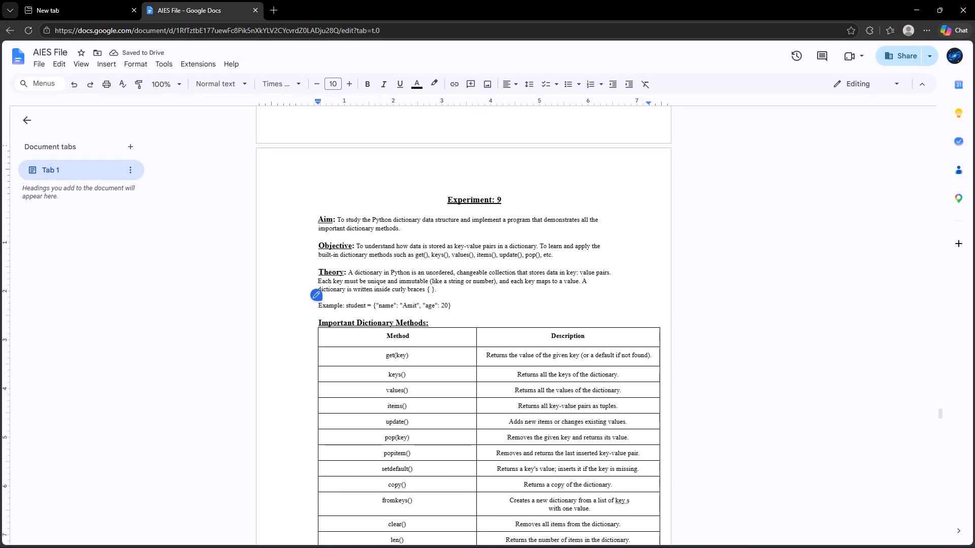
{"action": "left_click", "coordinate": [320, 298]}
{"action": "left_click", "coordinate": [320, 298]}
{"action": "left_click_drag", "start_coordinate": [320, 298], "coordinate": [459, 298]}
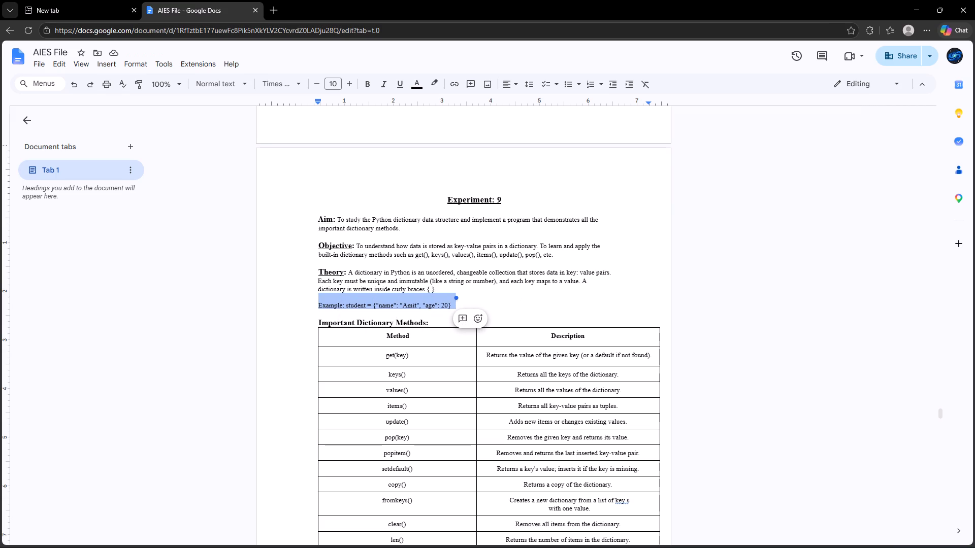
{"action": "left_click", "coordinate": [531, 85]}
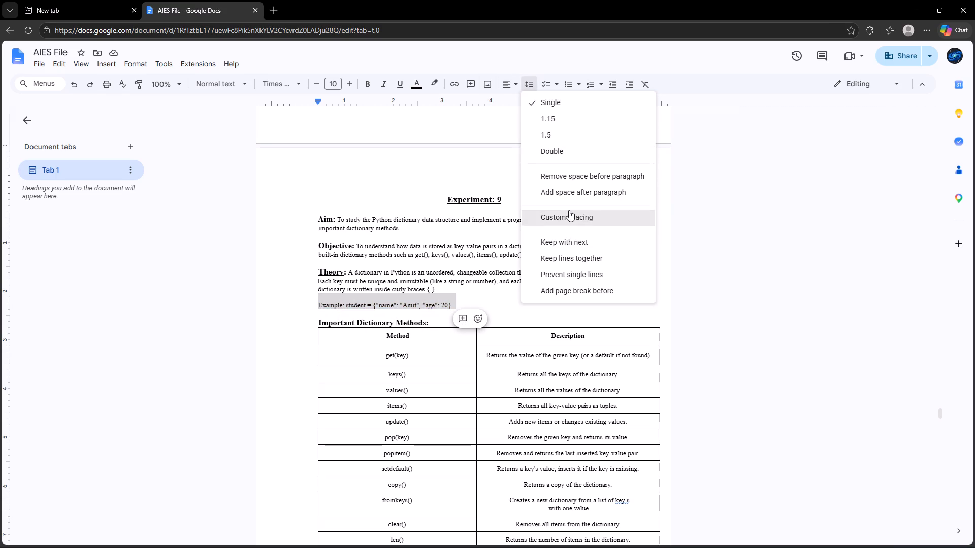
{"action": "left_click", "coordinate": [569, 210]}
{"action": "double_click", "coordinate": [442, 317]}
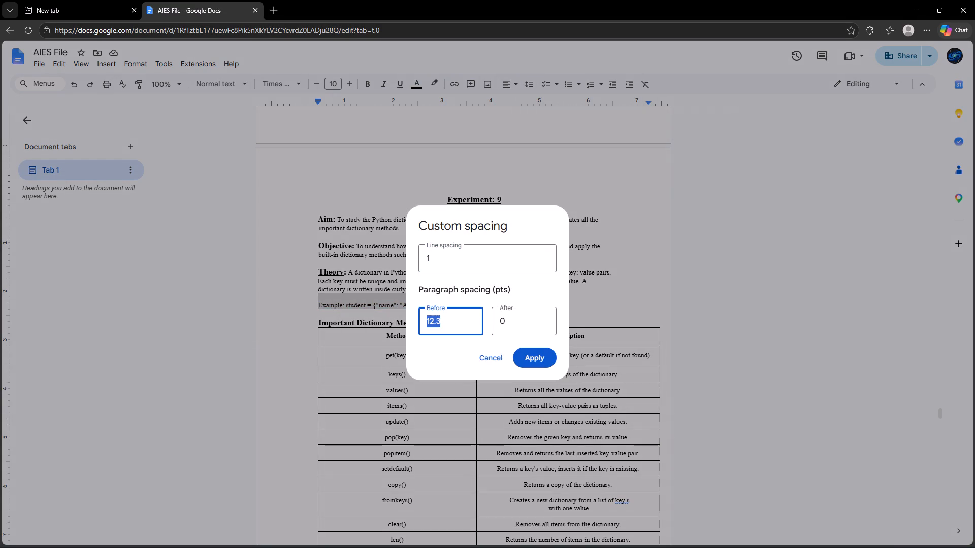
{"action": "key", "text": "1"}
{"action": "key", "text": "Down"}
{"action": "key", "text": "Down"}
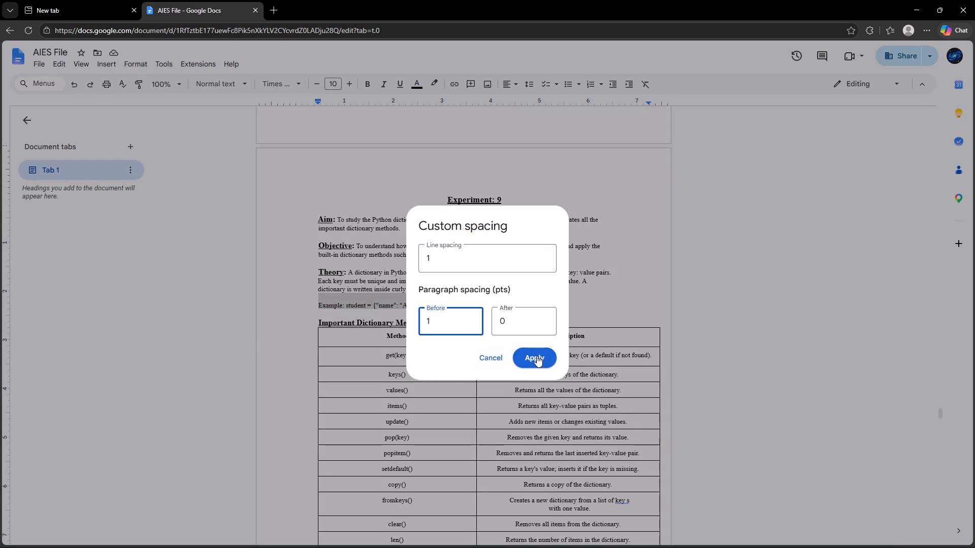
{"action": "left_click", "coordinate": [537, 356]}
{"action": "left_click", "coordinate": [514, 305]}
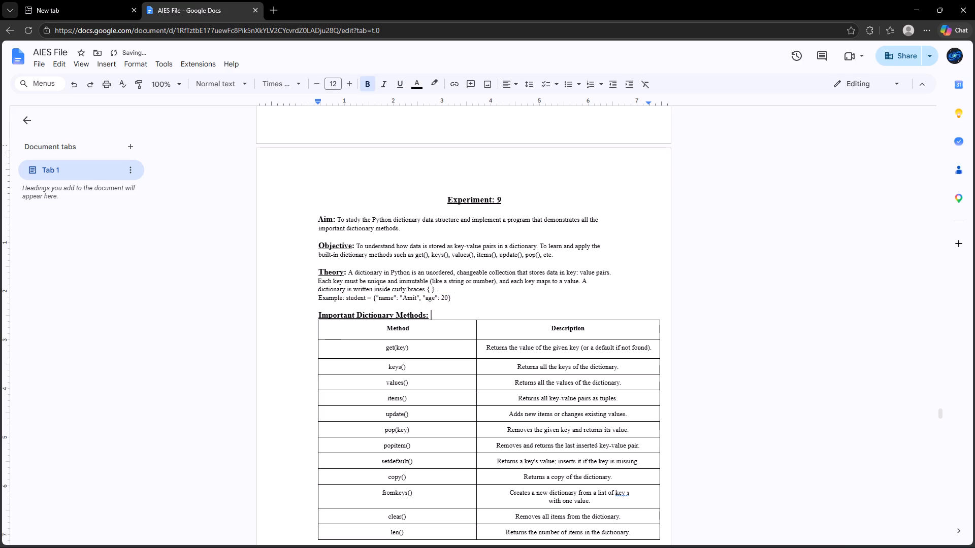
Enlarge the Practice Questions heading in Experiment 9 to font size 12.
{"action": "scroll", "coordinate": [513, 297], "scroll_direction": "down", "scroll_amount": 8}
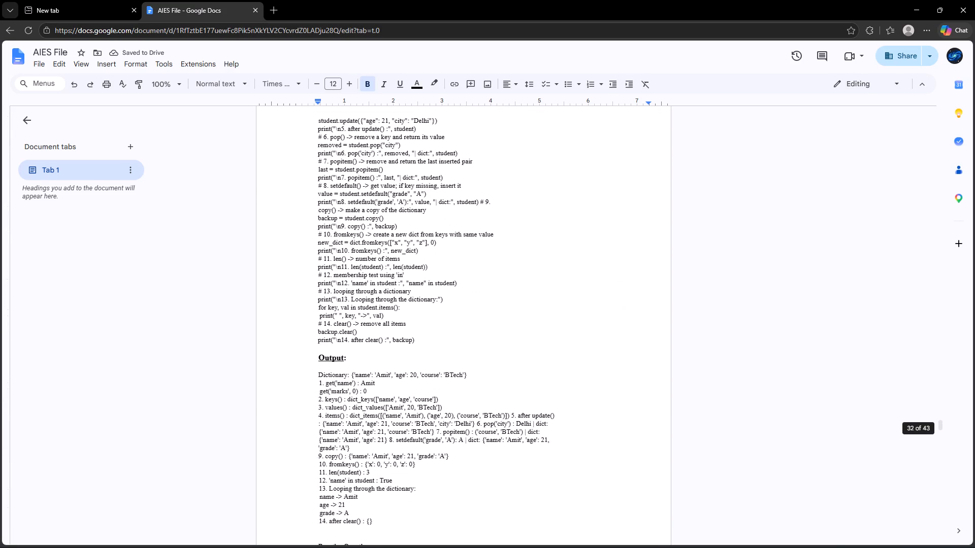
{"action": "scroll", "coordinate": [513, 297], "scroll_direction": "down", "scroll_amount": 2}
{"action": "double_click", "coordinate": [365, 417]}
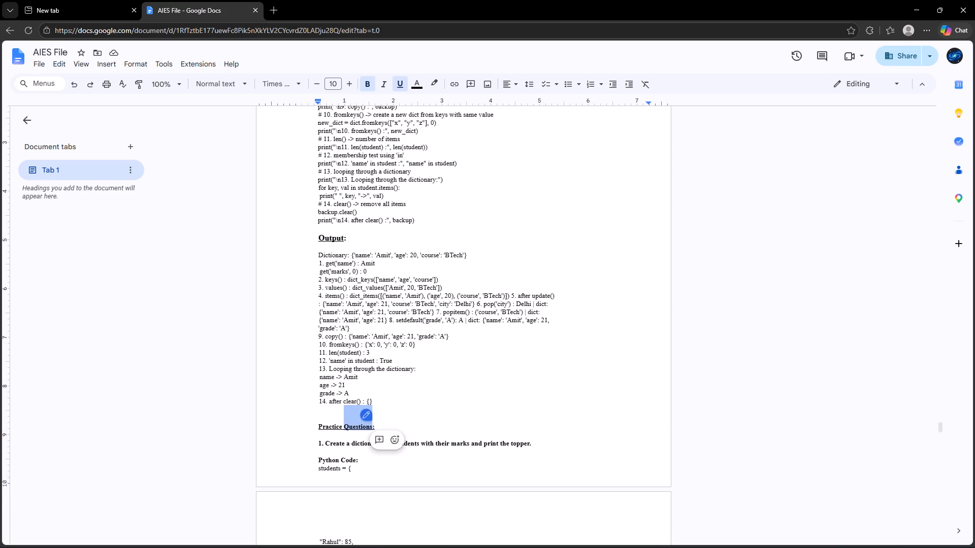
{"action": "left_click", "coordinate": [388, 428]}
{"action": "key", "text": "ctrl+shift+Up"}
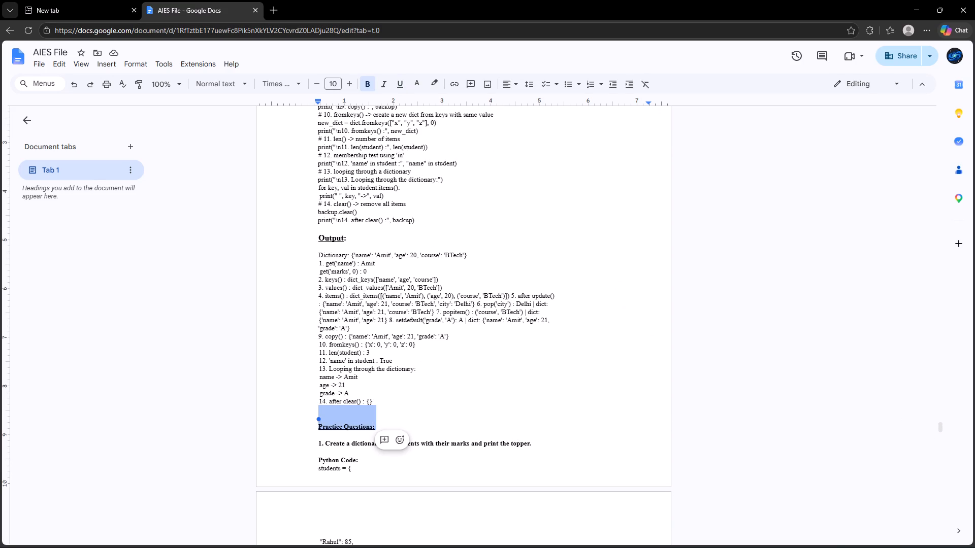
{"action": "key", "text": "ctrl+shift+period"}
{"action": "key", "text": "ctrl+shift+period"}
Apply custom spacing of 1 pt before the paragraph to Experiment 9's Practice Questions heading.
{"action": "key", "text": "Up"}
{"action": "key", "text": "Down"}
{"action": "key", "text": "ctrl+shift+Down"}
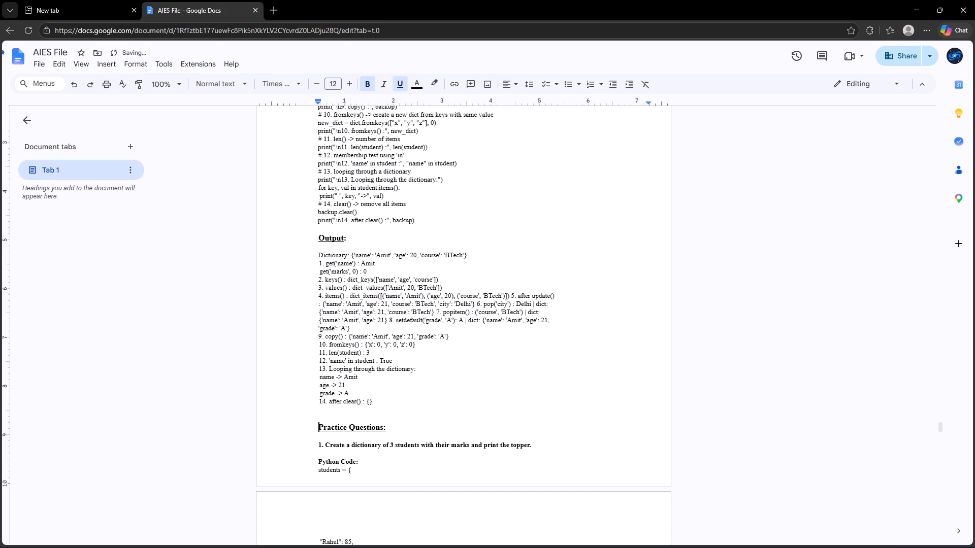
{"action": "left_click", "coordinate": [533, 87]}
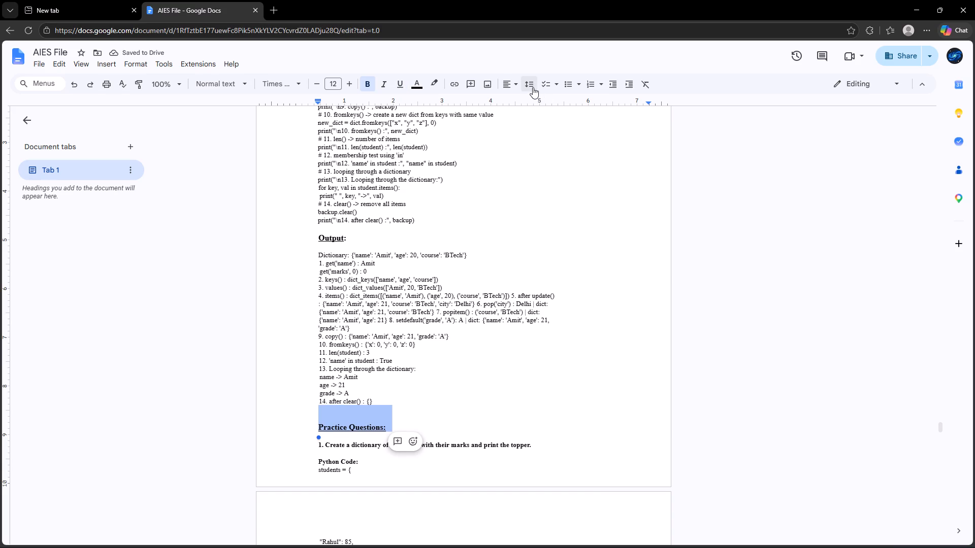
{"action": "left_click", "coordinate": [566, 220]}
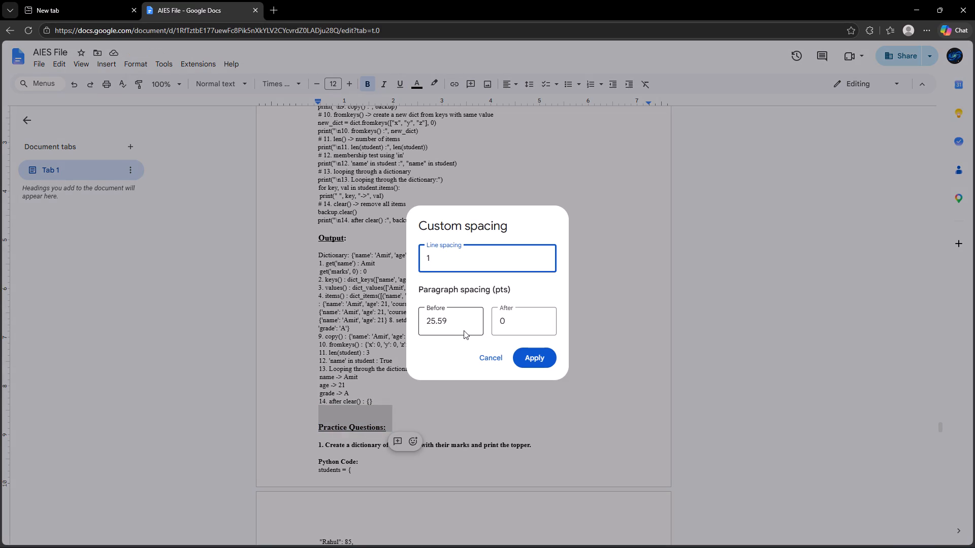
{"action": "double_click", "coordinate": [464, 330]}
{"action": "double_click", "coordinate": [464, 330]}
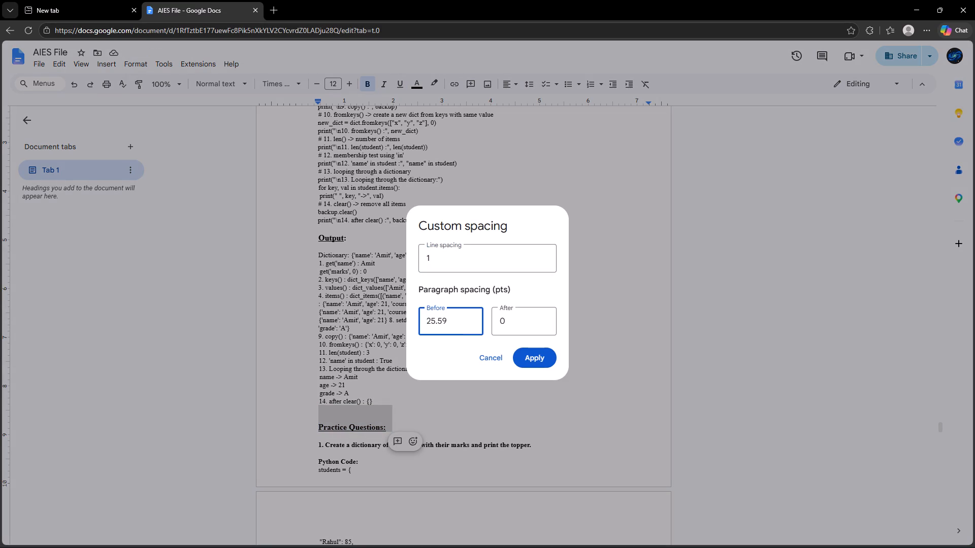
{"action": "double_click", "coordinate": [455, 317]}
{"action": "key", "text": "1"}
{"action": "key", "text": "Tab"}
{"action": "key", "text": "Tab"}
{"action": "key", "text": "Tab"}
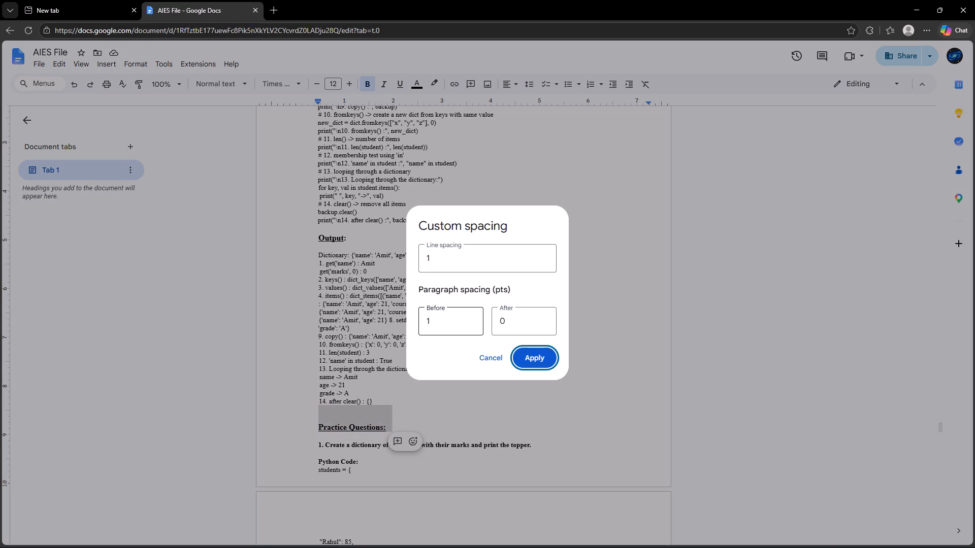
{"action": "left_click", "coordinate": [534, 355]}
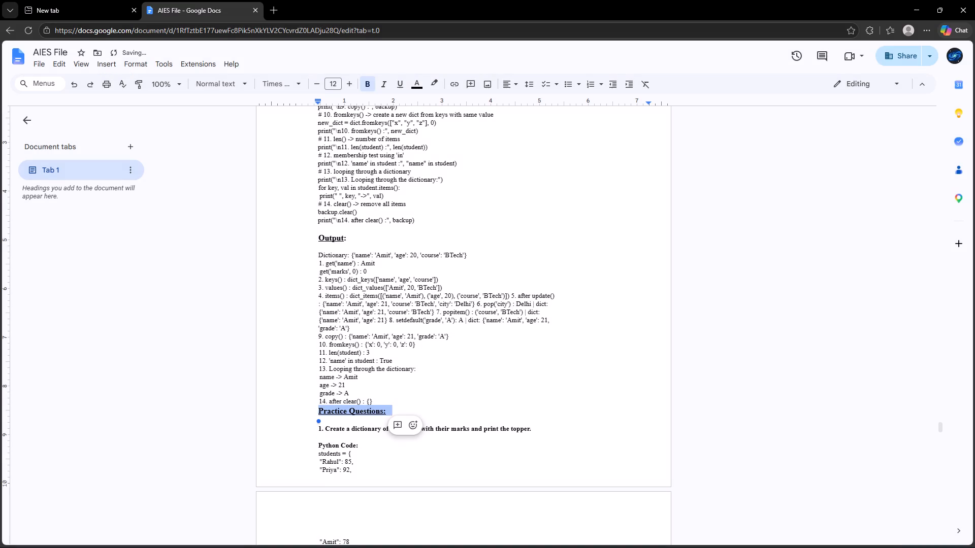
Insert a blank line between the last line of Experiment 9's output and the Practice Questions heading.
{"action": "left_click", "coordinate": [447, 389]}
{"action": "left_click", "coordinate": [423, 397]}
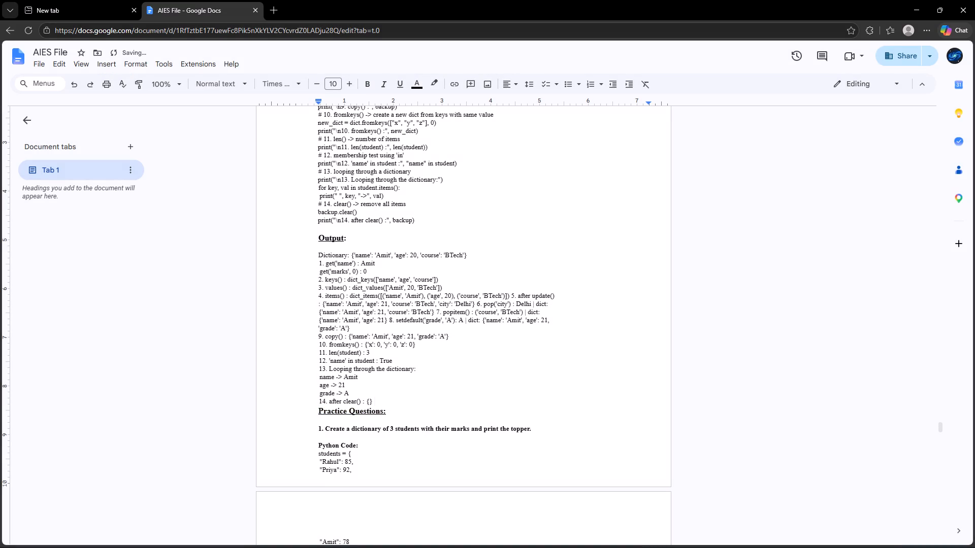
{"action": "key", "text": "Return"}
Apply custom spacing of 1 pt before the "topper = max" line in the code of Experiment 9's practice question 1.
{"action": "scroll", "coordinate": [423, 397], "scroll_direction": "down", "scroll_amount": 2}
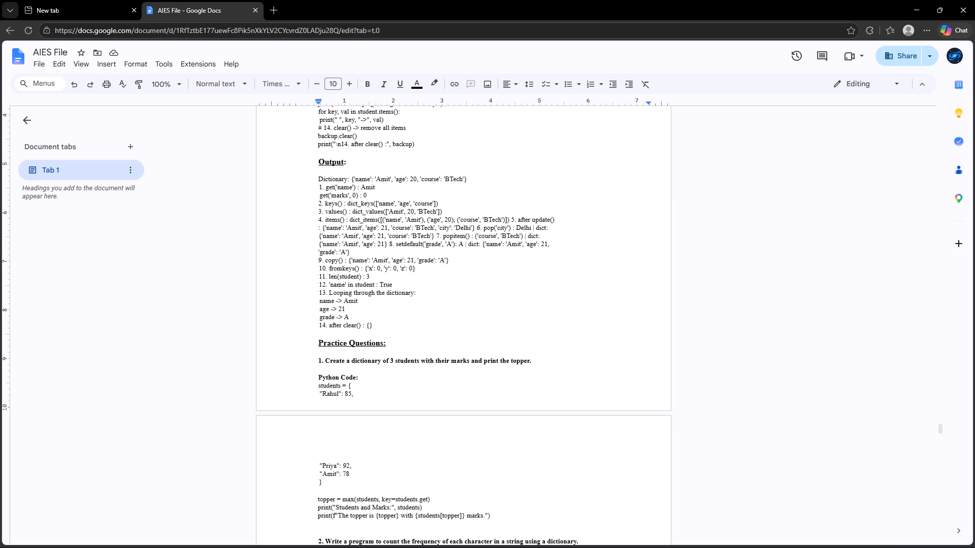
{"action": "scroll", "coordinate": [423, 397], "scroll_direction": "down", "scroll_amount": 1}
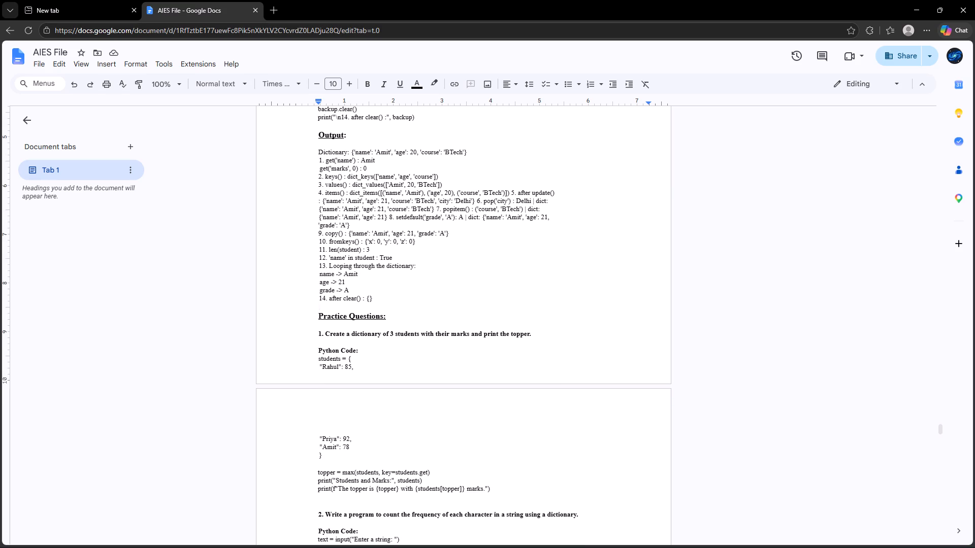
{"action": "left_click", "coordinate": [318, 345]}
{"action": "scroll", "coordinate": [318, 345], "scroll_direction": "down", "scroll_amount": 3}
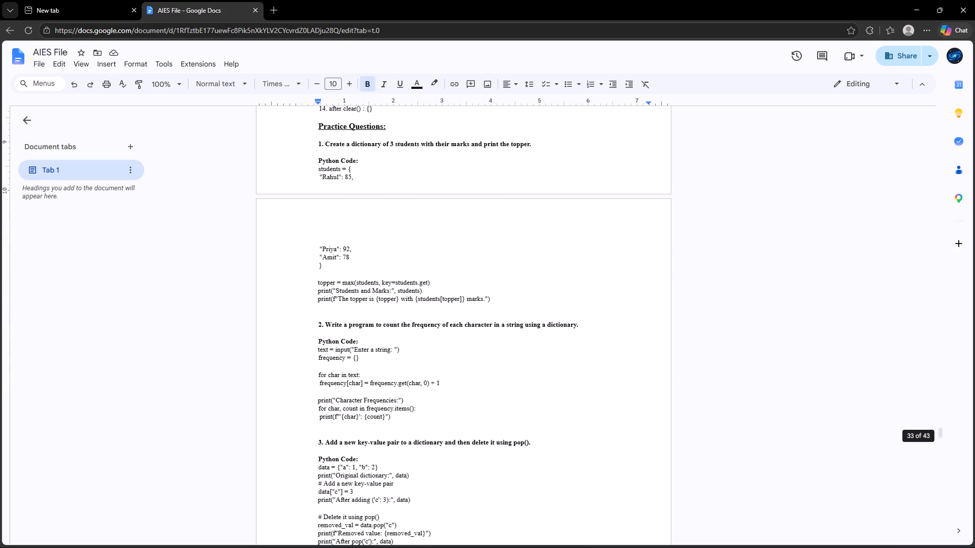
{"action": "left_click", "coordinate": [316, 273]}
{"action": "triple_click", "coordinate": [316, 273]}
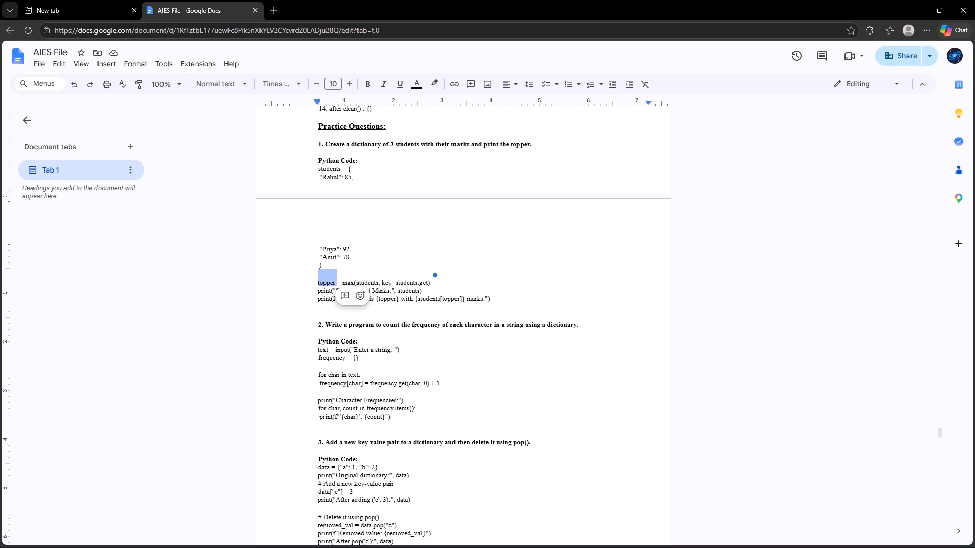
{"action": "triple_click", "coordinate": [316, 273]}
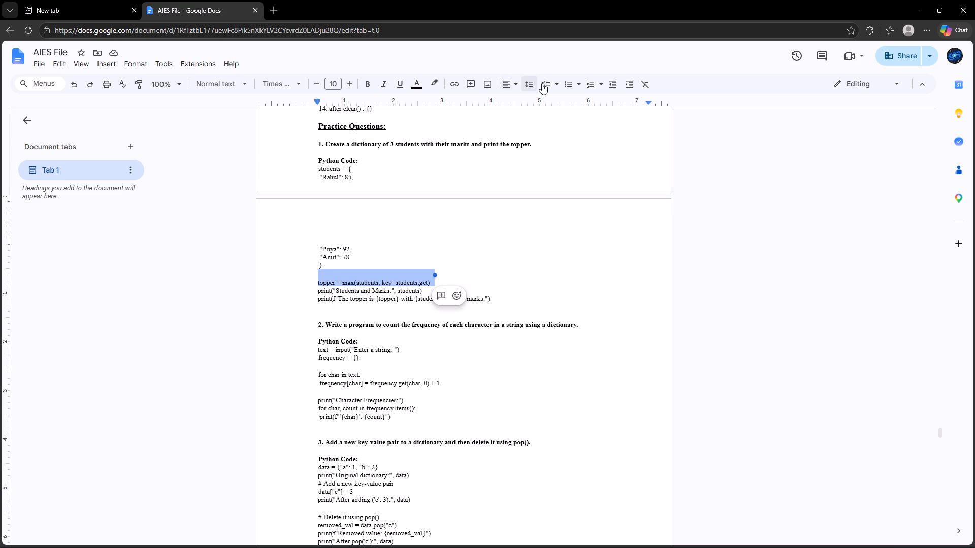
{"action": "left_click", "coordinate": [529, 82]}
{"action": "left_click", "coordinate": [546, 211]}
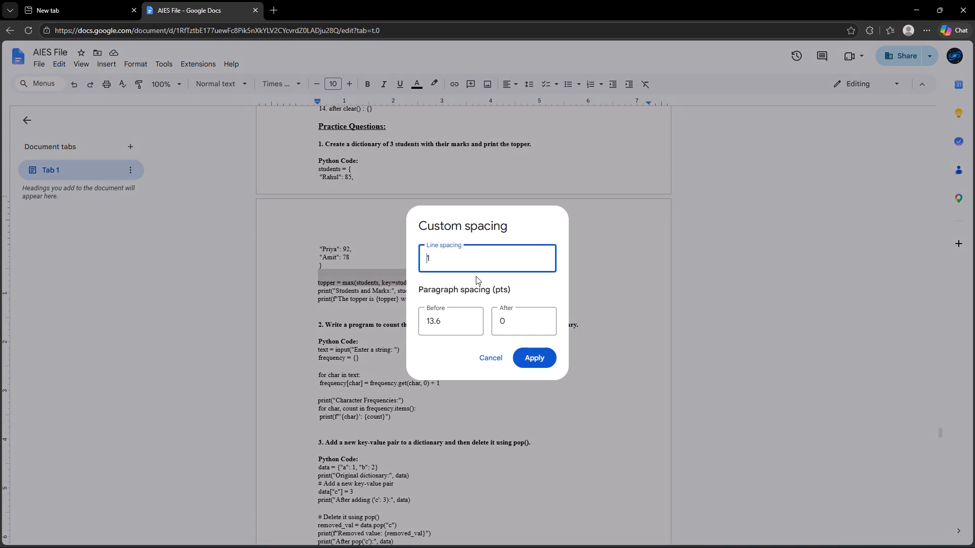
{"action": "left_click", "coordinate": [464, 324]}
{"action": "key", "text": "BackSpace"}
{"action": "key", "text": "BackSpace"}
{"action": "key", "text": "BackSpace"}
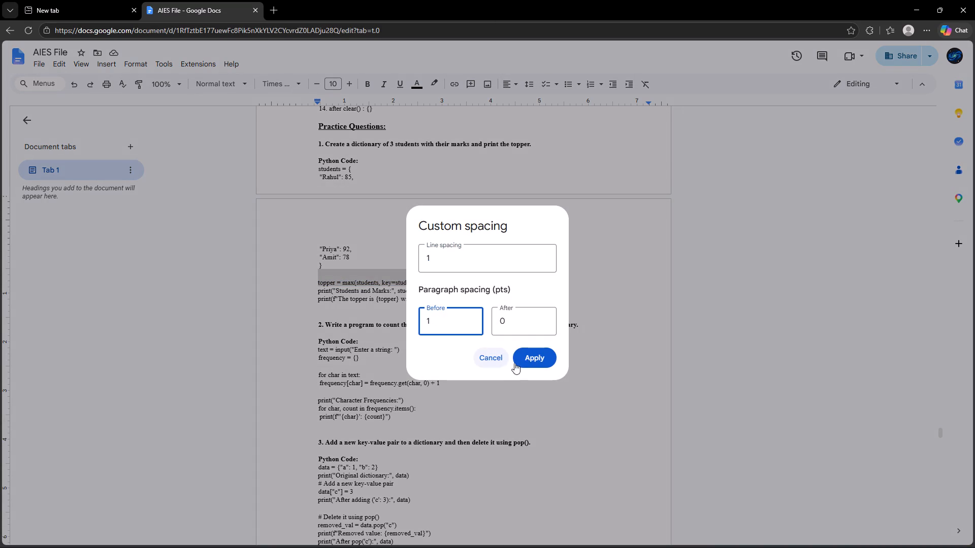
{"action": "left_click", "coordinate": [532, 358]}
{"action": "left_click", "coordinate": [484, 292]}
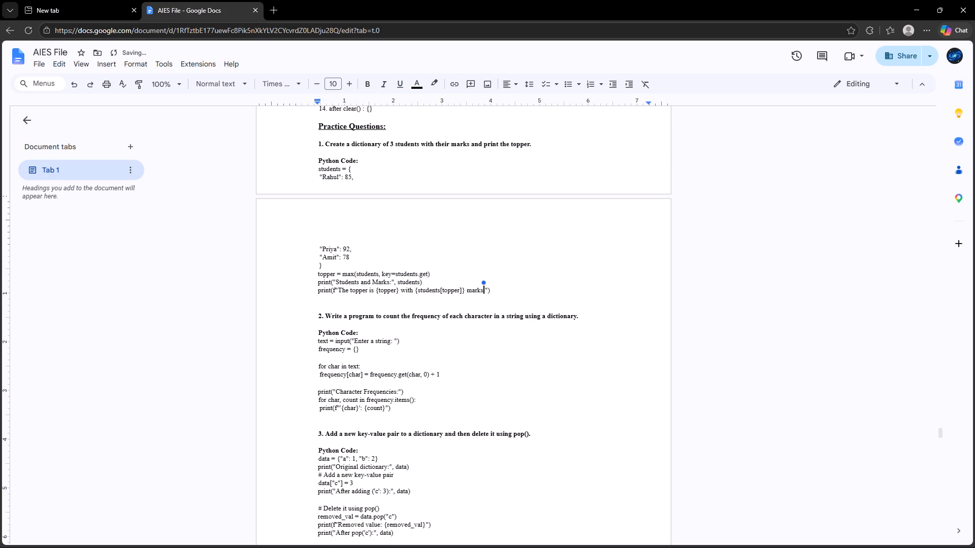
Apply custom spacing of 1 pt before each paragraph of Experiment 9's practice question 2, from its question text through its last code line.
{"action": "left_click", "coordinate": [359, 304]}
{"action": "left_click_drag", "start_coordinate": [314, 311], "coordinate": [532, 326]}
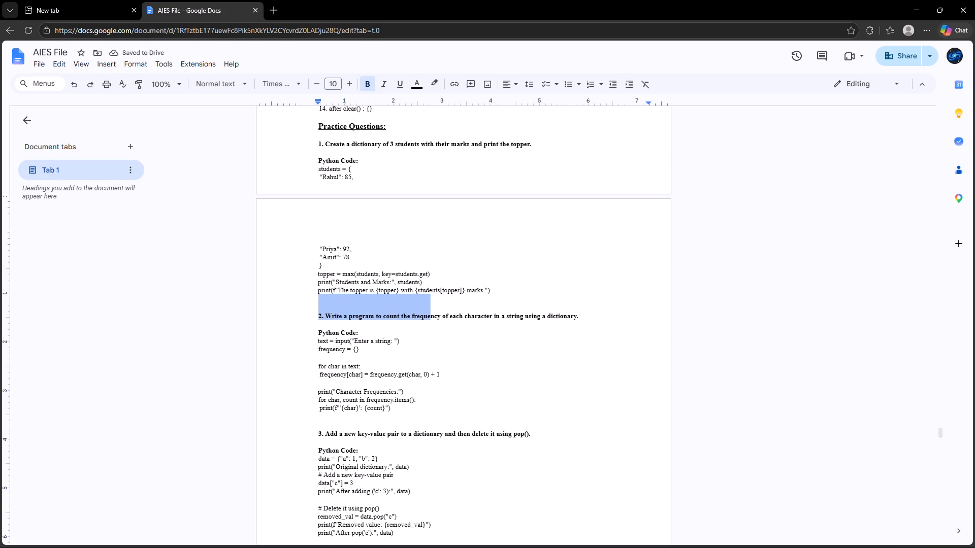
{"action": "left_click_drag", "start_coordinate": [532, 326], "coordinate": [396, 407]}
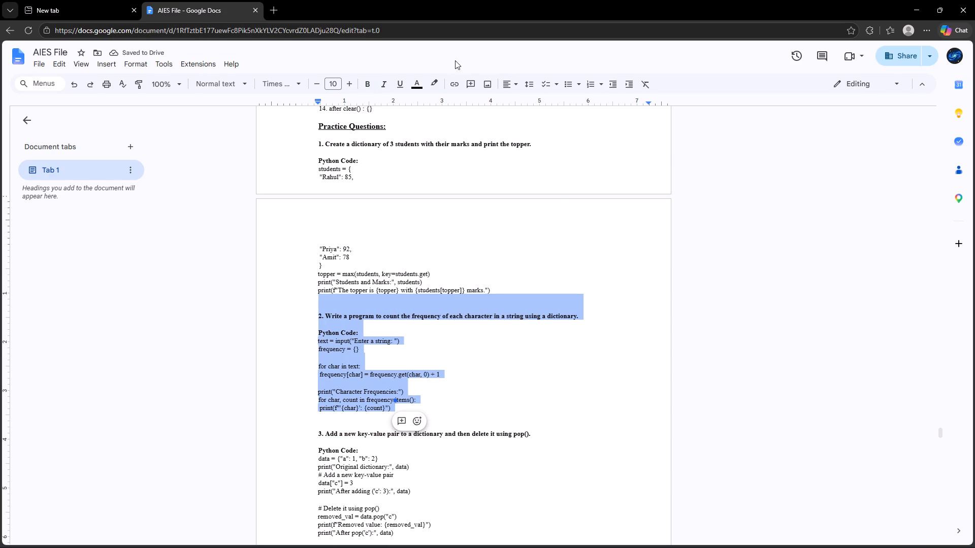
{"action": "left_click", "coordinate": [533, 86]}
{"action": "left_click", "coordinate": [563, 222]}
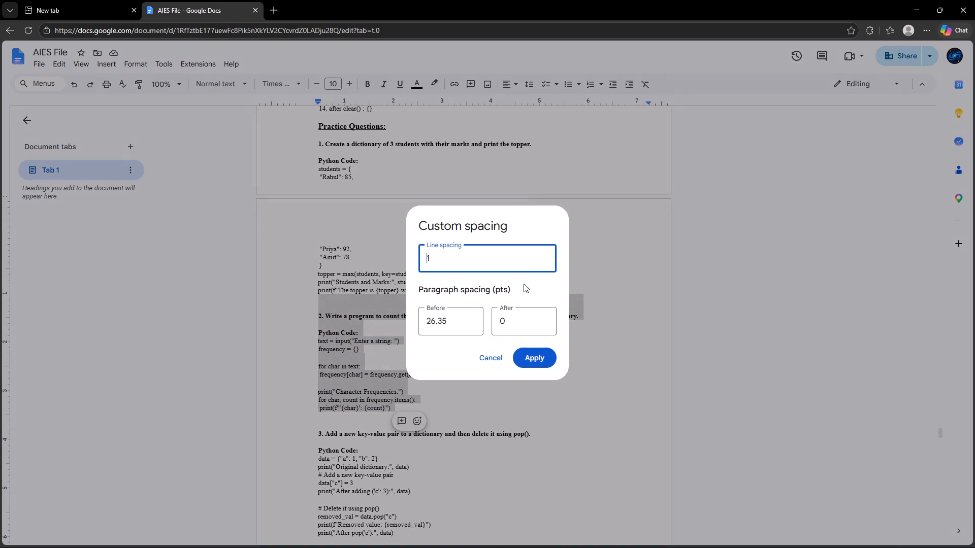
{"action": "triple_click", "coordinate": [454, 318]}
{"action": "key", "text": "1"}
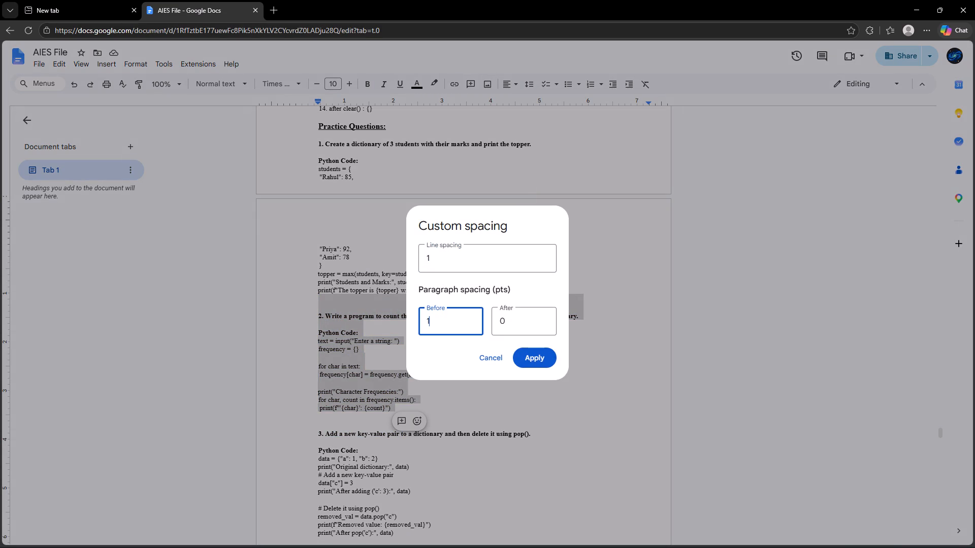
{"action": "left_click", "coordinate": [544, 355]}
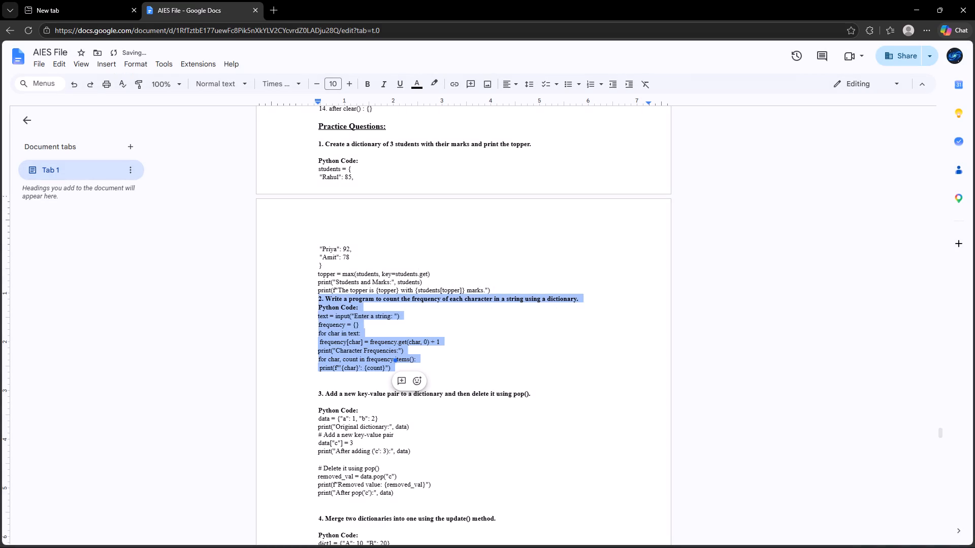
Insert a blank line between the last code line of Experiment 9's practice question 1 and the text of question 2.
{"action": "left_click", "coordinate": [499, 287]}
{"action": "key", "text": "Return"}
Apply custom spacing of 1 pt before each paragraph of Experiment 9's practice question 3, from its question text through its last code line.
{"action": "scroll", "coordinate": [499, 287], "scroll_direction": "down", "scroll_amount": 1}
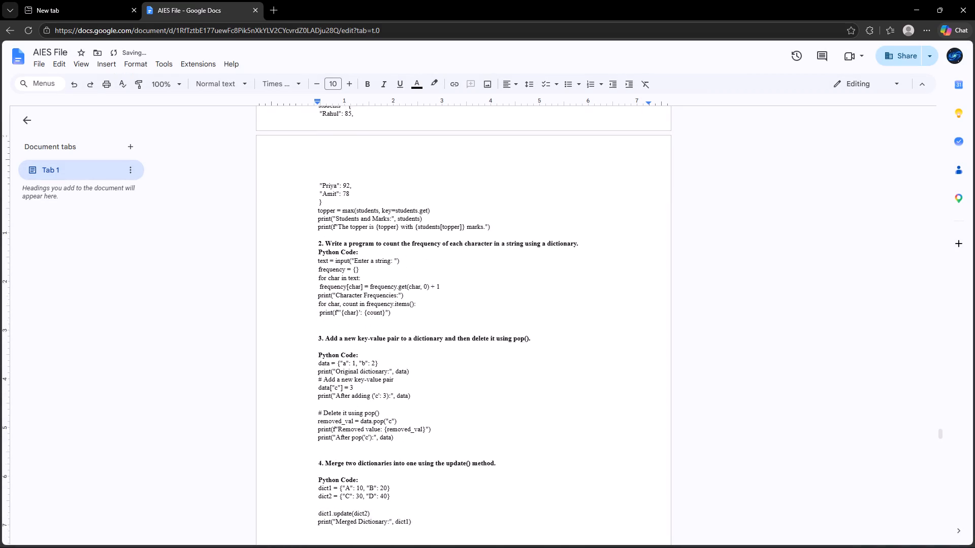
{"action": "scroll", "coordinate": [499, 287], "scroll_direction": "down", "scroll_amount": 1}
{"action": "left_click_drag", "start_coordinate": [316, 303], "coordinate": [324, 309]}
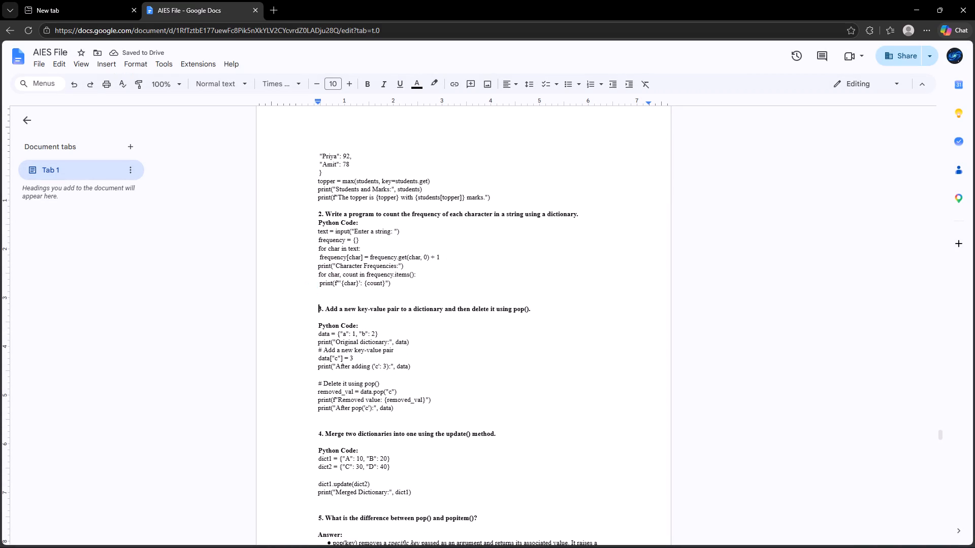
{"action": "left_click_drag", "start_coordinate": [324, 309], "coordinate": [421, 409]}
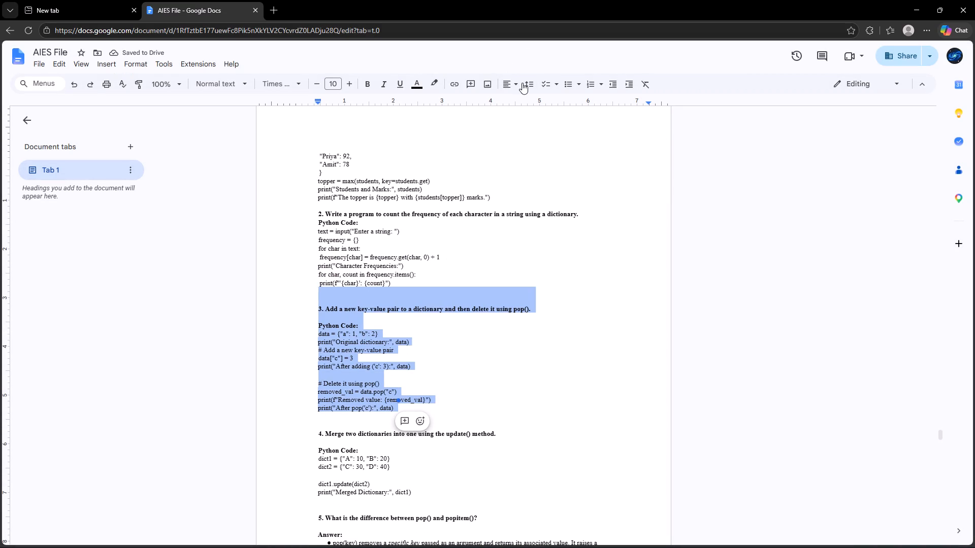
{"action": "left_click", "coordinate": [522, 83]}
{"action": "left_click", "coordinate": [564, 214]}
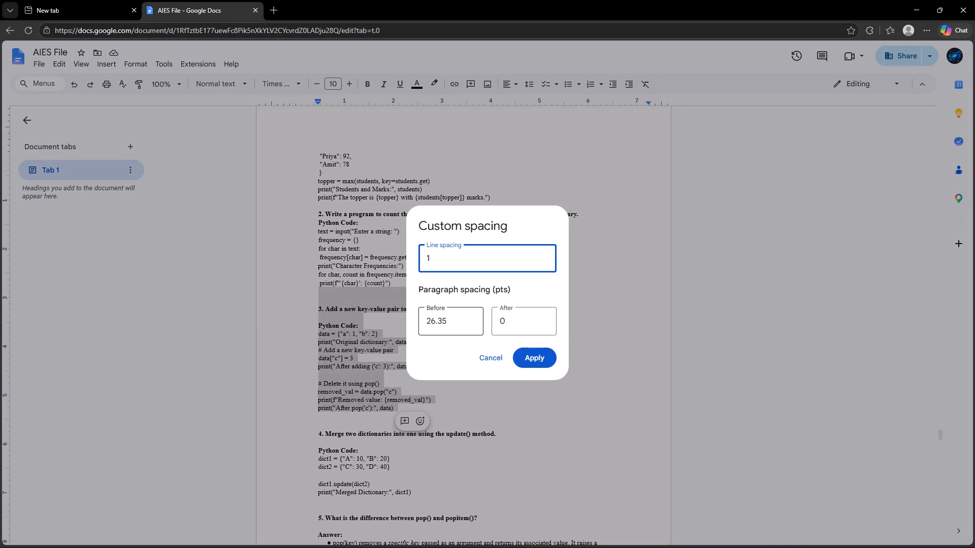
{"action": "double_click", "coordinate": [454, 324]}
{"action": "key", "text": "1"}
{"action": "left_click", "coordinate": [530, 356]}
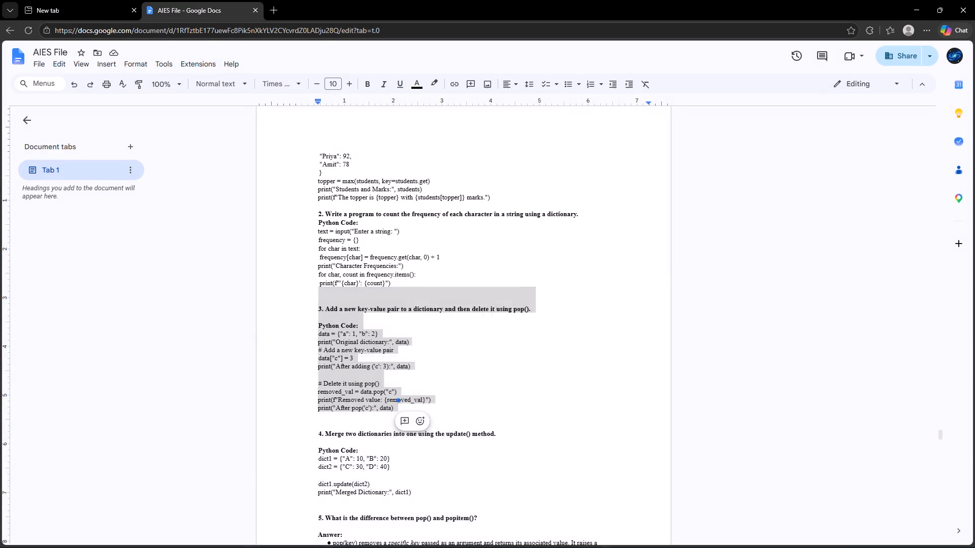
Insert a blank line between the last code line of Experiment 9's practice question 2 and the text of question 3.
{"action": "left_click", "coordinate": [440, 284]}
{"action": "key", "text": "Return"}
Apply custom spacing of 1 pt before each paragraph of Experiment 9's practice question 4, from its question text through its last code line.
{"action": "scroll", "coordinate": [440, 284], "scroll_direction": "down", "scroll_amount": 1}
{"action": "left_click_drag", "start_coordinate": [320, 303], "coordinate": [382, 338]}
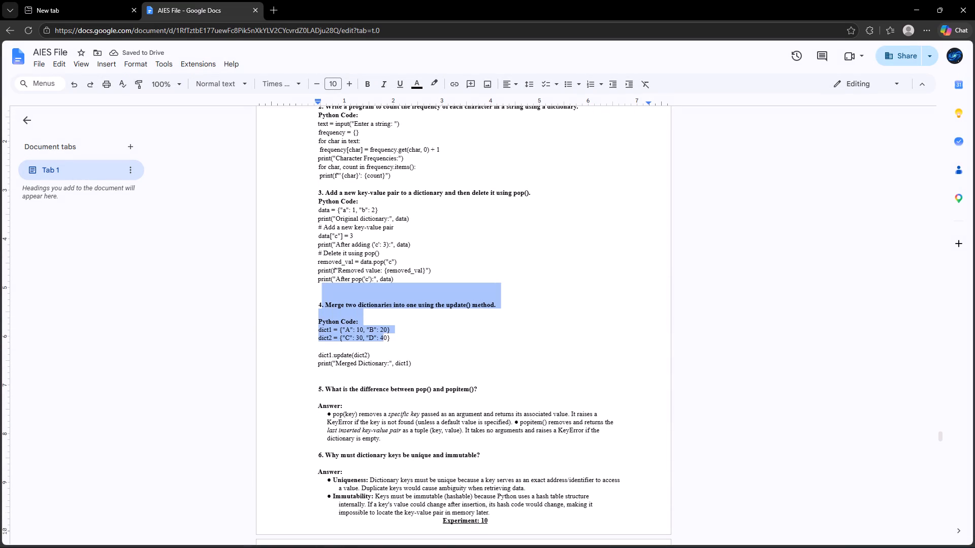
{"action": "left_click_drag", "start_coordinate": [382, 338], "coordinate": [384, 339]}
{"action": "left_click", "coordinate": [316, 304]}
{"action": "left_click_drag", "start_coordinate": [316, 304], "coordinate": [399, 337]}
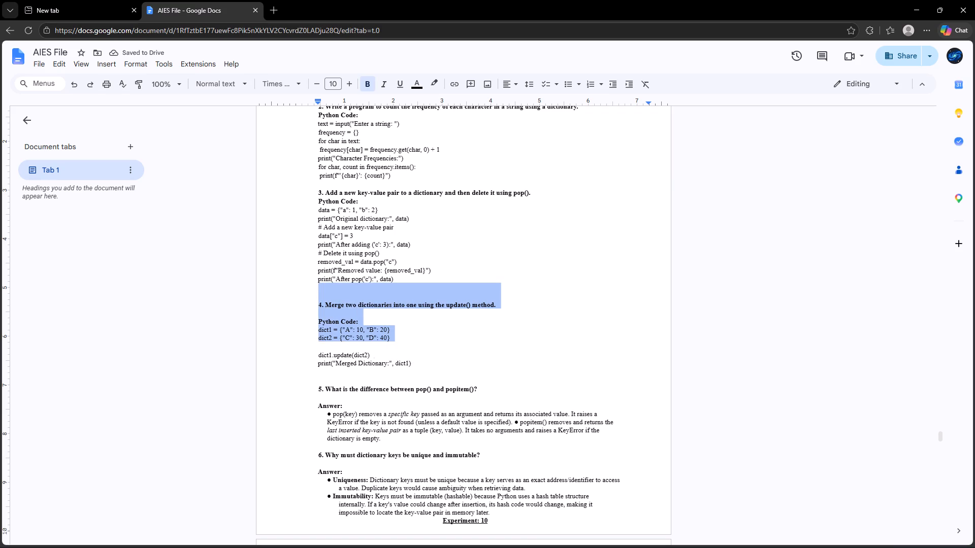
{"action": "left_click_drag", "start_coordinate": [399, 337], "coordinate": [436, 362]}
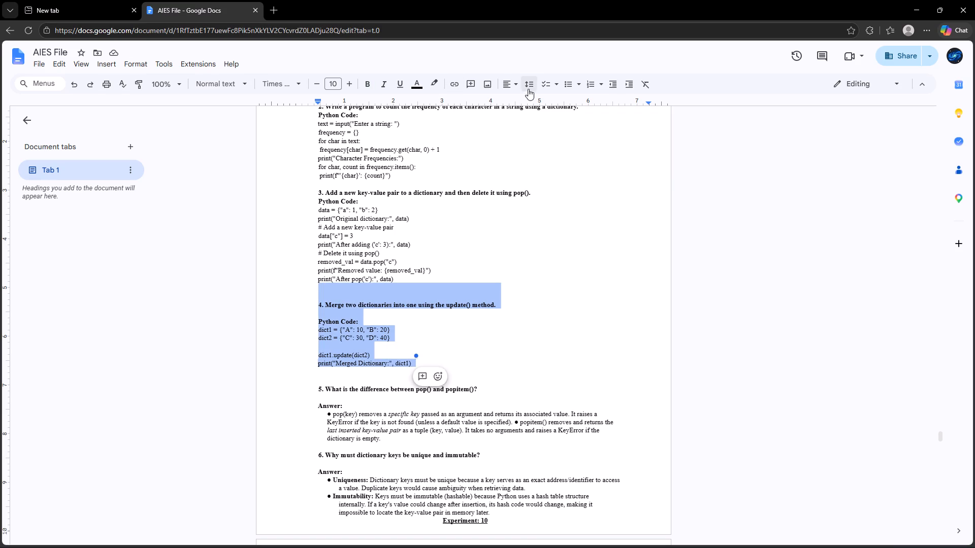
{"action": "left_click", "coordinate": [527, 84]}
{"action": "left_click", "coordinate": [549, 220]}
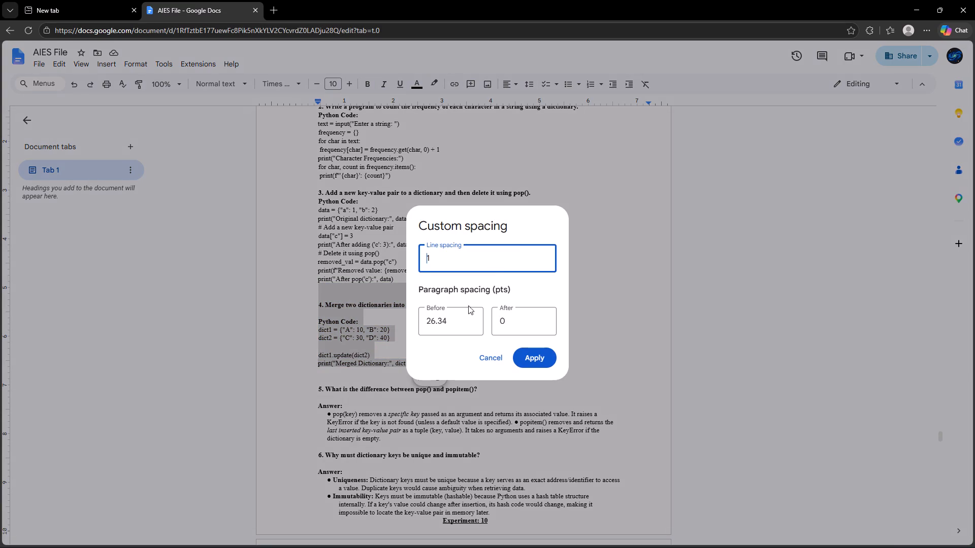
{"action": "double_click", "coordinate": [461, 317]}
{"action": "key", "text": "1"}
{"action": "left_click", "coordinate": [523, 355]}
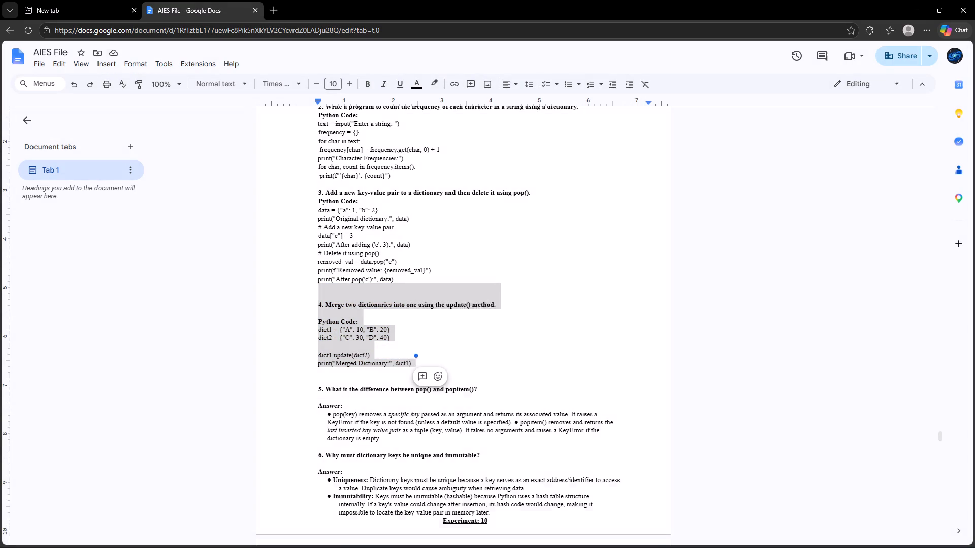
Look back through the earlier experiments to check their layout, ending at the exercises of Experiment 5.
{"action": "scroll", "coordinate": [417, 315], "scroll_direction": "up", "scroll_amount": 11}
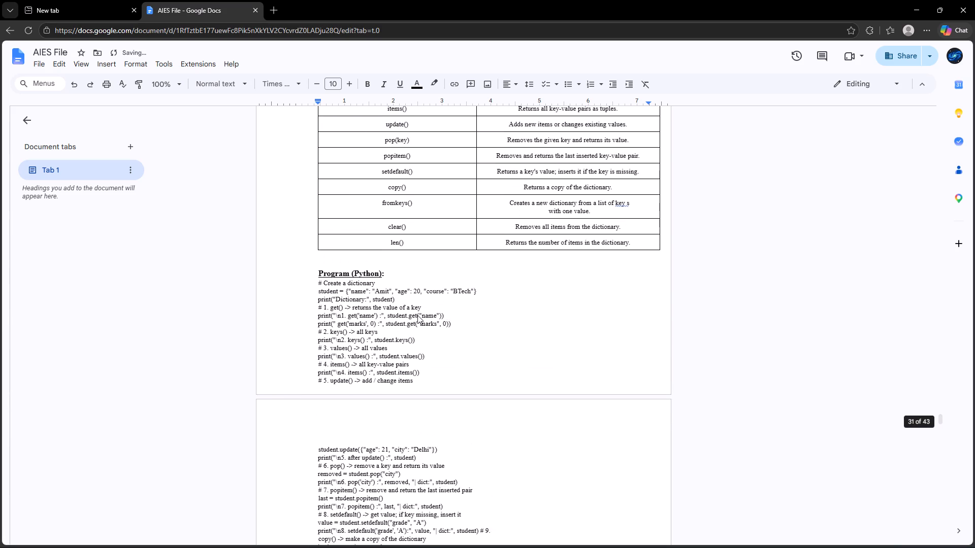
{"action": "scroll", "coordinate": [417, 315], "scroll_direction": "up", "scroll_amount": 10}
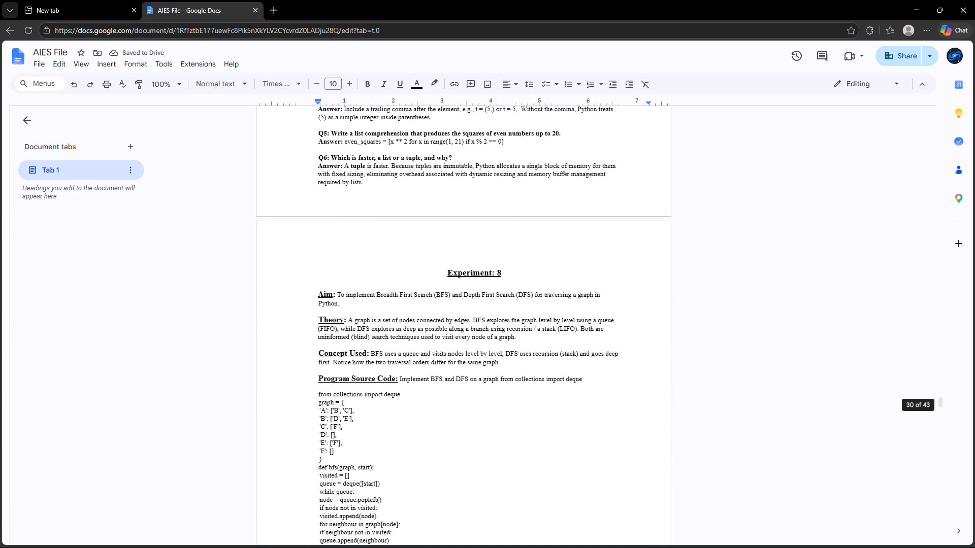
{"action": "scroll", "coordinate": [417, 315], "scroll_direction": "up", "scroll_amount": 10}
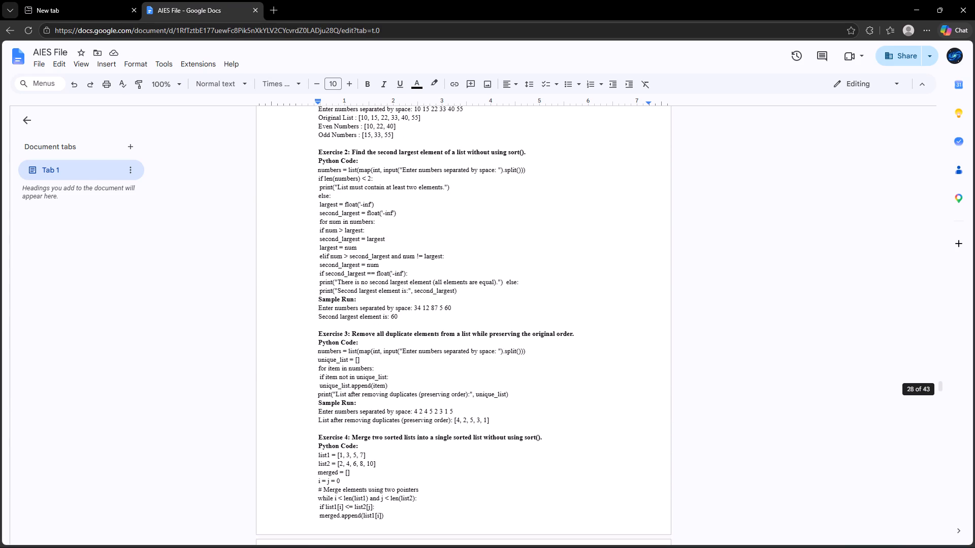
{"action": "scroll", "coordinate": [417, 315], "scroll_direction": "up", "scroll_amount": 16}
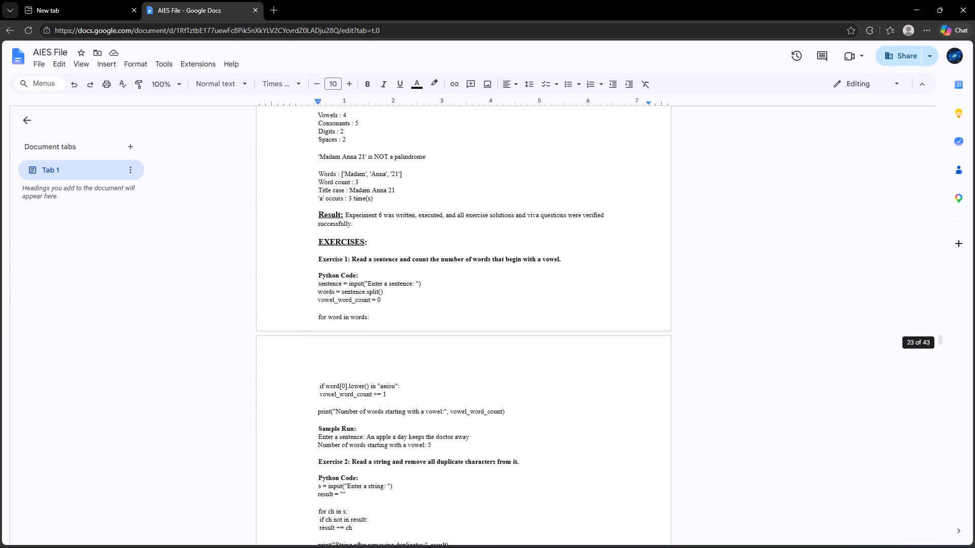
{"action": "scroll", "coordinate": [417, 315], "scroll_direction": "up", "scroll_amount": 14}
{"action": "scroll", "coordinate": [417, 315], "scroll_direction": "up", "scroll_amount": 8}
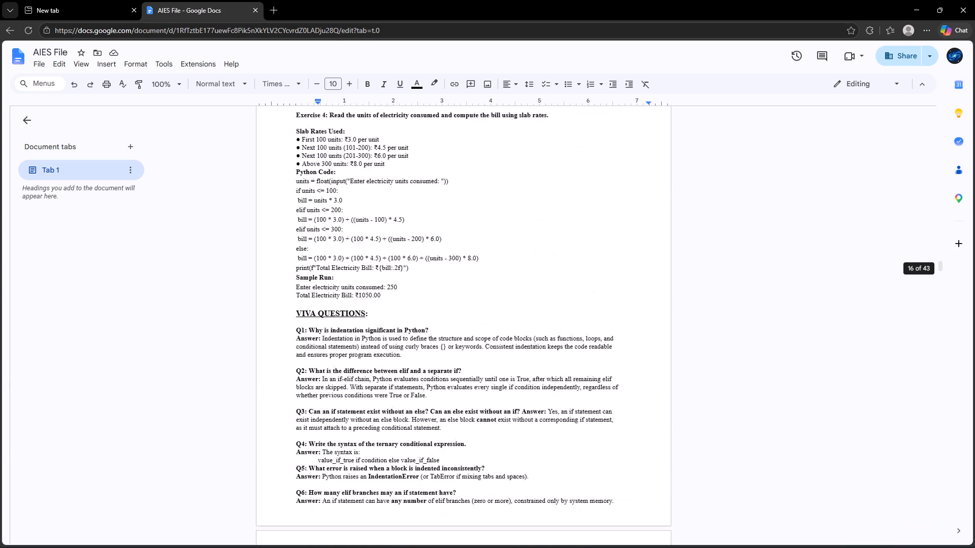
{"action": "scroll", "coordinate": [417, 315], "scroll_direction": "down", "scroll_amount": 18}
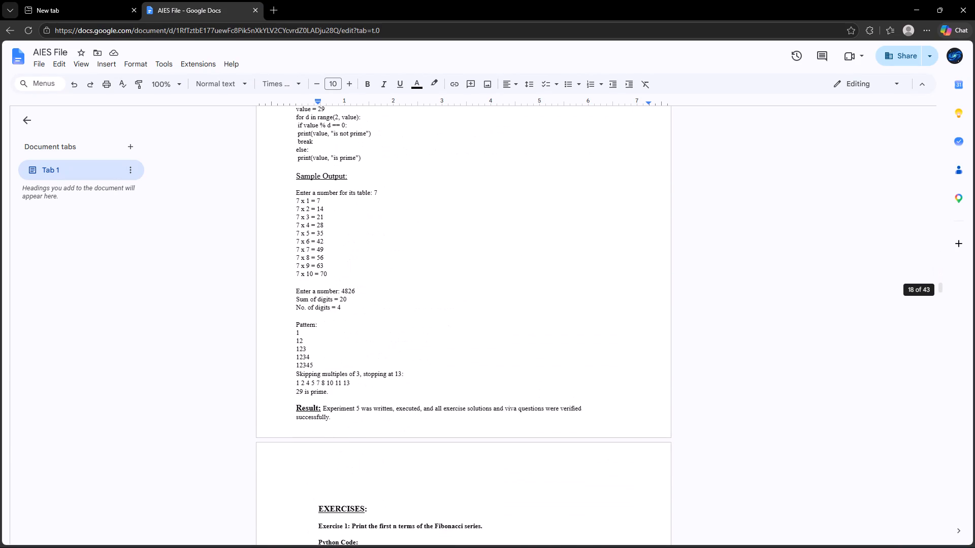
{"action": "scroll", "coordinate": [417, 315], "scroll_direction": "down", "scroll_amount": 3}
{"action": "scroll", "coordinate": [417, 315], "scroll_direction": "up", "scroll_amount": 1}
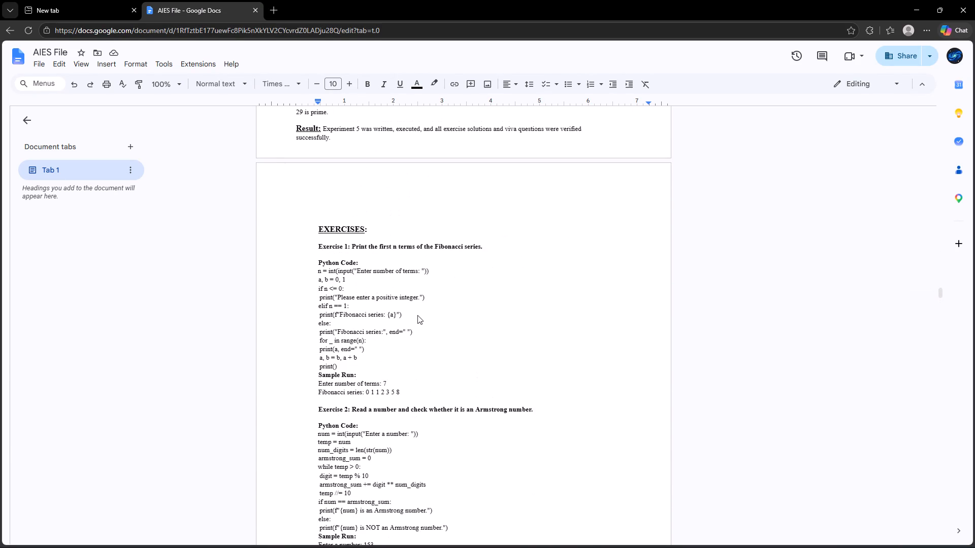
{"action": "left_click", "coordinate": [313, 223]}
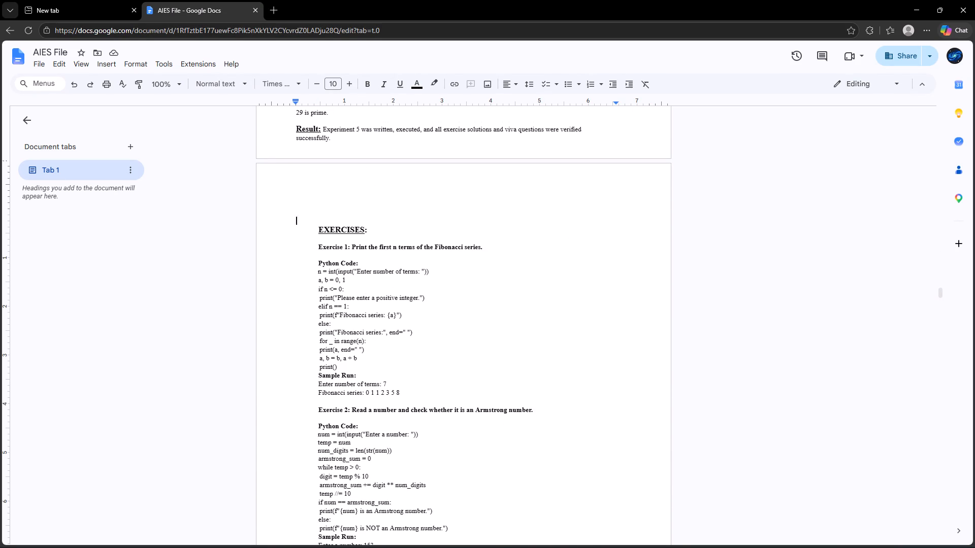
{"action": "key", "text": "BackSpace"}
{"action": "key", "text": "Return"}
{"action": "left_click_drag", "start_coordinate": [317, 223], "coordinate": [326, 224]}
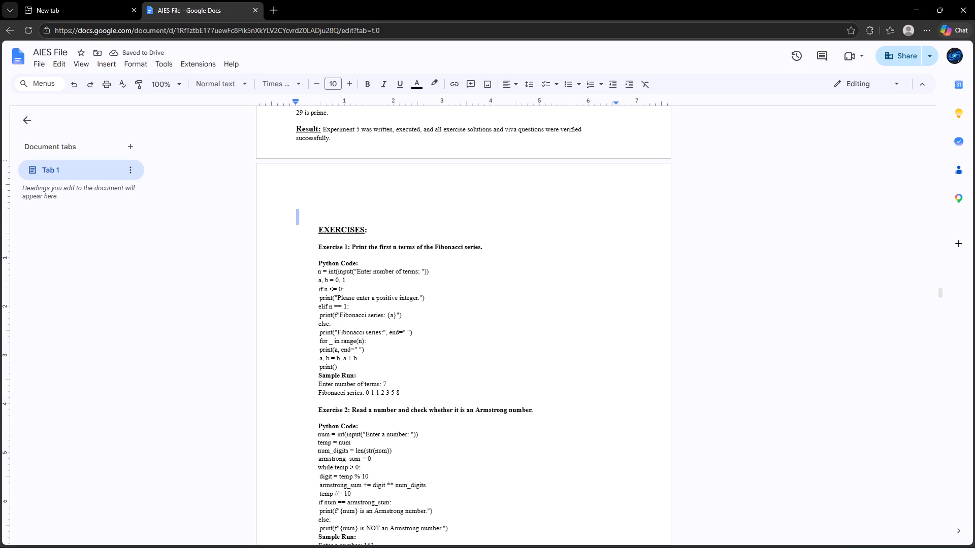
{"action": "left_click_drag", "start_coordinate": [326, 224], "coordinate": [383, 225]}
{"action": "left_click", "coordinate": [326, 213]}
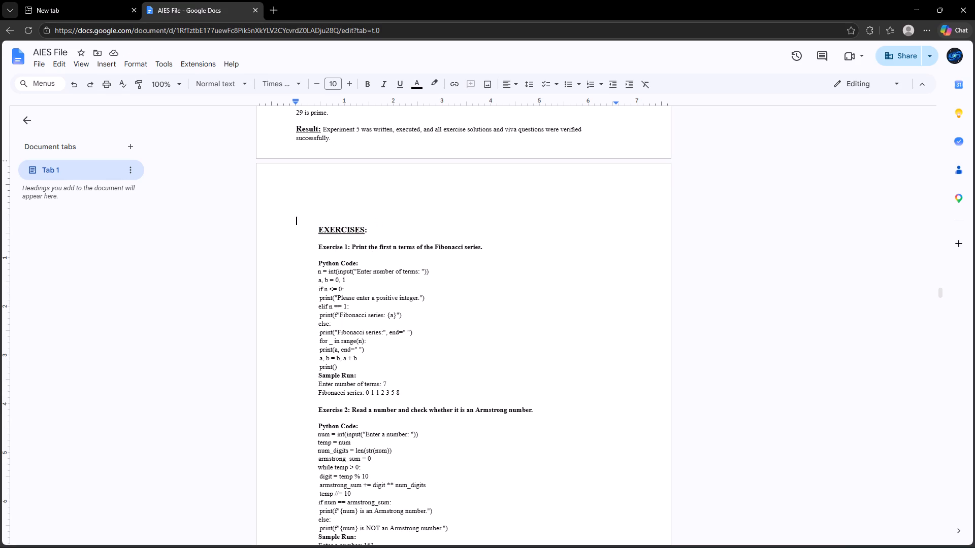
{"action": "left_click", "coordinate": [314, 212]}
Remove the left indent from Experiment 5's EXERCISES heading to align it with the Result text.
{"action": "left_click", "coordinate": [312, 233]}
{"action": "key", "text": "BackSpace"}
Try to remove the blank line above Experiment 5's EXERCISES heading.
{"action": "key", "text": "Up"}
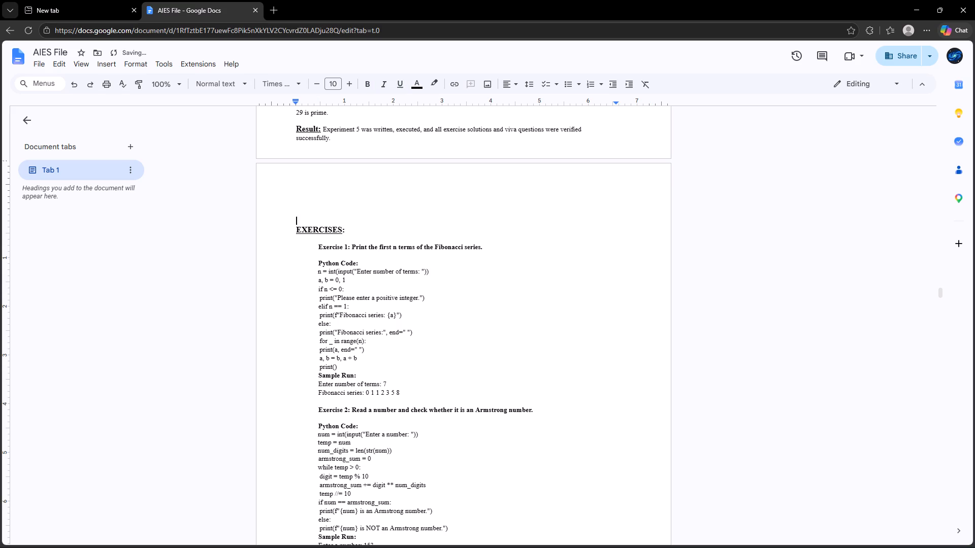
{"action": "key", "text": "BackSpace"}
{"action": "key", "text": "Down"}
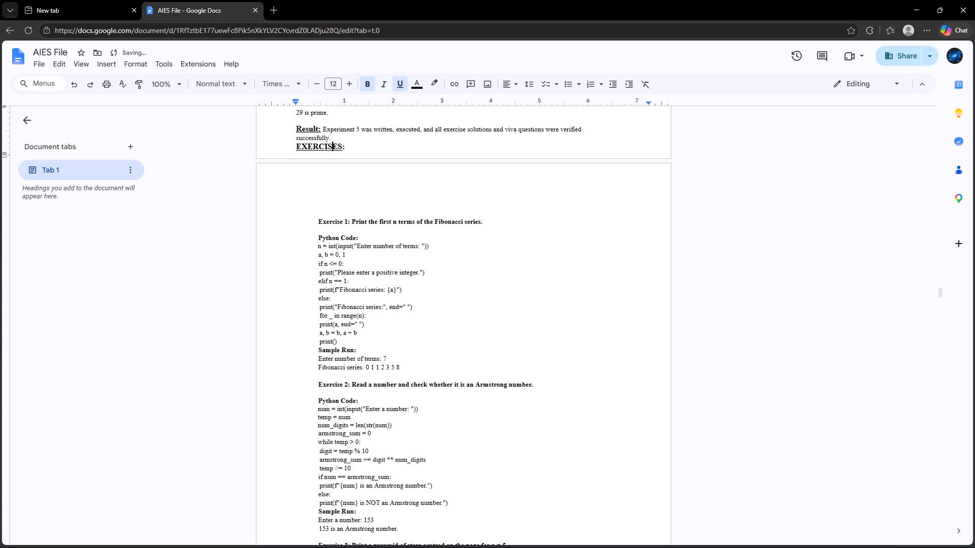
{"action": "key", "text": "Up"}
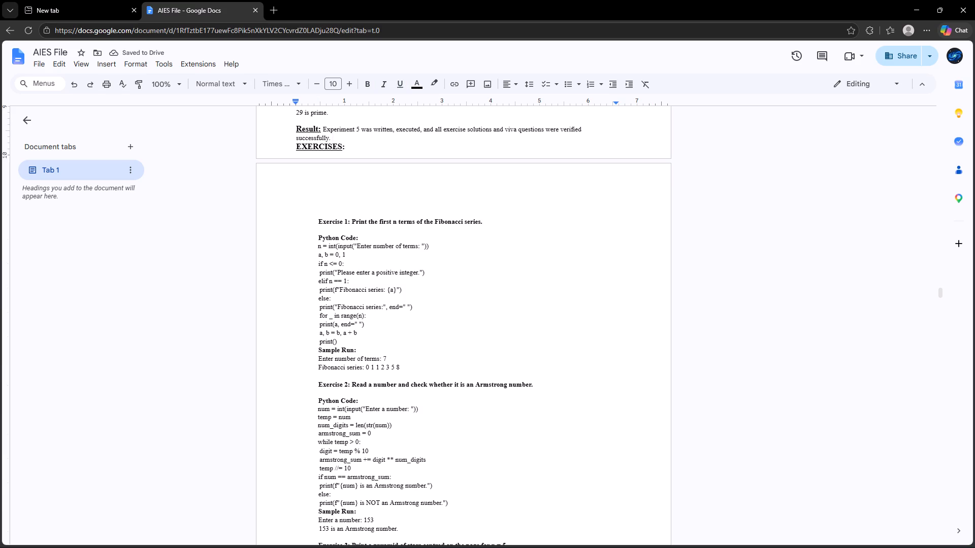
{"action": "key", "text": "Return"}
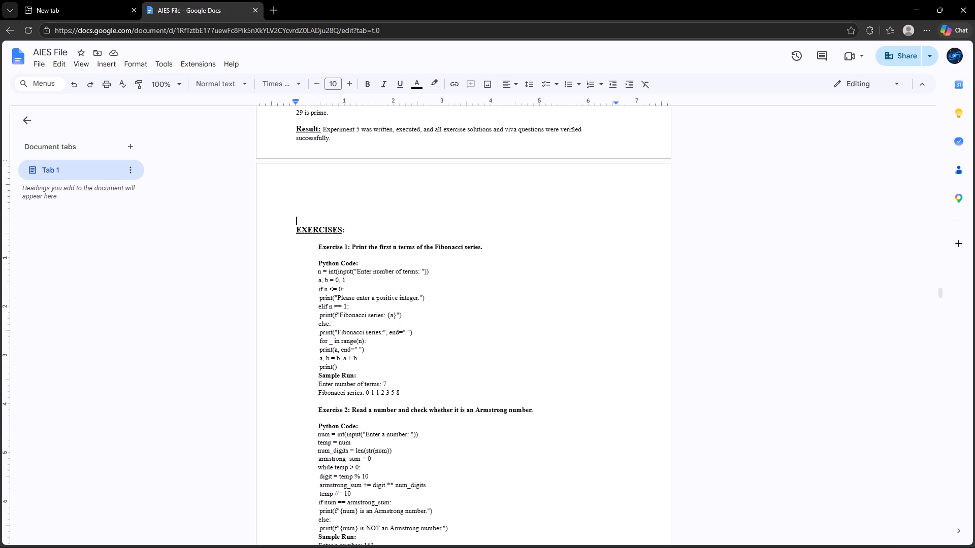
Remove the left indent from Experiment 5's Exercise 1, line by line from its title through the print line of the elif branch.
{"action": "left_click", "coordinate": [310, 237]}
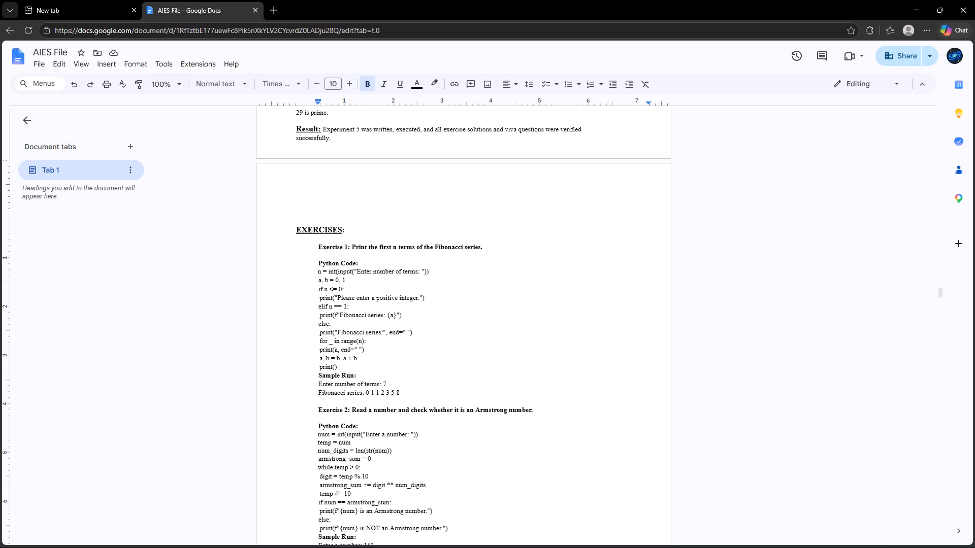
{"action": "key", "text": "BackSpace"}
{"action": "key", "text": "Down"}
{"action": "key", "text": "BackSpace"}
{"action": "key", "text": "Down"}
{"action": "key", "text": "BackSpace"}
{"action": "key", "text": "Down"}
{"action": "key", "text": "BackSpace"}
{"action": "key", "text": "Down"}
{"action": "key", "text": "BackSpace"}
{"action": "key", "text": "Down"}
{"action": "key", "text": "BackSpace"}
{"action": "key", "text": "Down"}
{"action": "key", "text": "BackSpace"}
{"action": "key", "text": "Down"}
{"action": "key", "text": "BackSpace"}
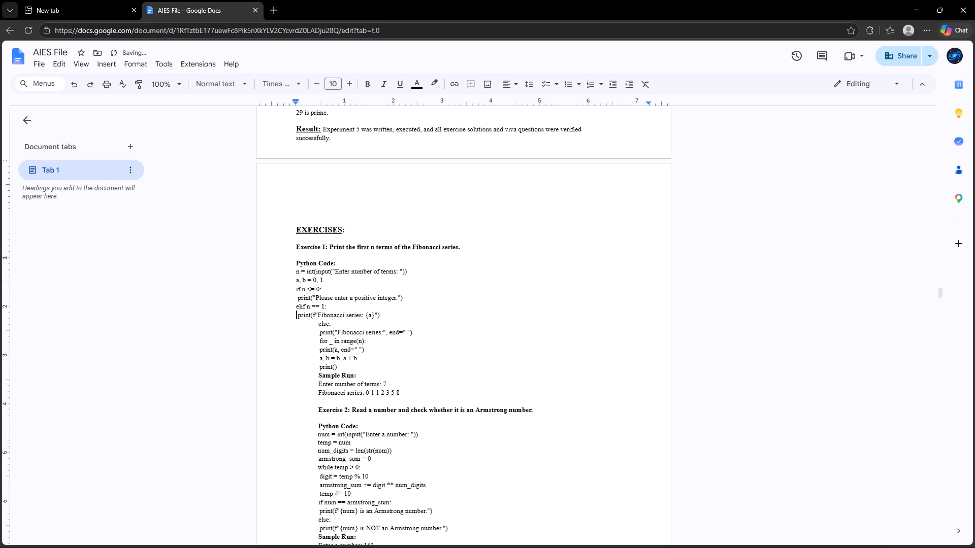
Remove the left indent from the rest of Exercise 1's Fibonacci code, from the else line through the final print().
{"action": "key", "text": "Down"}
{"action": "key", "text": "BackSpace"}
{"action": "key", "text": "Down"}
{"action": "key", "text": "BackSpace"}
{"action": "key", "text": "Down"}
{"action": "key", "text": "BackSpace"}
{"action": "key", "text": "Down"}
{"action": "key", "text": "BackSpace"}
{"action": "key", "text": "Down"}
{"action": "key", "text": "BackSpace"}
{"action": "key", "text": "Down"}
{"action": "key", "text": "BackSpace"}
Remove the left indent from Exercise 1's Sample Run label and its two output lines.
{"action": "key", "text": "Down"}
{"action": "key", "text": "BackSpace"}
{"action": "key", "text": "Down"}
{"action": "key", "text": "BackSpace"}
{"action": "key", "text": "Down"}
{"action": "key", "text": "BackSpace"}
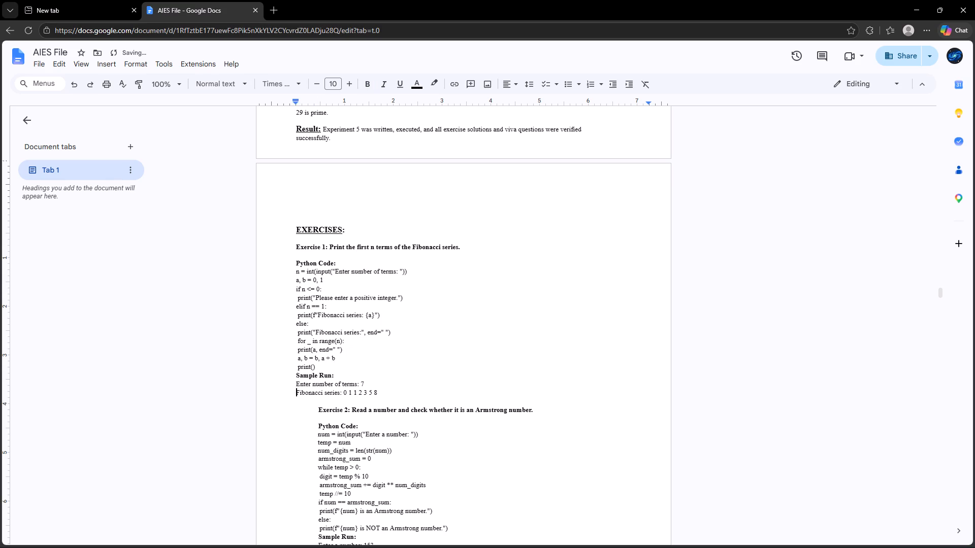
Remove the left indent from Experiment 5's Exercise 2, from its title through the num_digits code line.
{"action": "key", "text": "Down"}
{"action": "key", "text": "BackSpace"}
{"action": "key", "text": "Down"}
{"action": "key", "text": "BackSpace"}
{"action": "key", "text": "Down"}
{"action": "key", "text": "BackSpace"}
{"action": "key", "text": "Down"}
{"action": "key", "text": "BackSpace"}
{"action": "key", "text": "Down"}
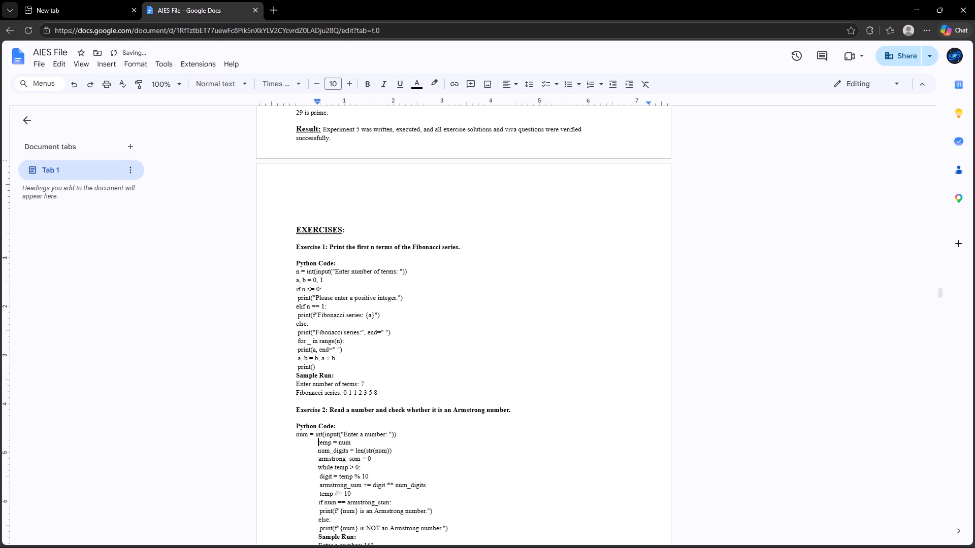
{"action": "key", "text": "BackSpace"}
{"action": "key", "text": "Down"}
{"action": "key", "text": "BackSpace"}
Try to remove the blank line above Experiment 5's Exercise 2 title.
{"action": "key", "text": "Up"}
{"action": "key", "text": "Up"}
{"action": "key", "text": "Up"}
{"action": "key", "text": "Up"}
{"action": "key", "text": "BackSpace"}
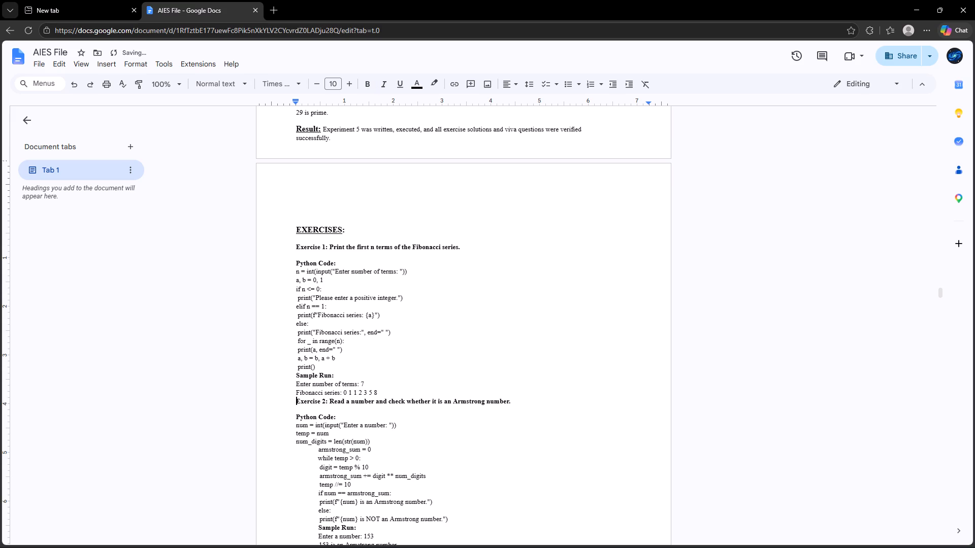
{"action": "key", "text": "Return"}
Remove the left indent from the "armstrong_sum = 0" line in Exercise 2's code.
{"action": "key", "text": "Down"}
{"action": "key", "text": "Down"}
{"action": "key", "text": "Down"}
{"action": "key", "text": "Down"}
{"action": "key", "text": "Down"}
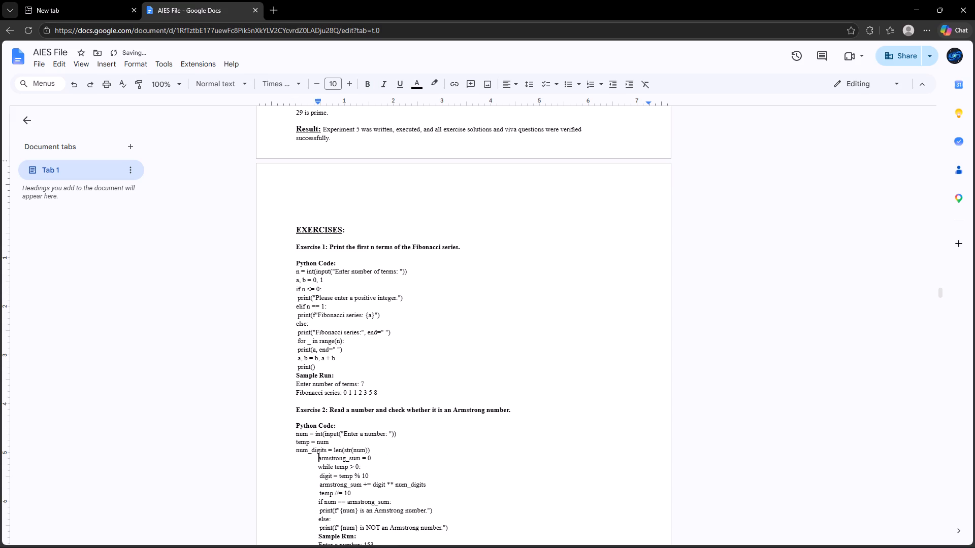
{"action": "key", "text": "BackSpace"}
{"action": "key", "text": "Down"}
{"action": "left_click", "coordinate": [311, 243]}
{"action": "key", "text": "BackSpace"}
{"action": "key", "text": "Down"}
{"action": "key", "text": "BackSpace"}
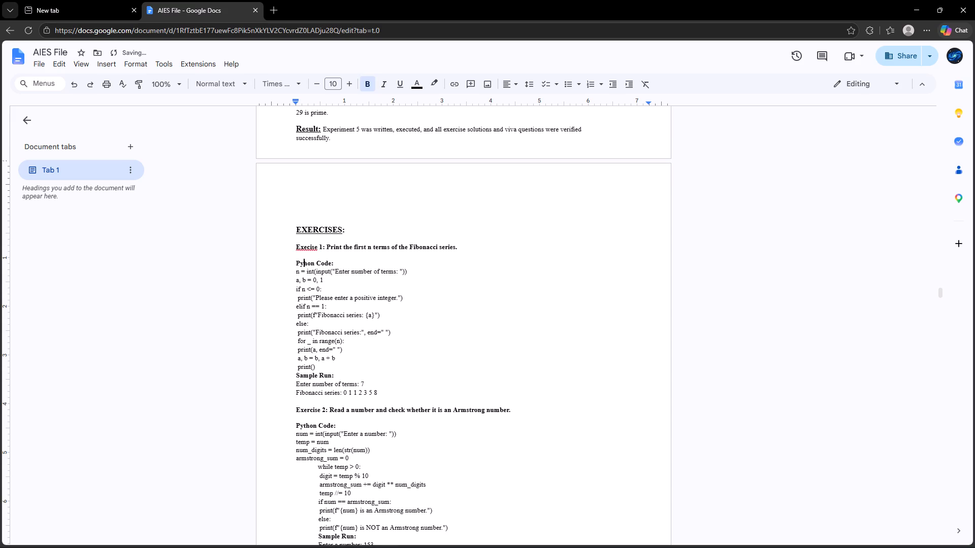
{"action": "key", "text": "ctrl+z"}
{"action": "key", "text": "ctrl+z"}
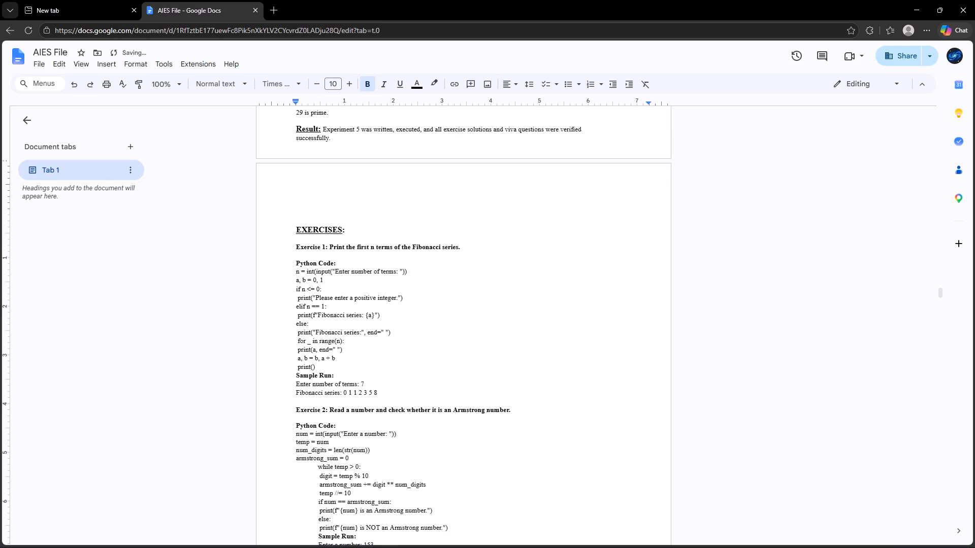
Undo the last edit, then remove the left indent from Exercise 2's while loop, from "while temp > 0:" through "temp //= 10".
{"action": "key", "text": "ctrl+z"}
{"action": "key", "text": "BackSpace"}
{"action": "key", "text": "Down"}
{"action": "key", "text": "BackSpace"}
{"action": "key", "text": "Down"}
{"action": "key", "text": "BackSpace"}
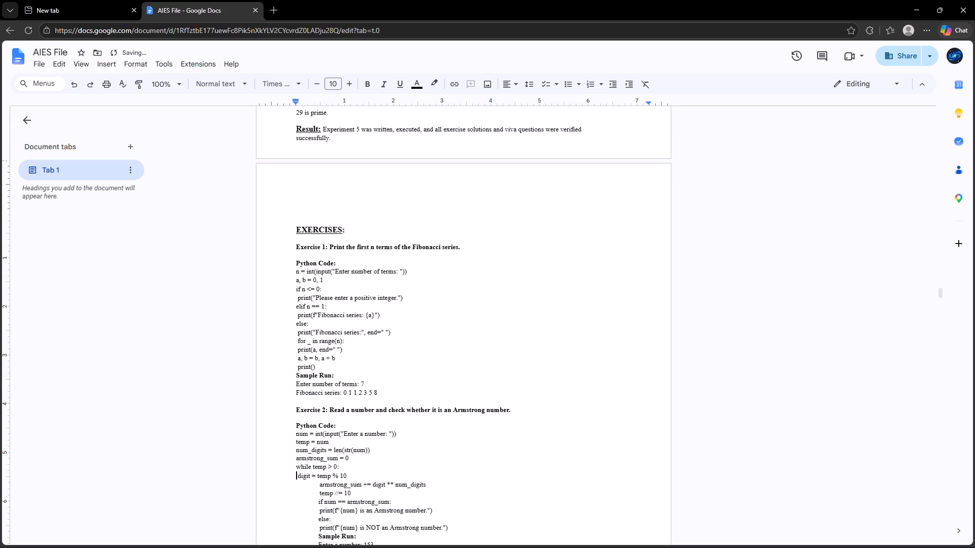
{"action": "key", "text": "Down"}
{"action": "key", "text": "BackSpace"}
{"action": "key", "text": "Down"}
{"action": "key", "text": "BackSpace"}
Remove the left indent from Exercise 2's if/else block, from "if num == armstrong_sum:" through the NOT an Armstrong number print line.
{"action": "key", "text": "Down"}
{"action": "key", "text": "BackSpace"}
{"action": "key", "text": "Down"}
{"action": "key", "text": "BackSpace"}
{"action": "key", "text": "Down"}
{"action": "key", "text": "BackSpace"}
{"action": "key", "text": "Down"}
{"action": "key", "text": "BackSpace"}
Remove the left indent from Exercise 2's Sample Run label and its two output lines.
{"action": "key", "text": "Down"}
{"action": "key", "text": "BackSpace"}
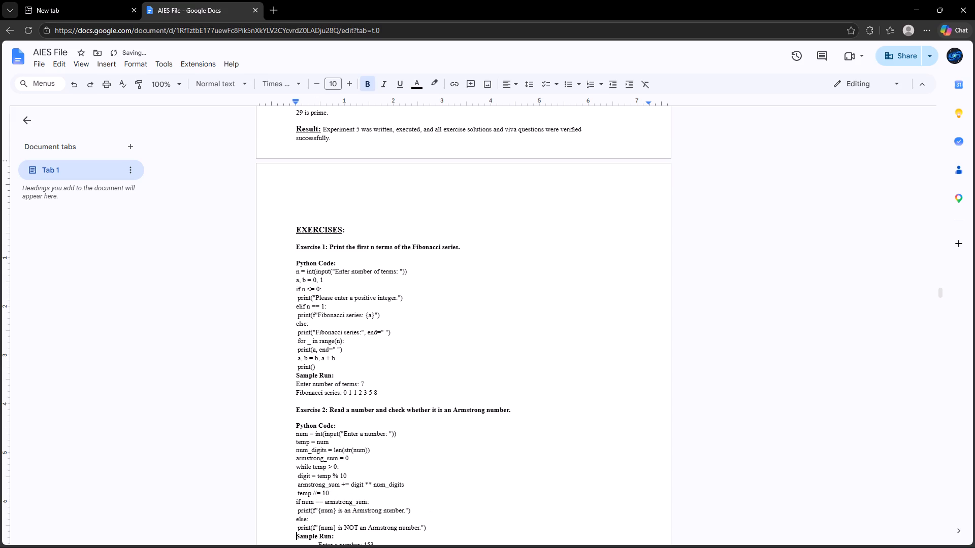
{"action": "key", "text": "Down"}
{"action": "key", "text": "Down"}
{"action": "key", "text": "Down"}
{"action": "key", "text": "Down"}
{"action": "key", "text": "Down"}
{"action": "key", "text": "Up"}
{"action": "key", "text": "Up"}
{"action": "key", "text": "Up"}
{"action": "key", "text": "BackSpace"}
{"action": "key", "text": "Up"}
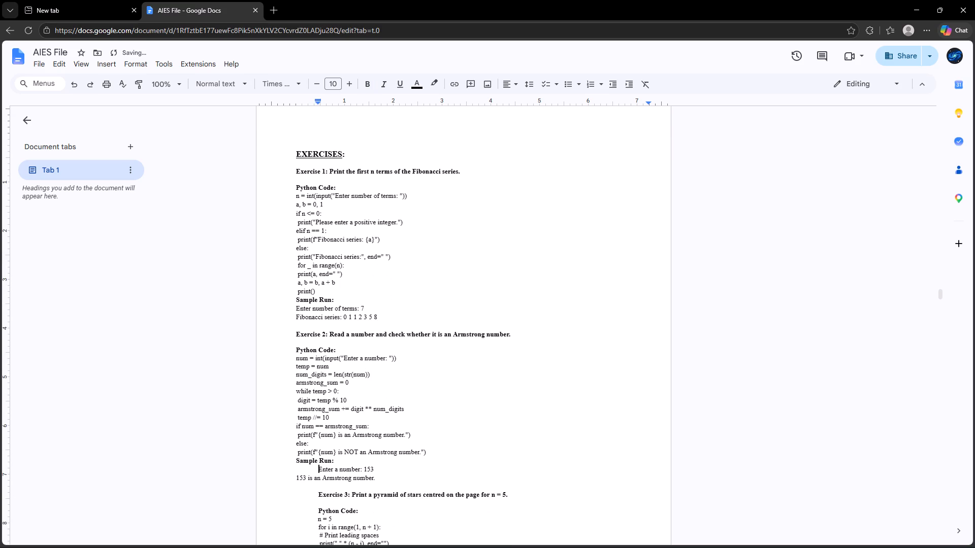
{"action": "key", "text": "BackSpace"}
Remove the left indent from Exercise 3's title and its Python Code label.
{"action": "key", "text": "Down"}
{"action": "key", "text": "Down"}
{"action": "key", "text": "Down"}
{"action": "key", "text": "BackSpace"}
{"action": "key", "text": "Down"}
{"action": "key", "text": "Down"}
{"action": "key", "text": "Up"}
{"action": "key", "text": "BackSpace"}
Remove the left indent from Exercise 3's code lines, from "n = 5" through the print line for the stars.
{"action": "key", "text": "Down"}
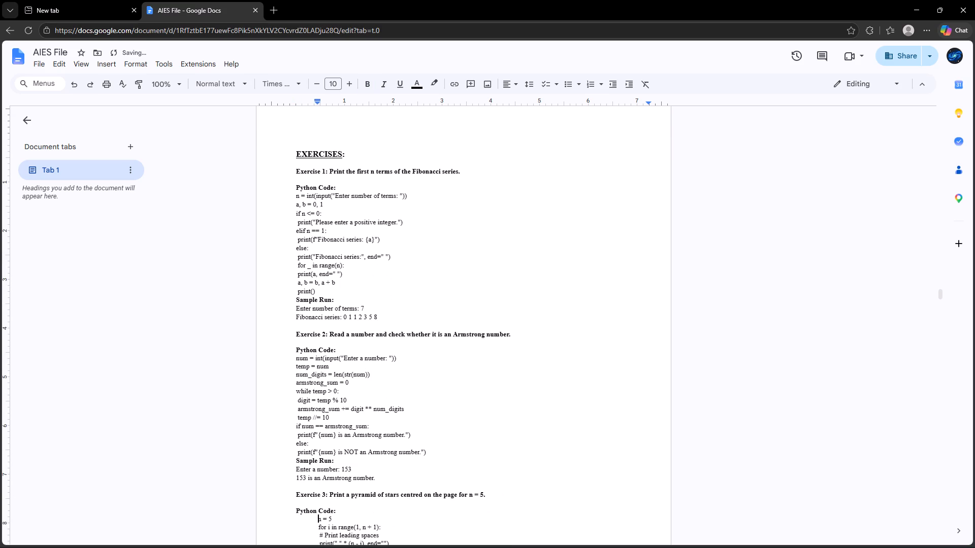
{"action": "key", "text": "BackSpace"}
{"action": "key", "text": "Down"}
{"action": "key", "text": "BackSpace"}
{"action": "key", "text": "Down"}
{"action": "key", "text": "BackSpace"}
{"action": "key", "text": "Down"}
{"action": "key", "text": "BackSpace"}
{"action": "key", "text": "Down"}
{"action": "key", "text": "BackSpace"}
{"action": "key", "text": "Down"}
{"action": "key", "text": "BackSpace"}
Remove the left indent from Exercise 3's Sample Output label and the five star rows of the pyramid.
{"action": "key", "text": "Down"}
{"action": "key", "text": "BackSpace"}
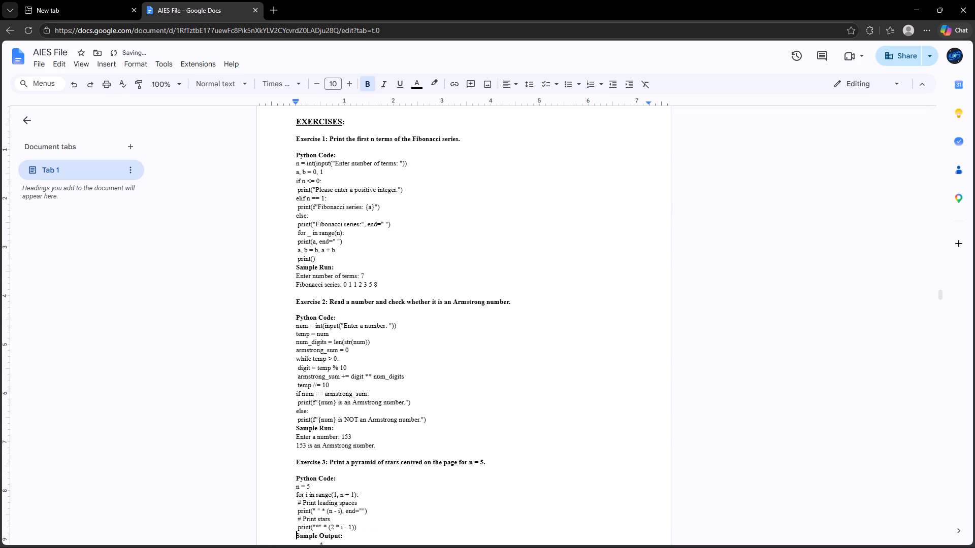
{"action": "key", "text": "Down"}
{"action": "key", "text": "Down"}
{"action": "key", "text": "Down"}
{"action": "key", "text": "Down"}
{"action": "key", "text": "Up"}
{"action": "key", "text": "Up"}
{"action": "key", "text": "Up"}
{"action": "key", "text": "BackSpace"}
{"action": "key", "text": "Down"}
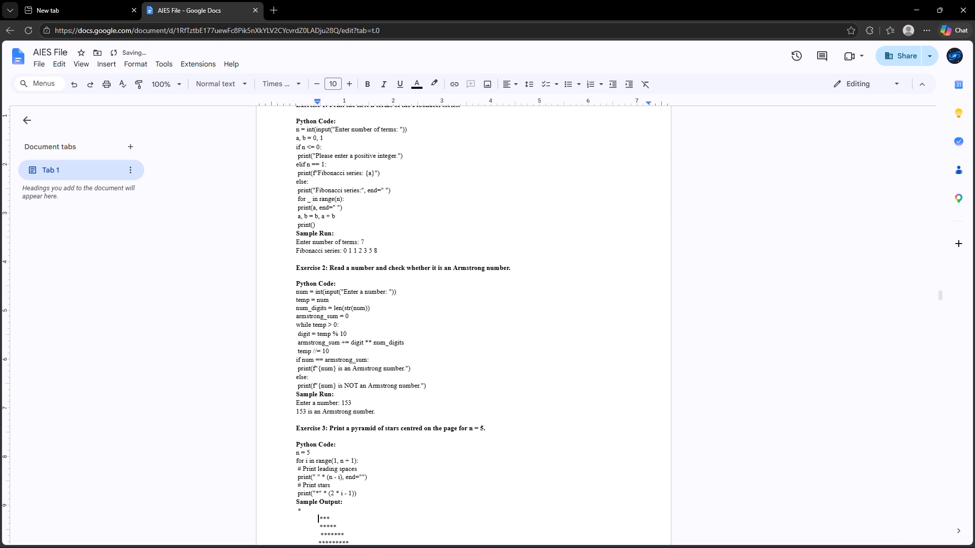
{"action": "key", "text": "BackSpace"}
{"action": "key", "text": "Down"}
{"action": "key", "text": "BackSpace"}
{"action": "key", "text": "Down"}
{"action": "key", "text": "BackSpace"}
{"action": "key", "text": "Down"}
{"action": "key", "text": "BackSpace"}
Align the first line of Exercise 4's title to the left text edge, keeping it in its own paragraph after the pyramid.
{"action": "key", "text": "Down"}
{"action": "key", "text": "BackSpace"}
{"action": "key", "text": "BackSpace"}
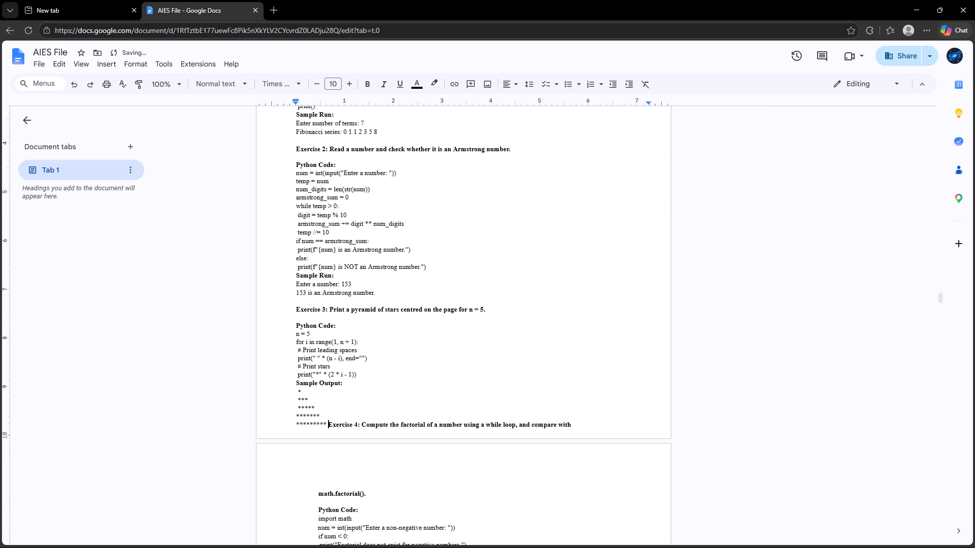
{"action": "key", "text": "Return"}
Remove the left indent from Exercise 4's Python Code label and its code through the negative-numbers print line.
{"action": "key", "text": "Down"}
{"action": "key", "text": "Down"}
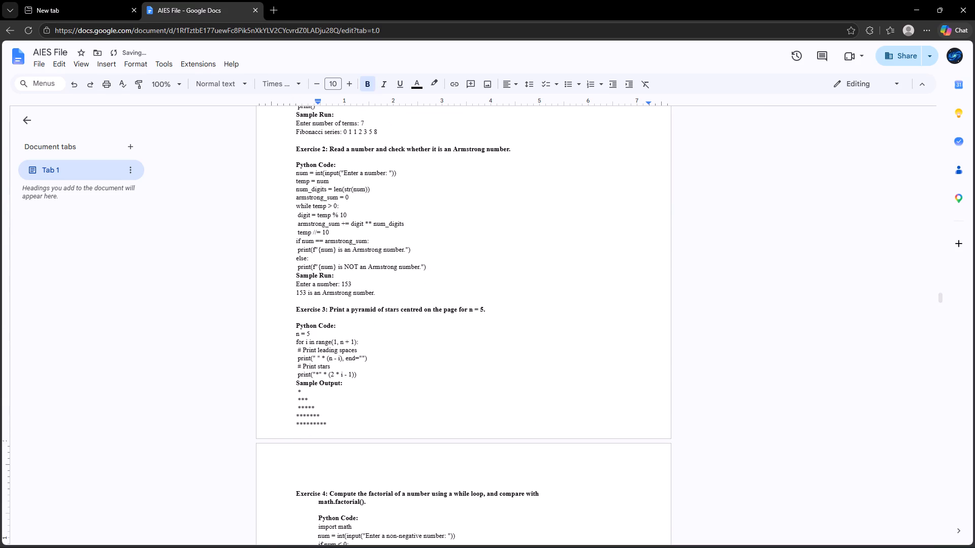
{"action": "key", "text": "BackSpace"}
{"action": "key", "text": "Down"}
{"action": "key", "text": "BackSpace"}
{"action": "key", "text": "Down"}
{"action": "key", "text": "BackSpace"}
{"action": "key", "text": "Down"}
{"action": "key", "text": "BackSpace"}
{"action": "key", "text": "Down"}
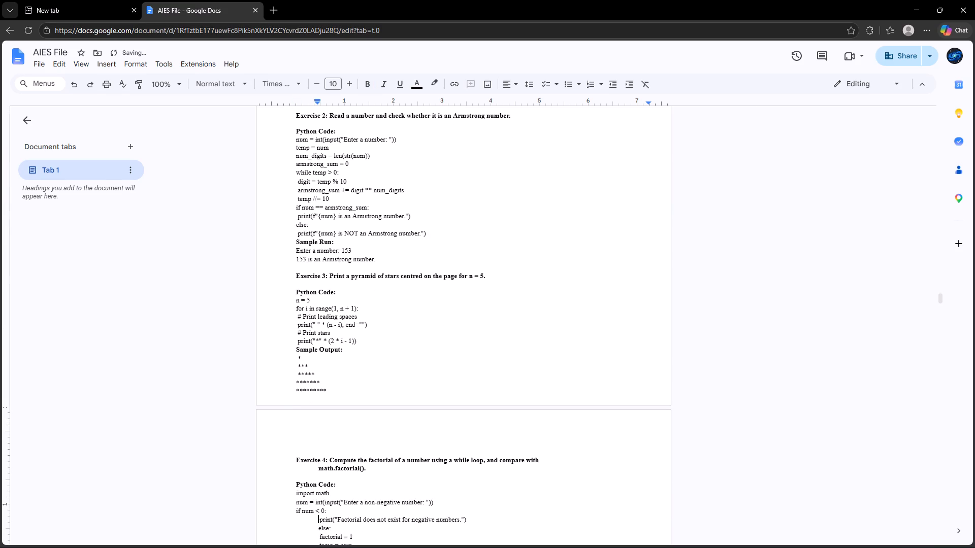
{"action": "key", "text": "Down"}
{"action": "key", "text": "Up"}
{"action": "key", "text": "BackSpace"}
Remove the left indent from Exercise 4's code lines, from "else:" through "temp -= 1".
{"action": "key", "text": "Down"}
{"action": "key", "text": "BackSpace"}
{"action": "key", "text": "Down"}
{"action": "key", "text": "BackSpace"}
{"action": "key", "text": "Down"}
{"action": "key", "text": "BackSpace"}
{"action": "key", "text": "Down"}
{"action": "key", "text": "BackSpace"}
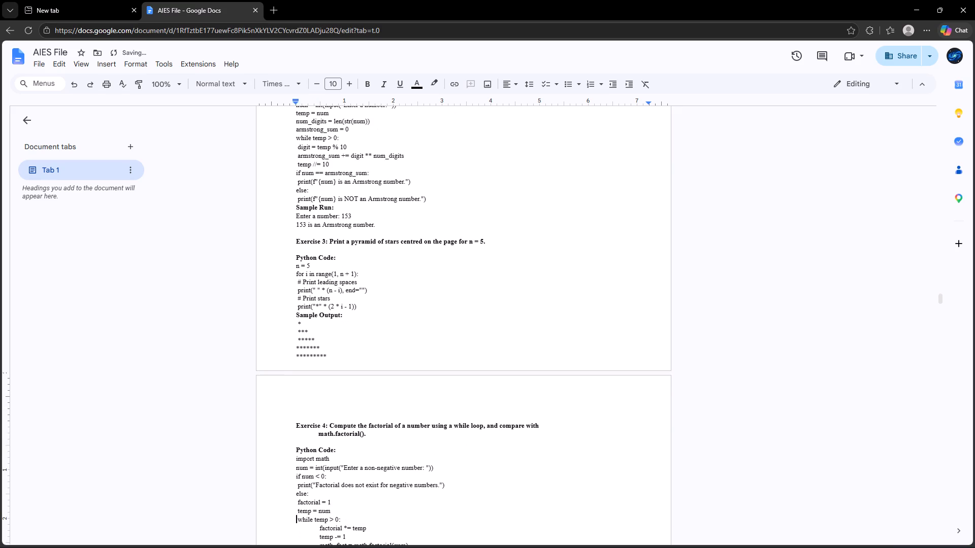
{"action": "key", "text": "Down"}
{"action": "key", "text": "BackSpace"}
{"action": "key", "text": "Down"}
{"action": "key", "text": "BackSpace"}
Remove the left indent from Exercise 4's math_fact line and the three print lines that follow it.
{"action": "key", "text": "Down"}
{"action": "key", "text": "BackSpace"}
{"action": "key", "text": "Down"}
{"action": "key", "text": "BackSpace"}
{"action": "key", "text": "Down"}
{"action": "key", "text": "BackSpace"}
{"action": "key", "text": "Down"}
{"action": "key", "text": "BackSpace"}
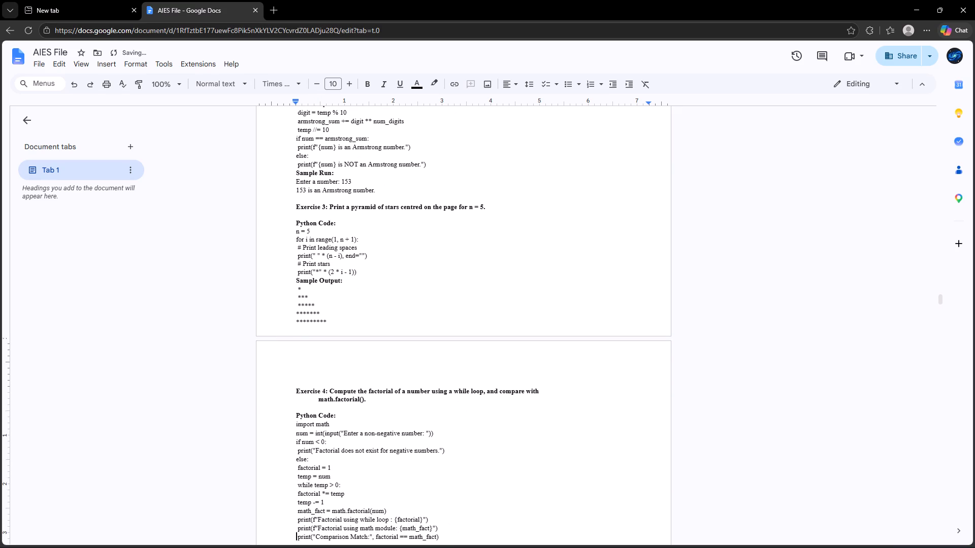
Remove the left indent from Exercise 4's Sample Run section, from the line above its label through "Comparison Match: True".
{"action": "key", "text": "Down"}
{"action": "key", "text": "BackSpace"}
{"action": "key", "text": "Down"}
{"action": "key", "text": "BackSpace"}
{"action": "key", "text": "Down"}
{"action": "key", "text": "BackSpace"}
{"action": "key", "text": "Down"}
{"action": "key", "text": "BackSpace"}
{"action": "key", "text": "Down"}
{"action": "key", "text": "BackSpace"}
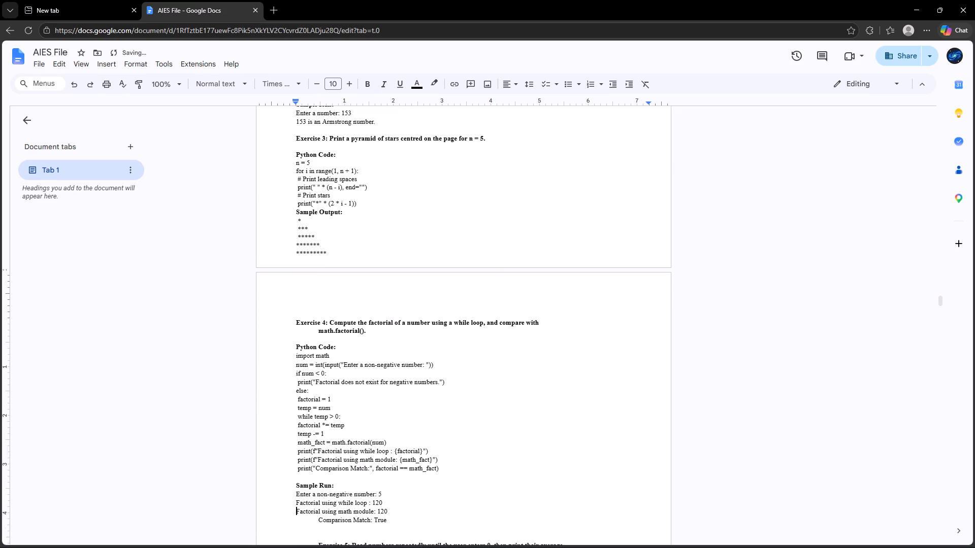
{"action": "key", "text": "Down"}
{"action": "key", "text": "BackSpace"}
Remove the left indent from Exercise 5's title and its Python Code label.
{"action": "key", "text": "Down"}
{"action": "key", "text": "Down"}
{"action": "key", "text": "Up"}
{"action": "key", "text": "BackSpace"}
{"action": "key", "text": "Down"}
{"action": "key", "text": "BackSpace"}
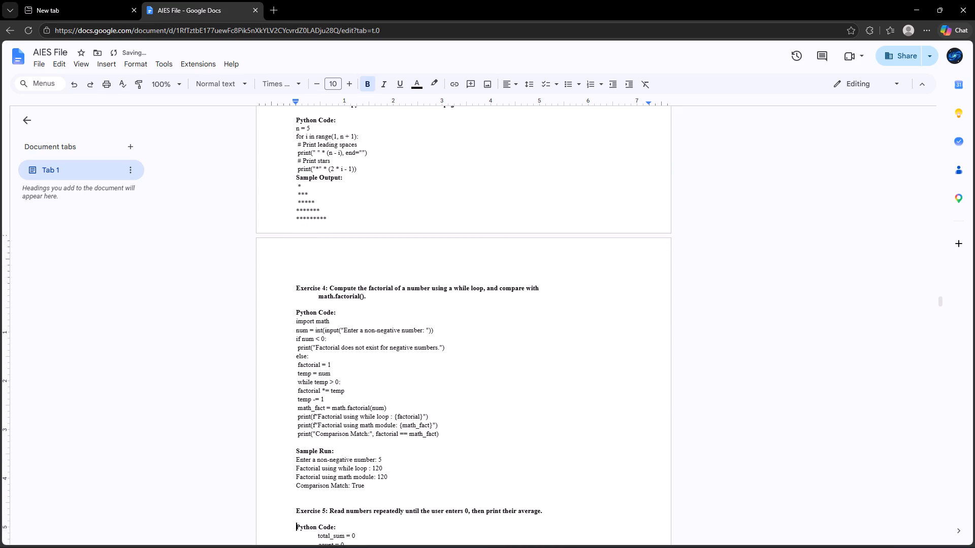
Remove the left indent from Exercise 5's code lines, from "total_sum = 0" through "break".
{"action": "key", "text": "Down"}
{"action": "key", "text": "BackSpace"}
{"action": "key", "text": "Down"}
{"action": "key", "text": "BackSpace"}
{"action": "key", "text": "Down"}
{"action": "key", "text": "BackSpace"}
{"action": "key", "text": "Down"}
{"action": "key", "text": "BackSpace"}
{"action": "key", "text": "Down"}
{"action": "key", "text": "BackSpace"}
{"action": "key", "text": "Down"}
{"action": "key", "text": "BackSpace"}
{"action": "key", "text": "Down"}
{"action": "key", "text": "BackSpace"}
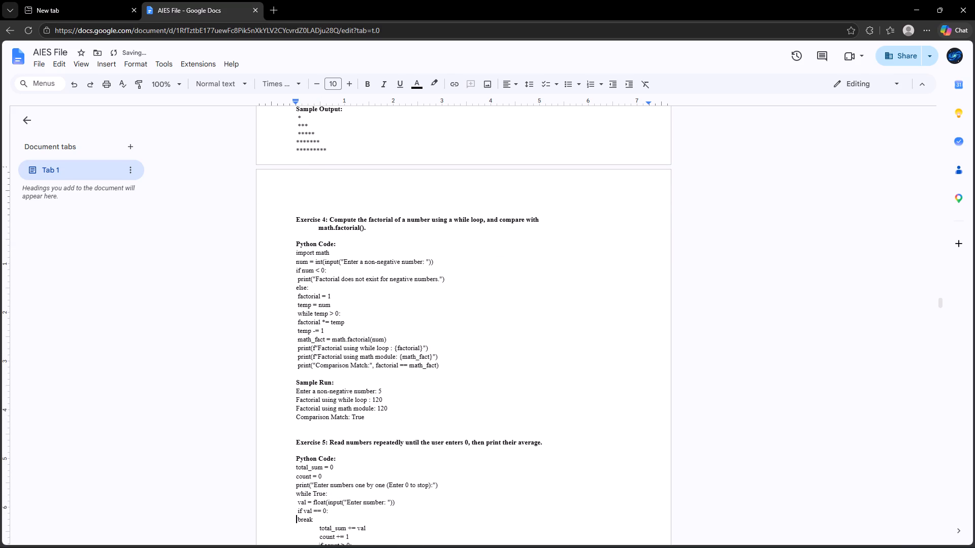
Remove the left indent from the rest of Exercise 5's code, from "total_sum += val" through the "No numbers were entered." print line.
{"action": "key", "text": "Down"}
{"action": "key", "text": "BackSpace"}
{"action": "key", "text": "Down"}
{"action": "key", "text": "BackSpace"}
{"action": "key", "text": "Down"}
{"action": "key", "text": "BackSpace"}
{"action": "key", "text": "Down"}
{"action": "key", "text": "BackSpace"}
{"action": "key", "text": "Down"}
{"action": "key", "text": "BackSpace"}
{"action": "key", "text": "Down"}
{"action": "key", "text": "BackSpace"}
{"action": "key", "text": "Down"}
{"action": "key", "text": "BackSpace"}
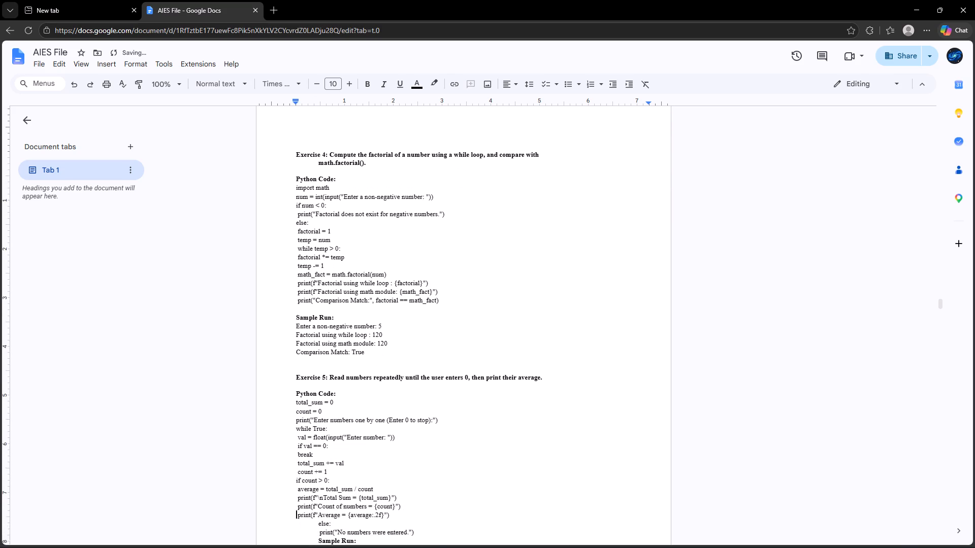
{"action": "key", "text": "Down"}
{"action": "key", "text": "BackSpace"}
{"action": "key", "text": "Down"}
{"action": "key", "text": "BackSpace"}
Remove the left indent from Exercise 5's Sample Run section, from its label through "Average = 20.00".
{"action": "key", "text": "Down"}
{"action": "key", "text": "BackSpace"}
{"action": "key", "text": "Down"}
{"action": "key", "text": "BackSpace"}
{"action": "key", "text": "Down"}
{"action": "key", "text": "BackSpace"}
{"action": "key", "text": "Down"}
{"action": "key", "text": "BackSpace"}
{"action": "key", "text": "Down"}
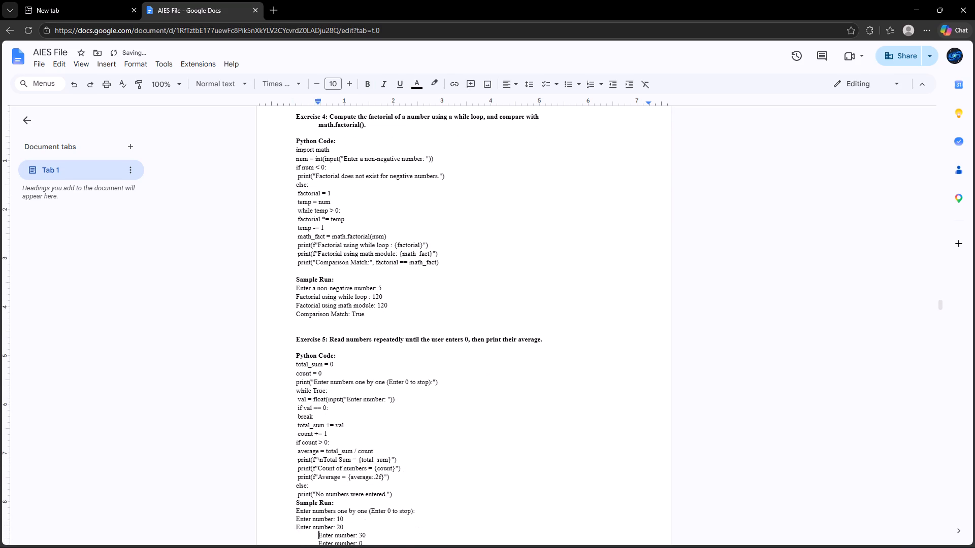
{"action": "key", "text": "BackSpace"}
{"action": "key", "text": "Down"}
{"action": "key", "text": "BackSpace"}
{"action": "key", "text": "Down"}
{"action": "key", "text": "BackSpace"}
{"action": "key", "text": "Down"}
{"action": "key", "text": "BackSpace"}
{"action": "key", "text": "Down"}
{"action": "key", "text": "BackSpace"}
Remove the left indent from the VIVA QUESTIONS heading and the Q1 question line below it.
{"action": "key", "text": "Down"}
{"action": "key", "text": "BackSpace"}
{"action": "key", "text": "Down"}
{"action": "key", "text": "BackSpace"}
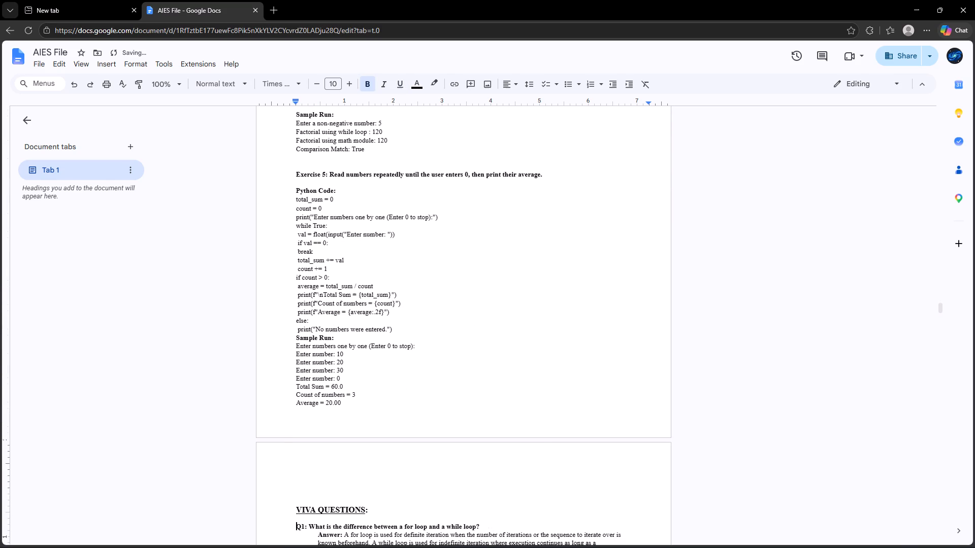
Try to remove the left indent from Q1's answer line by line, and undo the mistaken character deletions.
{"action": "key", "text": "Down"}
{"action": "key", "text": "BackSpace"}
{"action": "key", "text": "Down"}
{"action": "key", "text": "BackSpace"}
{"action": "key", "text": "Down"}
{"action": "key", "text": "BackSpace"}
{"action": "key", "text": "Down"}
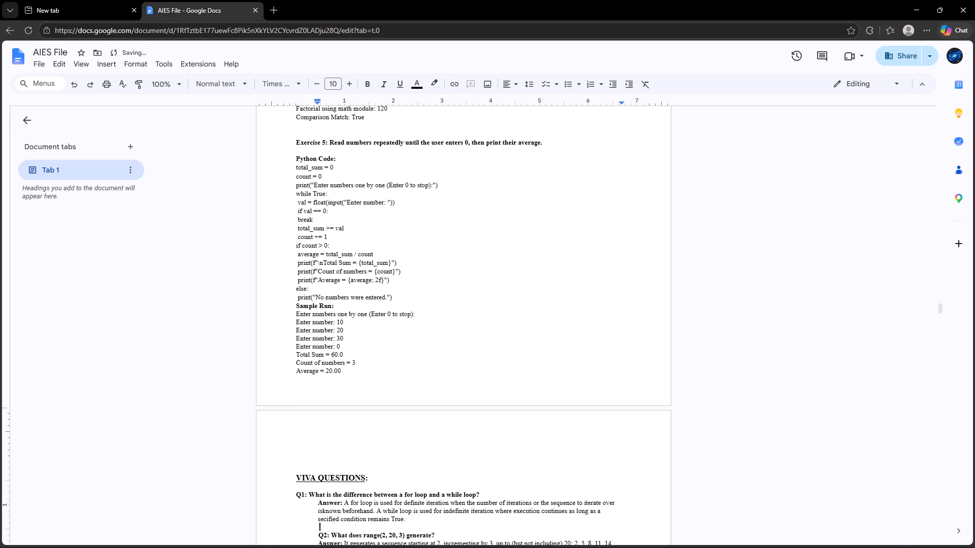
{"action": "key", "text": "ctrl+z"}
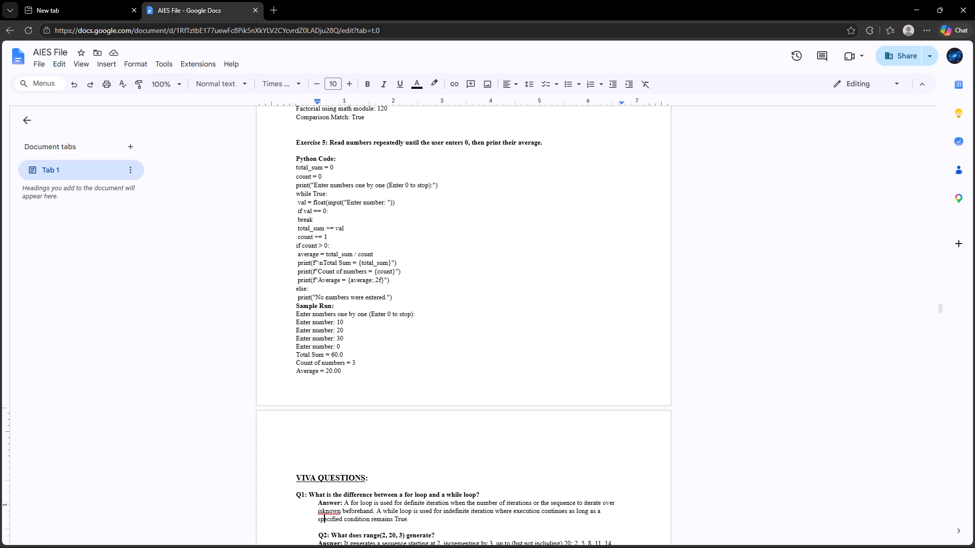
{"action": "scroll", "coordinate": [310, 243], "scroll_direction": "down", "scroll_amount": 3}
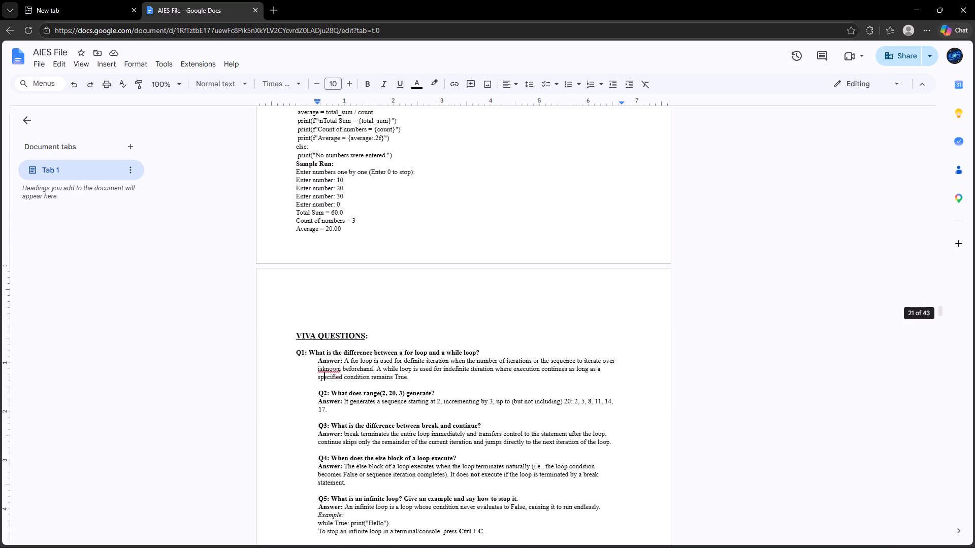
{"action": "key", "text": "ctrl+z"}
Remove the left indent from Q1's answer and from Q2's question and answer in the viva section.
{"action": "key", "text": "Up"}
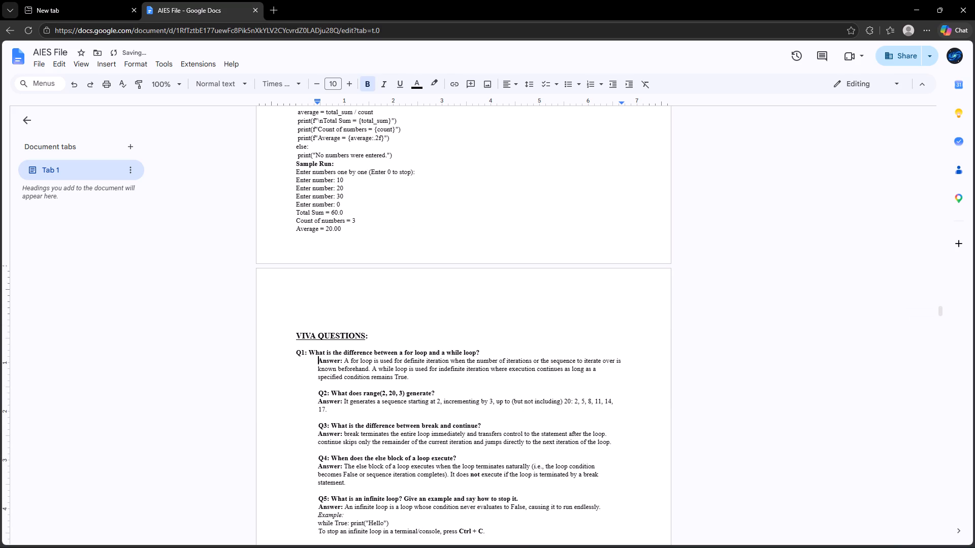
{"action": "key", "text": "BackSpace"}
{"action": "key", "text": "Down"}
{"action": "key", "text": "Down"}
{"action": "key", "text": "Down"}
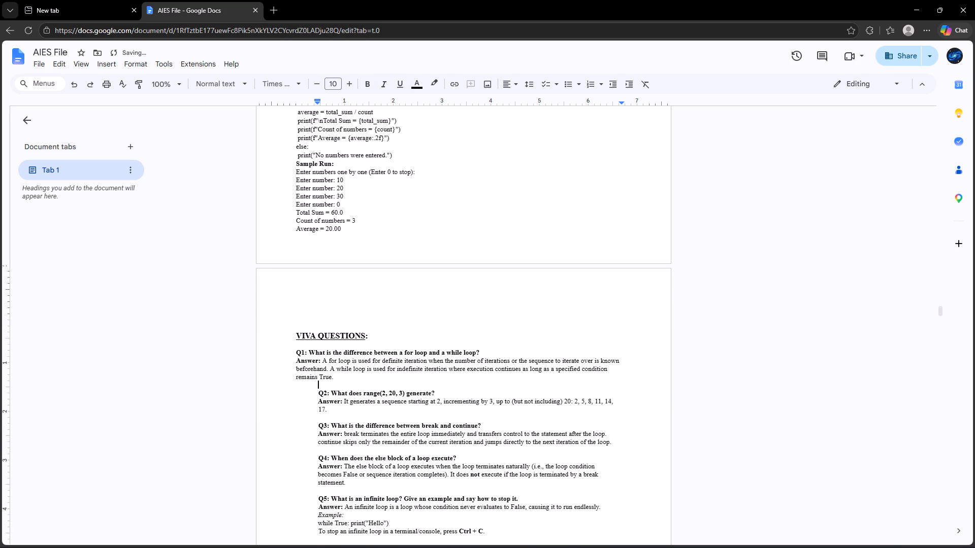
{"action": "key", "text": "Down"}
{"action": "key", "text": "BackSpace"}
{"action": "key", "text": "Down"}
{"action": "key", "text": "BackSpace"}
{"action": "key", "text": "Down"}
{"action": "key", "text": "Up"}
{"action": "key", "text": "BackSpace"}
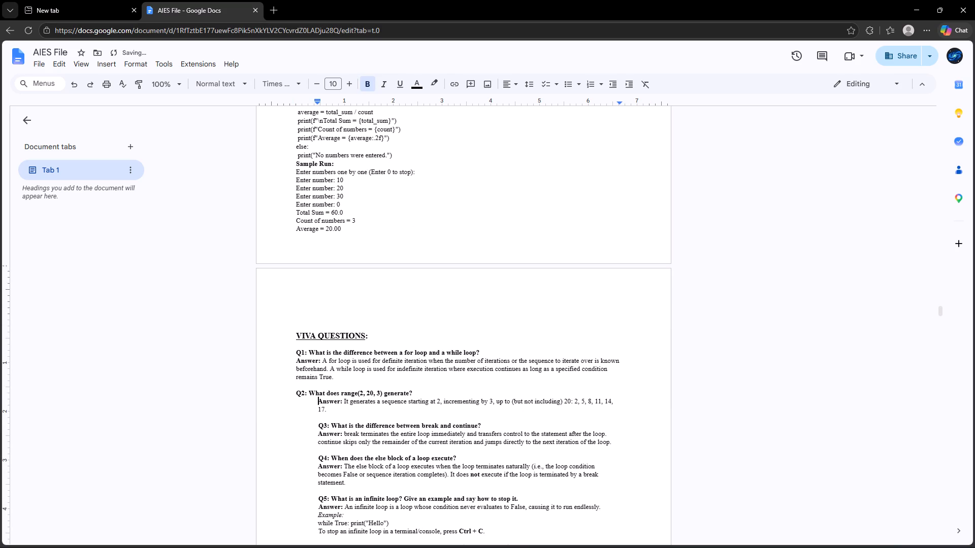
Remove the left indent from the questions and answers of Q3 and Q4 in the viva section.
{"action": "key", "text": "Down"}
{"action": "key", "text": "Down"}
{"action": "key", "text": "BackSpace"}
{"action": "key", "text": "Down"}
{"action": "key", "text": "BackSpace"}
{"action": "key", "text": "BackSpace"}
{"action": "key", "text": "Down"}
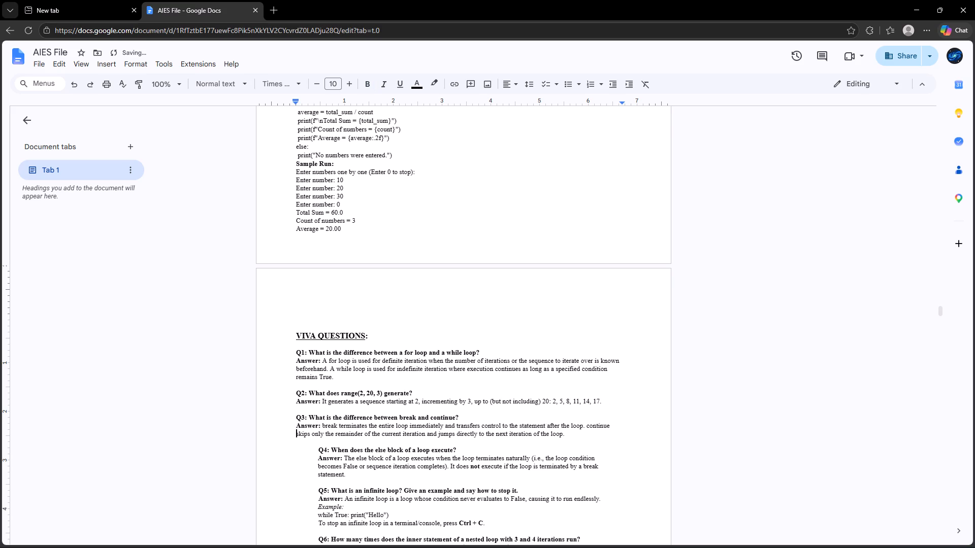
{"action": "key", "text": "Down"}
{"action": "key", "text": "Down"}
{"action": "key", "text": "BackSpace"}
{"action": "key", "text": "Down"}
{"action": "key", "text": "BackSpace"}
{"action": "key", "text": "BackSpace"}
Remove the left indent from Q5's question line and its Answer line about infinite loops.
{"action": "key", "text": "Down"}
{"action": "key", "text": "Down"}
{"action": "key", "text": "Down"}
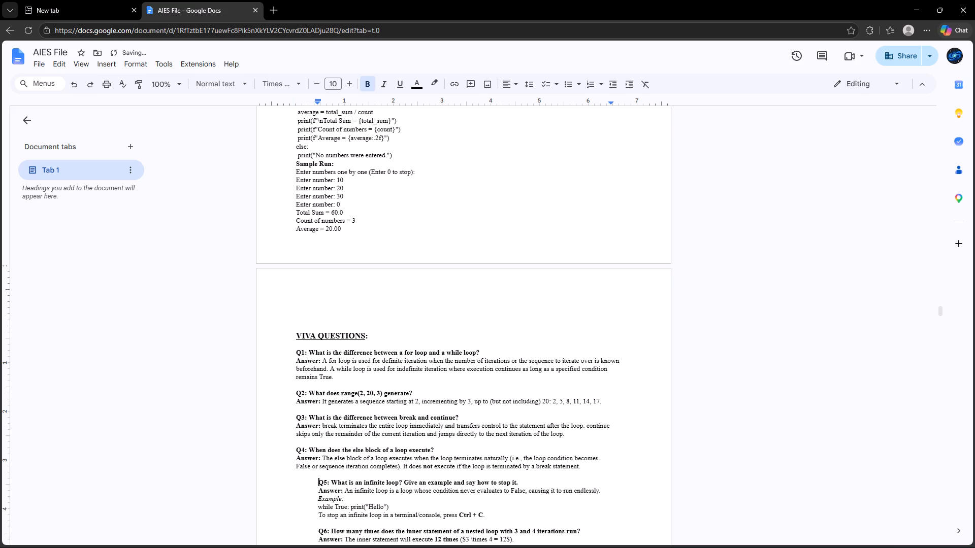
{"action": "key", "text": "BackSpace"}
{"action": "key", "text": "BackSpace"}
{"action": "key", "text": "Down"}
{"action": "key", "text": "BackSpace"}
{"action": "key", "text": "BackSpace"}
Remove the left indent from Q6's question and answer about nested loop iterations, leaving Q5's example lines as they are.
{"action": "key", "text": "Down"}
{"action": "key", "text": "Down"}
{"action": "key", "text": "Down"}
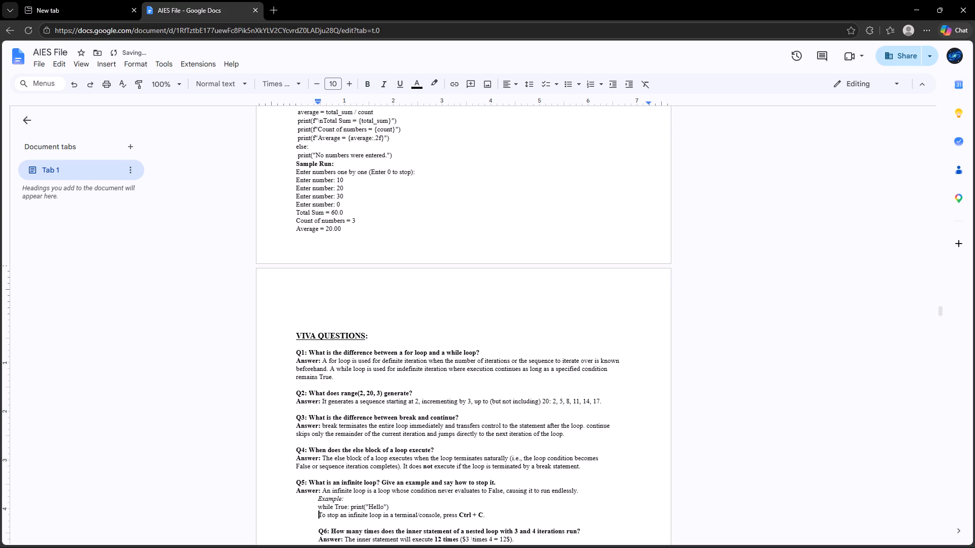
{"action": "key", "text": "Up"}
{"action": "key", "text": "Down"}
{"action": "key", "text": "Down"}
{"action": "key", "text": "Down"}
{"action": "key", "text": "BackSpace"}
{"action": "key", "text": "BackSpace"}
{"action": "key", "text": "Down"}
{"action": "key", "text": "Down"}
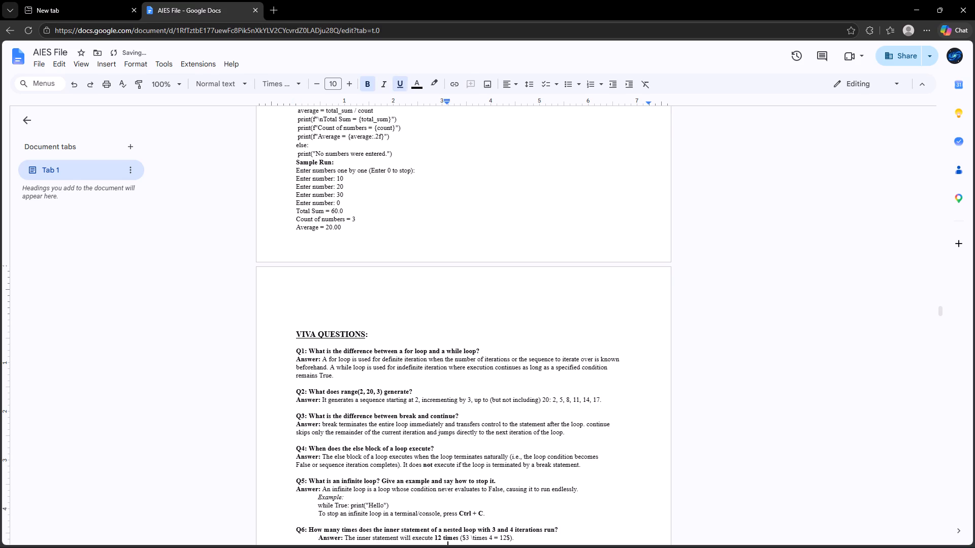
{"action": "key", "text": "Up"}
{"action": "key", "text": "Up"}
{"action": "key", "text": "Up"}
{"action": "key", "text": "Down"}
{"action": "key", "text": "Down"}
{"action": "key", "text": "BackSpace"}
{"action": "key", "text": "BackSpace"}
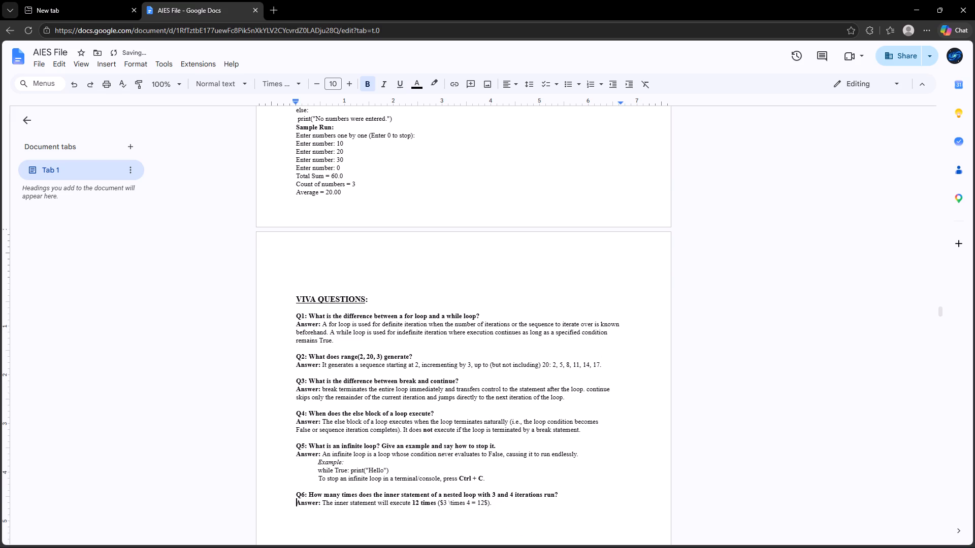
Look over the space after Q6's answer and the beginning of Experiment 6.
{"action": "key", "text": "Down"}
{"action": "key", "text": "Down"}
{"action": "key", "text": "Down"}
{"action": "key", "text": "Down"}
{"action": "key", "text": "Down"}
{"action": "key", "text": "Down"}
{"action": "key", "text": "Down"}
{"action": "key", "text": "Down"}
{"action": "key", "text": "Down"}
{"action": "key", "text": "Down"}
{"action": "key", "text": "Down"}
{"action": "key", "text": "Down"}
{"action": "key", "text": "Down"}
{"action": "key", "text": "Down"}
{"action": "key", "text": "Down"}
{"action": "key", "text": "Down"}
{"action": "key", "text": "Down"}
{"action": "key", "text": "Down"}
{"action": "key", "text": "Down"}
{"action": "key", "text": "Down"}
{"action": "key", "text": "Down"}
{"action": "key", "text": "Down"}
{"action": "key", "text": "Down"}
{"action": "key", "text": "Down"}
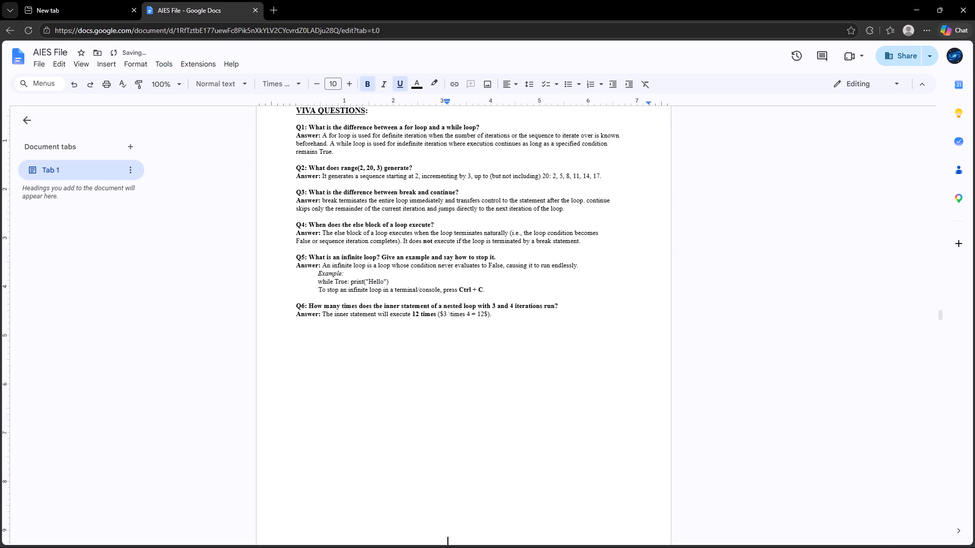
{"action": "key", "text": "Up"}
{"action": "key", "text": "Up"}
{"action": "key", "text": "Up"}
{"action": "key", "text": "Up"}
{"action": "key", "text": "Up"}
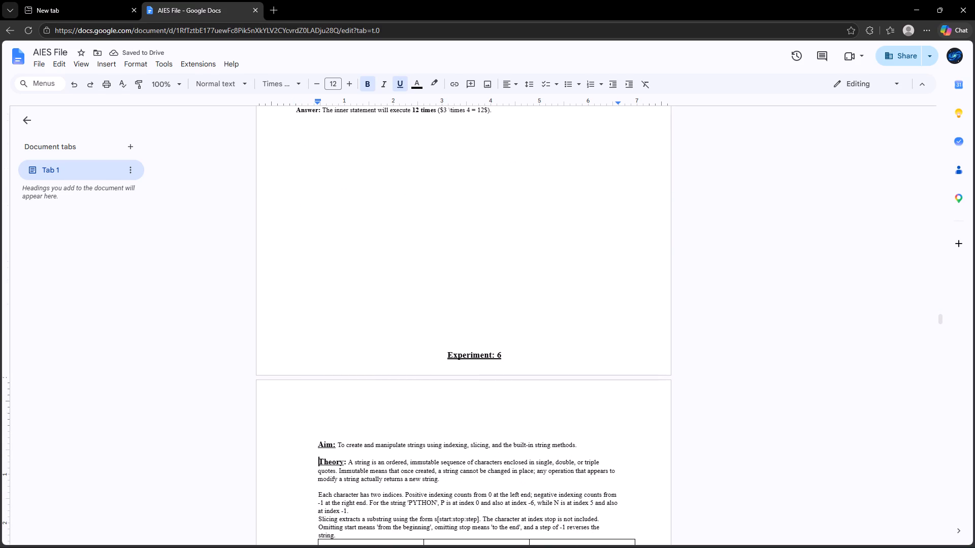
Review Experiment 5's layout from its viva questions back up to its program source code.
{"action": "scroll", "coordinate": [350, 222], "scroll_direction": "up", "scroll_amount": 5}
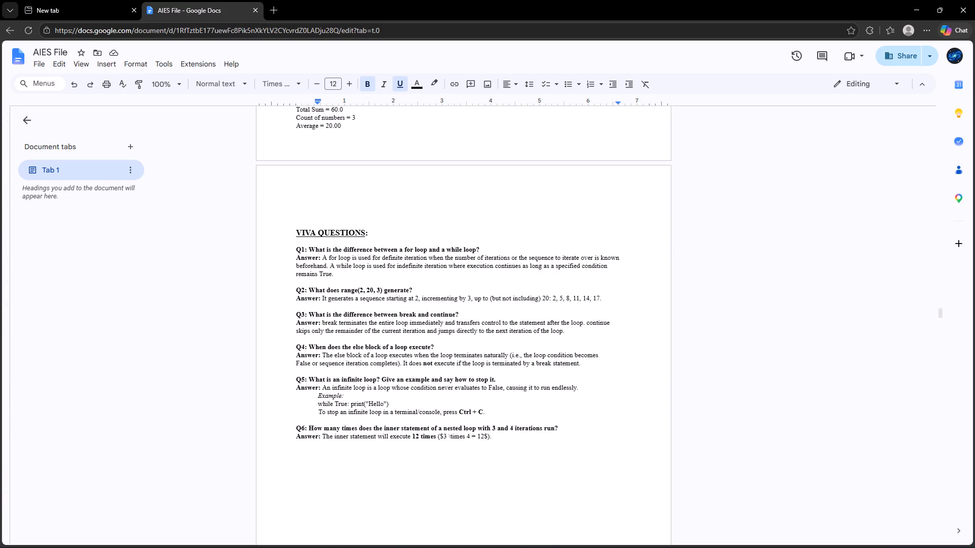
{"action": "scroll", "coordinate": [350, 222], "scroll_direction": "up", "scroll_amount": 9}
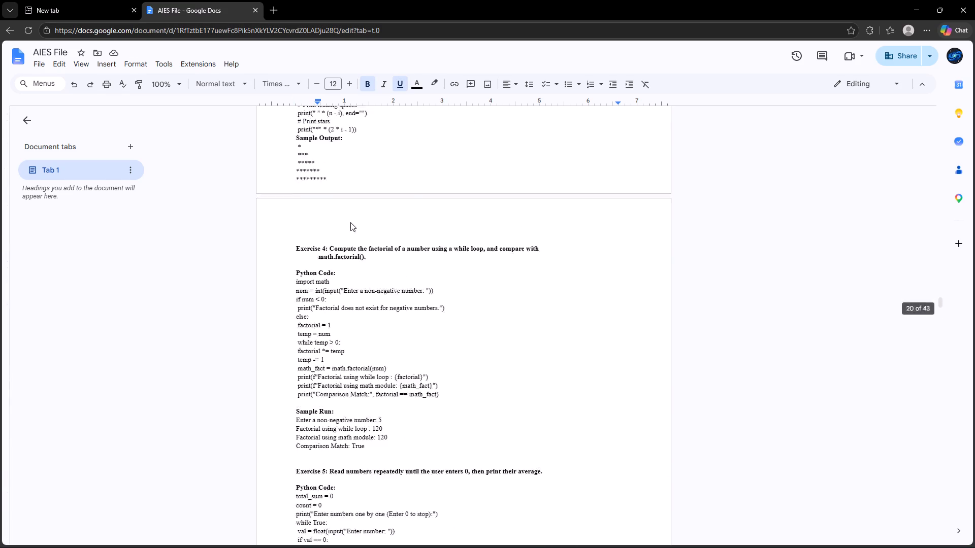
{"action": "scroll", "coordinate": [350, 222], "scroll_direction": "up", "scroll_amount": 5}
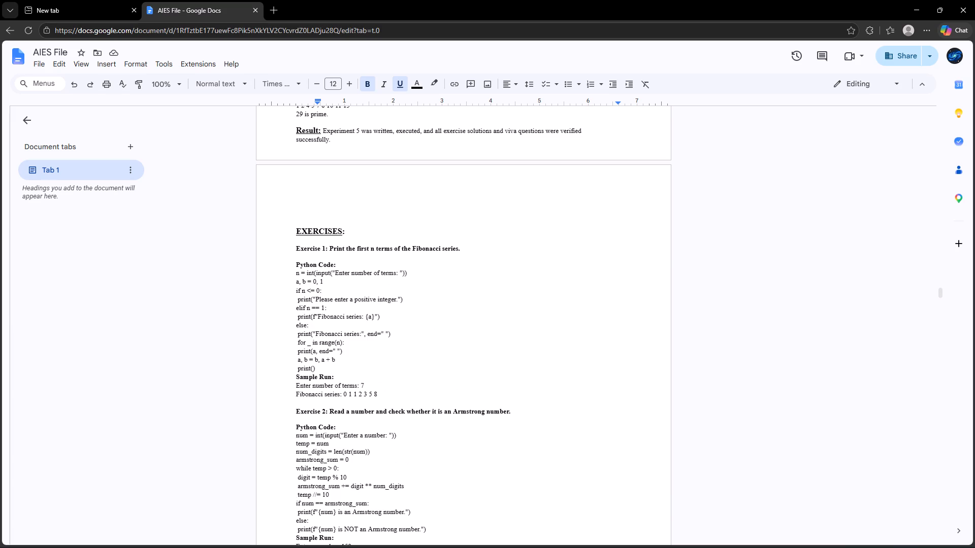
{"action": "scroll", "coordinate": [350, 222], "scroll_direction": "up", "scroll_amount": 7}
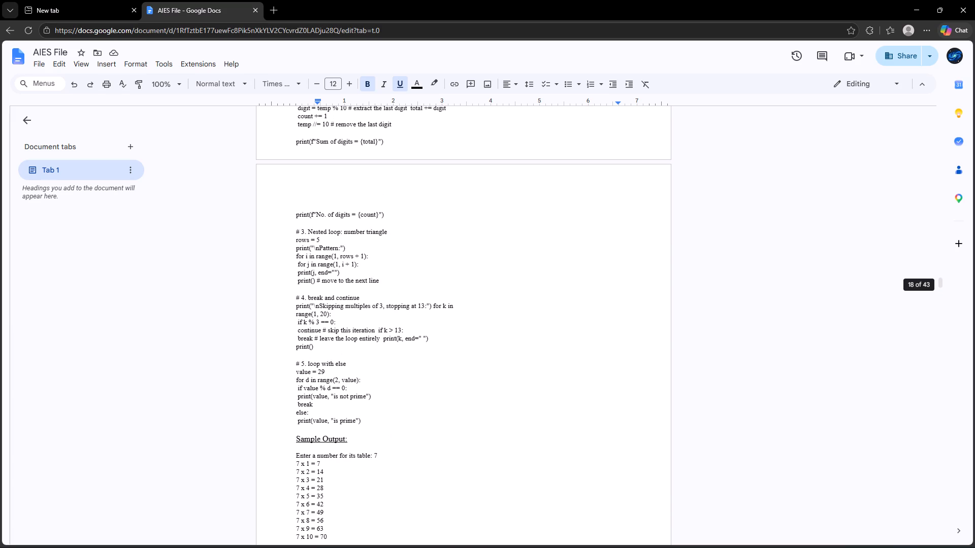
{"action": "scroll", "coordinate": [328, 253], "scroll_direction": "down", "scroll_amount": 3}
{"action": "scroll", "coordinate": [328, 253], "scroll_direction": "up", "scroll_amount": 2}
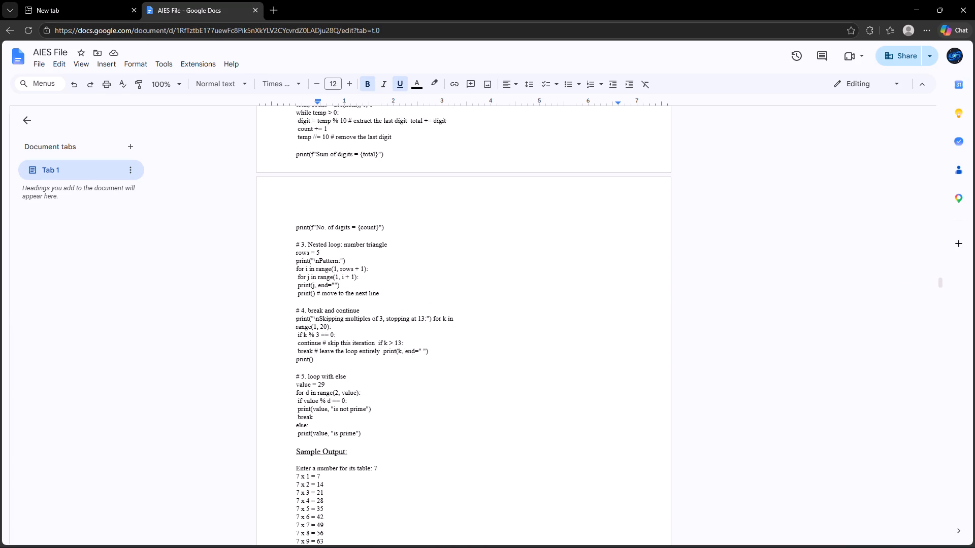
{"action": "scroll", "coordinate": [328, 253], "scroll_direction": "up", "scroll_amount": 2}
Set the paragraph spacing before to 1 pt for Experiment 5's source code and sample output, from "# 1. for loop" through "29 is prime.".
{"action": "left_click", "coordinate": [303, 344]}
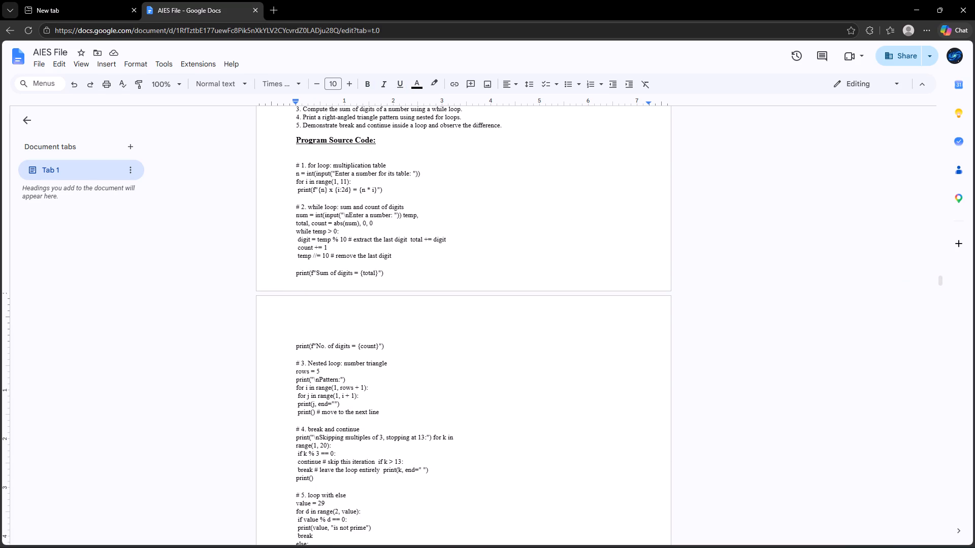
{"action": "left_click", "coordinate": [312, 259]}
{"action": "left_click_drag", "start_coordinate": [294, 162], "coordinate": [350, 213]}
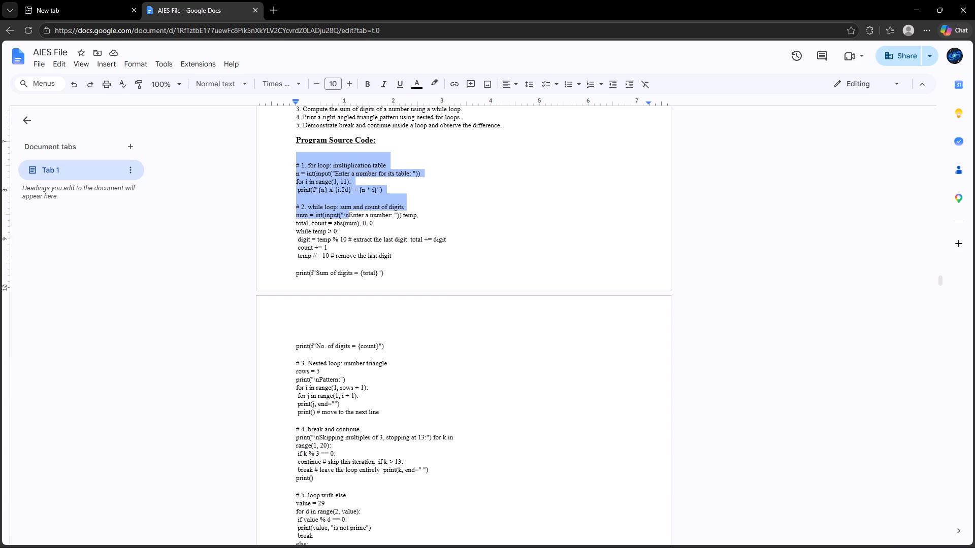
{"action": "left_click_drag", "start_coordinate": [350, 213], "coordinate": [339, 496]}
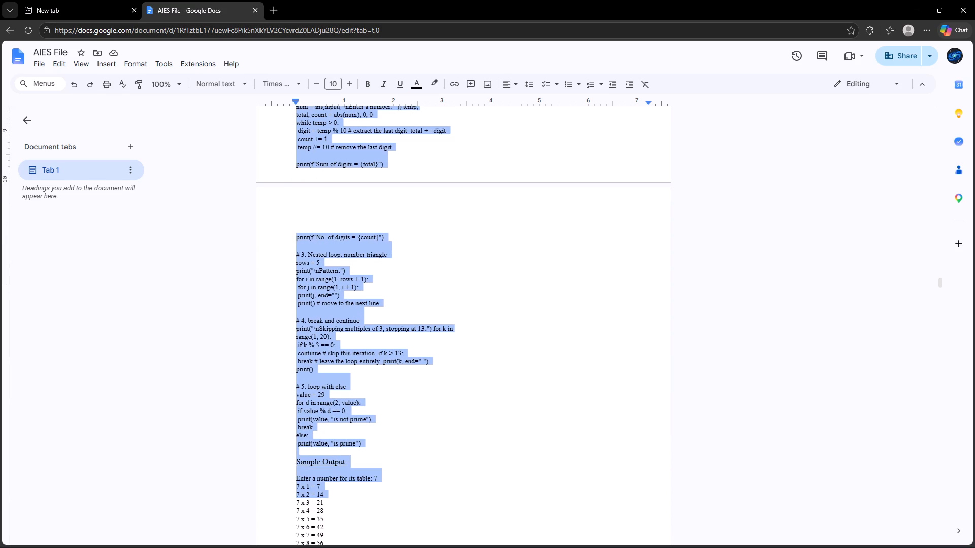
{"action": "left_click_drag", "start_coordinate": [339, 496], "coordinate": [336, 523]}
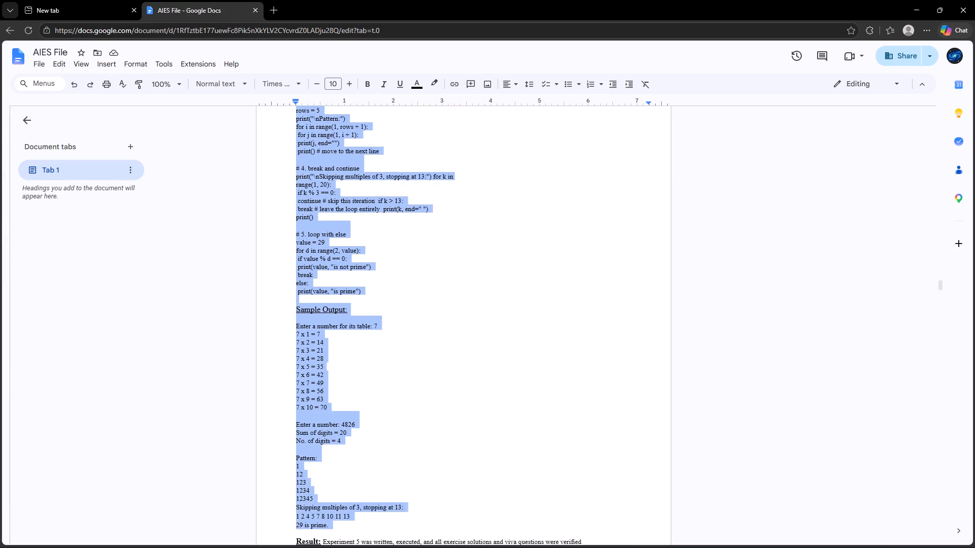
{"action": "left_click_drag", "start_coordinate": [336, 523], "coordinate": [336, 402]}
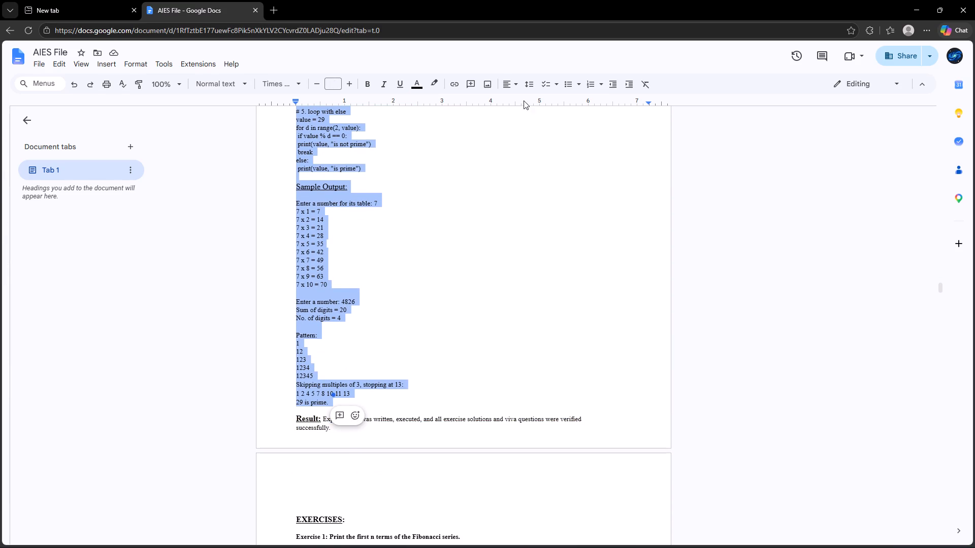
{"action": "left_click", "coordinate": [531, 83]}
{"action": "left_click", "coordinate": [554, 216]}
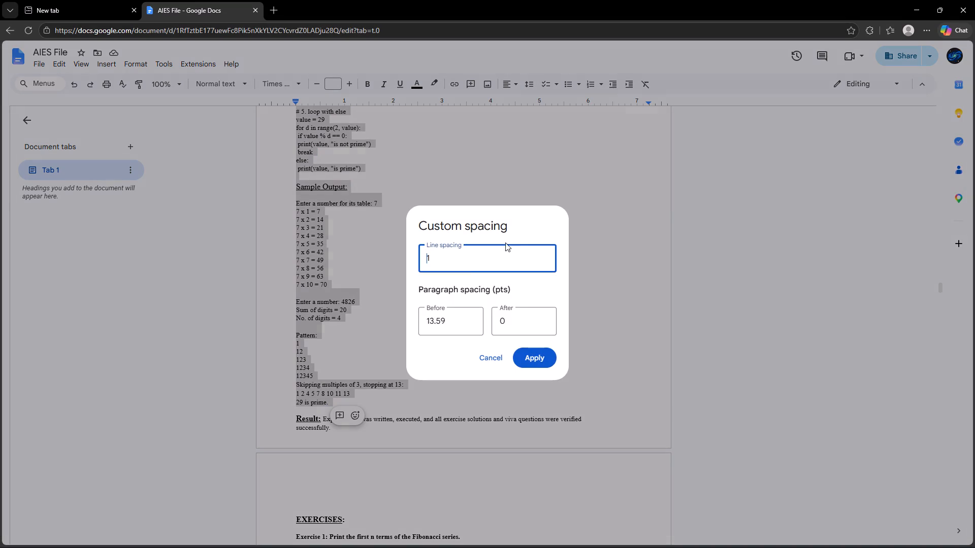
{"action": "double_click", "coordinate": [446, 318]}
{"action": "key", "text": "1"}
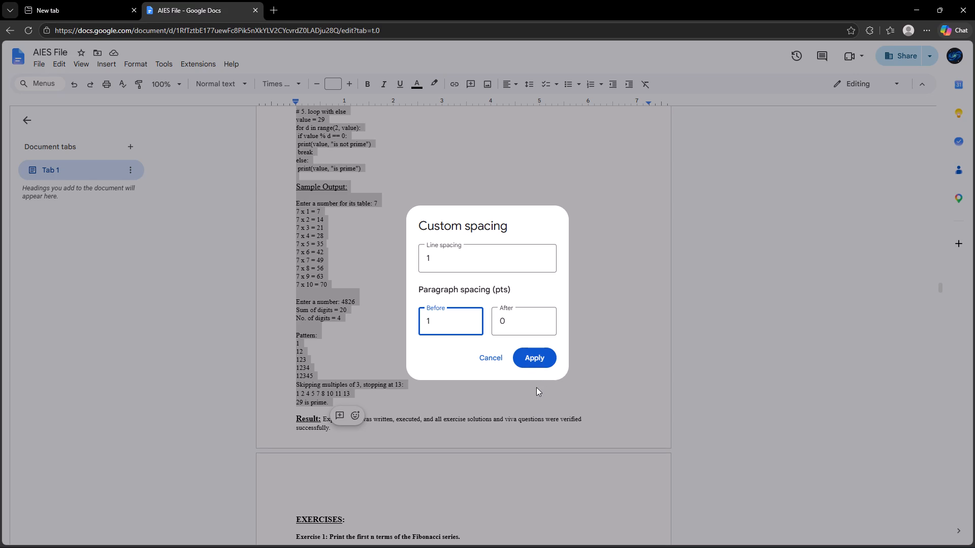
{"action": "key", "text": "Tab"}
{"action": "key", "text": "Tab"}
{"action": "key", "text": "Tab"}
{"action": "key", "text": "Return"}
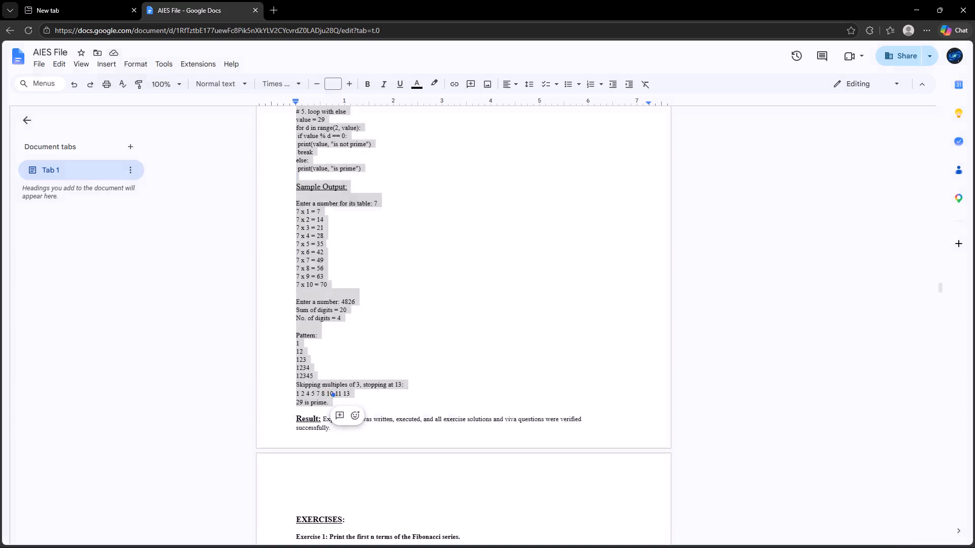
Make Experiment 5's "Sample Output:" heading bold.
{"action": "scroll", "coordinate": [536, 387], "scroll_direction": "up", "scroll_amount": 9}
{"action": "scroll", "coordinate": [536, 387], "scroll_direction": "down", "scroll_amount": 3}
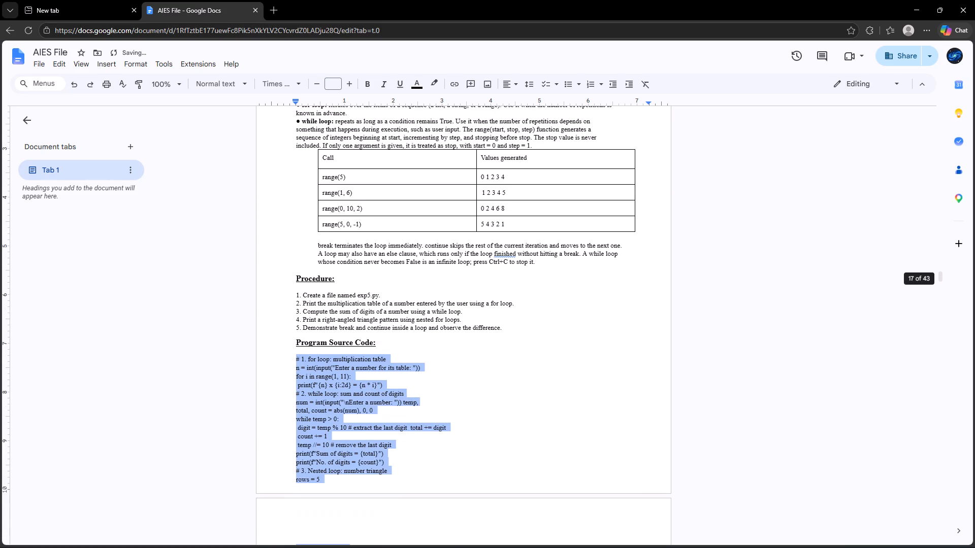
{"action": "left_click", "coordinate": [522, 363]}
{"action": "scroll", "coordinate": [522, 363], "scroll_direction": "down", "scroll_amount": 4}
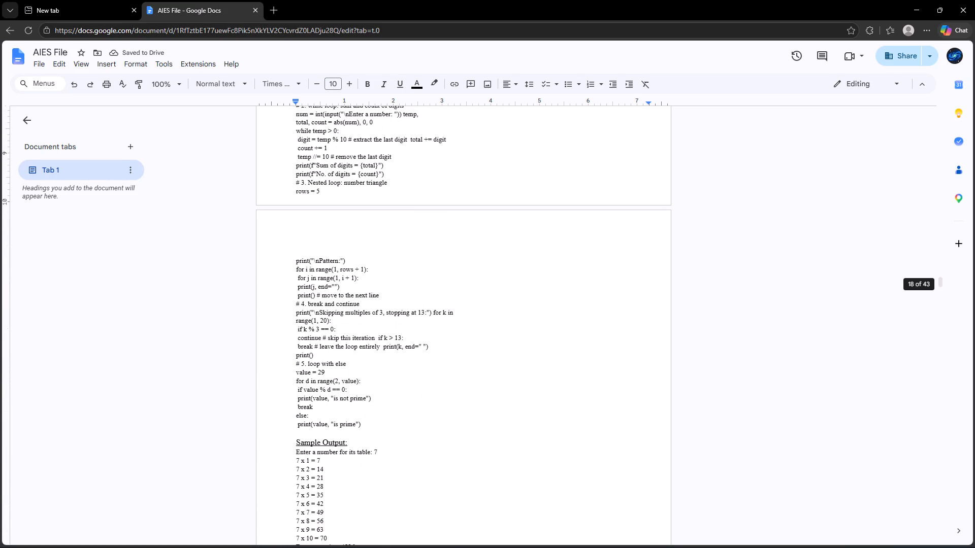
{"action": "scroll", "coordinate": [522, 363], "scroll_direction": "down", "scroll_amount": 1}
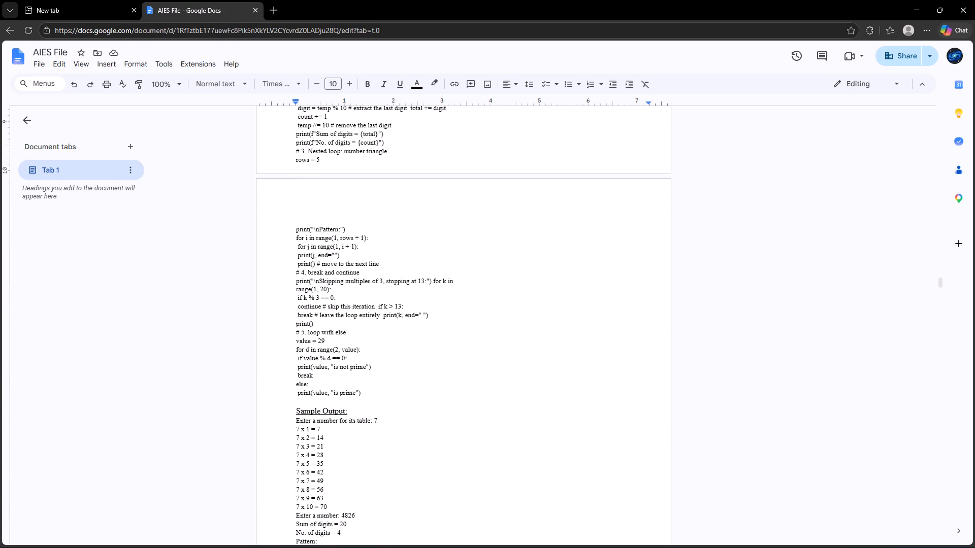
{"action": "left_click", "coordinate": [354, 413]}
{"action": "key", "text": "ctrl+shift+Up"}
{"action": "key", "text": "ctrl+b"}
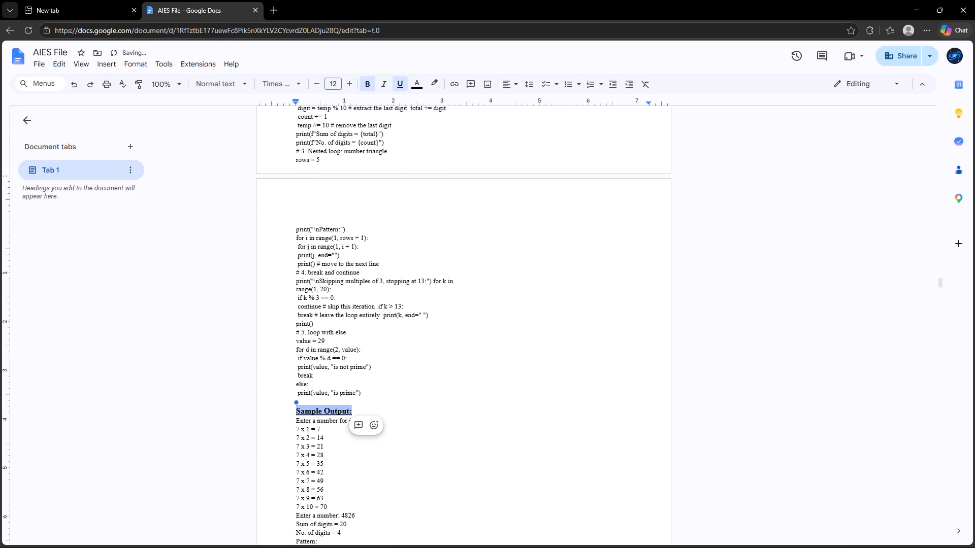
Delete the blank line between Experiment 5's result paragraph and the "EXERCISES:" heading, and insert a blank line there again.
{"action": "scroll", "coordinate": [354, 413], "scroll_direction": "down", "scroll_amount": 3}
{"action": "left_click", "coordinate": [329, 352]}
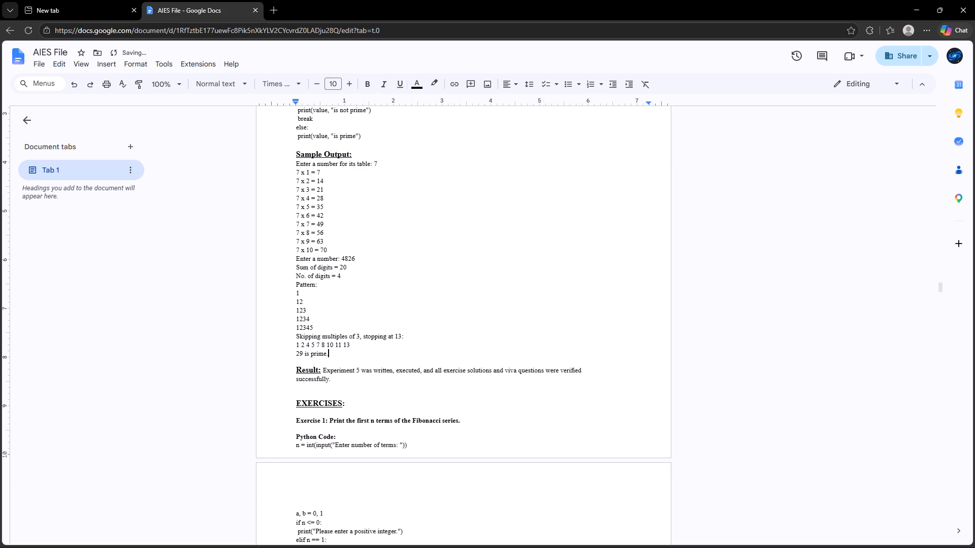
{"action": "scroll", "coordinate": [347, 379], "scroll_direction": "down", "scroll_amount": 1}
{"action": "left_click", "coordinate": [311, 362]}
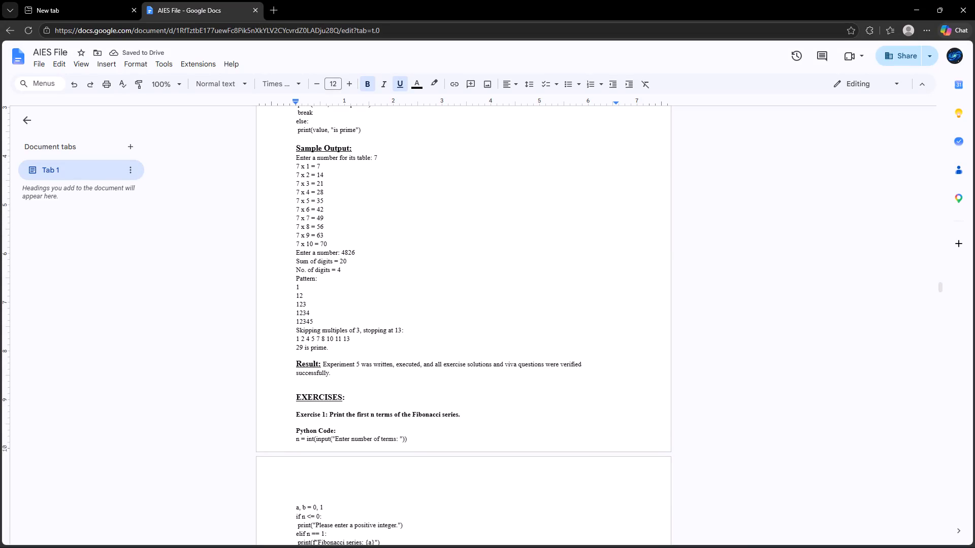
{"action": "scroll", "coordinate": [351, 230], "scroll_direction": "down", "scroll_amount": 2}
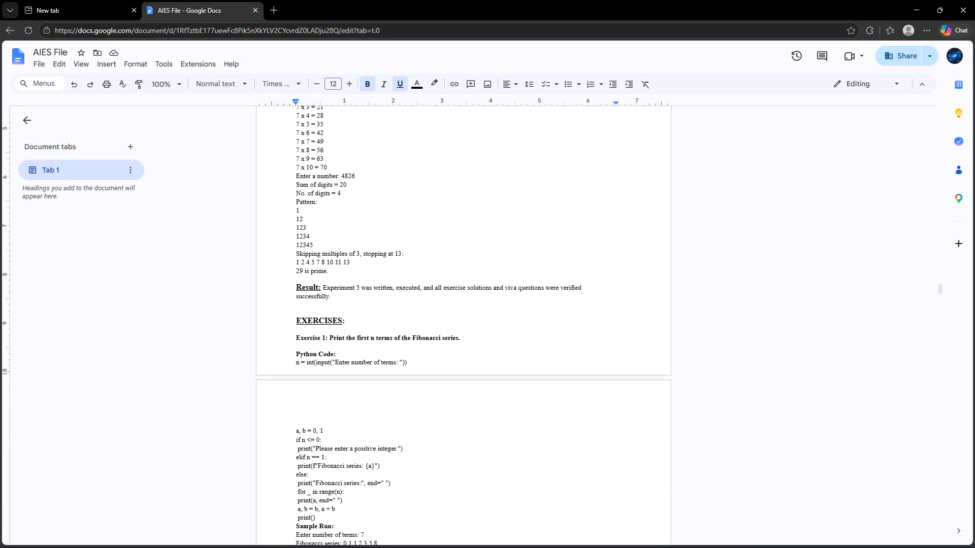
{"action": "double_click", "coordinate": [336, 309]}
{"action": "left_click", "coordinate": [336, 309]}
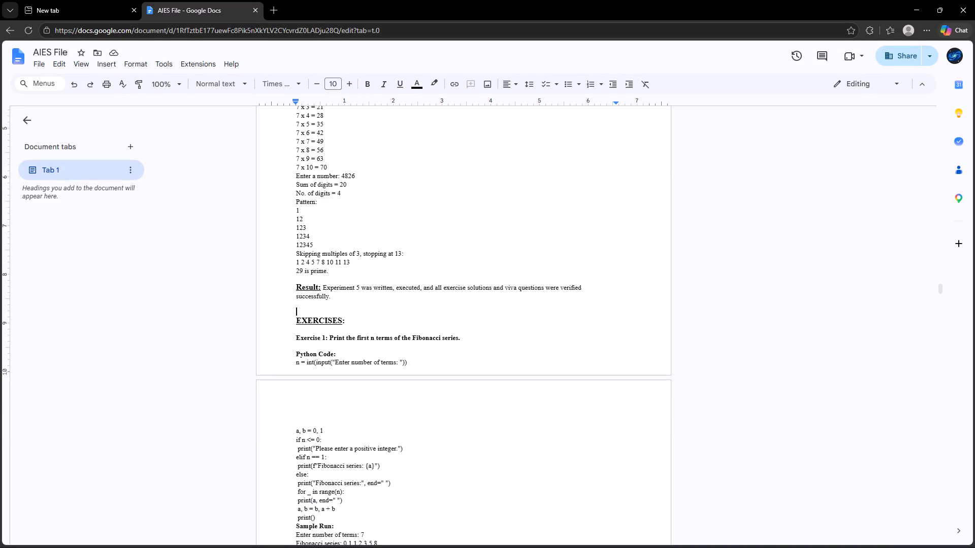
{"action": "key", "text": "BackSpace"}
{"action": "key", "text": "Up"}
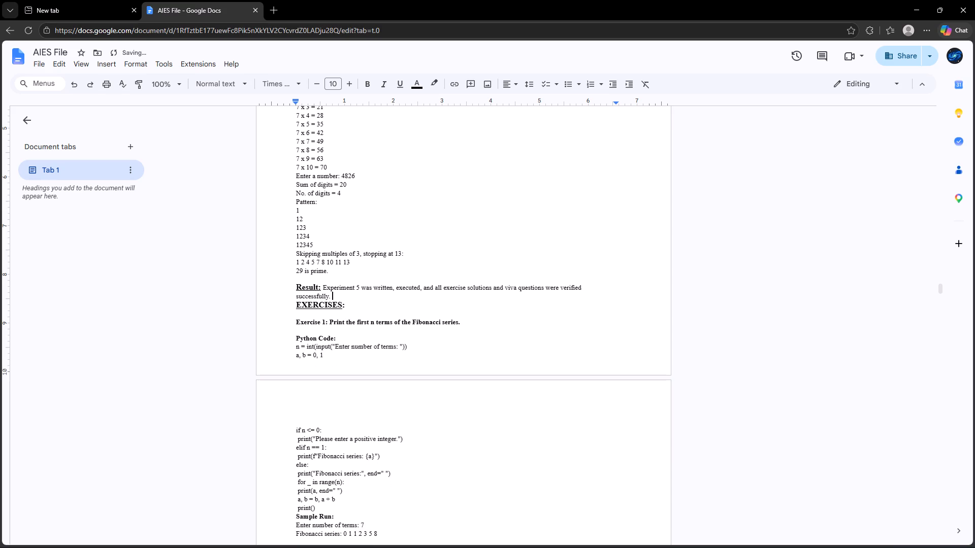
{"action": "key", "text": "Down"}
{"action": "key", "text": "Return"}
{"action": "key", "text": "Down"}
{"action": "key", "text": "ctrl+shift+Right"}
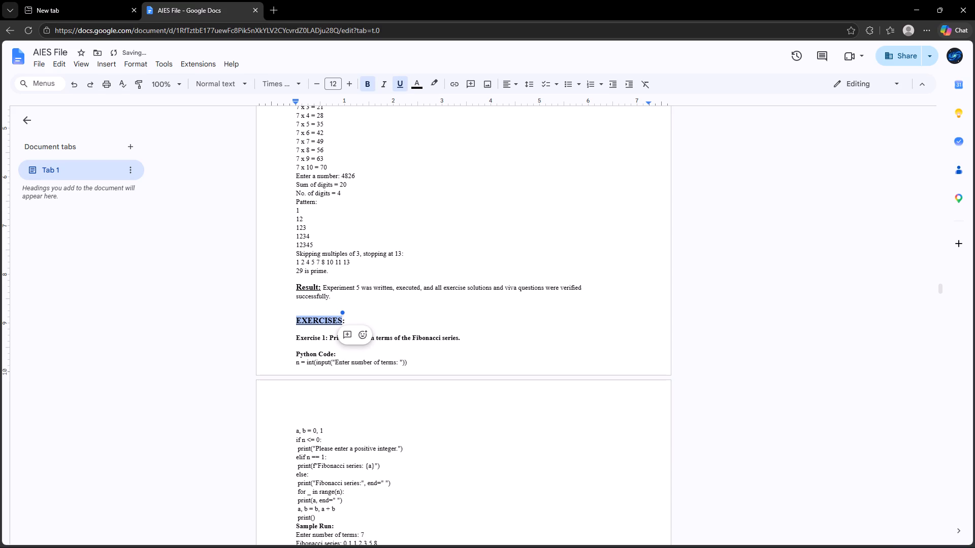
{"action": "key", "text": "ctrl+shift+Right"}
Set the paragraph spacing of Experiment 5's "Result:" paragraph to 1 pt before and 1 pt after.
{"action": "double_click", "coordinate": [299, 283]}
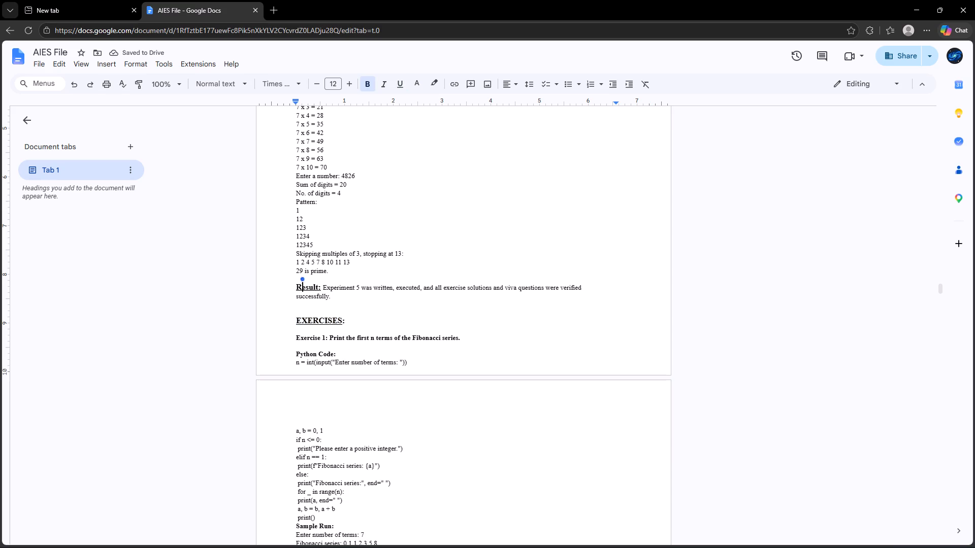
{"action": "key", "text": "Left"}
{"action": "key", "text": "ctrl+shift+Down"}
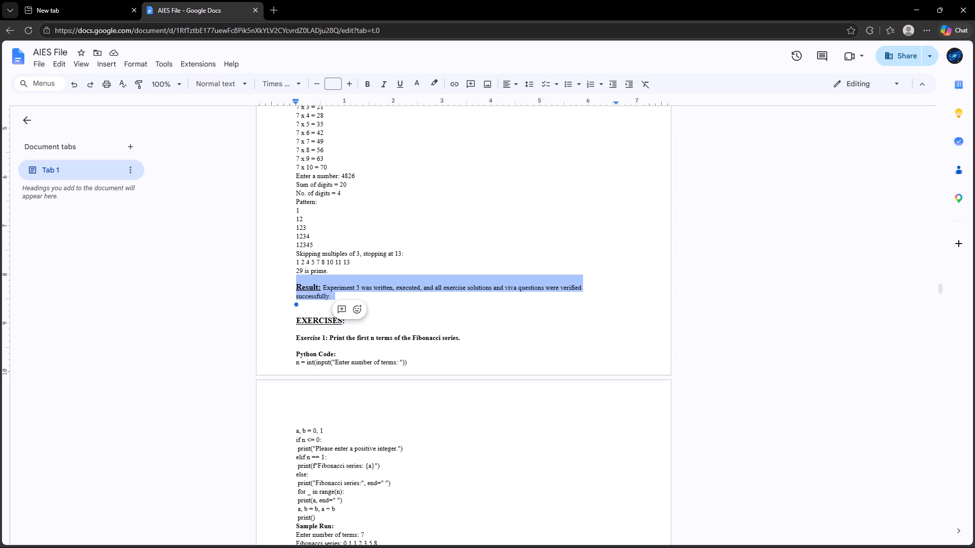
{"action": "left_click", "coordinate": [532, 84]}
{"action": "left_click", "coordinate": [571, 218]}
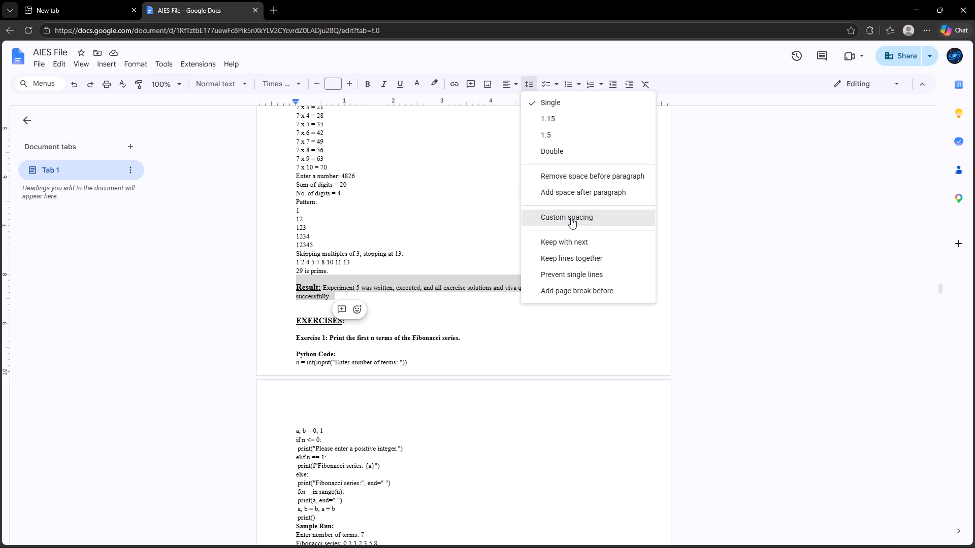
{"action": "double_click", "coordinate": [476, 320]}
{"action": "left_click", "coordinate": [476, 320]}
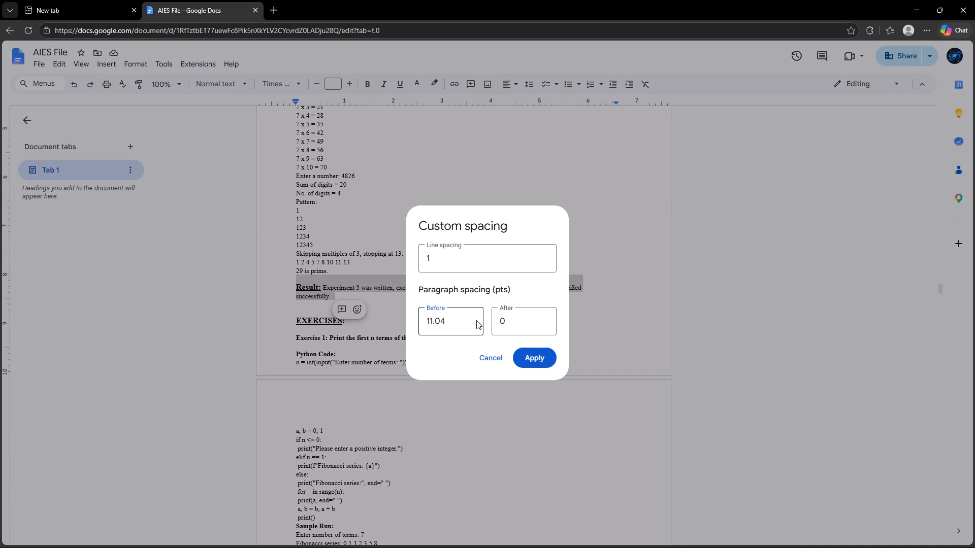
{"action": "double_click", "coordinate": [476, 320]}
{"action": "double_click", "coordinate": [467, 321]}
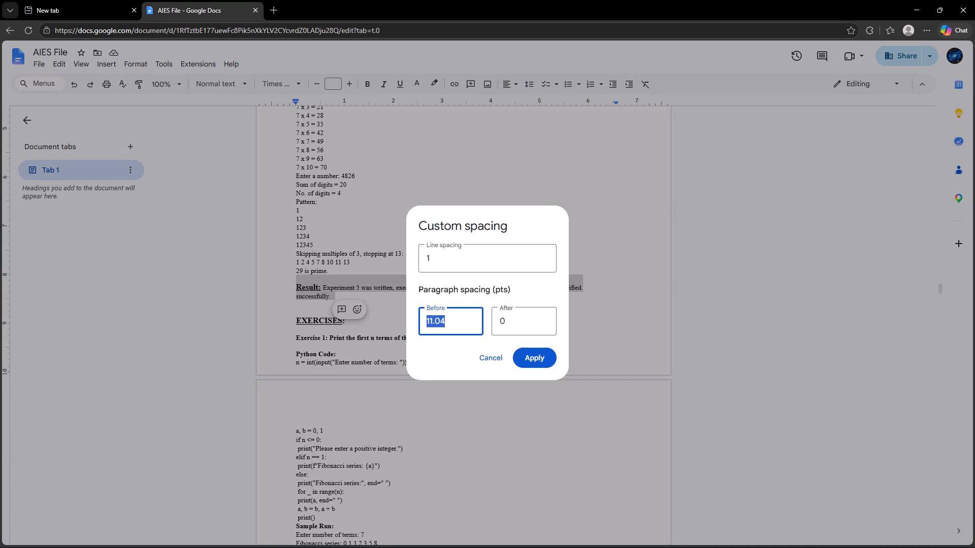
{"action": "key", "text": "1"}
{"action": "left_click", "coordinate": [520, 319]}
{"action": "key", "text": "1"}
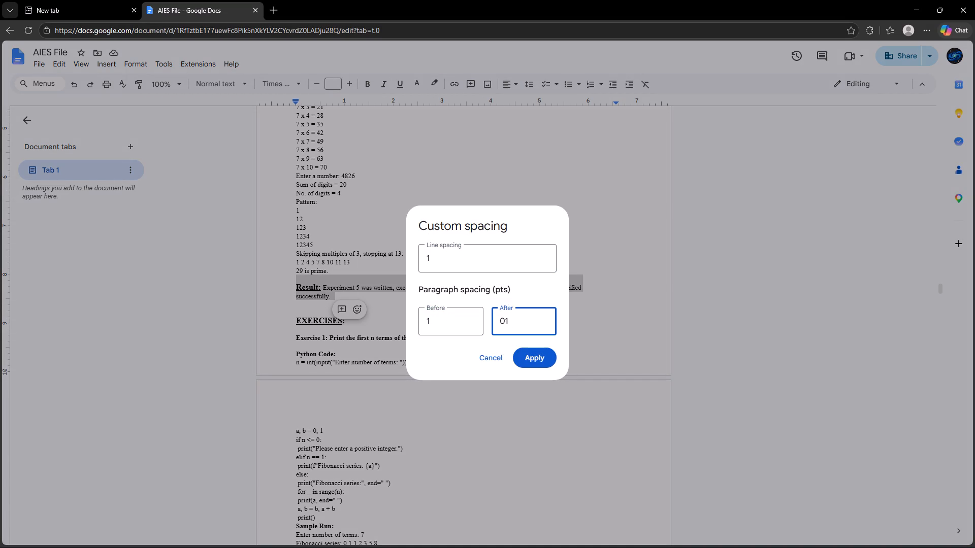
{"action": "key", "text": "BackSpace"}
{"action": "key", "text": "BackSpace"}
{"action": "key", "text": "1"}
{"action": "key", "text": "Tab"}
{"action": "key", "text": "Tab"}
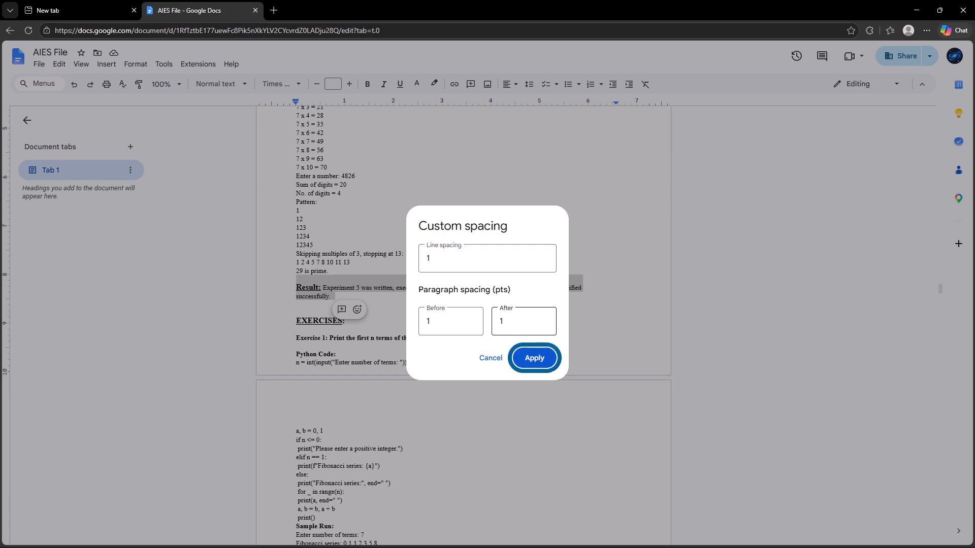
{"action": "key", "text": "Return"}
{"action": "left_click", "coordinate": [476, 280]}
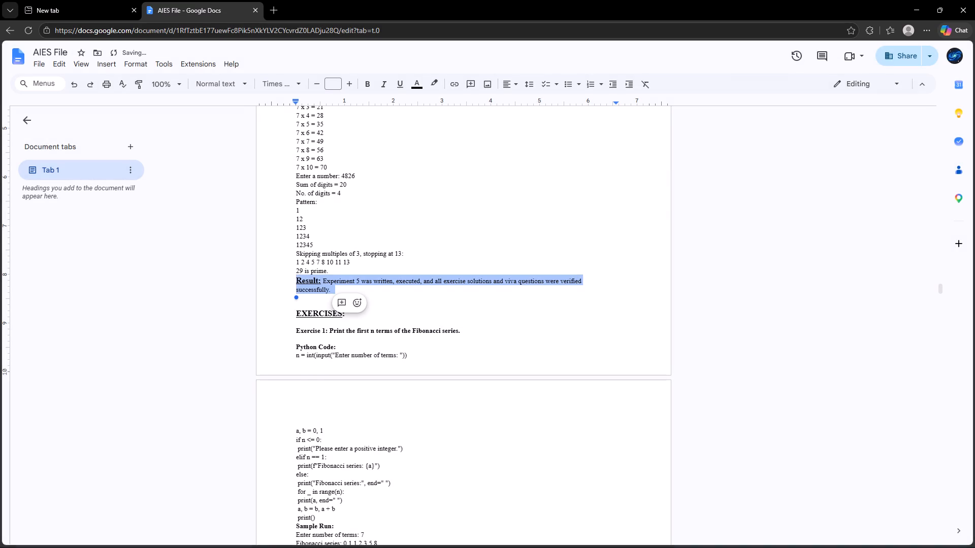
Replace the blank line above Experiment 5's "EXERCISES:" heading with a fresh one that follows on from the result paragraph.
{"action": "left_click", "coordinate": [391, 304]}
{"action": "key", "text": "BackSpace"}
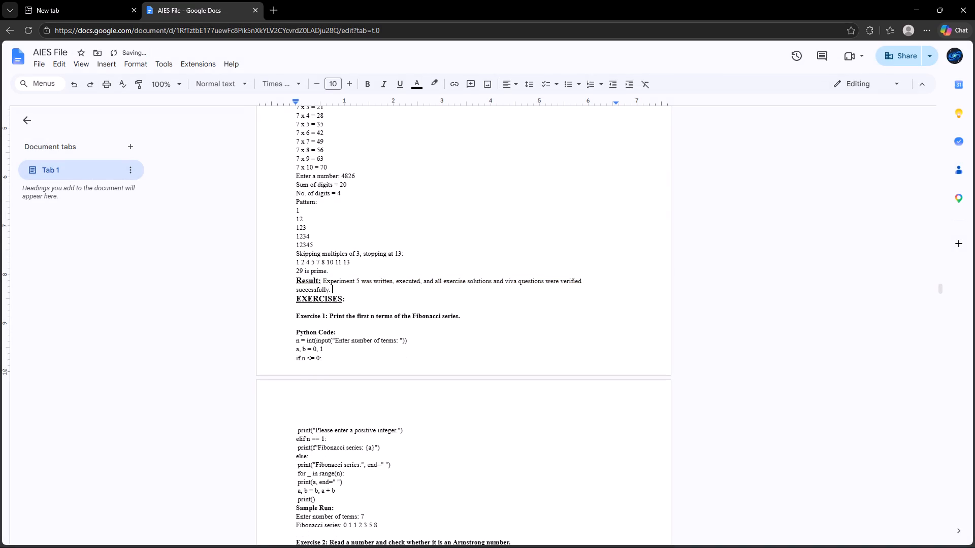
{"action": "key", "text": "Left"}
{"action": "key", "text": "Down"}
{"action": "key", "text": "Right"}
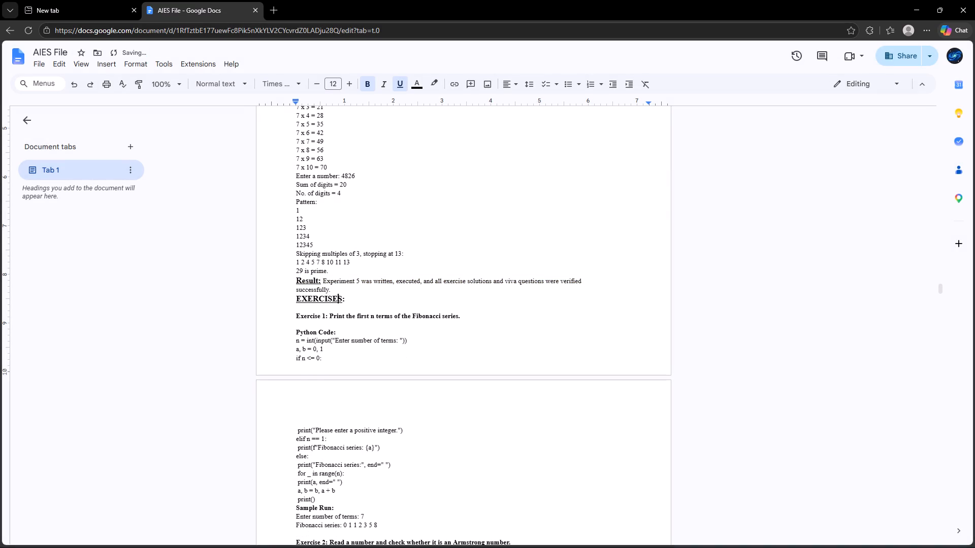
{"action": "key", "text": "Up"}
{"action": "key", "text": "Return"}
Set the paragraph spacing before to 1 pt for the "Python Code:" line under Exercise 1, the Fibonacci series.
{"action": "key", "text": "Down"}
{"action": "key", "text": "Down"}
{"action": "key", "text": "Down"}
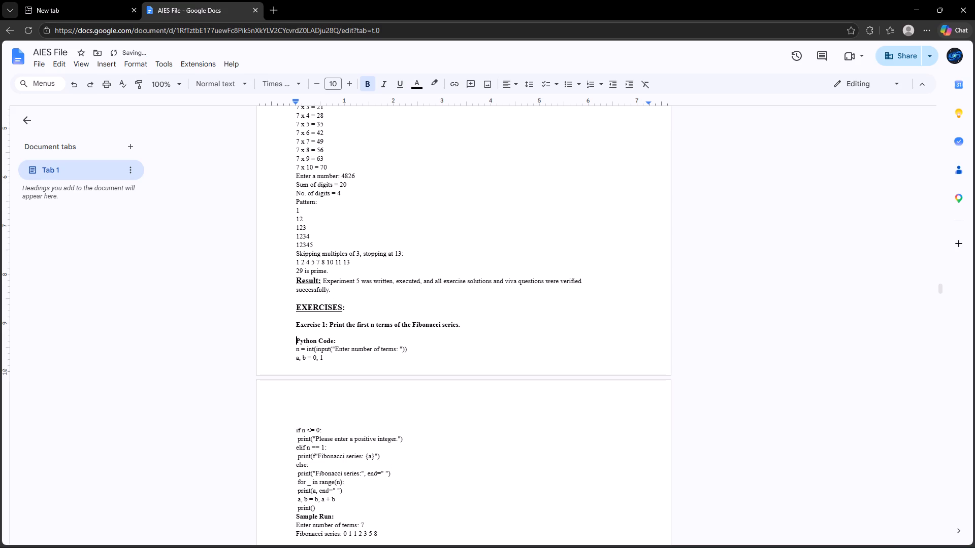
{"action": "key", "text": "Up"}
{"action": "key", "text": "Down"}
{"action": "key", "text": "ctrl+shift+Down"}
{"action": "key", "text": "ctrl+shift+Down"}
{"action": "key", "text": "ctrl+shift+Down"}
{"action": "key", "text": "ctrl+shift+Down"}
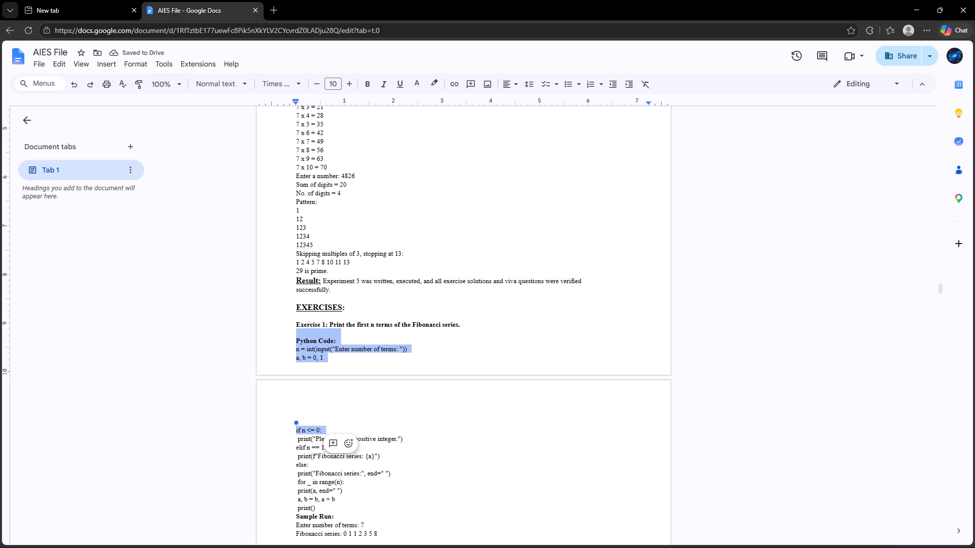
{"action": "key", "text": "ctrl+shift+Up"}
{"action": "key", "text": "ctrl+shift+Up"}
{"action": "key", "text": "ctrl+shift+Up"}
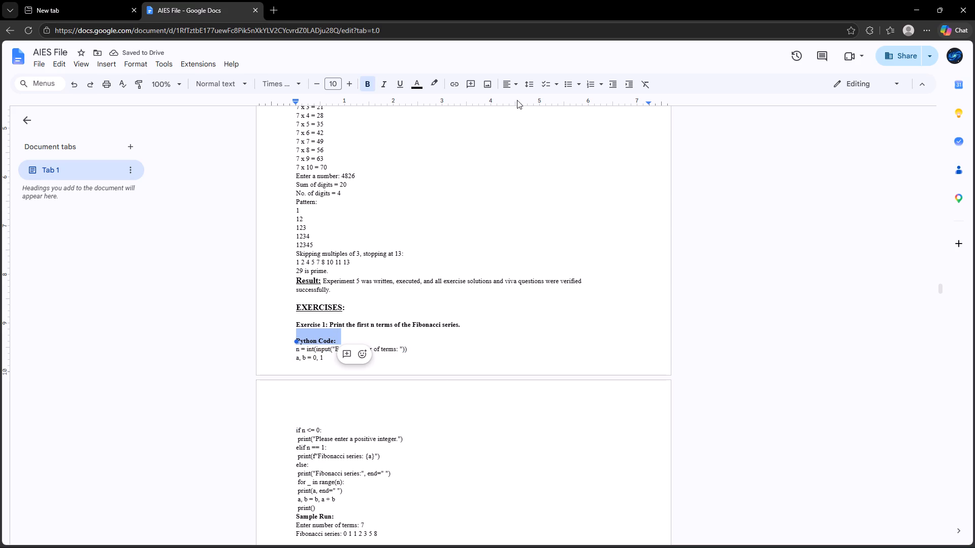
{"action": "left_click", "coordinate": [522, 85]}
{"action": "left_click", "coordinate": [559, 214]}
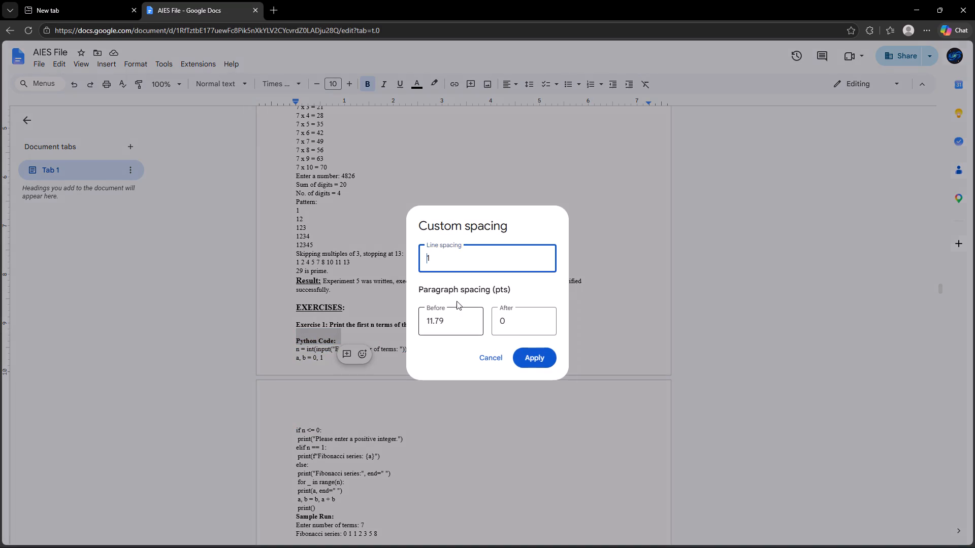
{"action": "left_click", "coordinate": [449, 321]}
{"action": "key", "text": "BackSpace"}
{"action": "key", "text": "BackSpace"}
{"action": "key", "text": "BackSpace"}
{"action": "key", "text": "BackSpace"}
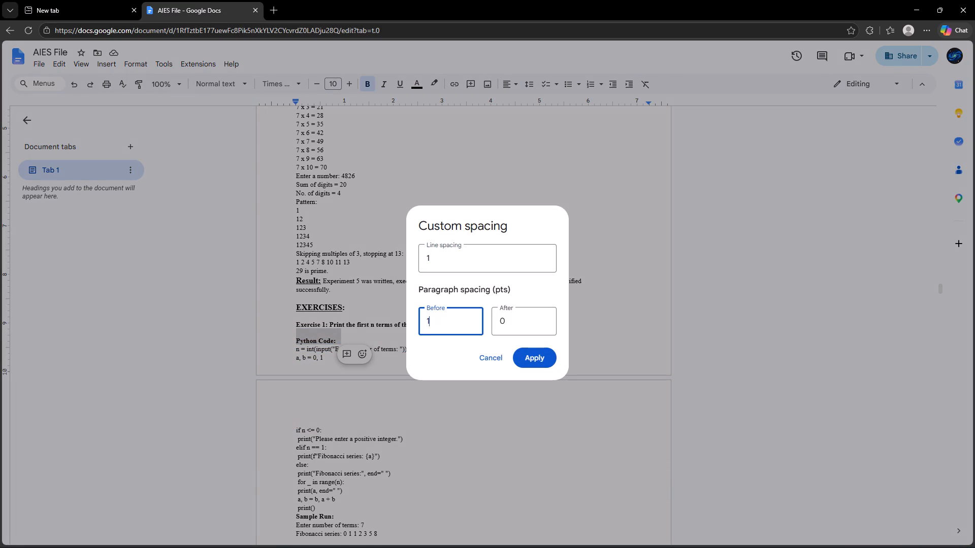
{"action": "key", "text": "Tab"}
{"action": "key", "text": "Tab"}
{"action": "key", "text": "Tab"}
{"action": "key", "text": "Return"}
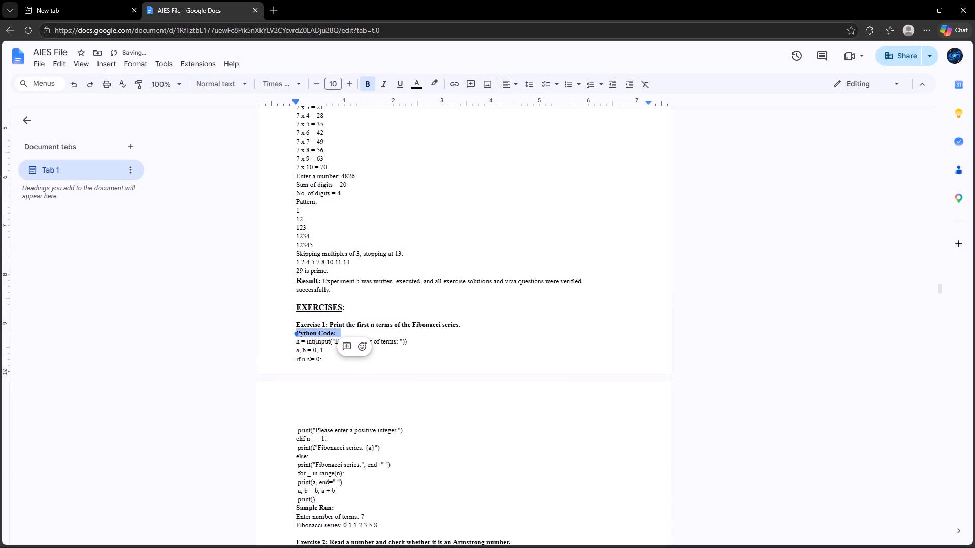
Set the paragraph spacing before to 1 pt for the "Python Code:" line under Exercise 2, the Armstrong number check.
{"action": "scroll", "coordinate": [449, 321], "scroll_direction": "down", "scroll_amount": 3}
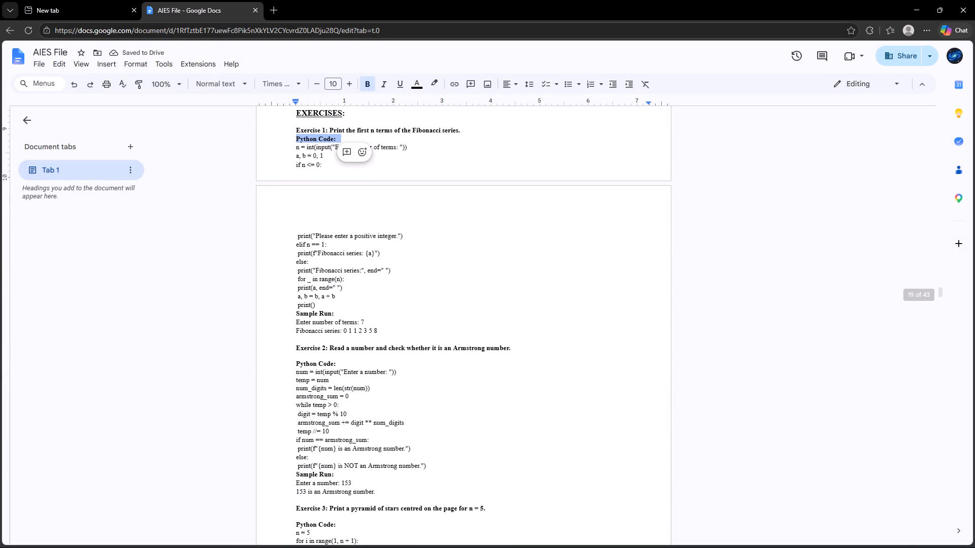
{"action": "left_click", "coordinate": [299, 359]}
{"action": "left_click", "coordinate": [294, 361]}
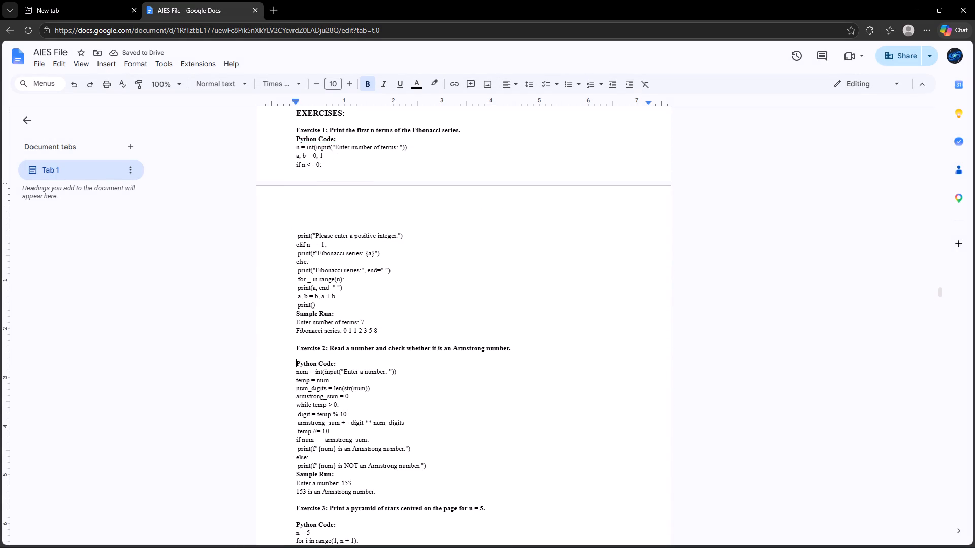
{"action": "left_click", "coordinate": [294, 361]}
{"action": "left_click_drag", "start_coordinate": [294, 361], "coordinate": [328, 362]}
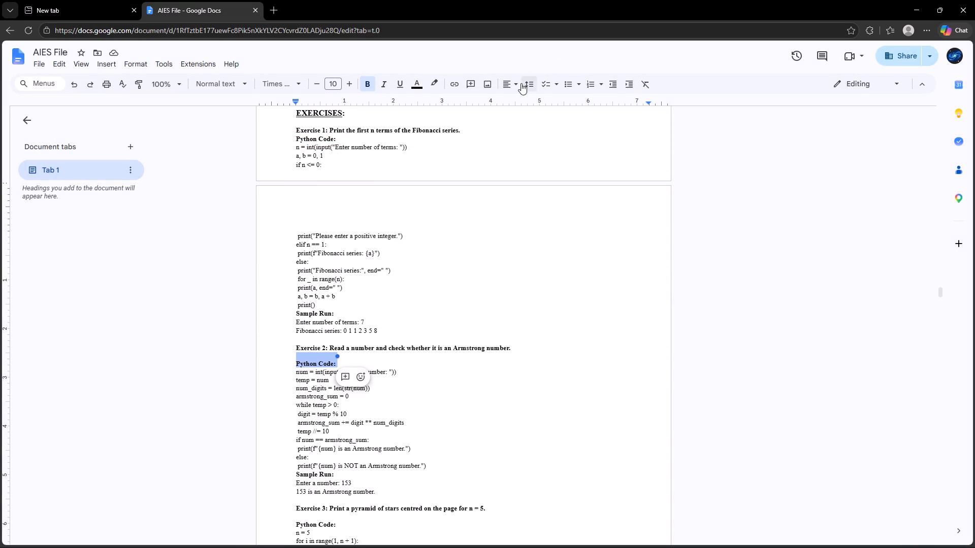
{"action": "left_click", "coordinate": [521, 83]}
{"action": "left_click", "coordinate": [531, 82]}
{"action": "left_click", "coordinate": [569, 212]}
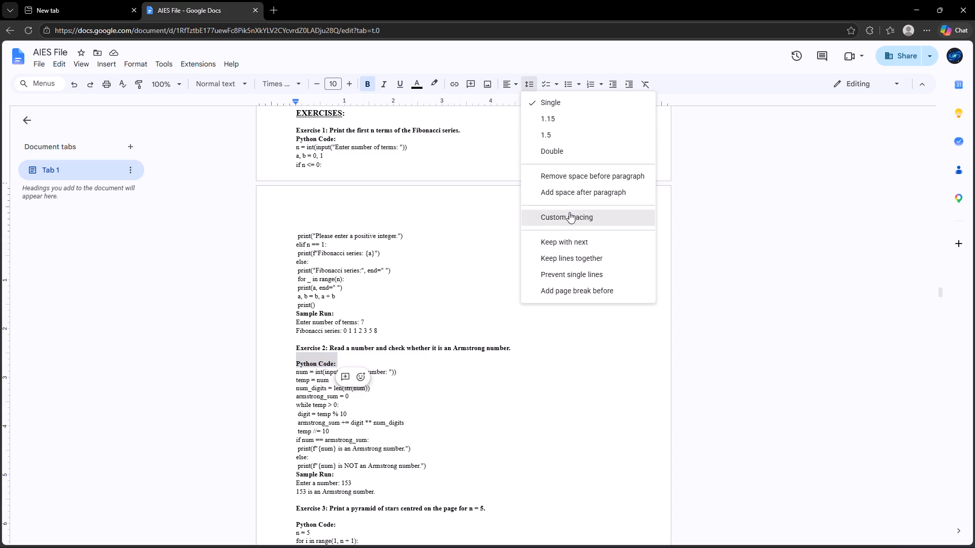
{"action": "left_click", "coordinate": [467, 320]}
{"action": "key", "text": "BackSpace"}
{"action": "key", "text": "BackSpace"}
{"action": "key", "text": "BackSpace"}
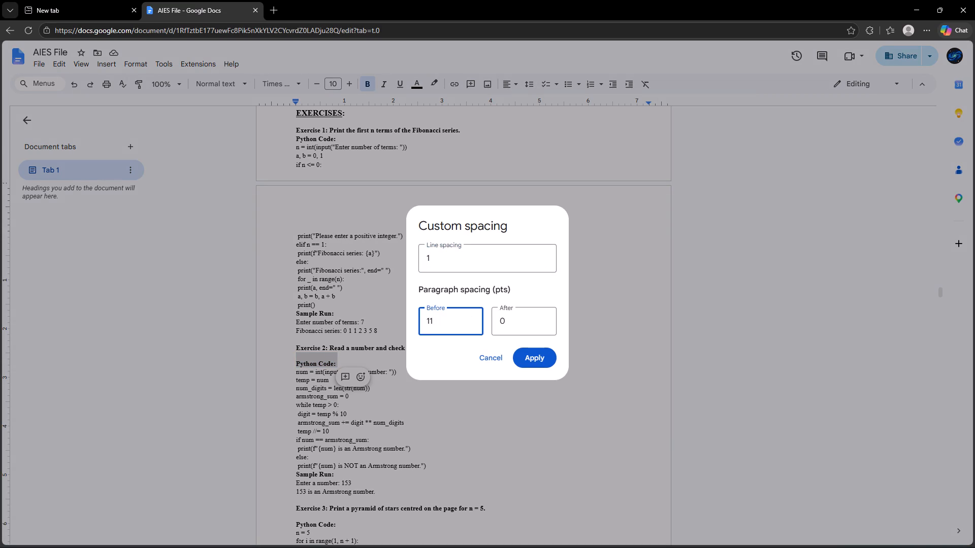
{"action": "key", "text": "BackSpace"}
{"action": "key", "text": "Tab"}
{"action": "key", "text": "Tab"}
{"action": "key", "text": "Tab"}
{"action": "key", "text": "Return"}
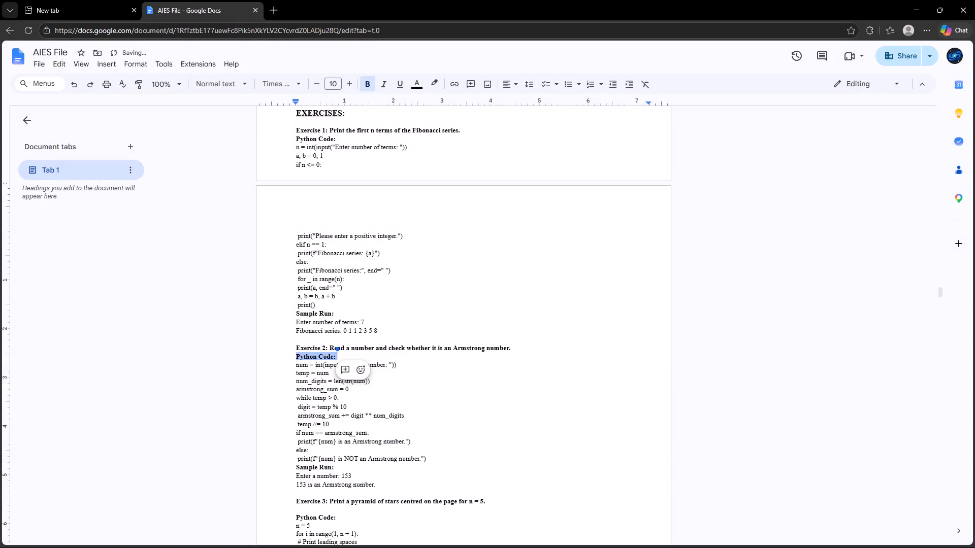
Set the paragraph spacing before to 1 pt for the "Python Code:" line under Exercise 3, the star pyramid.
{"action": "scroll", "coordinate": [467, 320], "scroll_direction": "down", "scroll_amount": 4}
{"action": "left_click", "coordinate": [294, 231]}
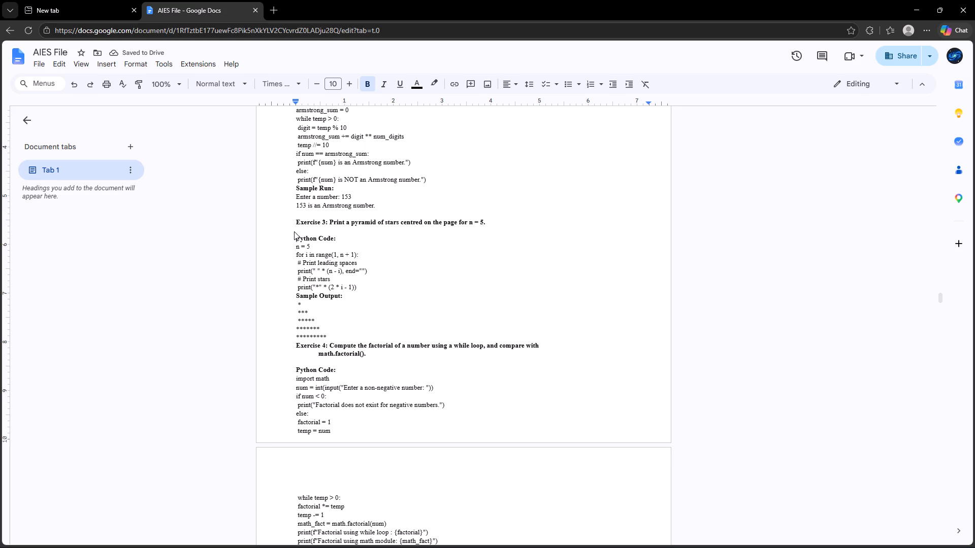
{"action": "key", "text": "ctrl+shift+Down"}
{"action": "left_click", "coordinate": [530, 85]}
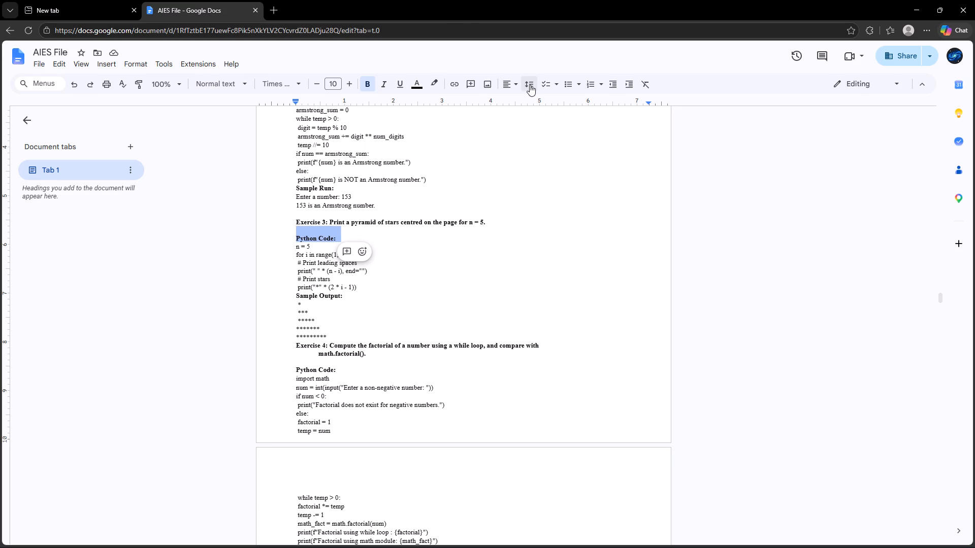
{"action": "left_click", "coordinate": [572, 210]}
{"action": "left_click_drag", "start_coordinate": [446, 321], "coordinate": [417, 322]}
{"action": "key", "text": "1"}
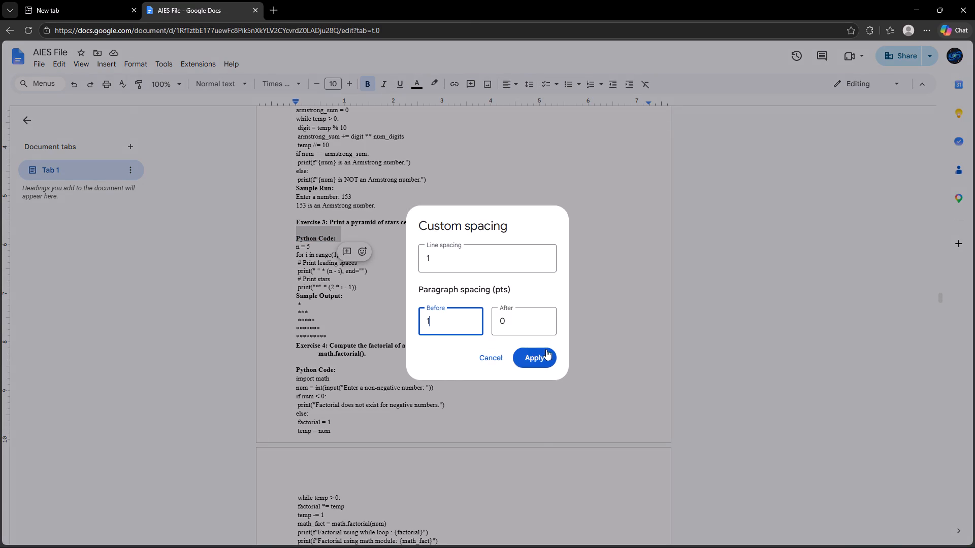
{"action": "left_click", "coordinate": [550, 351]}
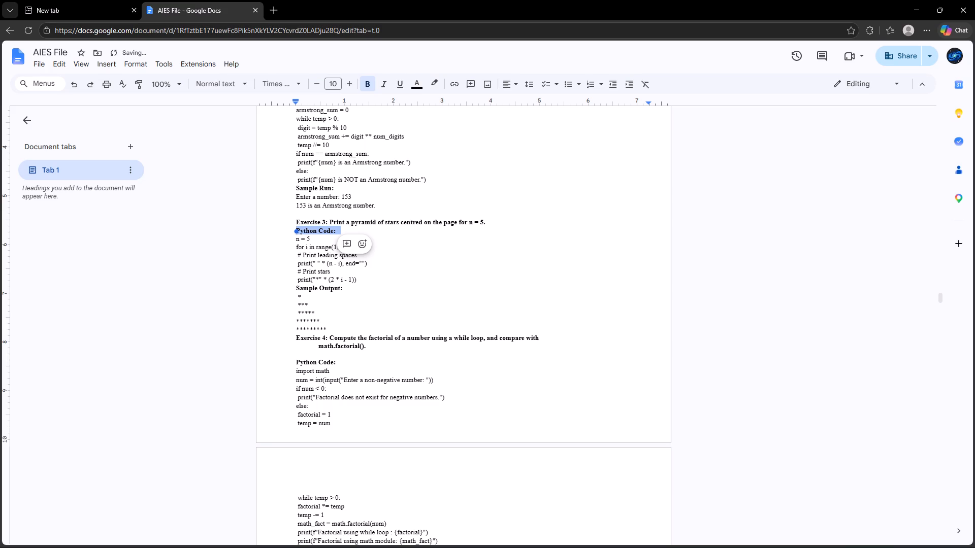
Insert a blank line between Exercise 3's sample output and the Exercise 4 heading.
{"action": "left_click", "coordinate": [342, 327]}
{"action": "key", "text": "Return"}
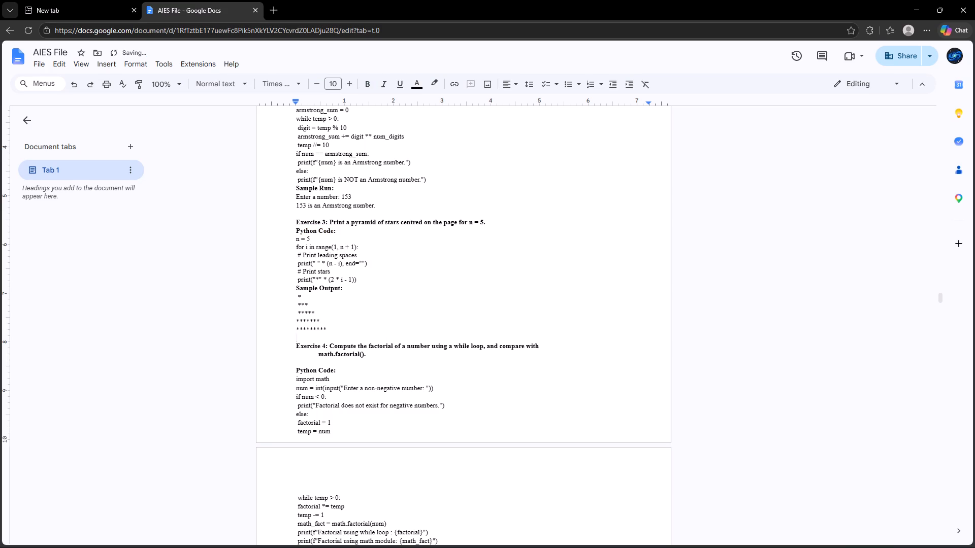
Join the Exercise 4 heading into one line, with a single space between "with" and "math.factorial().".
{"action": "left_click", "coordinate": [317, 358]}
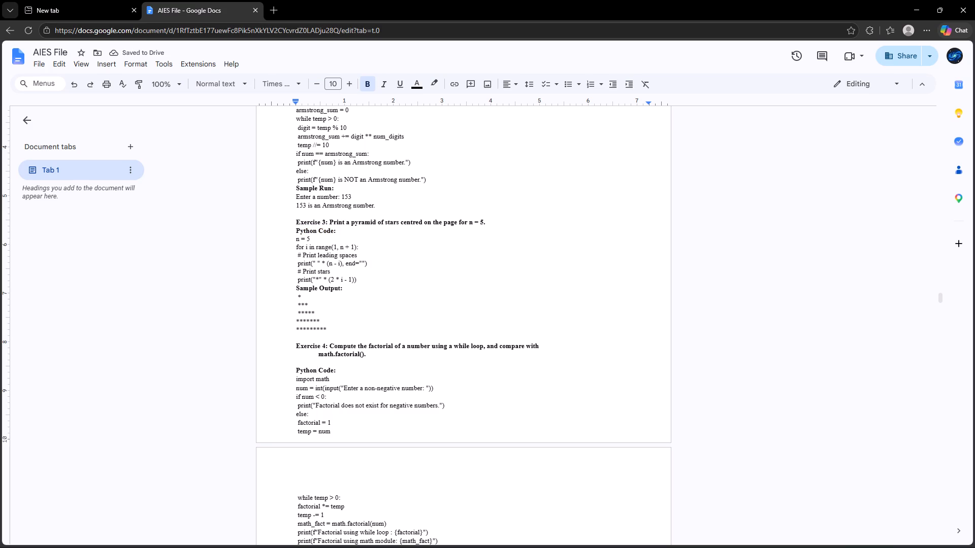
{"action": "left_click", "coordinate": [317, 356]}
{"action": "key", "text": "BackSpace"}
{"action": "key", "text": "BackSpace"}
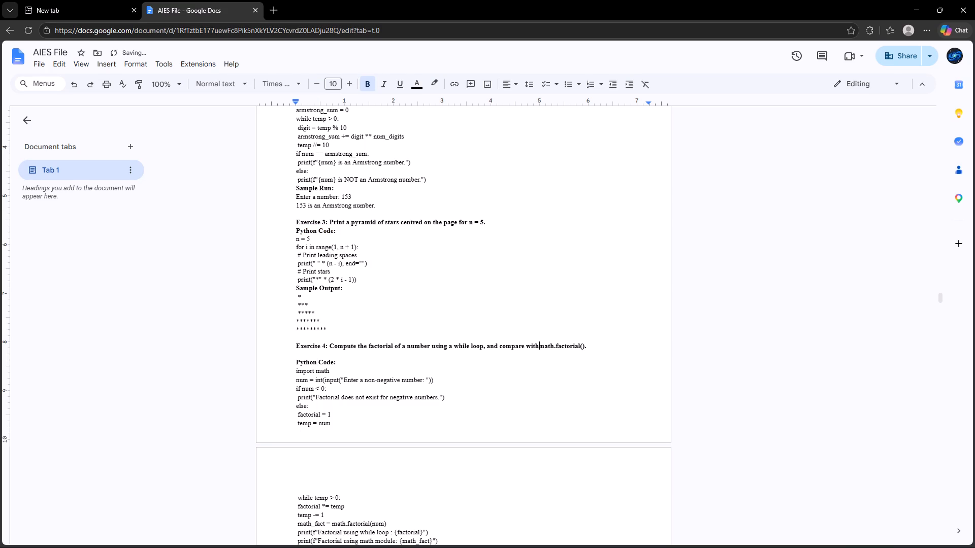
{"action": "key", "text": "space"}
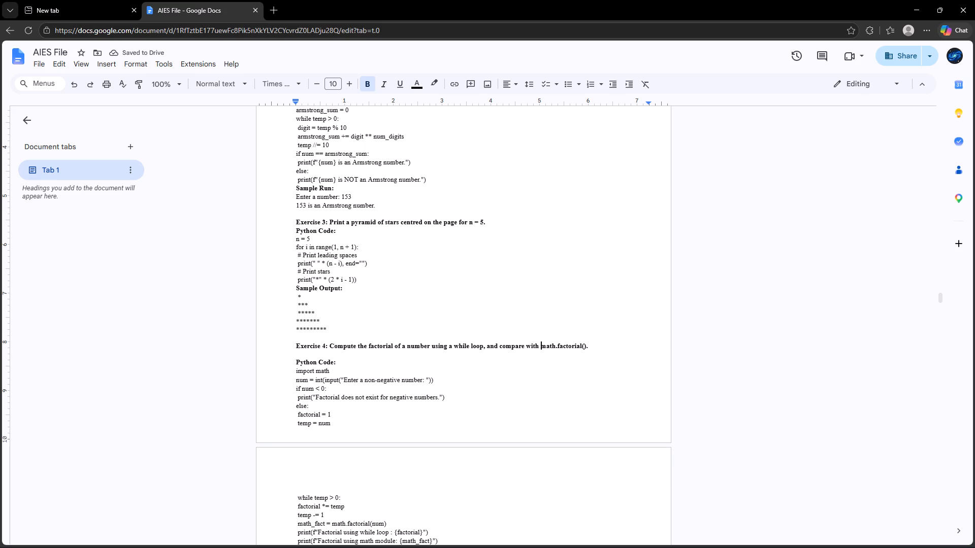
Set the paragraph spacing before to 1 pt for the "Python Code:" line under Exercise 4, the factorial computation.
{"action": "left_click_drag", "start_coordinate": [297, 355], "coordinate": [348, 365]}
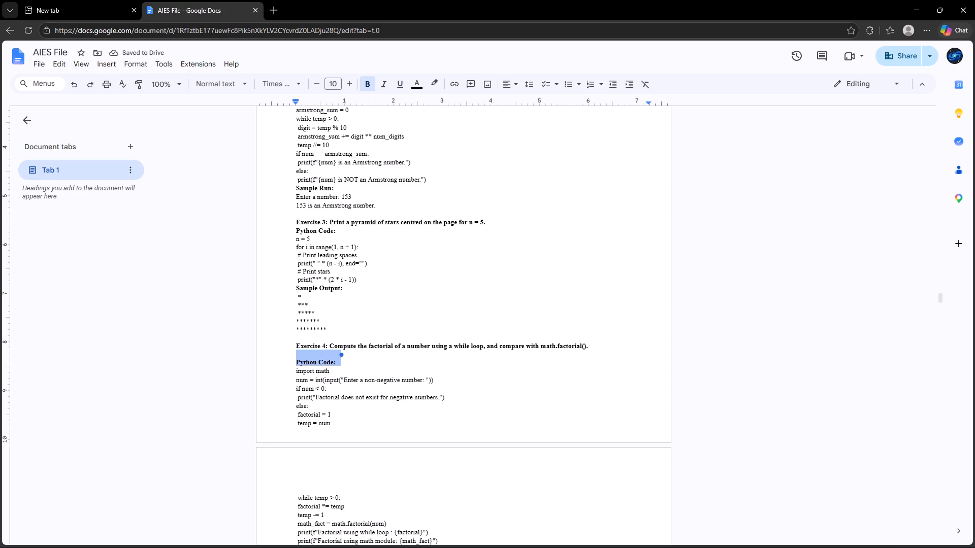
{"action": "left_click", "coordinate": [524, 88]}
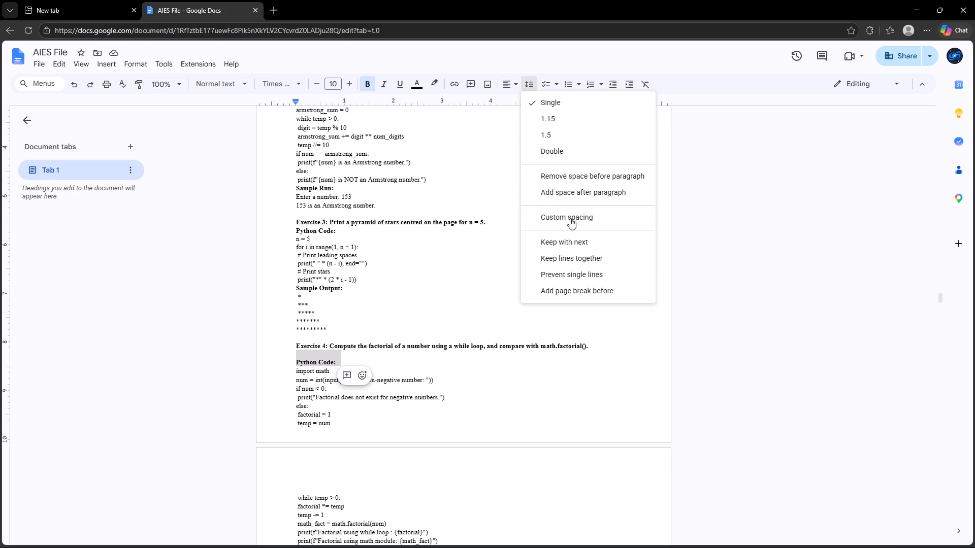
{"action": "left_click", "coordinate": [570, 218]}
{"action": "left_click", "coordinate": [462, 320]}
{"action": "key", "text": "BackSpace"}
{"action": "key", "text": "BackSpace"}
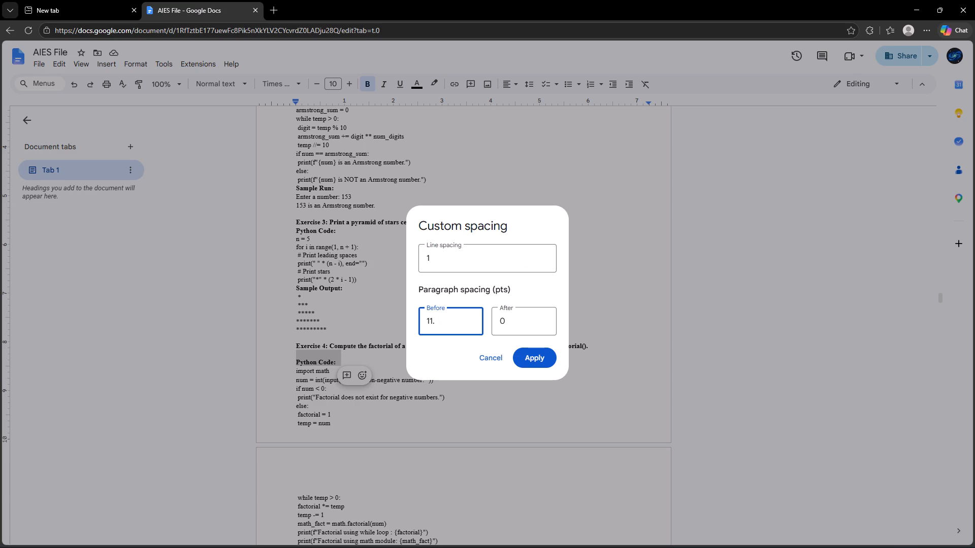
{"action": "key", "text": "BackSpace"}
{"action": "key", "text": "BackSpace"}
{"action": "left_click", "coordinate": [540, 361]}
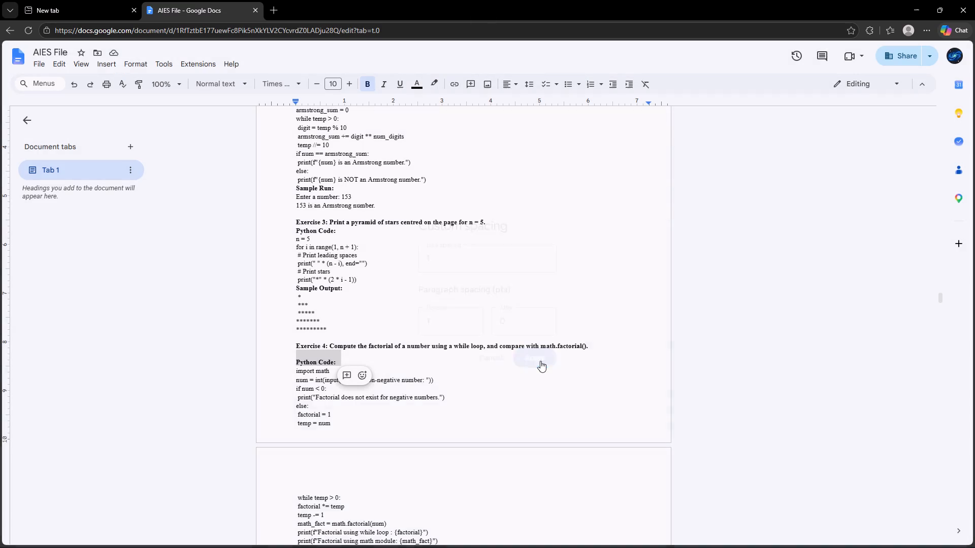
Delete the blank line above the "Sample Run:" line in Exercise 4.
{"action": "scroll", "coordinate": [540, 361], "scroll_direction": "down", "scroll_amount": 3}
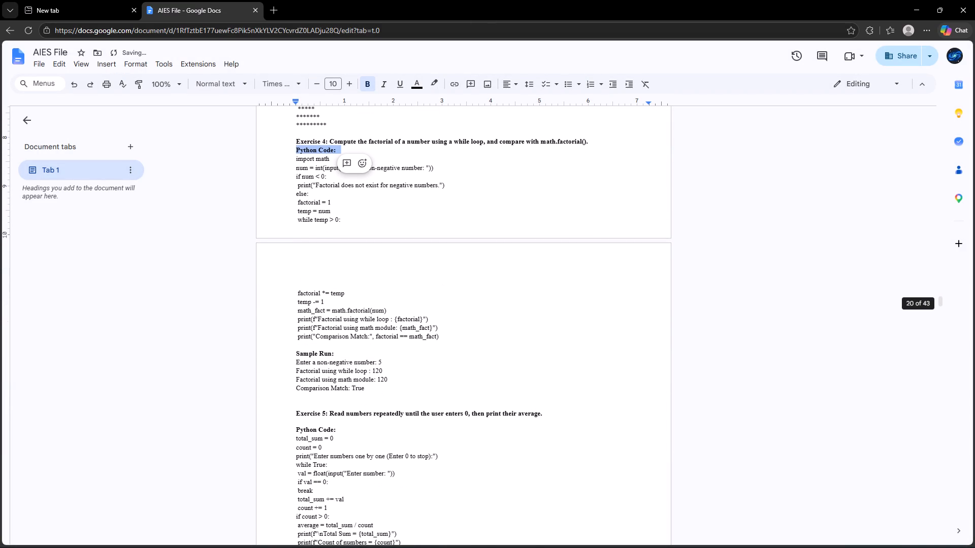
{"action": "left_click", "coordinate": [316, 281]}
{"action": "left_click", "coordinate": [298, 348]}
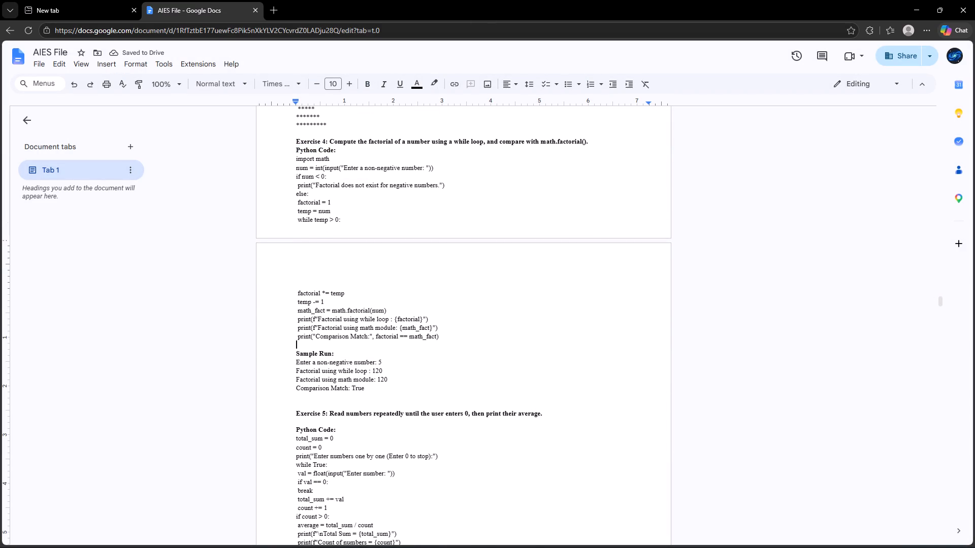
{"action": "key", "text": "BackSpace"}
Set the paragraph spacing before to 1 pt for the Exercise 5 heading about averaging repeatedly entered numbers.
{"action": "scroll", "coordinate": [298, 348], "scroll_direction": "down", "scroll_amount": 2}
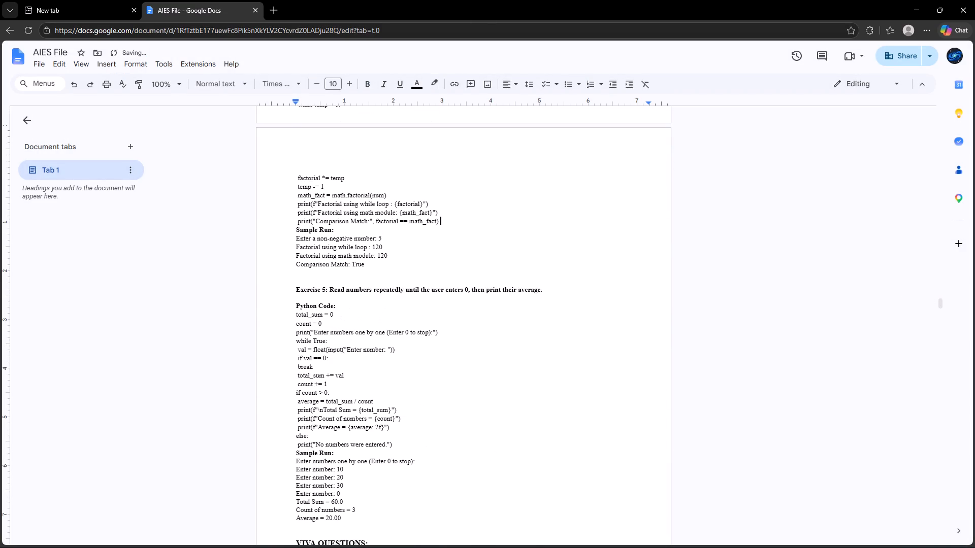
{"action": "left_click", "coordinate": [301, 275]}
{"action": "double_click", "coordinate": [301, 275]}
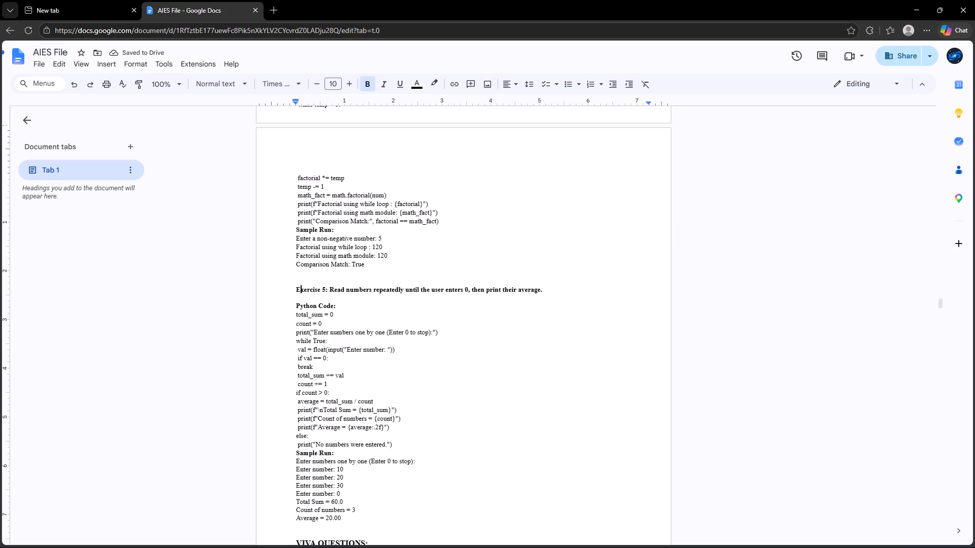
{"action": "left_click", "coordinate": [529, 83]}
{"action": "left_click", "coordinate": [568, 213]}
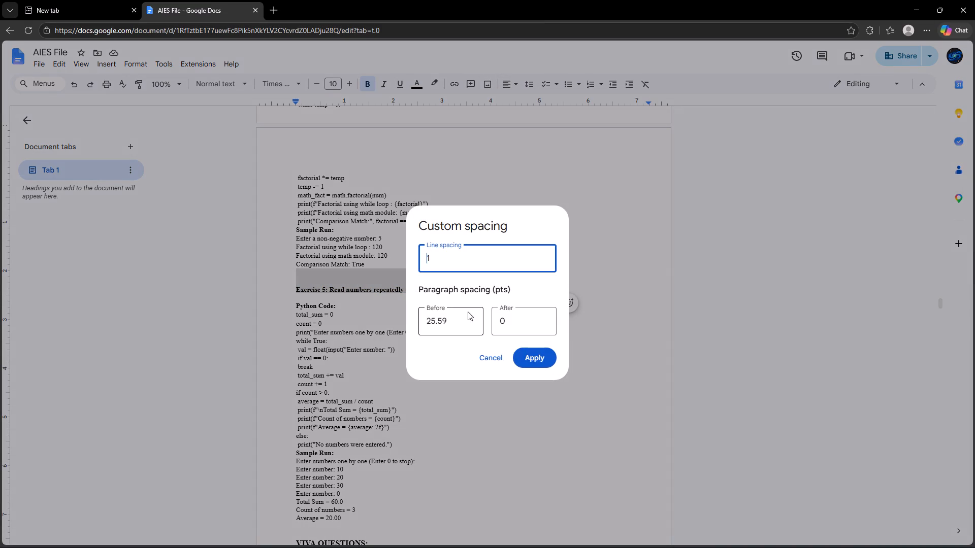
{"action": "double_click", "coordinate": [462, 319]}
{"action": "key", "text": "1"}
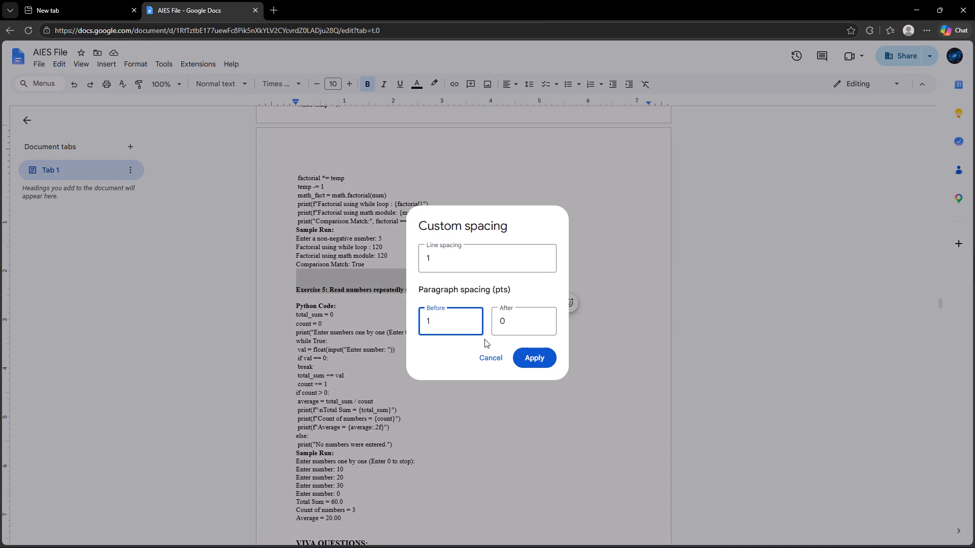
{"action": "left_click", "coordinate": [544, 356]}
Insert a blank line between Exercise 4's sample run and the Exercise 5 heading.
{"action": "left_click", "coordinate": [400, 262]}
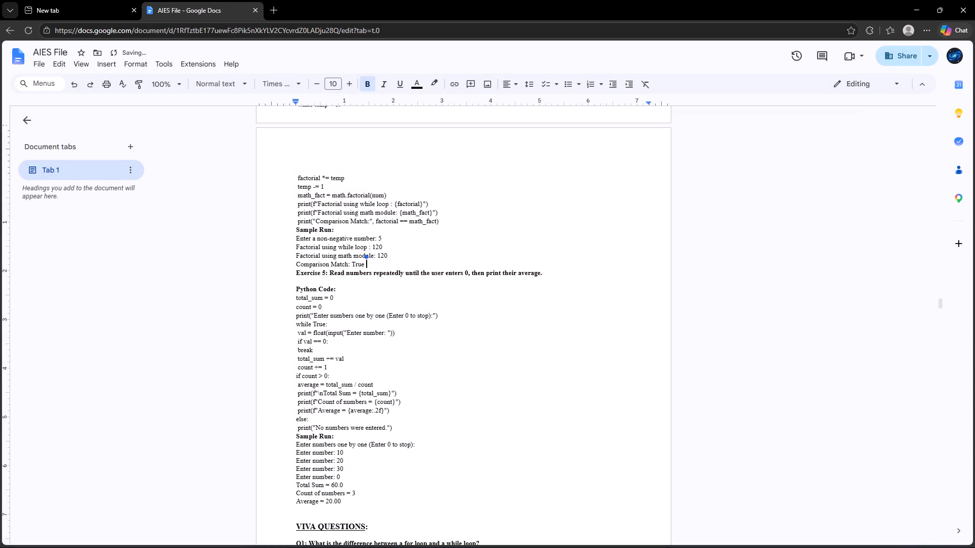
{"action": "key", "text": "Return"}
Set the paragraph spacing before to 1 pt for Exercise 5's whole Python code and sample run, down to "Average = 20.00".
{"action": "scroll", "coordinate": [400, 262], "scroll_direction": "down", "scroll_amount": 2}
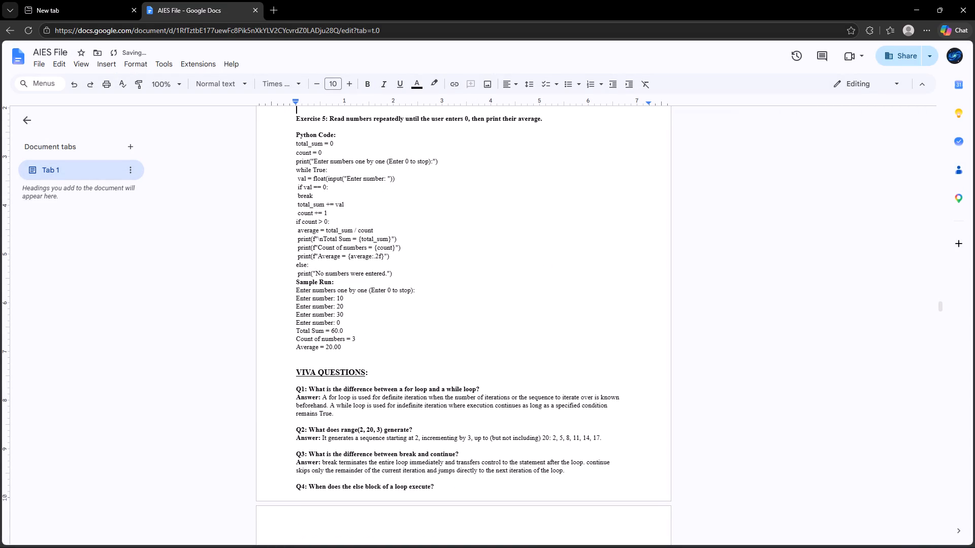
{"action": "left_click_drag", "start_coordinate": [292, 129], "coordinate": [364, 343]}
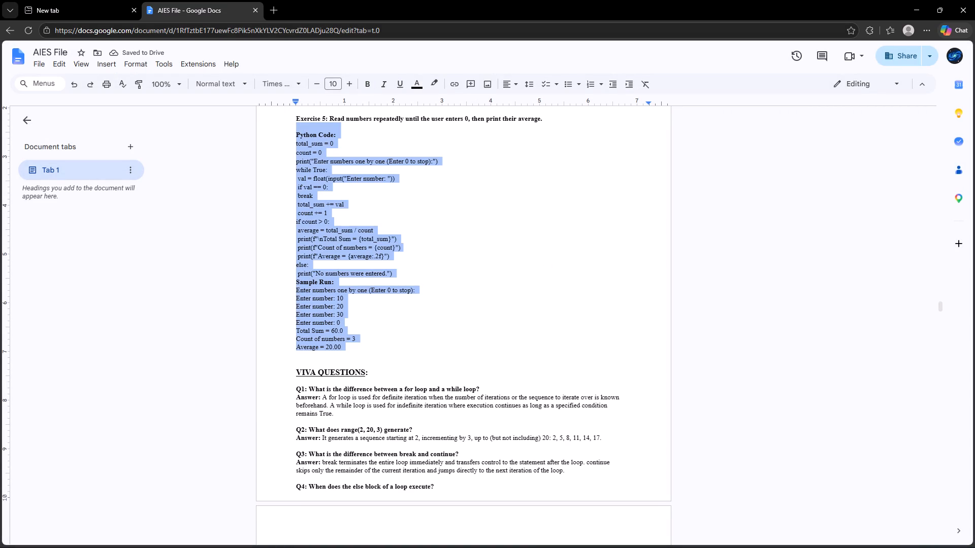
{"action": "left_click_drag", "start_coordinate": [364, 343], "coordinate": [362, 347]}
{"action": "left_click", "coordinate": [533, 87]}
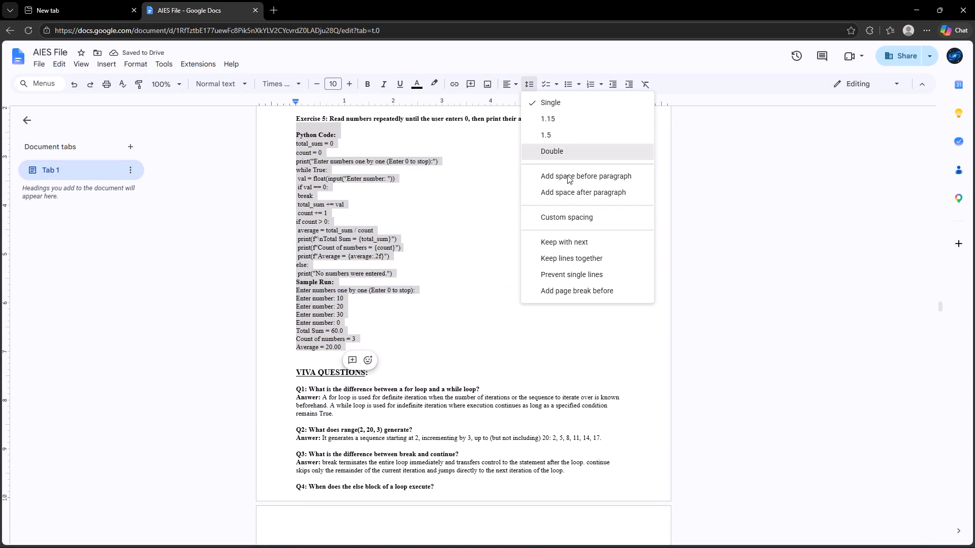
{"action": "left_click", "coordinate": [560, 213]}
{"action": "double_click", "coordinate": [473, 319]}
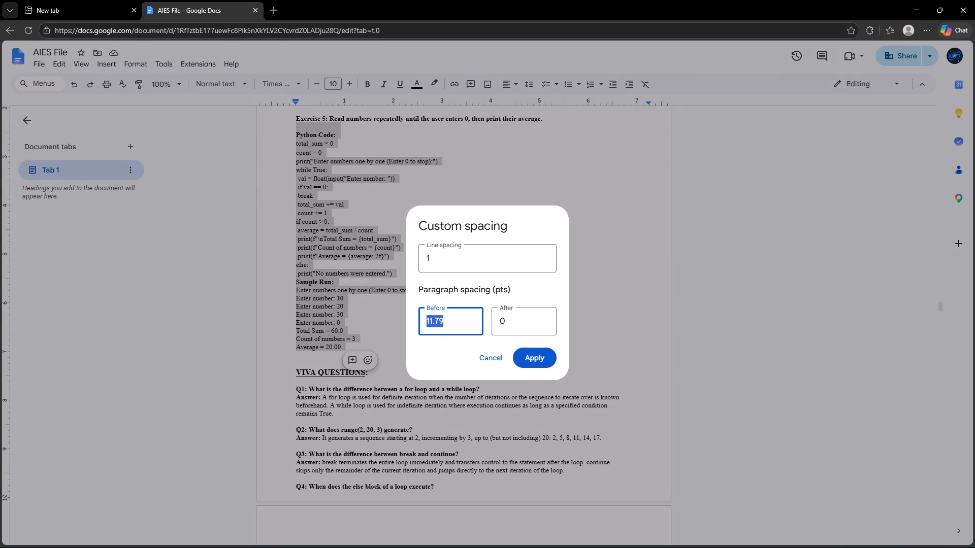
{"action": "key", "text": "1"}
{"action": "left_click", "coordinate": [521, 348]}
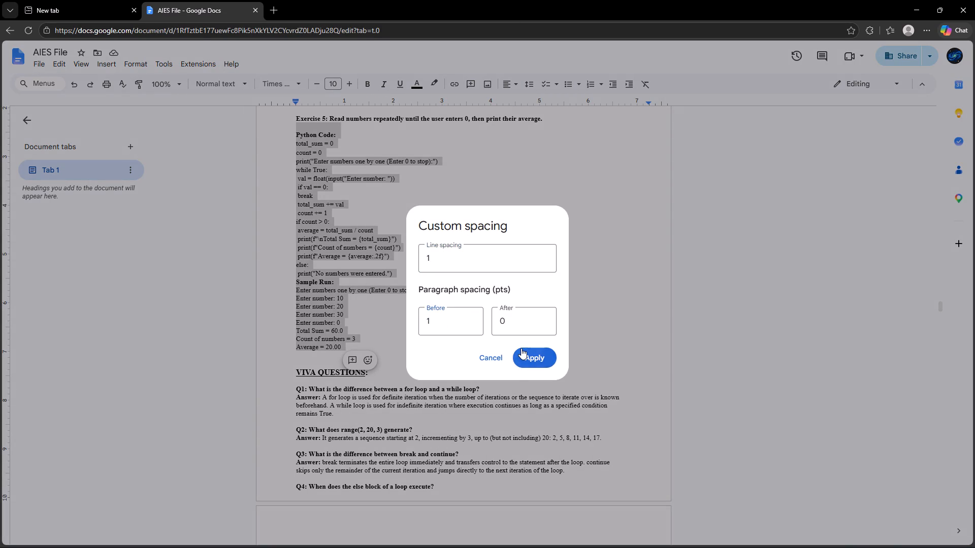
{"action": "scroll", "coordinate": [449, 337], "scroll_direction": "up", "scroll_amount": 1}
{"action": "left_click", "coordinate": [449, 337]}
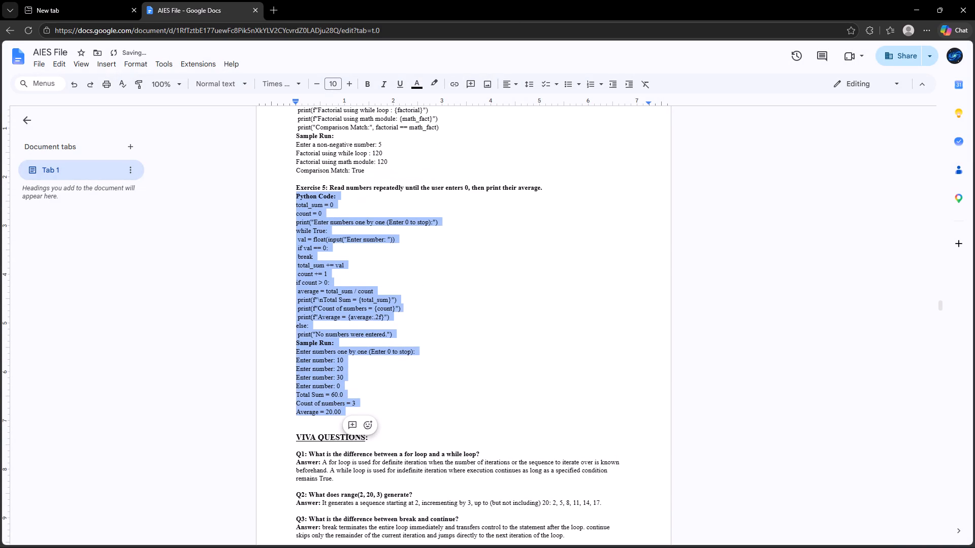
Delete the blank line above Experiment 5's "Sample Output:" heading, following the prime-check code.
{"action": "scroll", "coordinate": [449, 337], "scroll_direction": "down", "scroll_amount": 3}
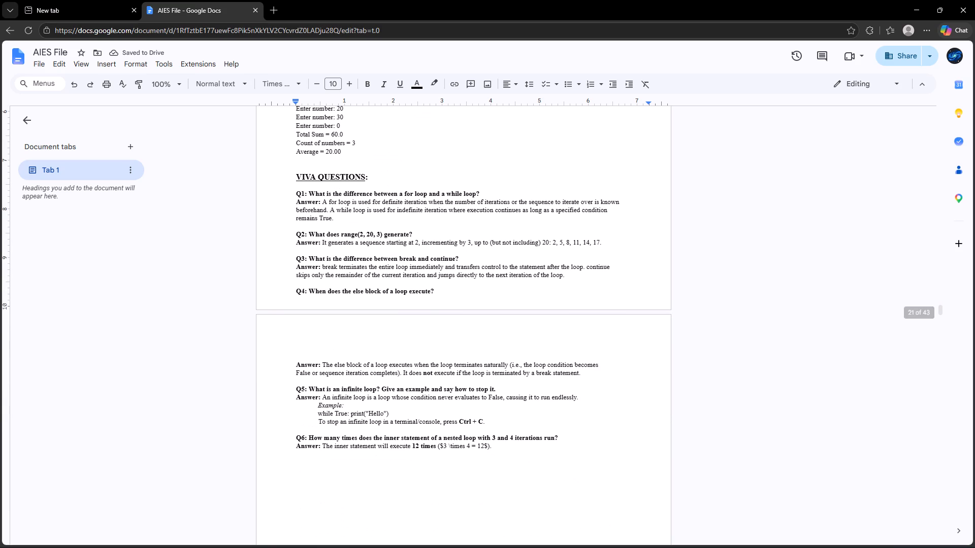
{"action": "scroll", "coordinate": [449, 337], "scroll_direction": "up", "scroll_amount": 5}
{"action": "scroll", "coordinate": [334, 362], "scroll_direction": "up", "scroll_amount": 1}
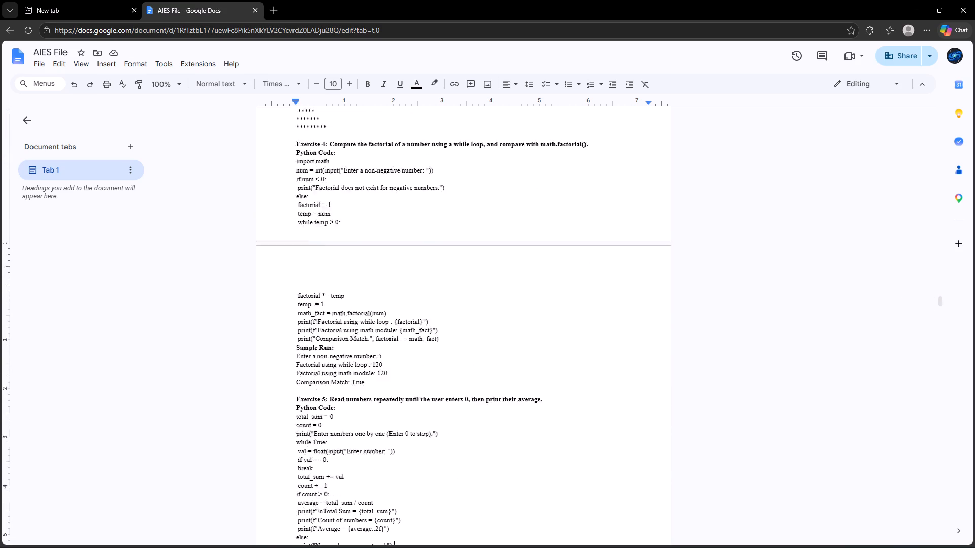
{"action": "scroll", "coordinate": [334, 362], "scroll_direction": "up", "scroll_amount": 9}
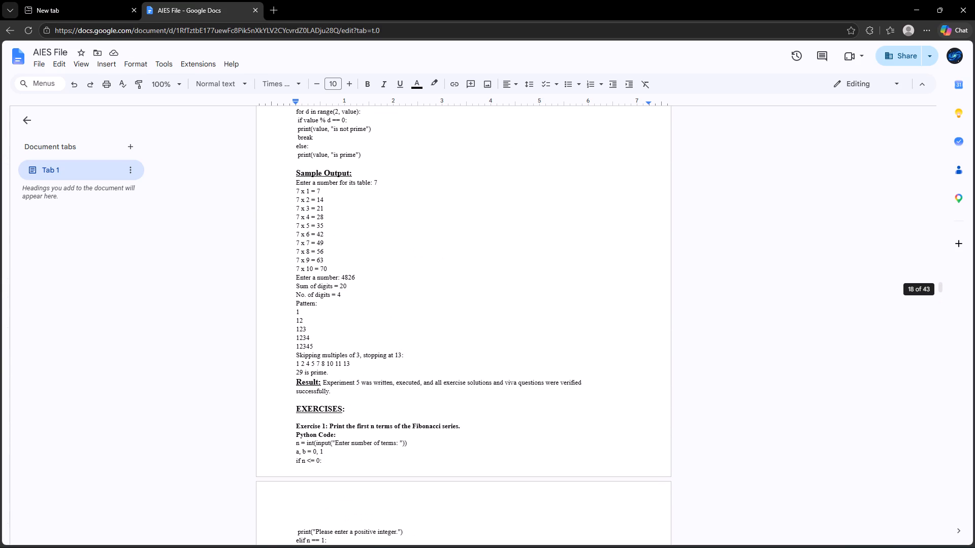
{"action": "scroll", "coordinate": [334, 362], "scroll_direction": "up", "scroll_amount": 3}
{"action": "left_click", "coordinate": [311, 384]}
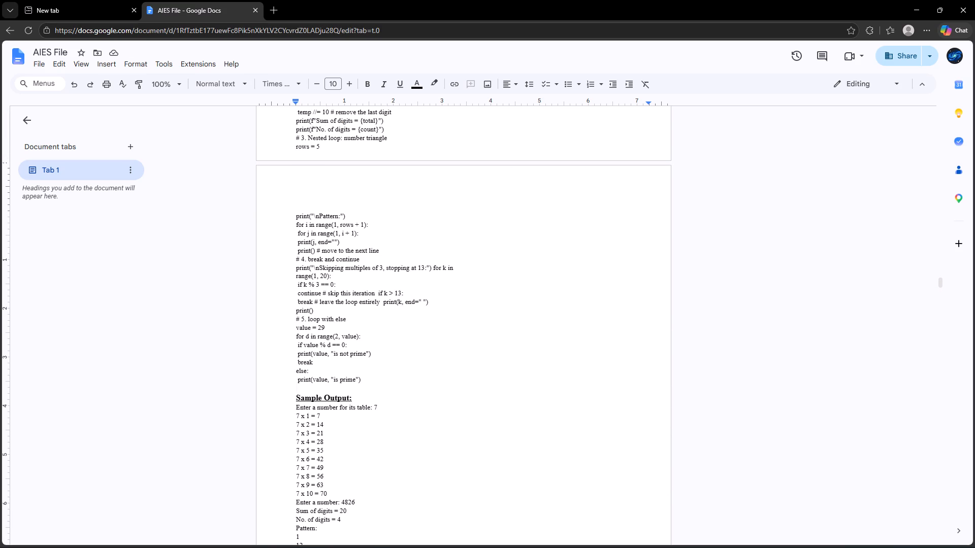
{"action": "key", "text": "BackSpace"}
Set the paragraph spacing before and after to 1 pt for Experiment 5's "Program Source Code:" heading.
{"action": "scroll", "coordinate": [311, 384], "scroll_direction": "up", "scroll_amount": 2}
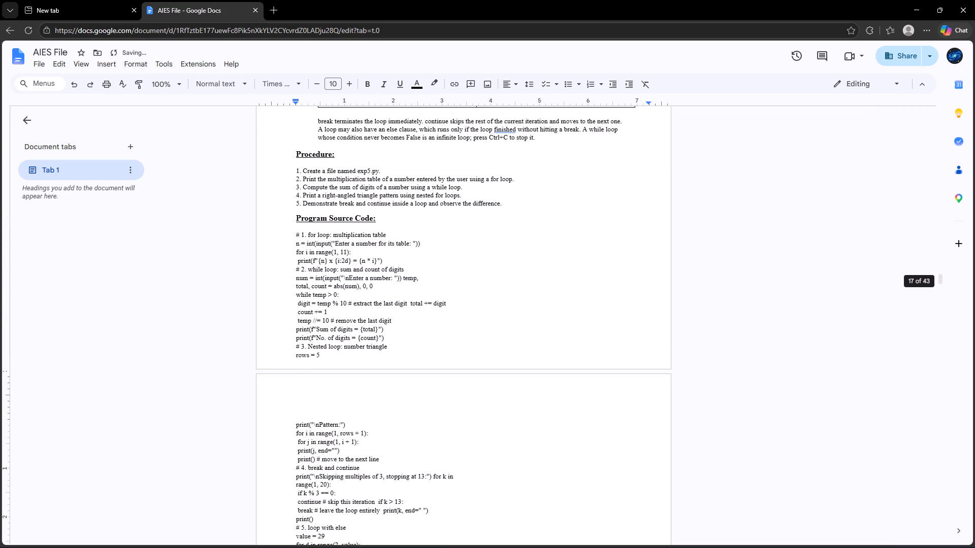
{"action": "scroll", "coordinate": [311, 384], "scroll_direction": "up", "scroll_amount": 2}
{"action": "left_click", "coordinate": [299, 311]}
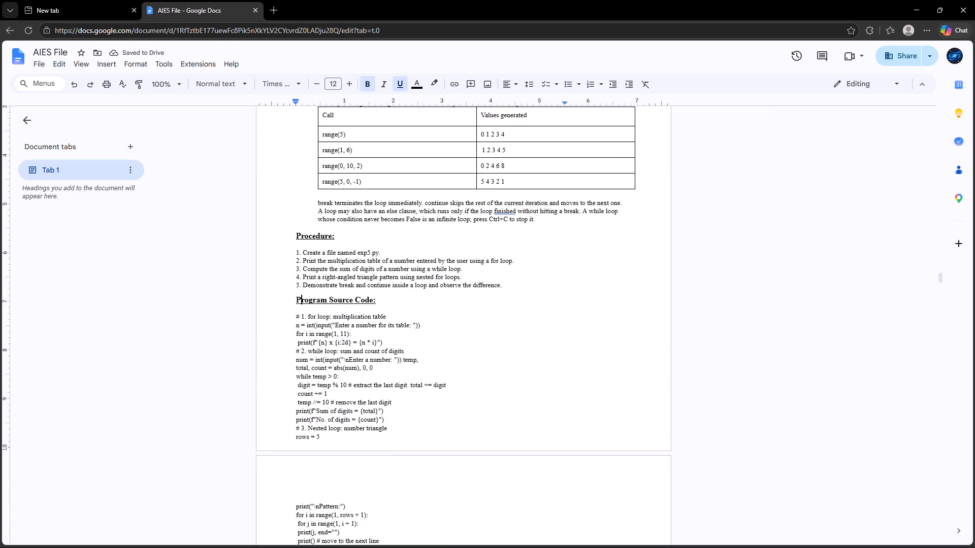
{"action": "left_click", "coordinate": [299, 311]}
{"action": "left_click", "coordinate": [299, 311]}
{"action": "left_click_drag", "start_coordinate": [295, 304], "coordinate": [348, 310]}
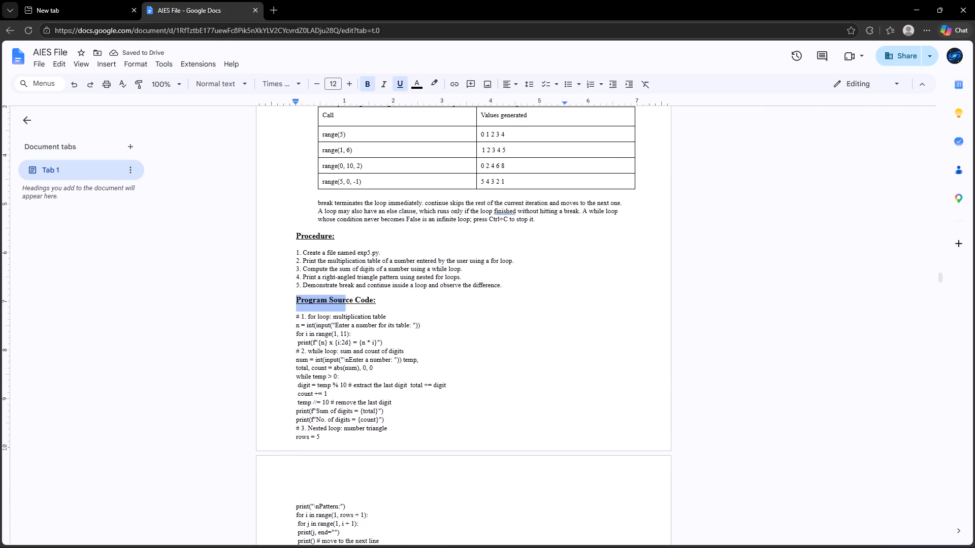
{"action": "left_click_drag", "start_coordinate": [348, 310], "coordinate": [404, 304]}
{"action": "left_click", "coordinate": [523, 87]}
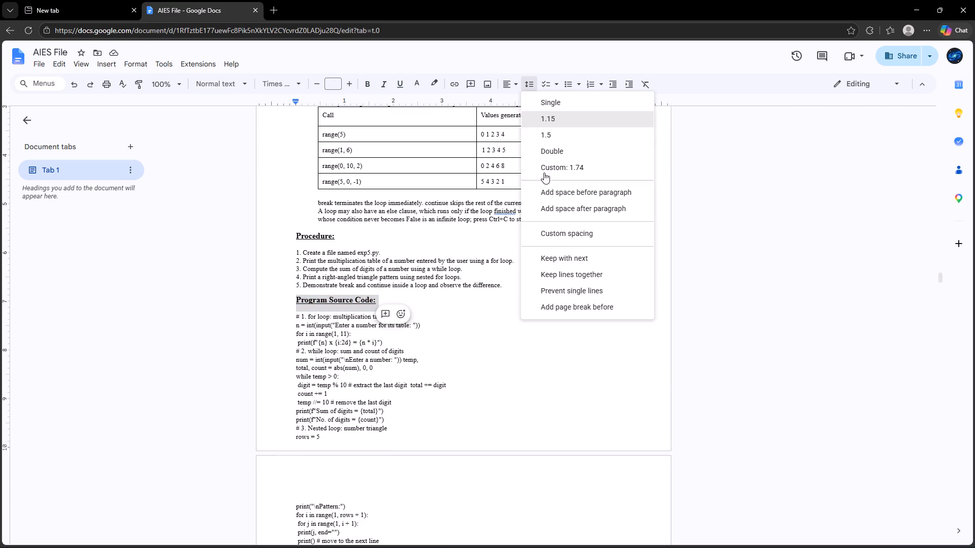
{"action": "left_click", "coordinate": [566, 232]}
{"action": "left_click", "coordinate": [459, 323]}
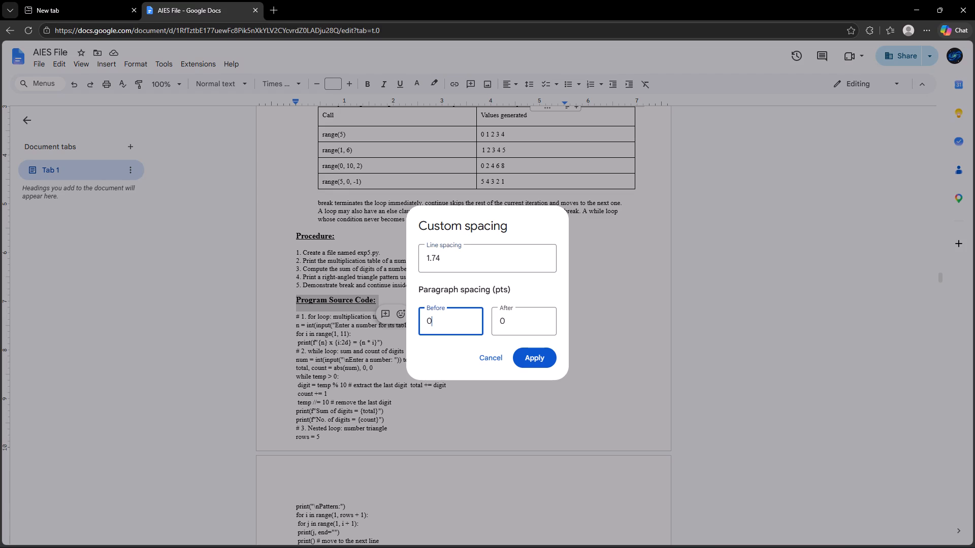
{"action": "key", "text": "BackSpace"}
{"action": "key", "text": "1"}
{"action": "key", "text": "Tab"}
{"action": "key", "text": "1"}
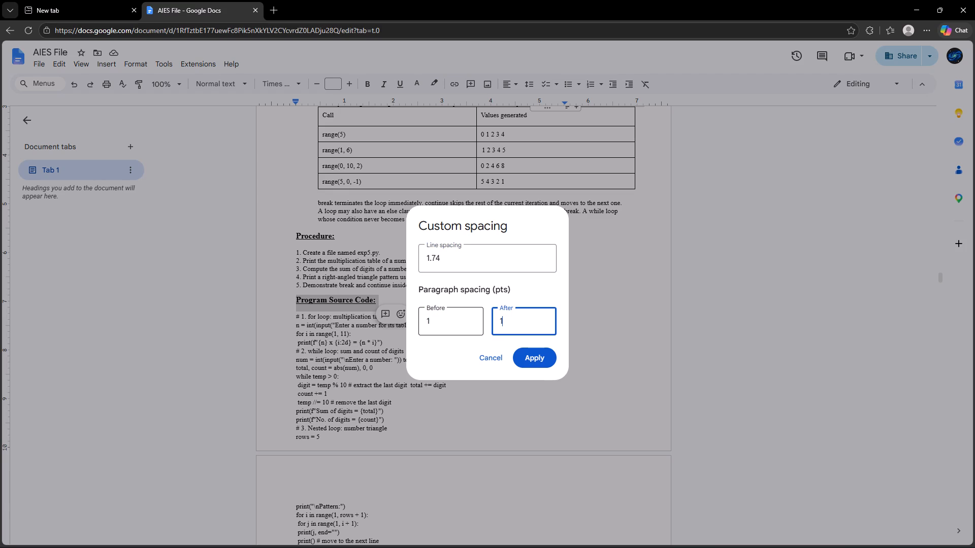
{"action": "key", "text": "Tab"}
{"action": "key", "text": "Tab"}
{"action": "key", "text": "Return"}
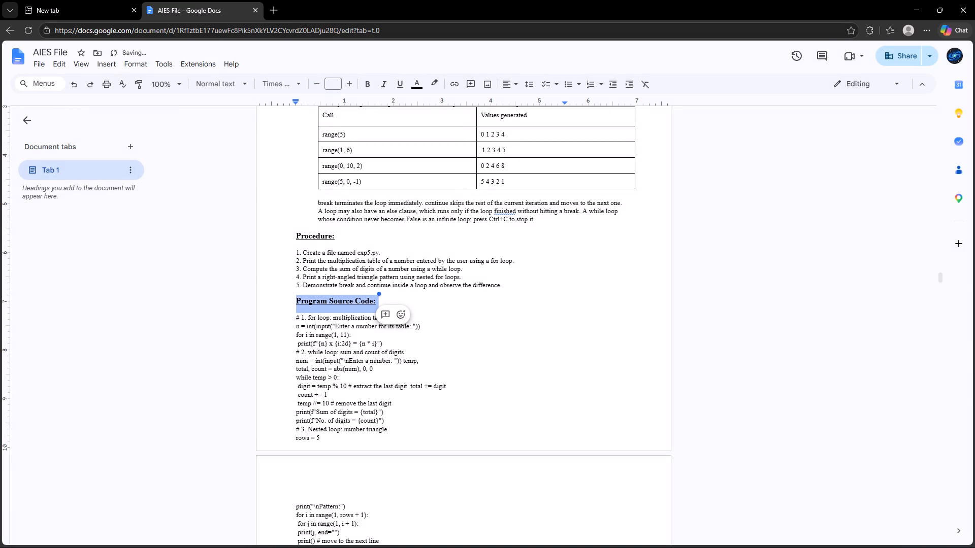
Set the paragraph spacing before to 1 pt for the first Procedure item, "Create a file named exp5.py.".
{"action": "left_click", "coordinate": [363, 253]}
{"action": "left_click", "coordinate": [309, 239]}
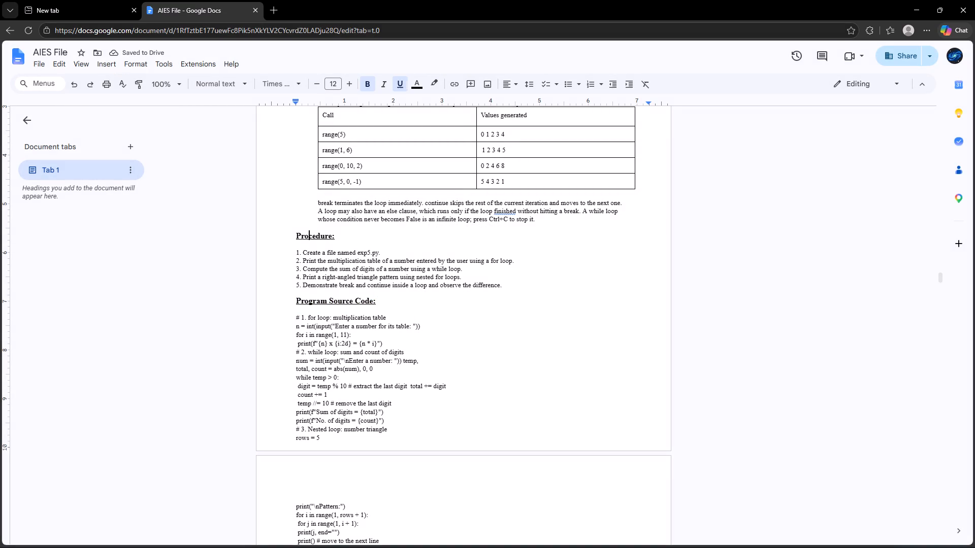
{"action": "left_click", "coordinate": [304, 241]}
{"action": "left_click_drag", "start_coordinate": [297, 241], "coordinate": [360, 242]}
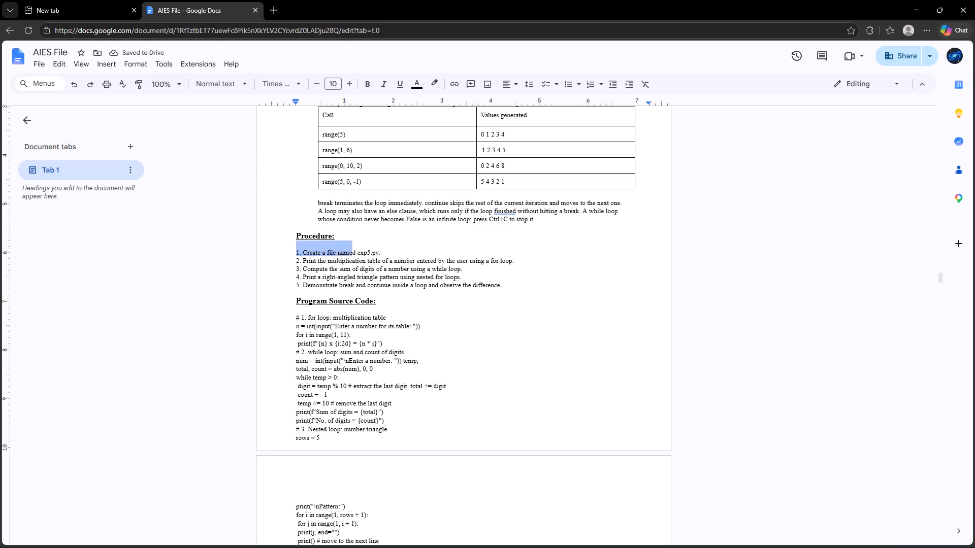
{"action": "left_click_drag", "start_coordinate": [360, 242], "coordinate": [395, 253]}
{"action": "left_click", "coordinate": [531, 81]}
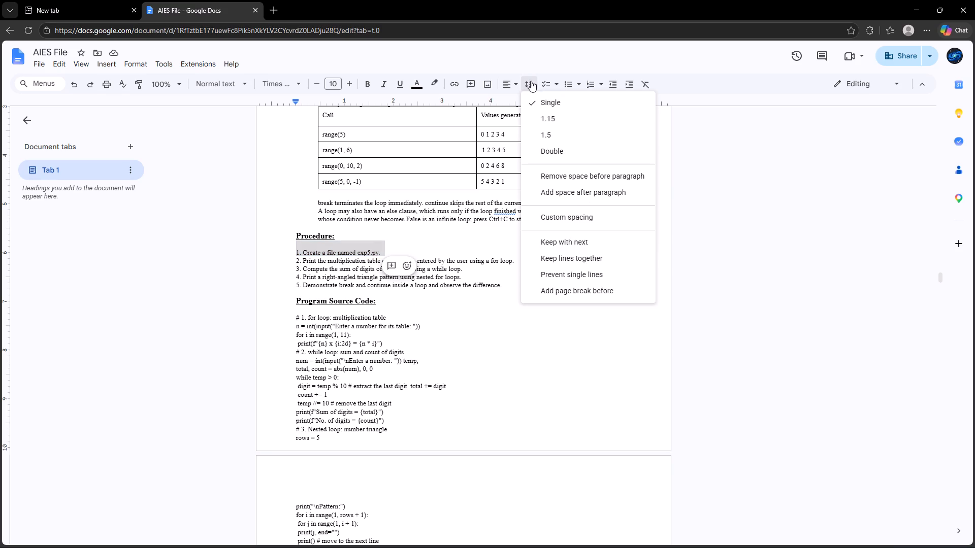
{"action": "left_click", "coordinate": [584, 214]}
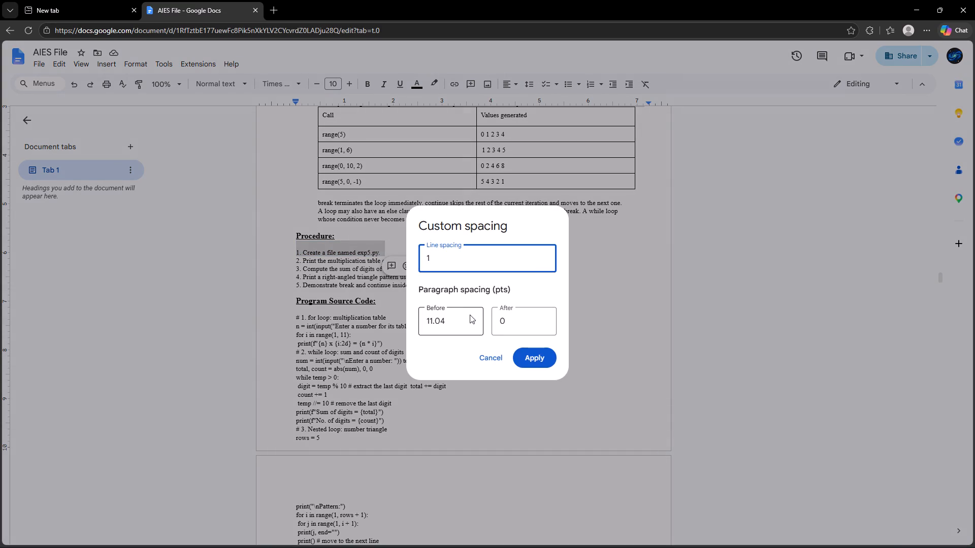
{"action": "double_click", "coordinate": [470, 315]}
{"action": "double_click", "coordinate": [460, 317]}
{"action": "key", "text": "1"}
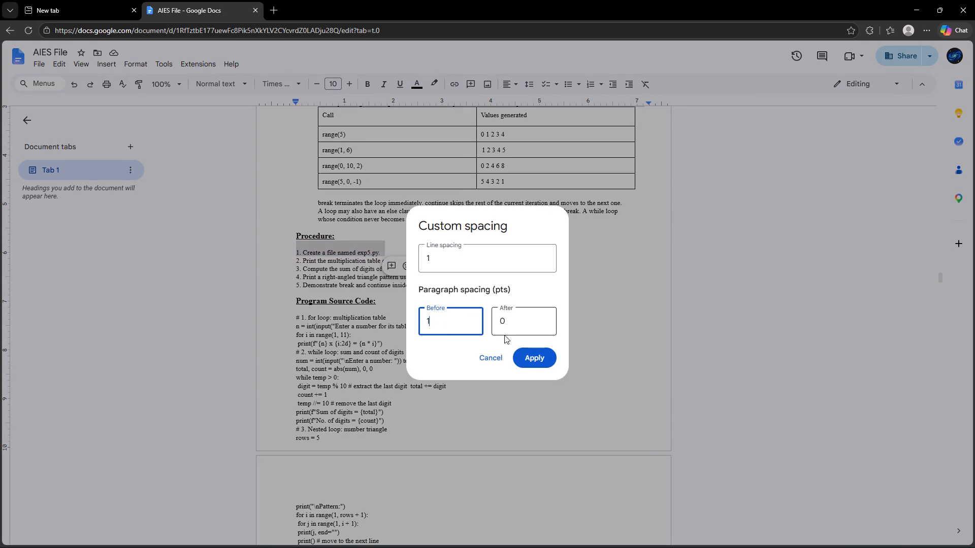
{"action": "left_click", "coordinate": [530, 359]}
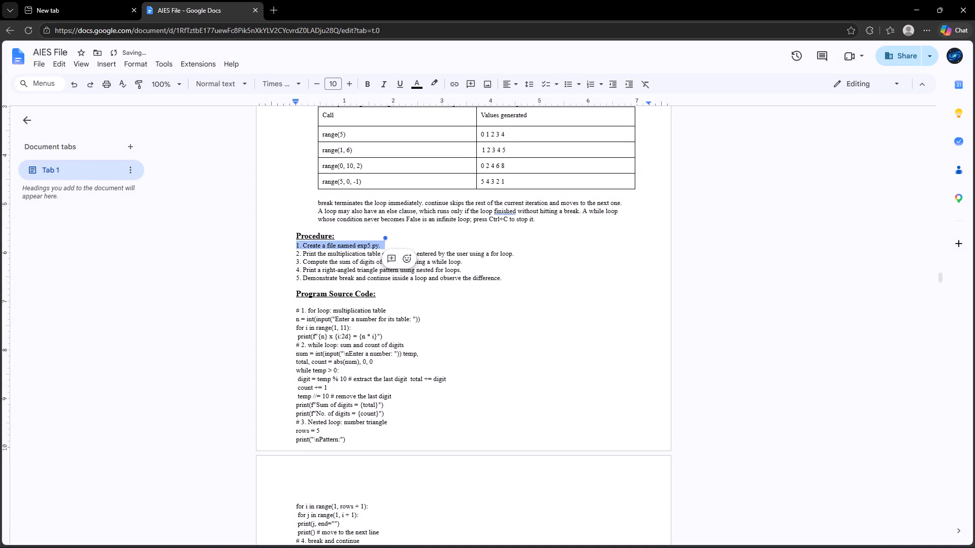
{"action": "left_click", "coordinate": [348, 226]}
Set the paragraph spacing before to 1 pt for the for loop and while loop bullets in Experiment 5's Theory section.
{"action": "scroll", "coordinate": [348, 226], "scroll_direction": "up", "scroll_amount": 2}
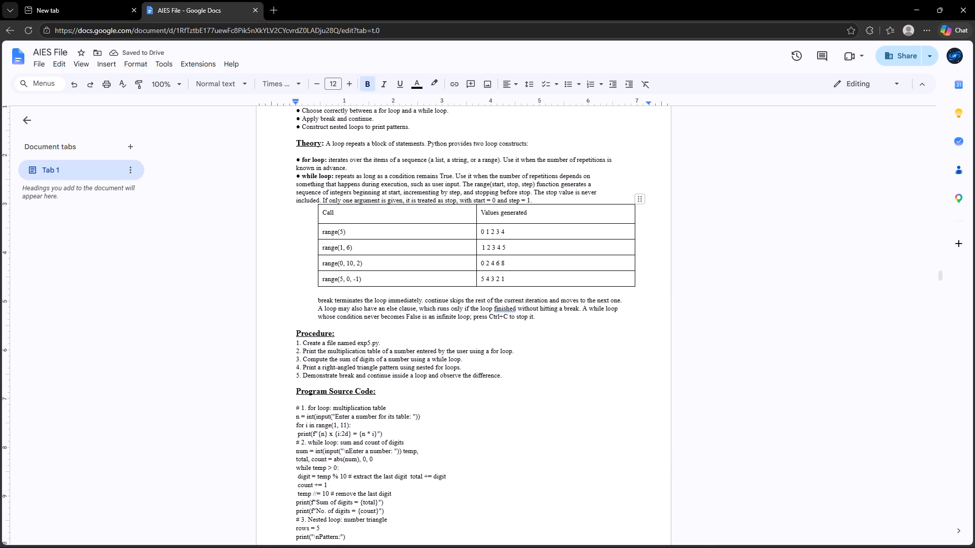
{"action": "left_click", "coordinate": [363, 243]}
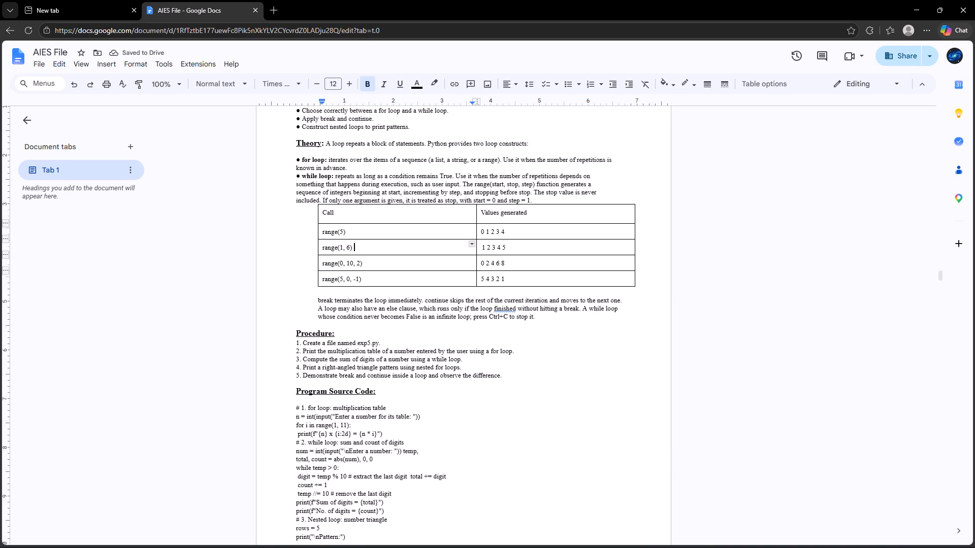
{"action": "left_click", "coordinate": [352, 232]}
{"action": "scroll", "coordinate": [352, 232], "scroll_direction": "up", "scroll_amount": 1}
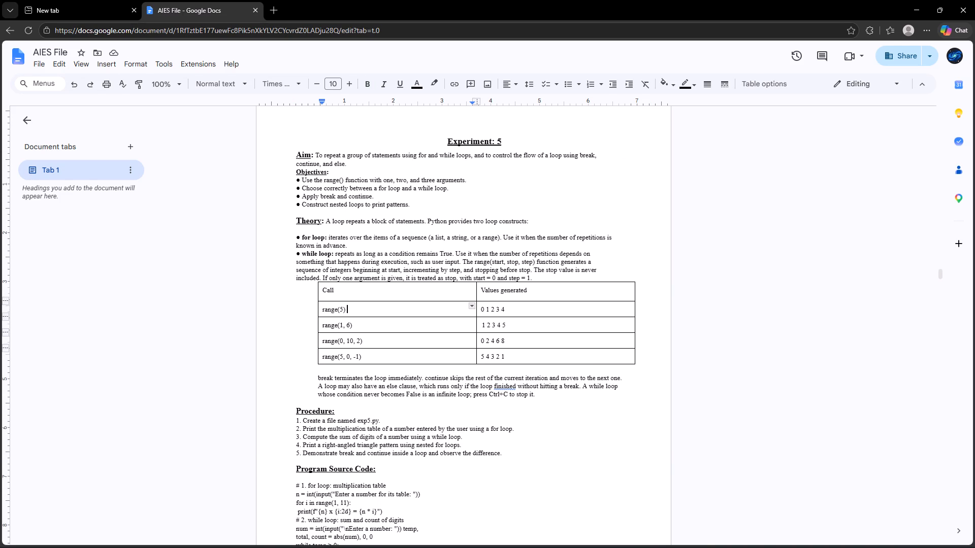
{"action": "left_click", "coordinate": [345, 231]}
{"action": "left_click_drag", "start_coordinate": [294, 237], "coordinate": [456, 274]}
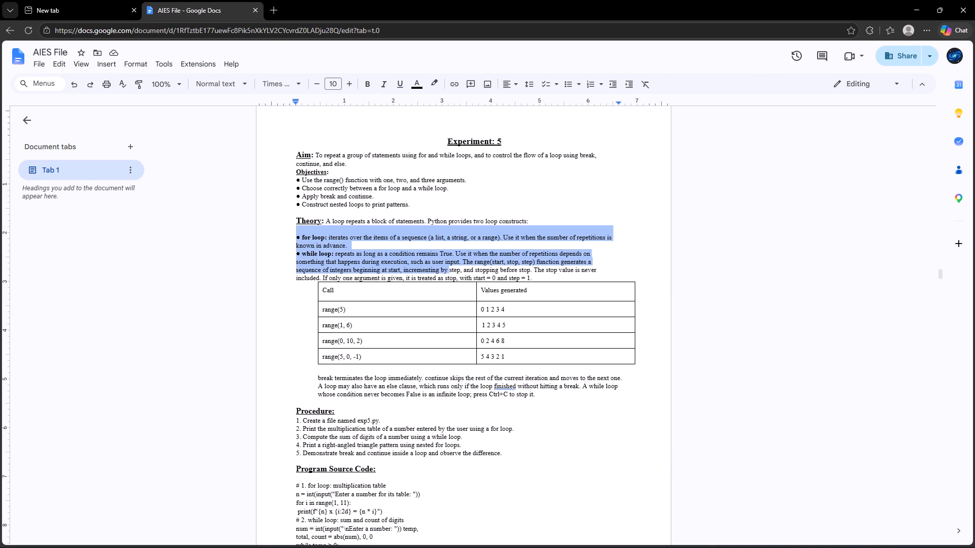
{"action": "left_click_drag", "start_coordinate": [456, 274], "coordinate": [576, 278]}
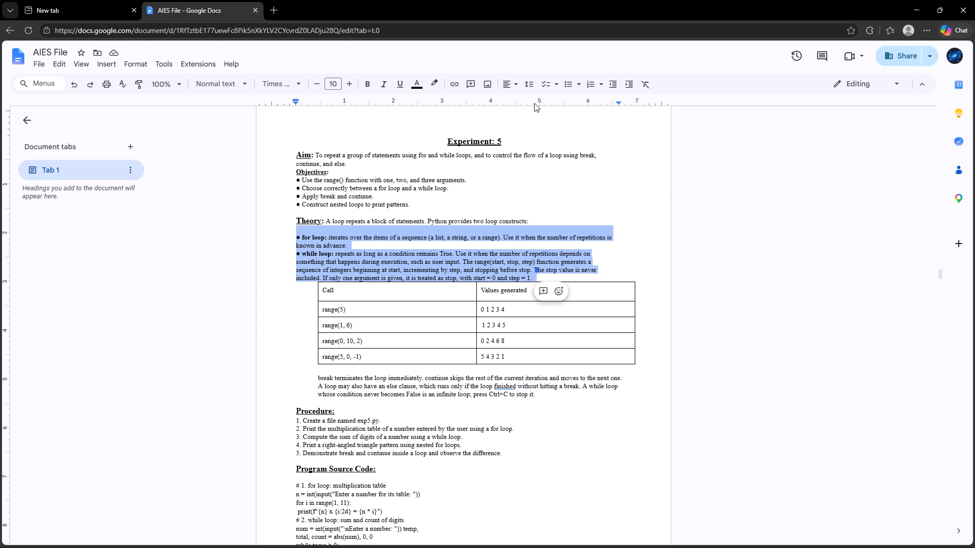
{"action": "left_click", "coordinate": [526, 88]}
{"action": "left_click", "coordinate": [558, 220]}
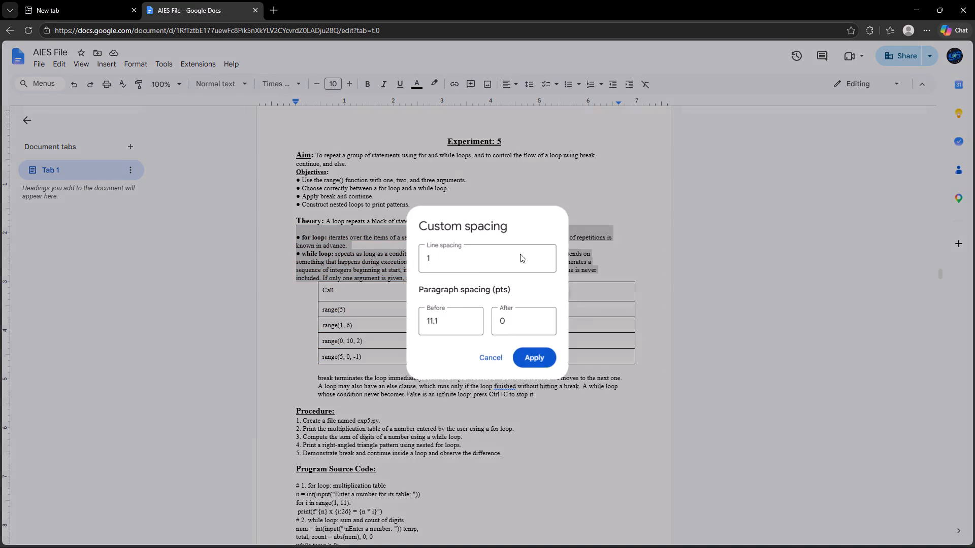
{"action": "left_click", "coordinate": [448, 319]}
{"action": "key", "text": "BackSpace"}
{"action": "key", "text": "BackSpace"}
{"action": "key", "text": "BackSpace"}
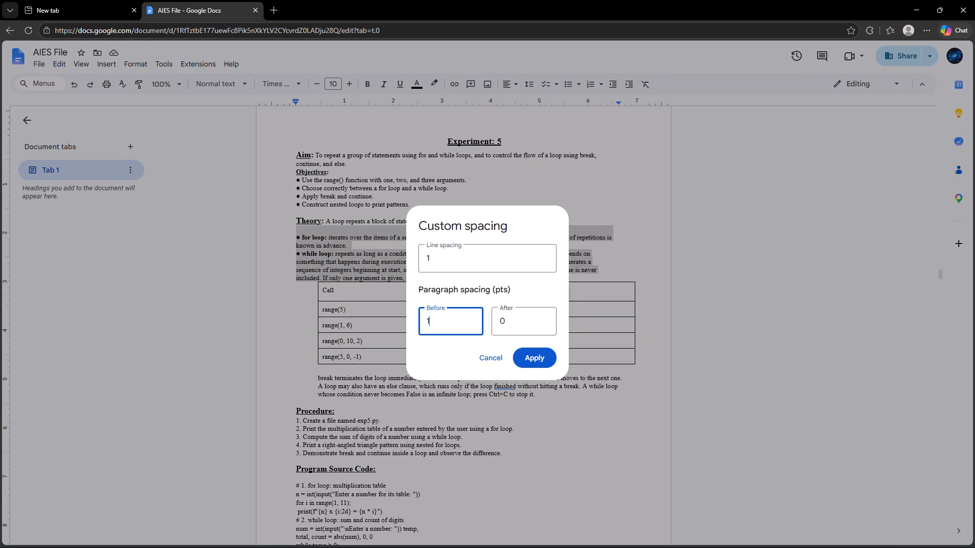
{"action": "left_click", "coordinate": [542, 352]}
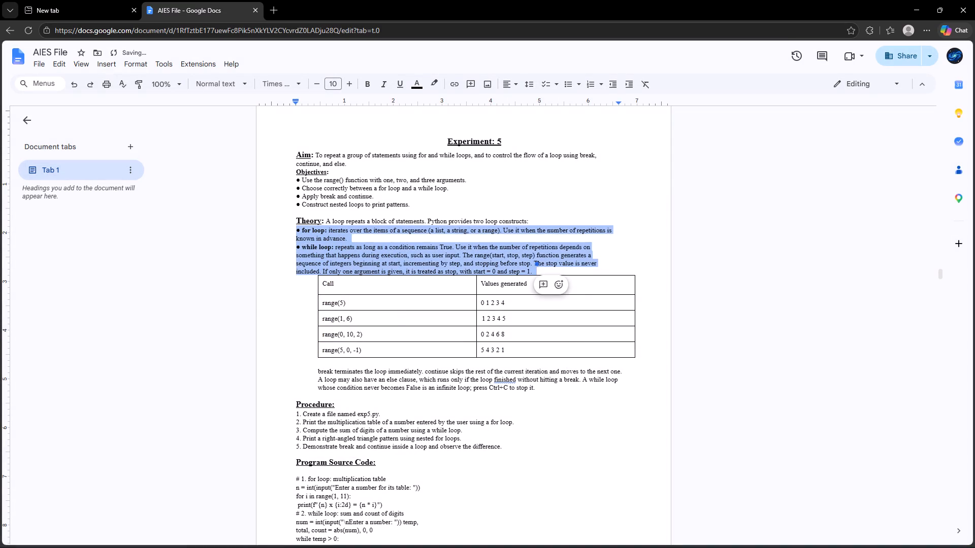
{"action": "left_click", "coordinate": [618, 204]}
Review the rest of Experiment 5, from the text around the range table through the sample output and exercises to the viva questions.
{"action": "scroll", "coordinate": [481, 258], "scroll_direction": "down", "scroll_amount": 1}
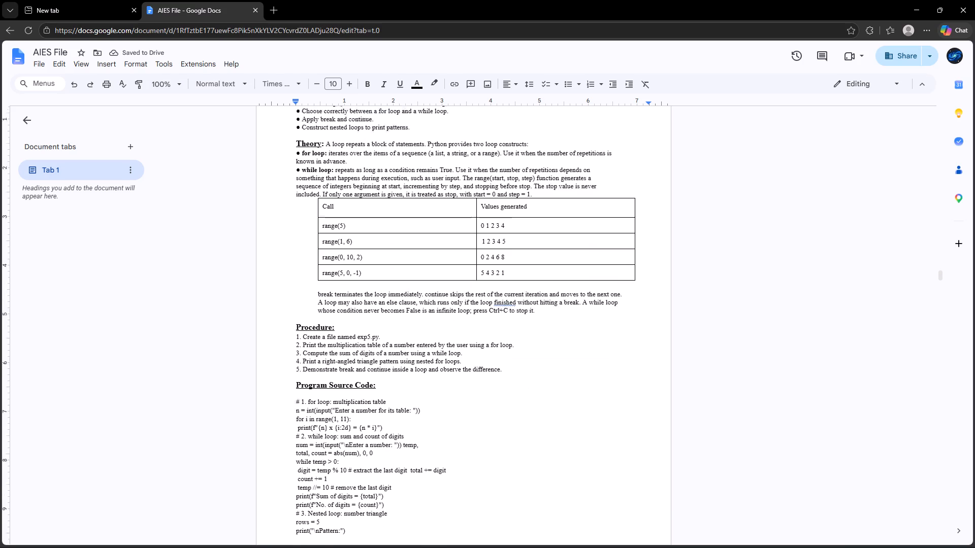
{"action": "scroll", "coordinate": [481, 258], "scroll_direction": "down", "scroll_amount": 1}
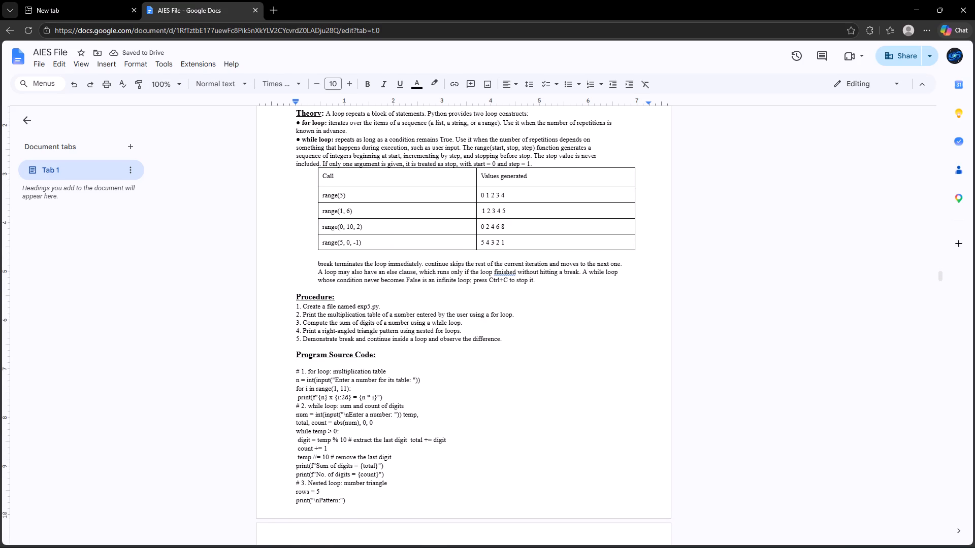
{"action": "left_click", "coordinate": [539, 158]}
{"action": "scroll", "coordinate": [416, 241], "scroll_direction": "down", "scroll_amount": 1}
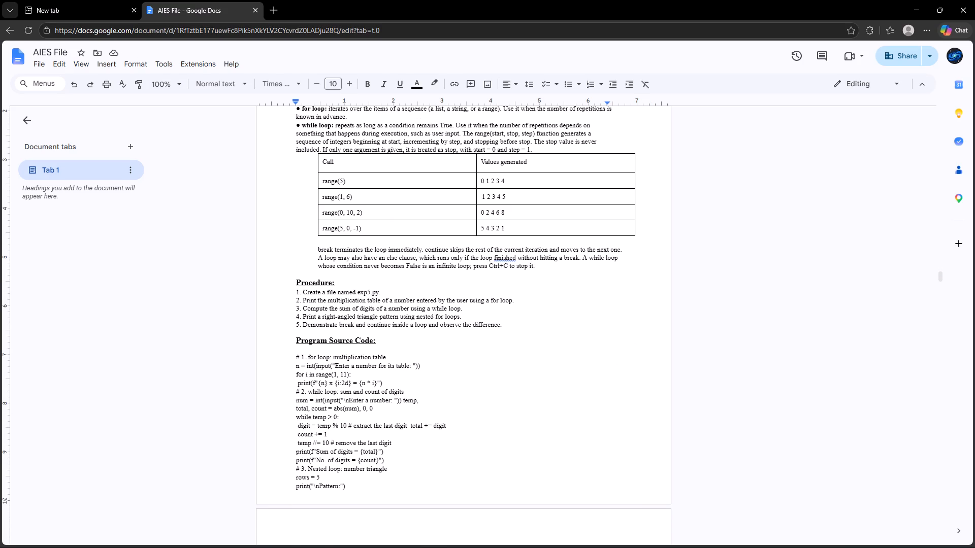
{"action": "left_click_drag", "start_coordinate": [319, 251], "coordinate": [353, 255]}
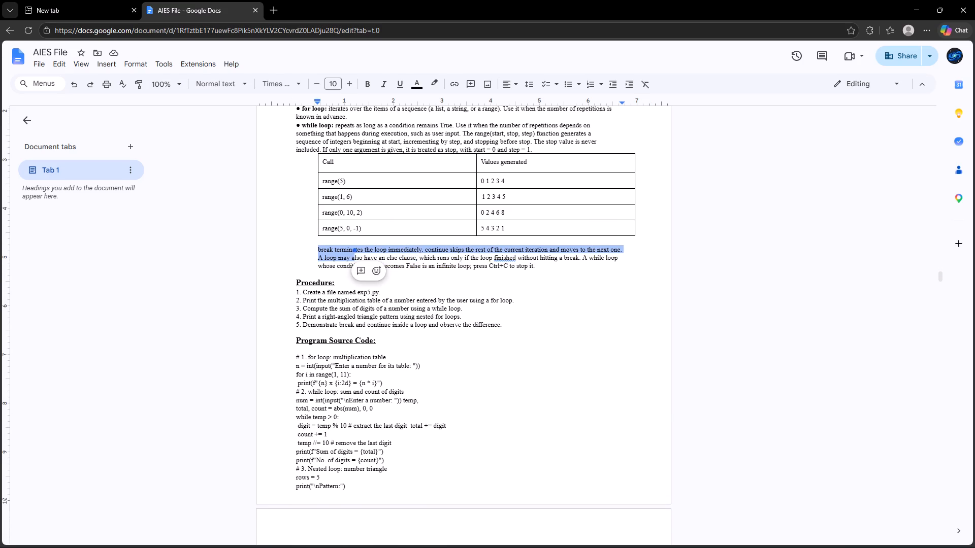
{"action": "scroll", "coordinate": [359, 321], "scroll_direction": "down", "scroll_amount": 1}
{"action": "scroll", "coordinate": [342, 394], "scroll_direction": "down", "scroll_amount": 4}
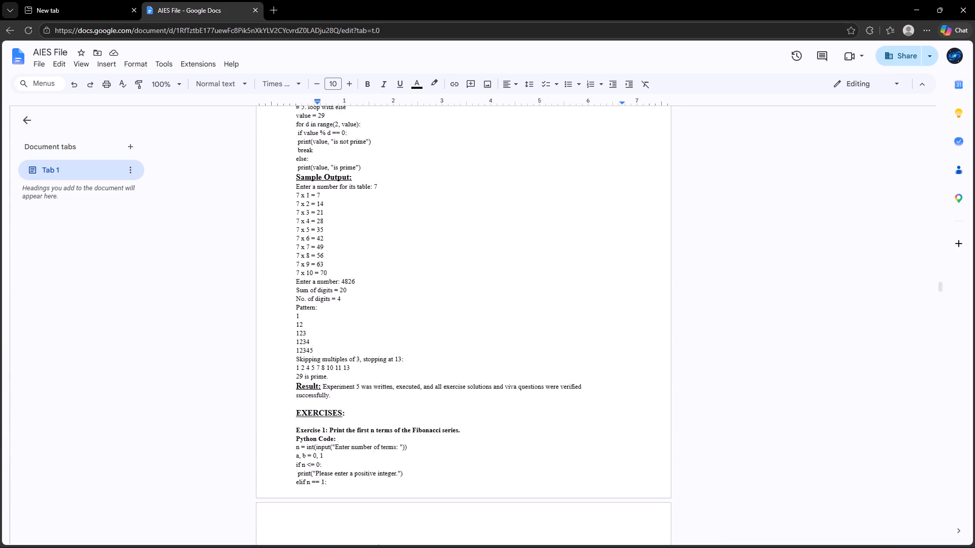
{"action": "scroll", "coordinate": [330, 379], "scroll_direction": "down", "scroll_amount": 2}
{"action": "left_click", "coordinate": [313, 349]}
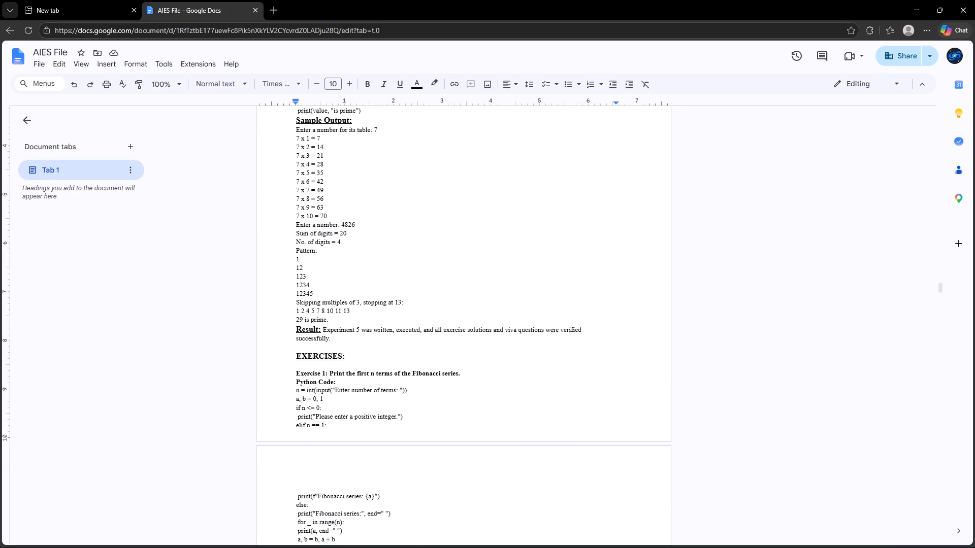
{"action": "scroll", "coordinate": [313, 349], "scroll_direction": "down", "scroll_amount": 13}
{"action": "scroll", "coordinate": [313, 349], "scroll_direction": "up", "scroll_amount": 2}
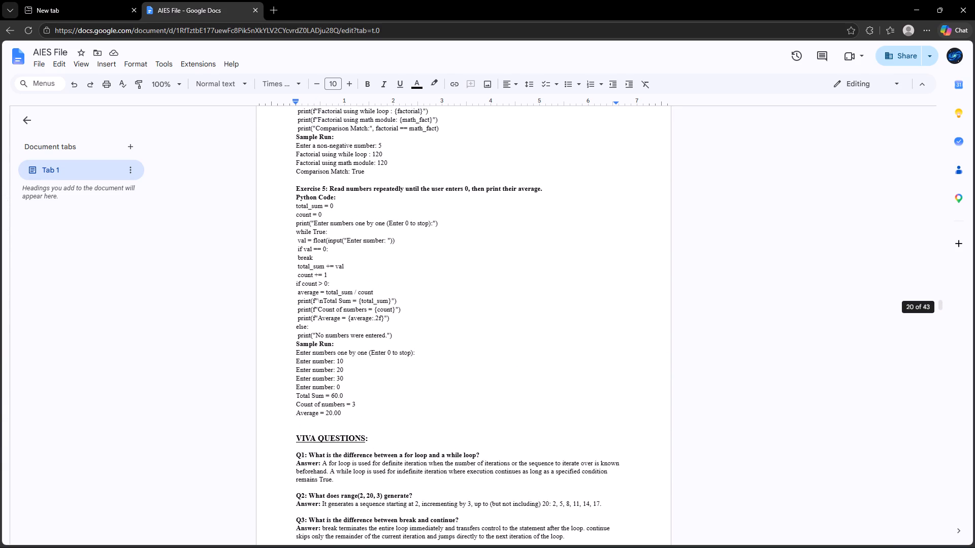
{"action": "scroll", "coordinate": [313, 349], "scroll_direction": "down", "scroll_amount": 3}
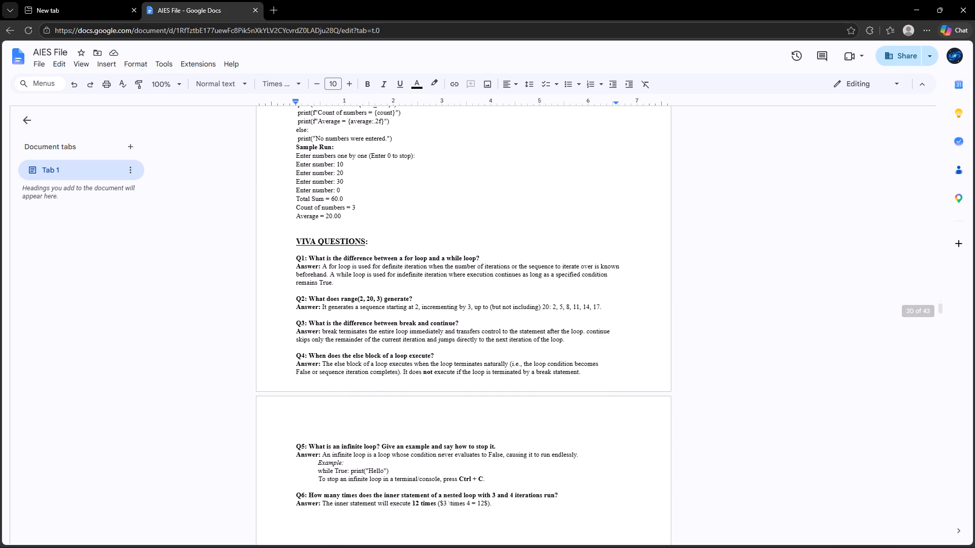
Join the while True: print("Hello") line onto the "Example:" line in the answer to viva question Q5.
{"action": "left_click", "coordinate": [344, 461]}
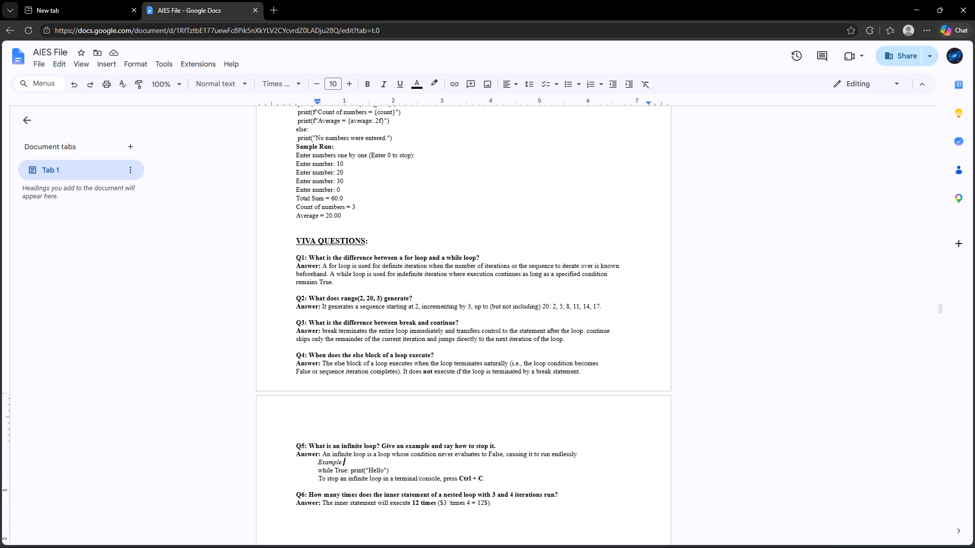
{"action": "left_click", "coordinate": [314, 472]}
{"action": "key", "text": "BackSpace"}
{"action": "key", "text": "BackSpace"}
Remove the italics from Q5's indented answer lines, from "Example:" through the line on stopping an infinite loop.
{"action": "key", "text": "Left"}
{"action": "key", "text": "Left"}
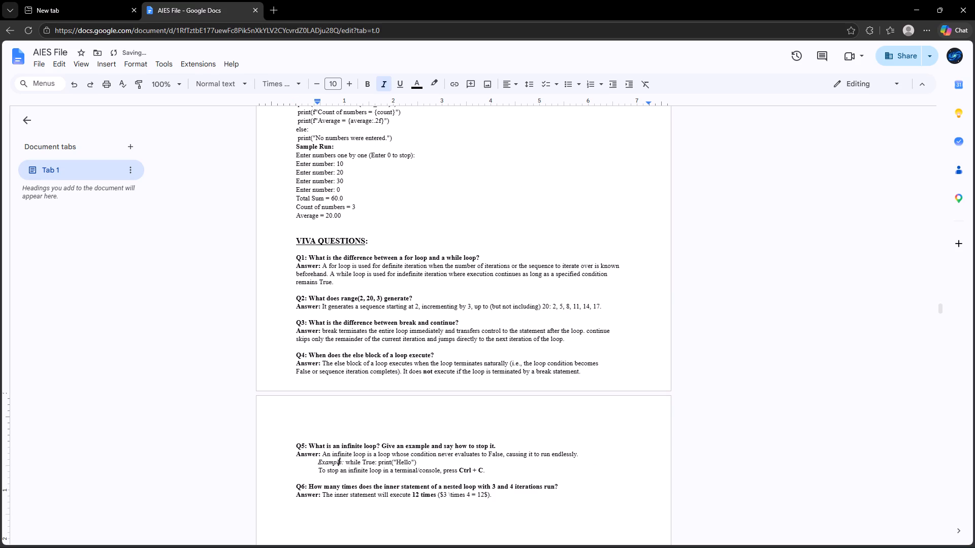
{"action": "key", "text": "Left"}
{"action": "key", "text": "Left"}
{"action": "key", "text": "Left"}
{"action": "key", "text": "Left"}
{"action": "key", "text": "Left"}
{"action": "key", "text": "Left"}
{"action": "key", "text": "Left"}
{"action": "key", "text": "Left"}
{"action": "key", "text": "Right"}
{"action": "key", "text": "ctrl+shift+Down"}
{"action": "key", "text": "ctrl+shift+Down"}
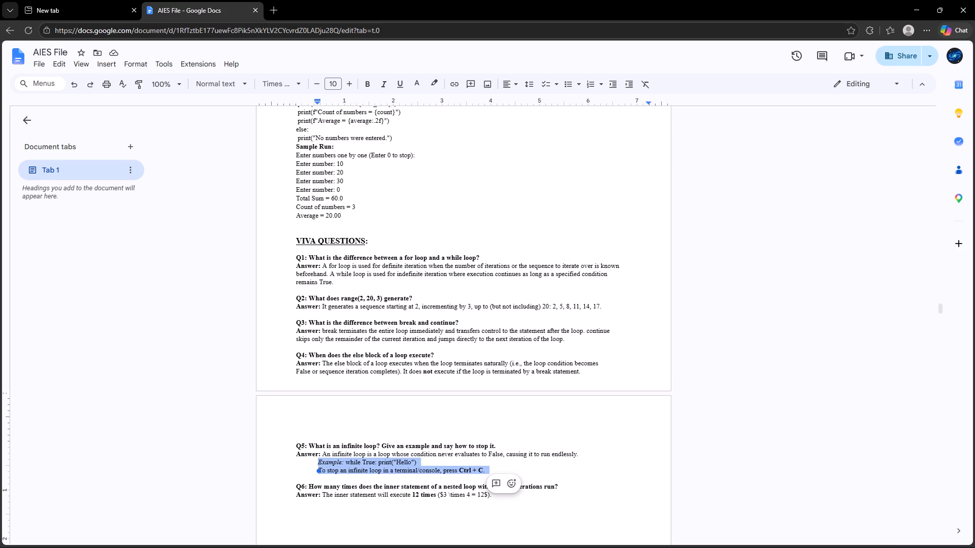
{"action": "key", "text": "ctrl+i"}
{"action": "key", "text": "ctrl+i"}
{"action": "left_click", "coordinate": [393, 421]}
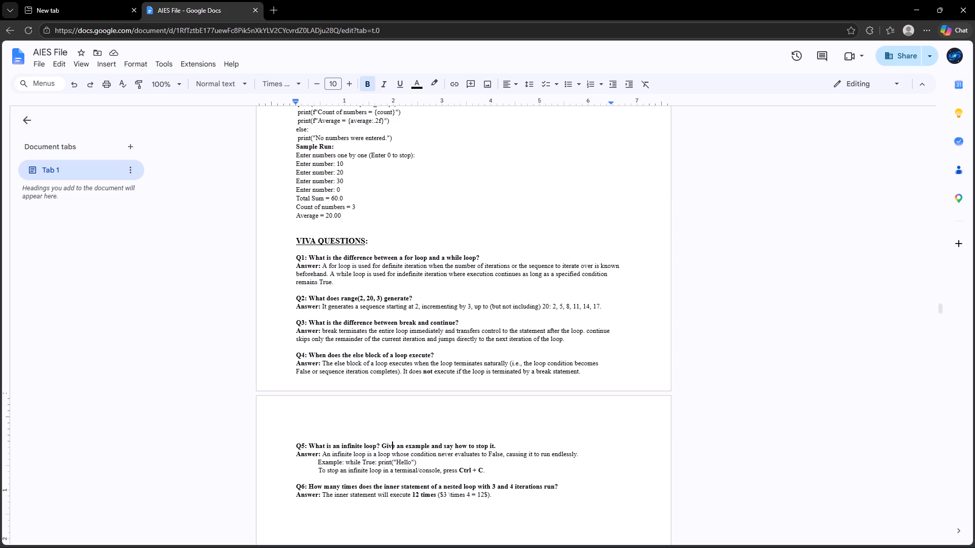
Set the paragraph spacing before Experiment 5's VIVA QUESTIONS heading to 0 pt.
{"action": "scroll", "coordinate": [393, 421], "scroll_direction": "down", "scroll_amount": 2}
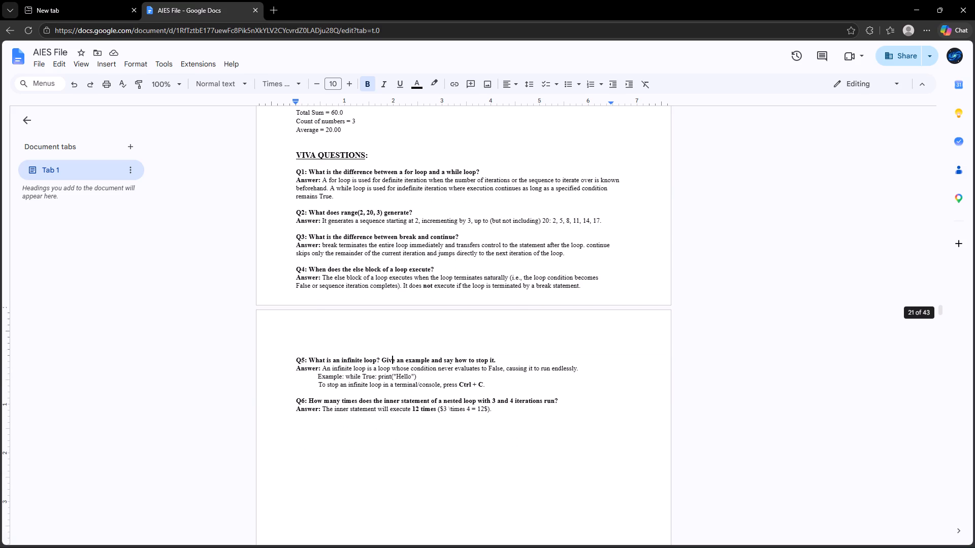
{"action": "scroll", "coordinate": [393, 421], "scroll_direction": "up", "scroll_amount": 2}
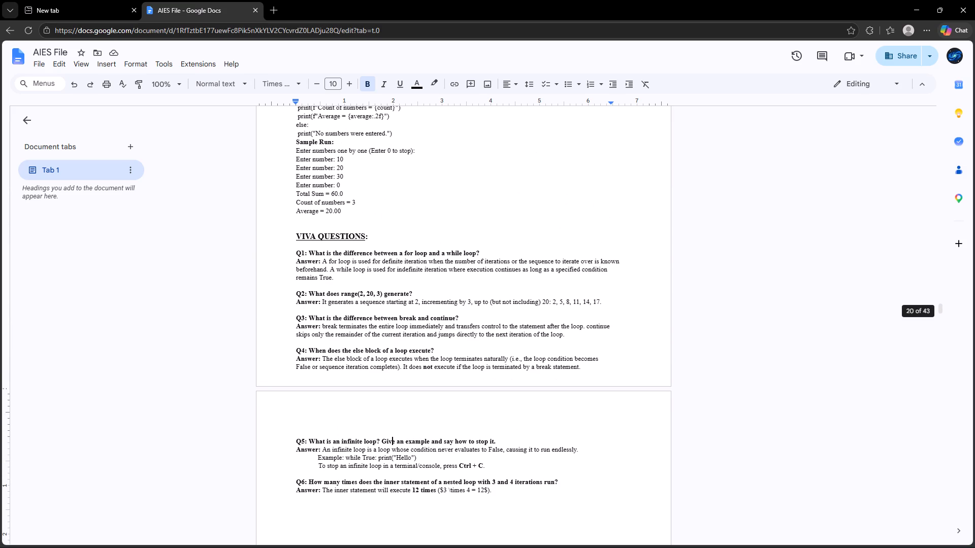
{"action": "scroll", "coordinate": [339, 321], "scroll_direction": "up", "scroll_amount": 1}
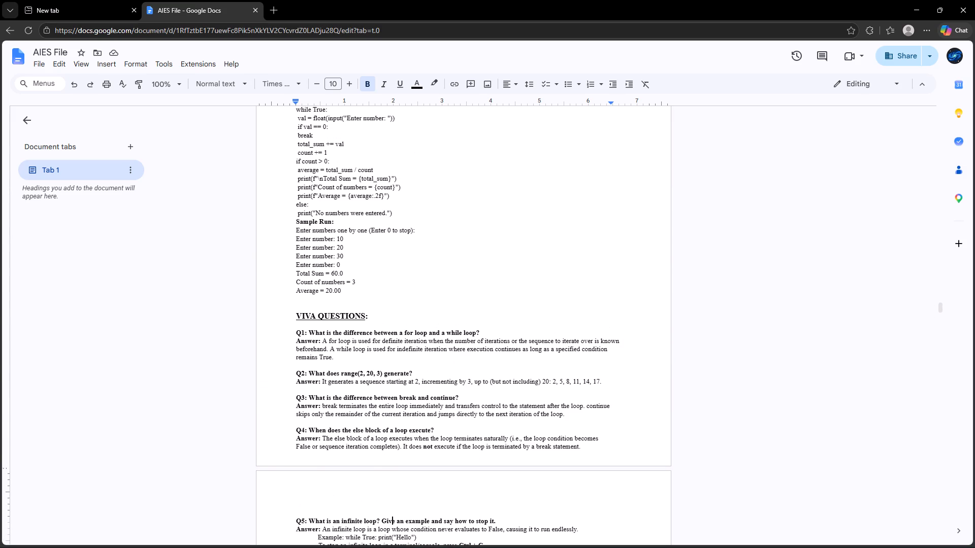
{"action": "left_click_drag", "start_coordinate": [312, 299], "coordinate": [287, 309]}
{"action": "left_click", "coordinate": [287, 309]}
{"action": "left_click", "coordinate": [296, 304]}
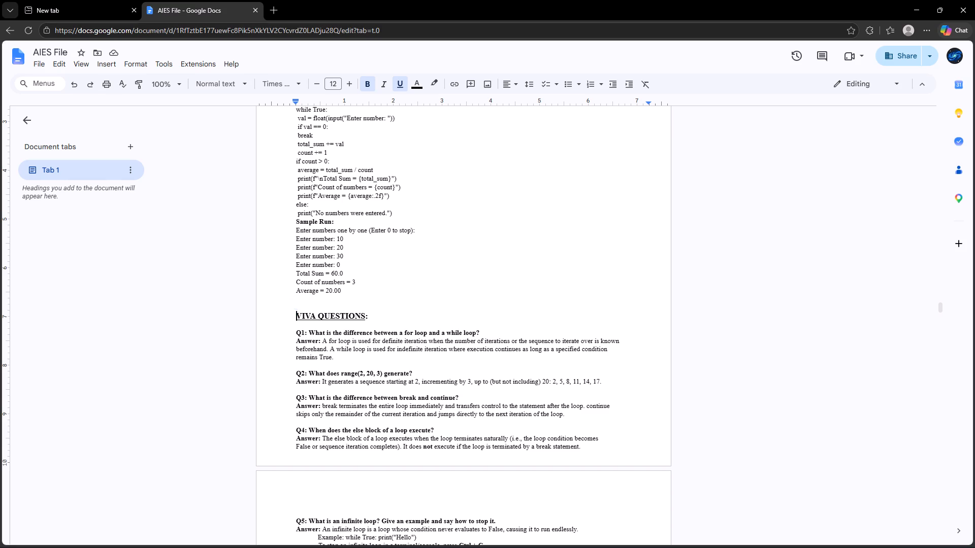
{"action": "left_click_drag", "start_coordinate": [298, 313], "coordinate": [387, 319]}
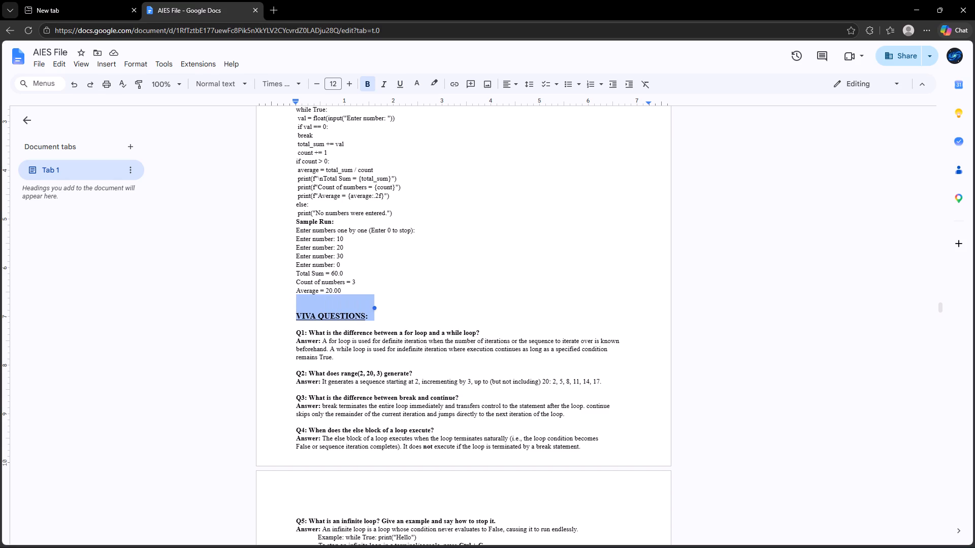
{"action": "left_click", "coordinate": [531, 80]}
{"action": "left_click", "coordinate": [560, 218]}
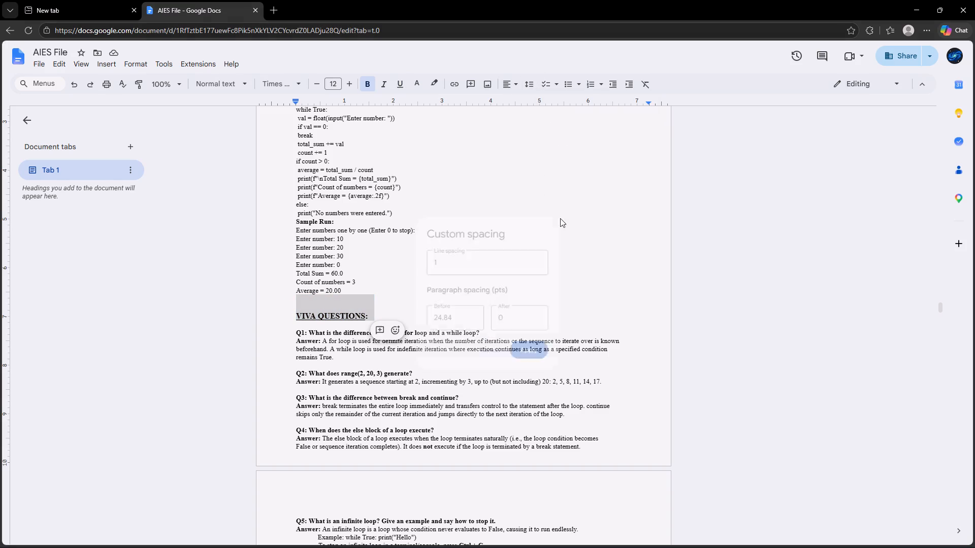
{"action": "double_click", "coordinate": [460, 323]}
{"action": "key", "text": "0"}
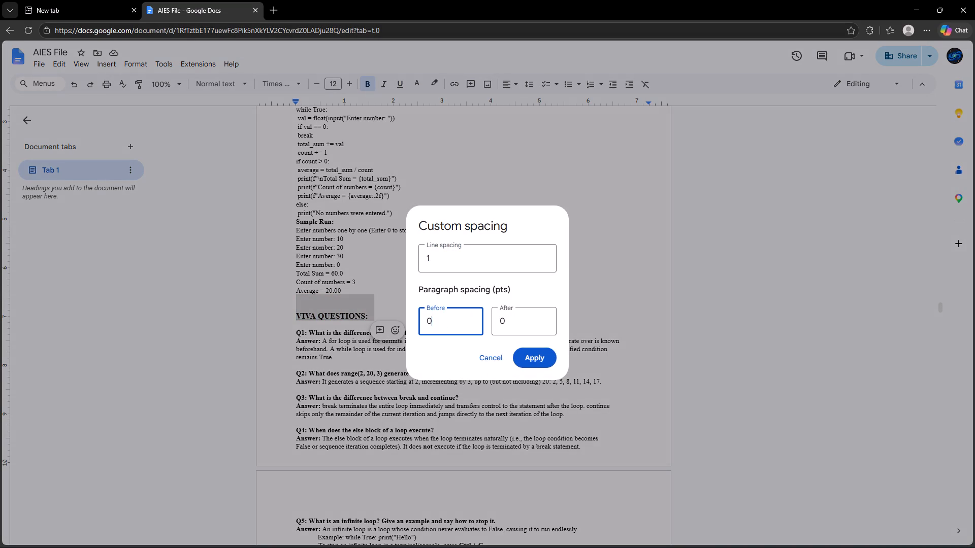
{"action": "key", "text": "Tab"}
{"action": "key", "text": "Tab"}
{"action": "key", "text": "Tab"}
{"action": "key", "text": "Return"}
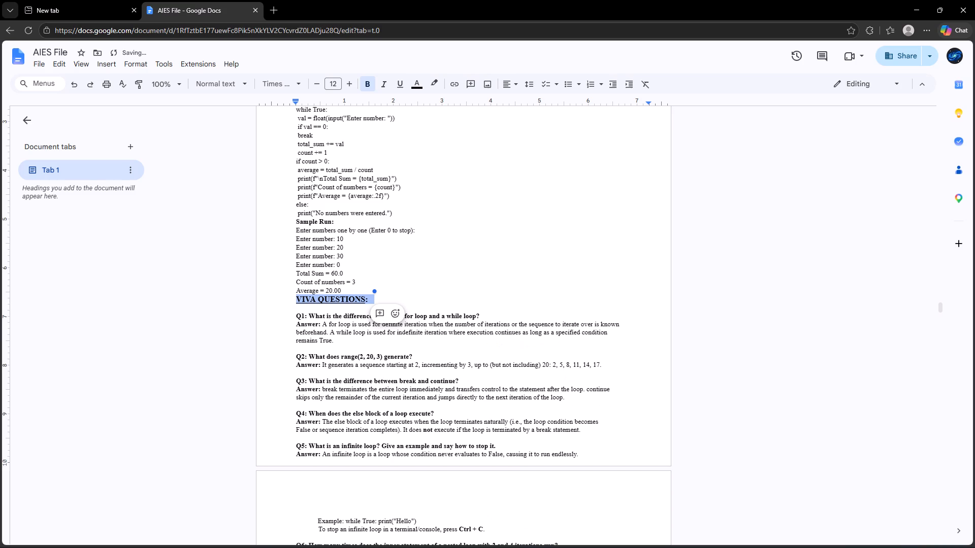
Insert a blank line between the sample run's "Average = 20.00" line and the VIVA QUESTIONS heading.
{"action": "left_click", "coordinate": [402, 281]}
{"action": "left_click", "coordinate": [372, 288]}
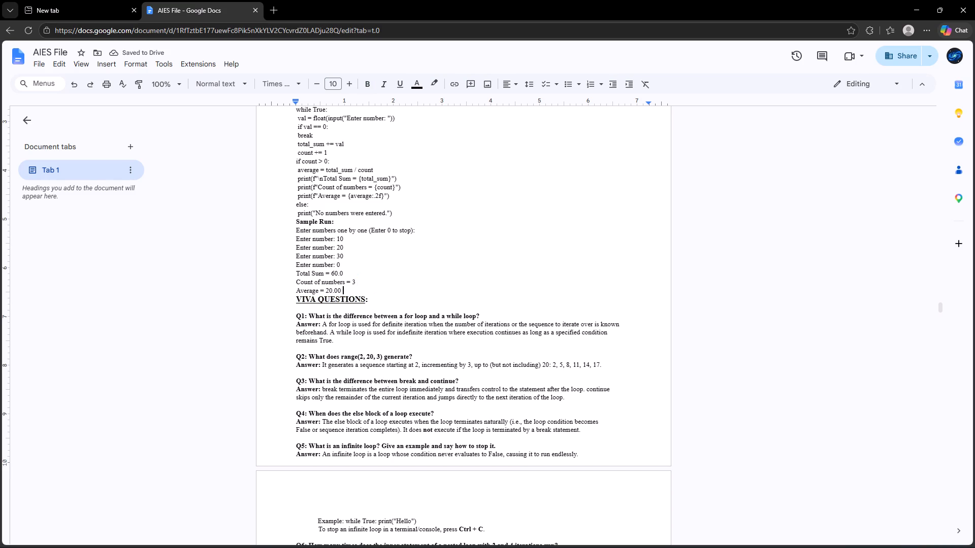
{"action": "key", "text": "Return"}
Retype Experiment 5's EXERCISES heading as "Exercises:" with only the first letter capitalised.
{"action": "scroll", "coordinate": [372, 288], "scroll_direction": "down", "scroll_amount": 1}
{"action": "scroll", "coordinate": [372, 288], "scroll_direction": "up", "scroll_amount": 2}
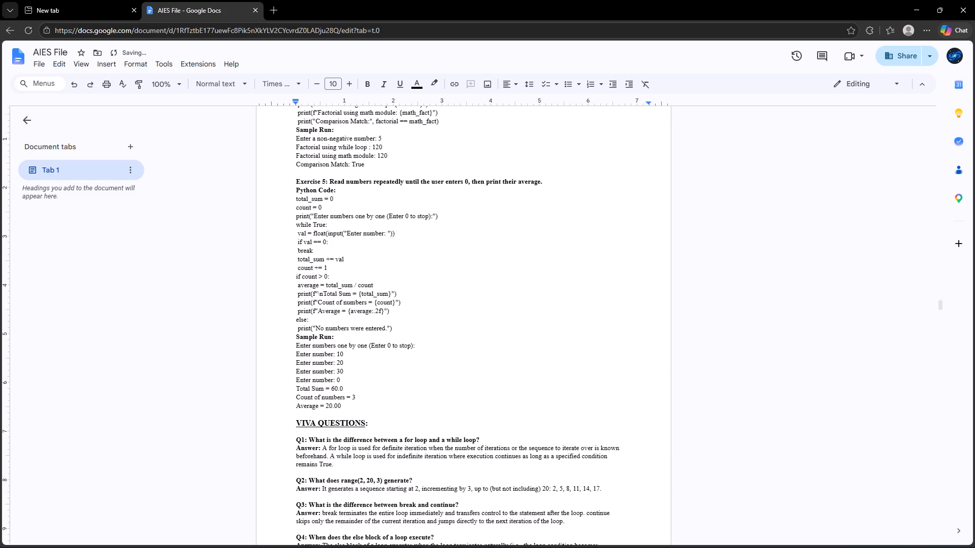
{"action": "scroll", "coordinate": [372, 288], "scroll_direction": "up", "scroll_amount": 3}
{"action": "scroll", "coordinate": [334, 259], "scroll_direction": "up", "scroll_amount": 4}
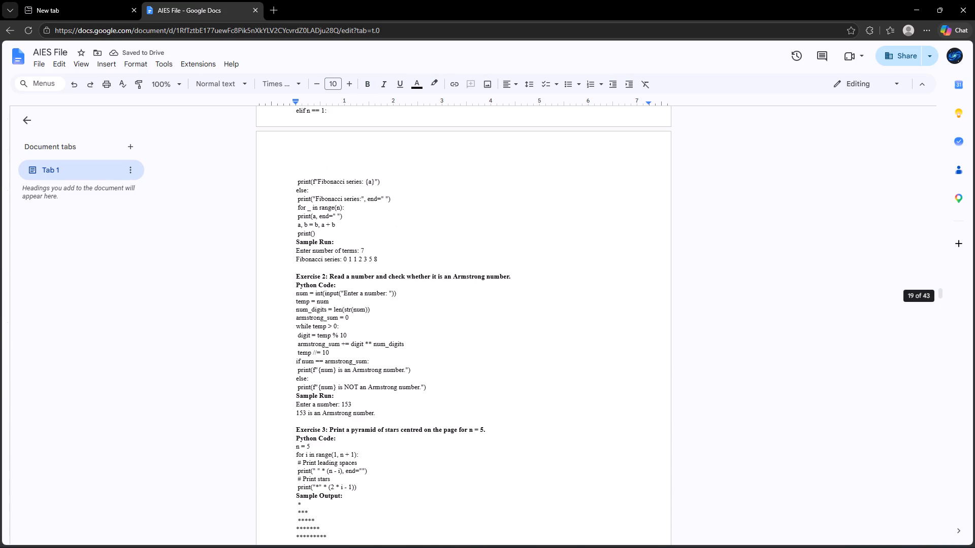
{"action": "scroll", "coordinate": [335, 304], "scroll_direction": "up", "scroll_amount": 3}
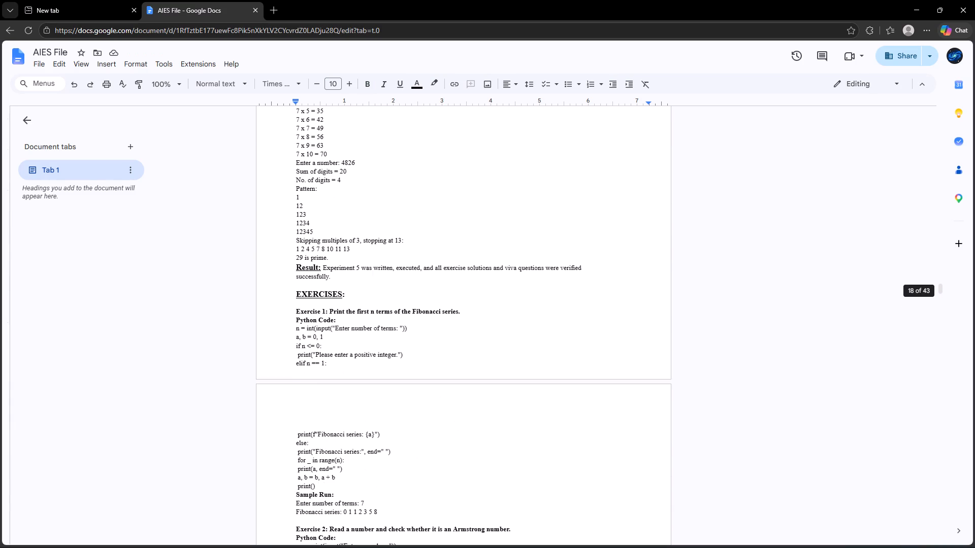
{"action": "scroll", "coordinate": [335, 304], "scroll_direction": "up", "scroll_amount": 3}
{"action": "scroll", "coordinate": [335, 304], "scroll_direction": "down", "scroll_amount": 3}
{"action": "left_click", "coordinate": [357, 322]}
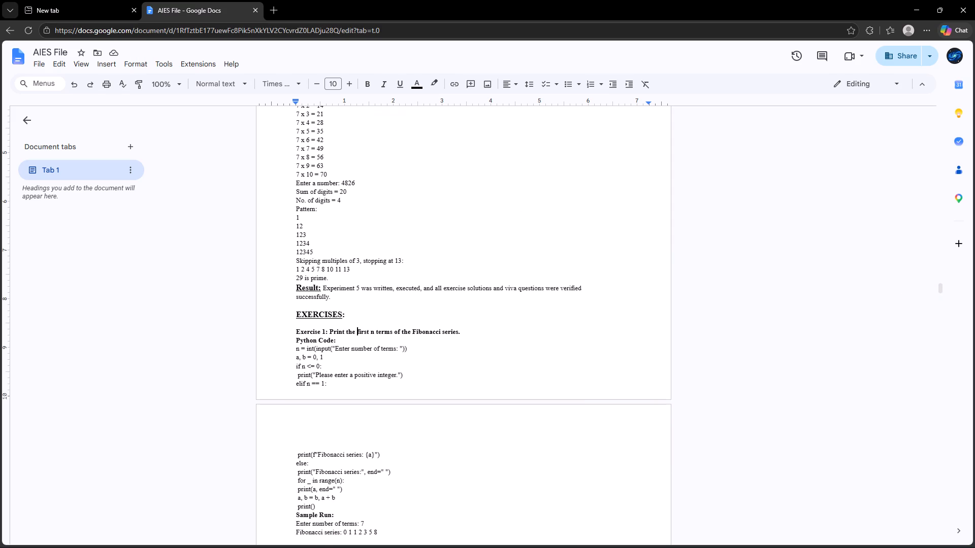
{"action": "left_click", "coordinate": [348, 315]}
{"action": "key", "text": "BackSpace"}
{"action": "key", "text": "BackSpace"}
{"action": "key", "text": "BackSpace"}
{"action": "key", "text": "BackSpace"}
{"action": "key", "text": "BackSpace"}
{"action": "key", "text": "BackSpace"}
{"action": "key", "text": "BackSpace"}
{"action": "key", "text": "BackSpace"}
{"action": "key", "text": "BackSpace"}
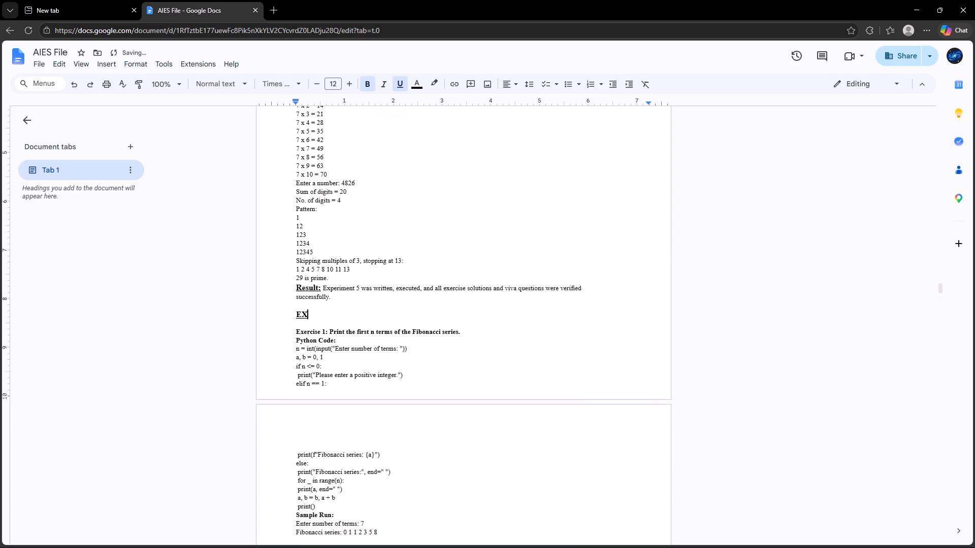
{"action": "key", "text": "BackSpace"}
{"action": "type", "text": "xercises"}
{"action": "key", "text": "shift+colon"}
Set the paragraph spacing before and after Experiment 5's Program Source Code heading to 0 pt.
{"action": "scroll", "coordinate": [348, 315], "scroll_direction": "up", "scroll_amount": 4}
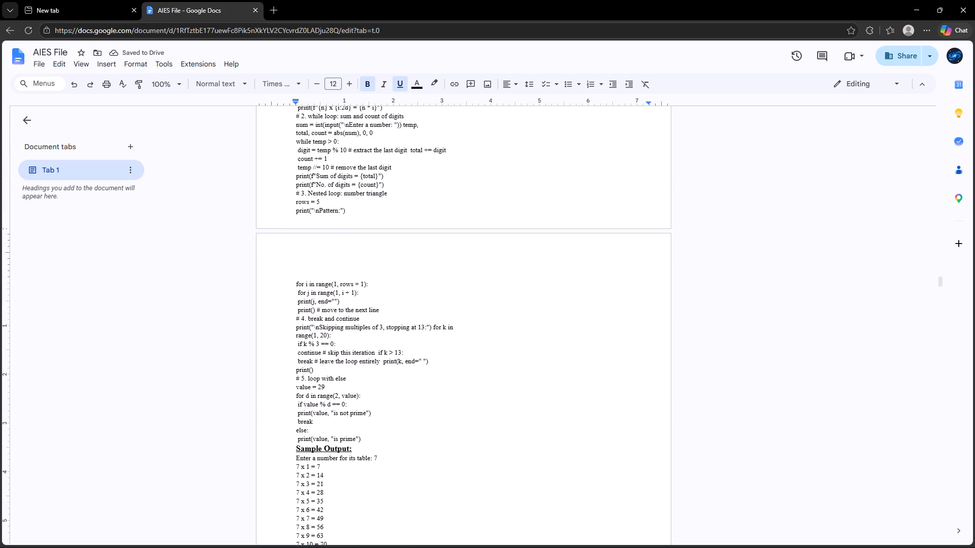
{"action": "scroll", "coordinate": [348, 315], "scroll_direction": "up", "scroll_amount": 4}
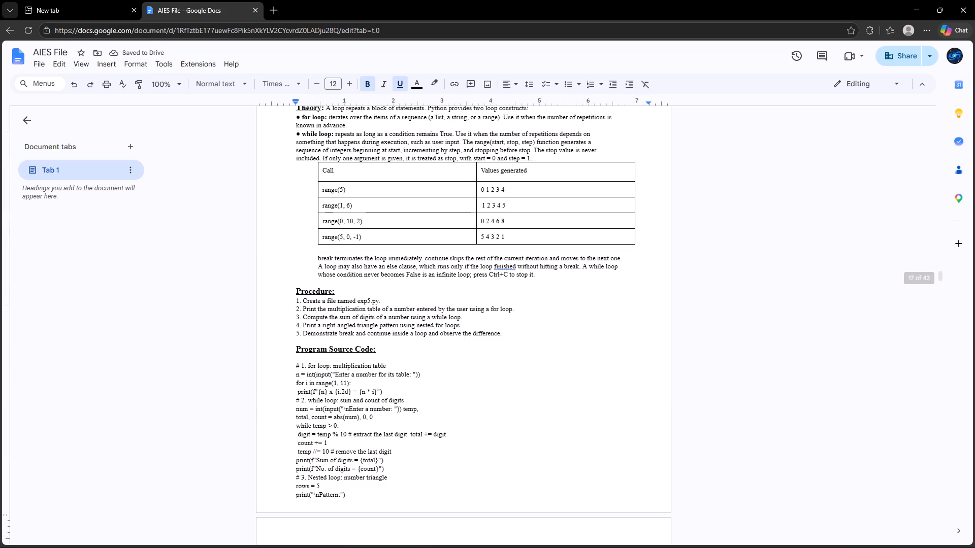
{"action": "left_click", "coordinate": [303, 362]}
{"action": "left_click_drag", "start_coordinate": [298, 361], "coordinate": [335, 363]}
{"action": "left_click", "coordinate": [315, 356]}
{"action": "left_click", "coordinate": [303, 356]}
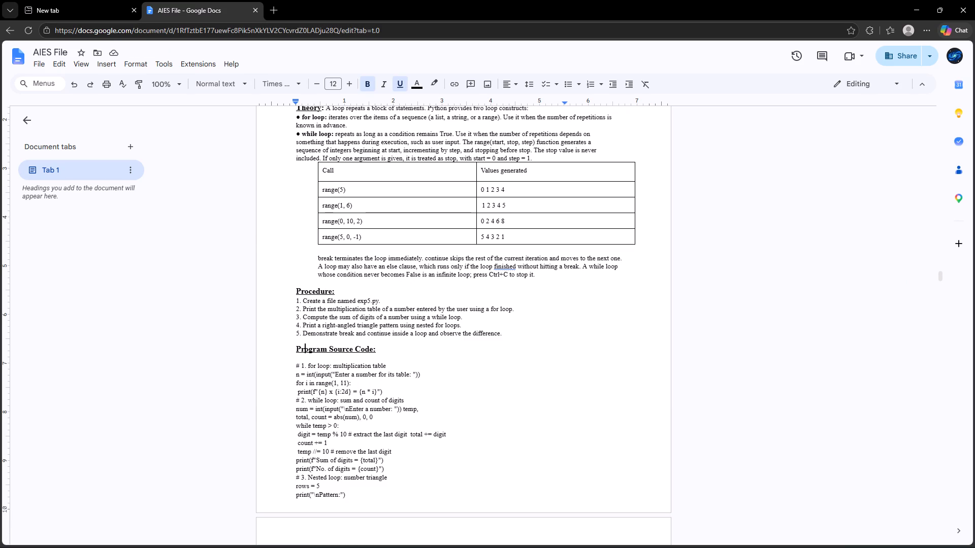
{"action": "double_click", "coordinate": [303, 356]}
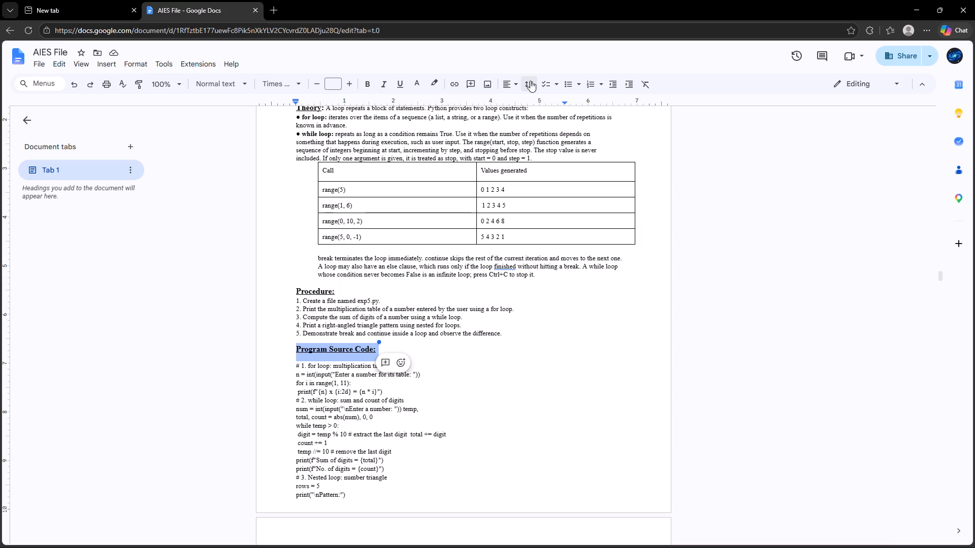
{"action": "left_click", "coordinate": [530, 81]}
{"action": "left_click", "coordinate": [550, 235]}
{"action": "double_click", "coordinate": [508, 320]}
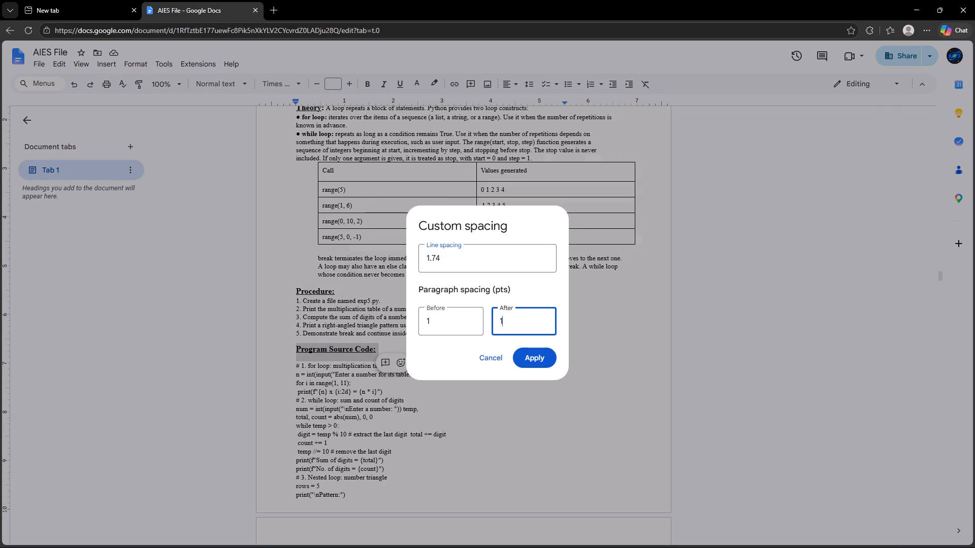
{"action": "key", "text": "0"}
{"action": "key", "text": "shift+Tab"}
{"action": "key", "text": "0"}
{"action": "key", "text": "Tab"}
{"action": "key", "text": "Tab"}
{"action": "key", "text": "Tab"}
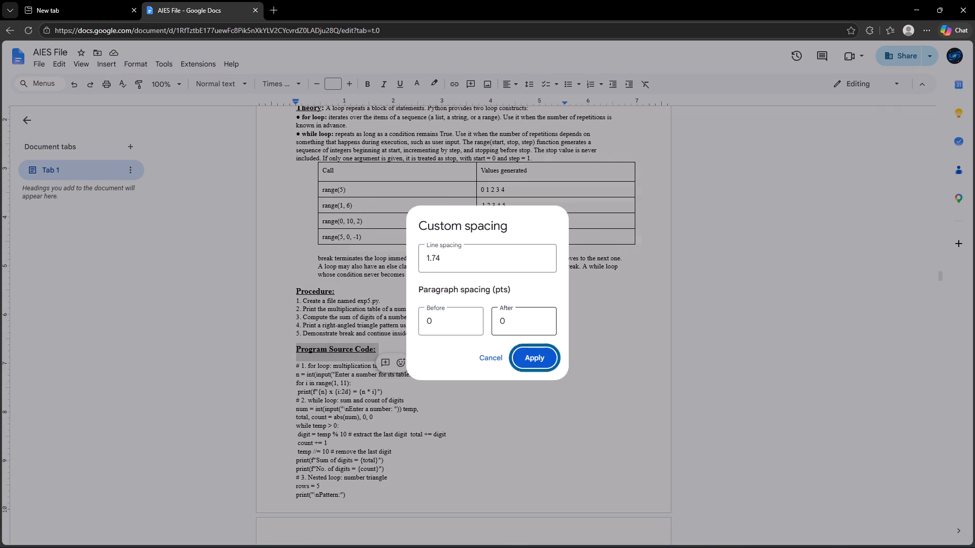
{"action": "key", "text": "Return"}
{"action": "left_click", "coordinate": [457, 340]}
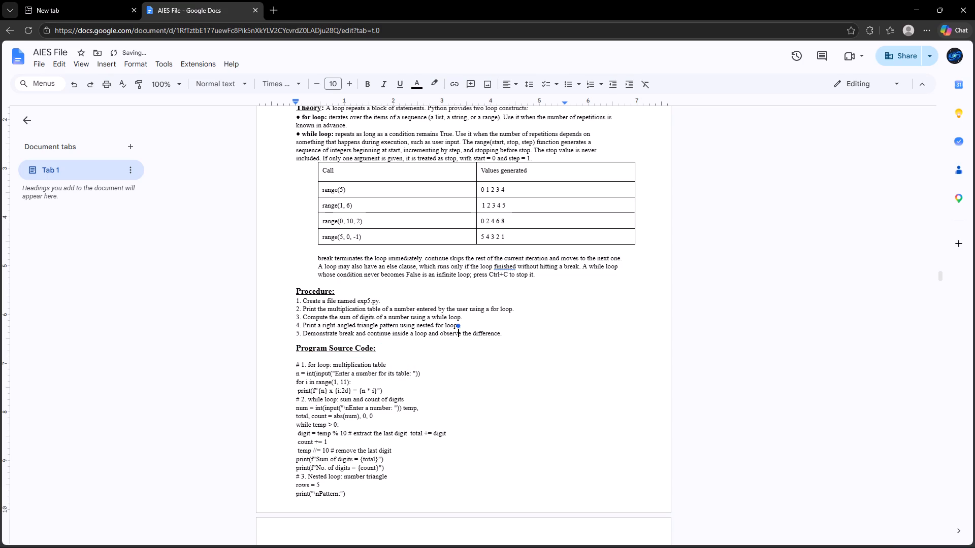
Set the paragraph spacing before the "# 1. for loop: multiplication table" code line to 0 pt.
{"action": "left_click_drag", "start_coordinate": [292, 365], "coordinate": [405, 364]}
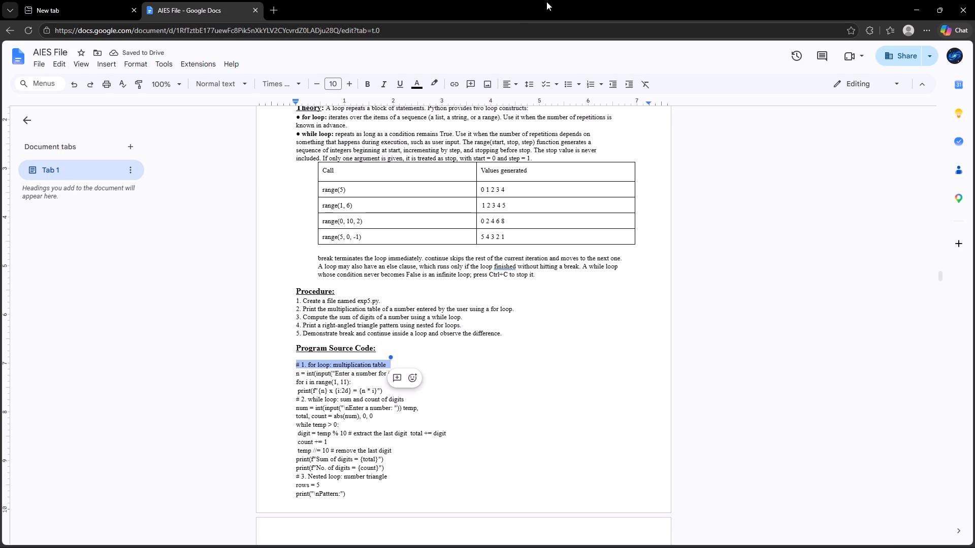
{"action": "left_click", "coordinate": [521, 82]}
{"action": "left_click", "coordinate": [550, 222]}
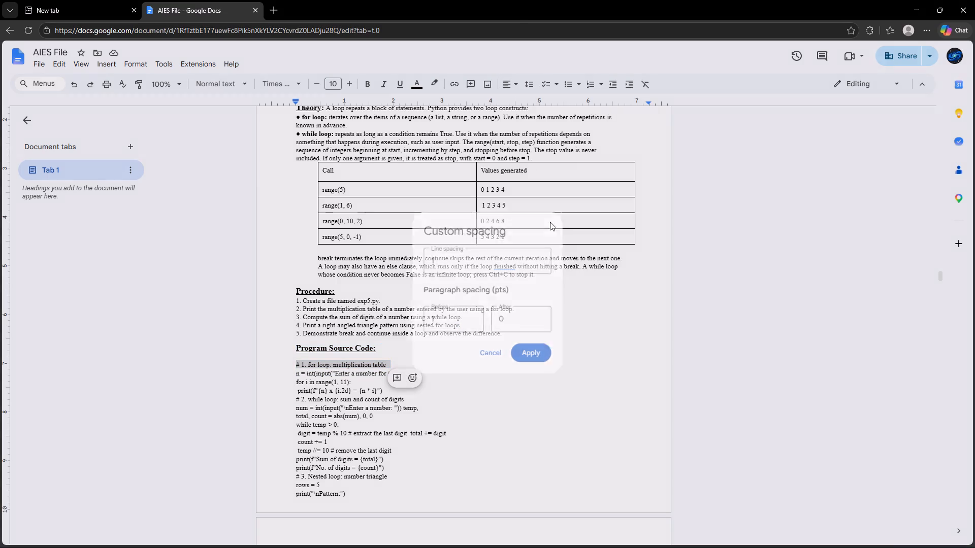
{"action": "double_click", "coordinate": [465, 324]}
{"action": "key", "text": "0"}
{"action": "key", "text": "Tab"}
{"action": "key", "text": "Tab"}
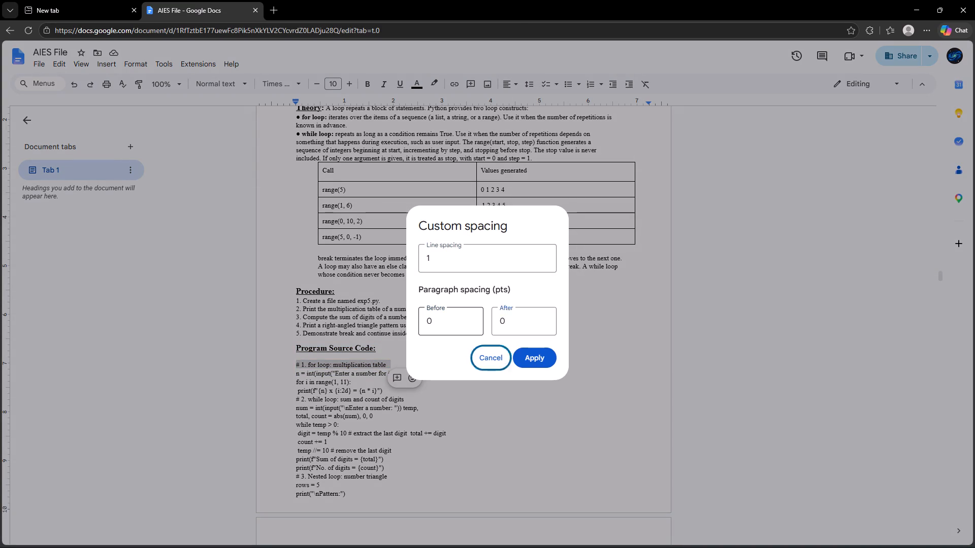
{"action": "key", "text": "Tab"}
{"action": "key", "text": "Return"}
Review the rest of Experiment 5, from the source code through the exercises to the last viva questions.
{"action": "scroll", "coordinate": [472, 381], "scroll_direction": "down", "scroll_amount": 3}
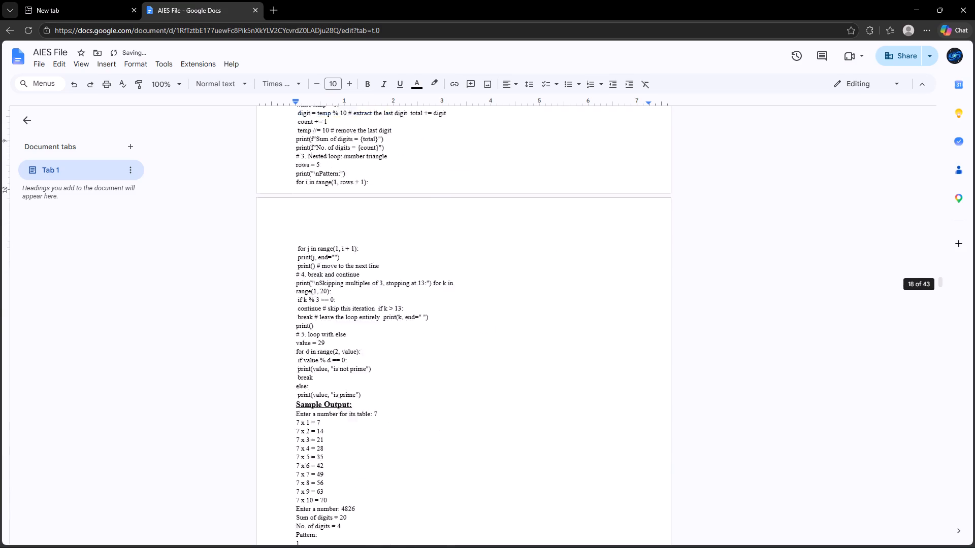
{"action": "scroll", "coordinate": [472, 381], "scroll_direction": "down", "scroll_amount": 7}
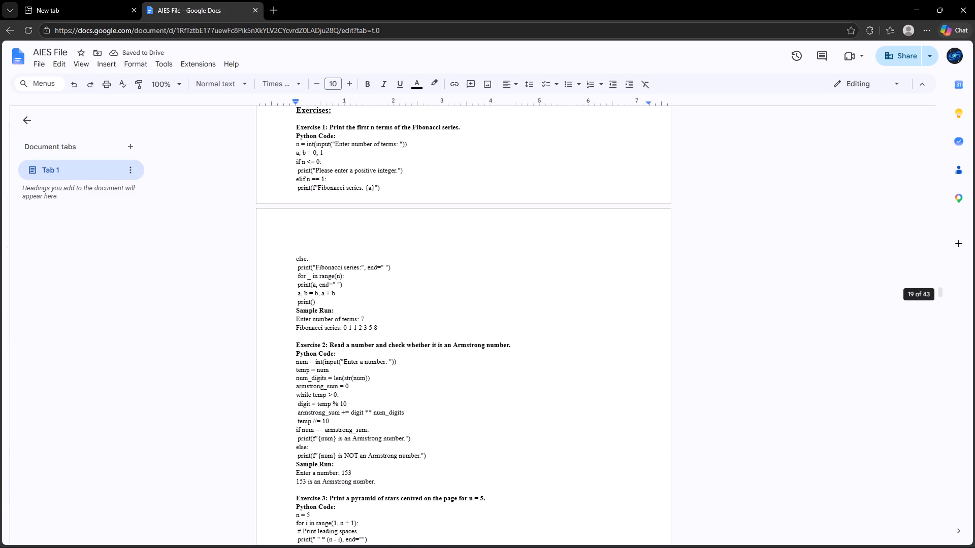
{"action": "scroll", "coordinate": [382, 299], "scroll_direction": "down", "scroll_amount": 2}
{"action": "scroll", "coordinate": [309, 357], "scroll_direction": "down", "scroll_amount": 2}
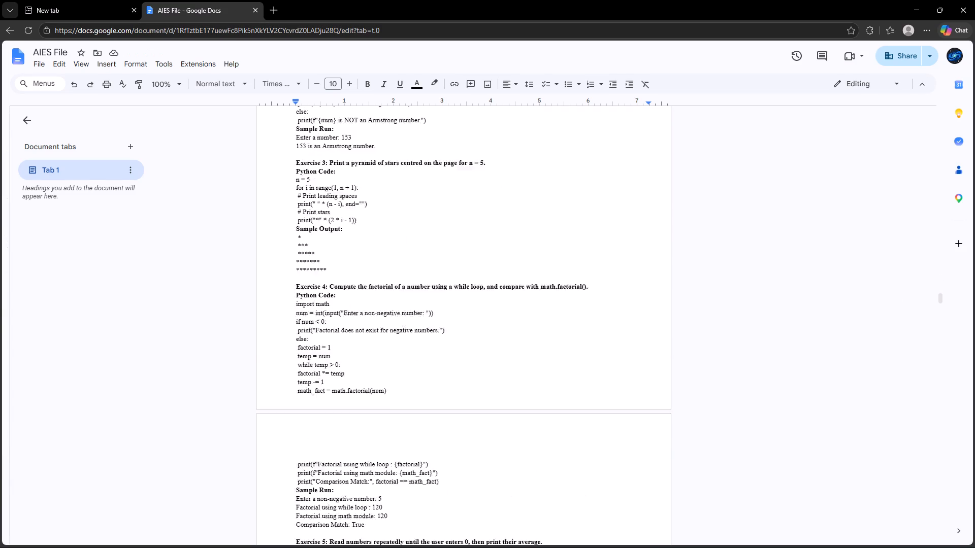
{"action": "scroll", "coordinate": [309, 357], "scroll_direction": "down", "scroll_amount": 7}
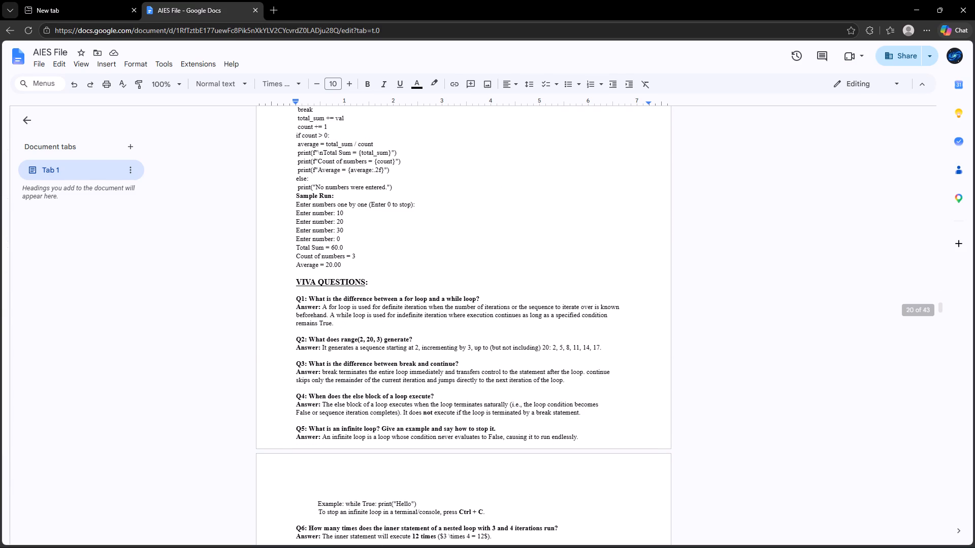
{"action": "scroll", "coordinate": [309, 357], "scroll_direction": "down", "scroll_amount": 2}
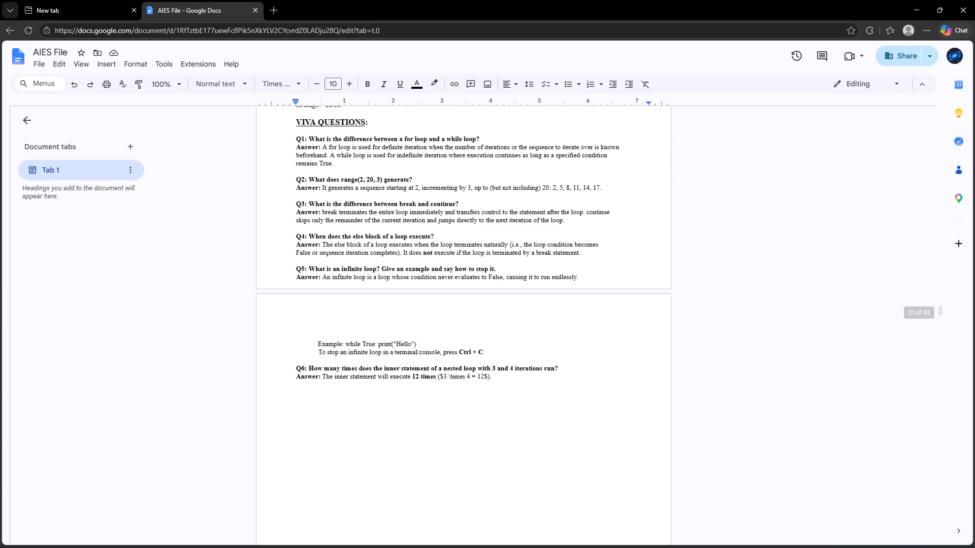
{"action": "left_click", "coordinate": [317, 342]}
{"action": "left_click", "coordinate": [317, 353]}
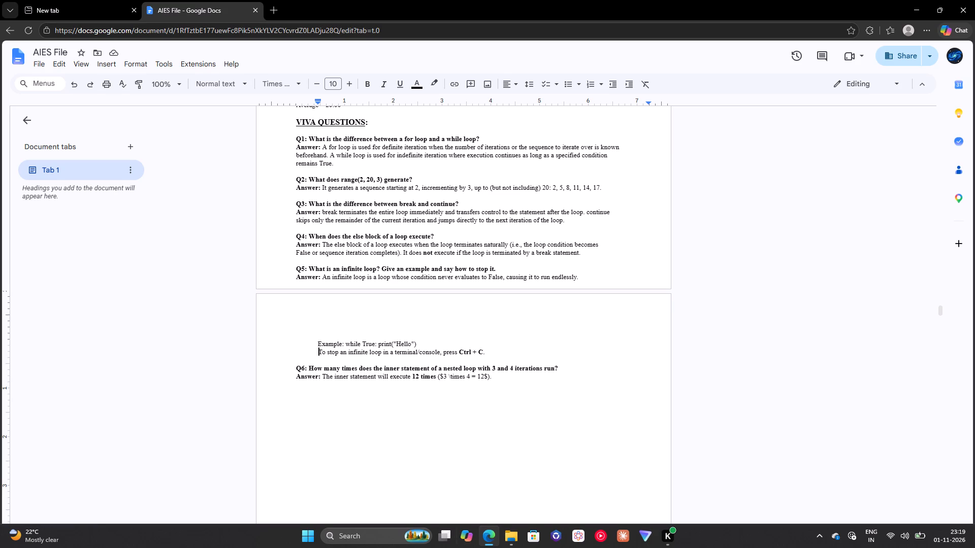
Delete the blank line between the answer to viva question Q1 and question Q2 in Experiment 5.
{"action": "scroll", "coordinate": [569, 503], "scroll_direction": "up", "scroll_amount": 3}
{"action": "left_click", "coordinate": [332, 365]}
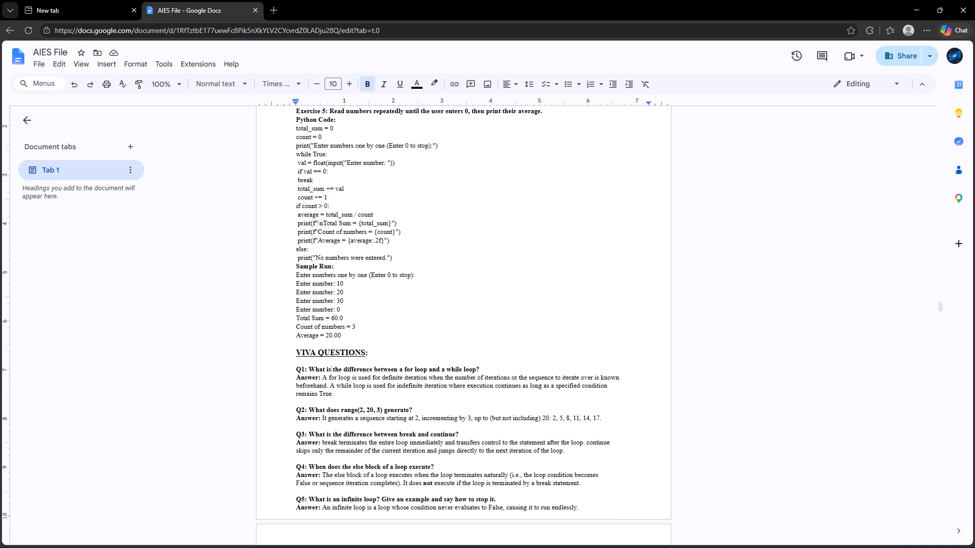
{"action": "left_click", "coordinate": [302, 402]}
{"action": "right_click", "coordinate": [302, 402]}
{"action": "left_click", "coordinate": [302, 402]}
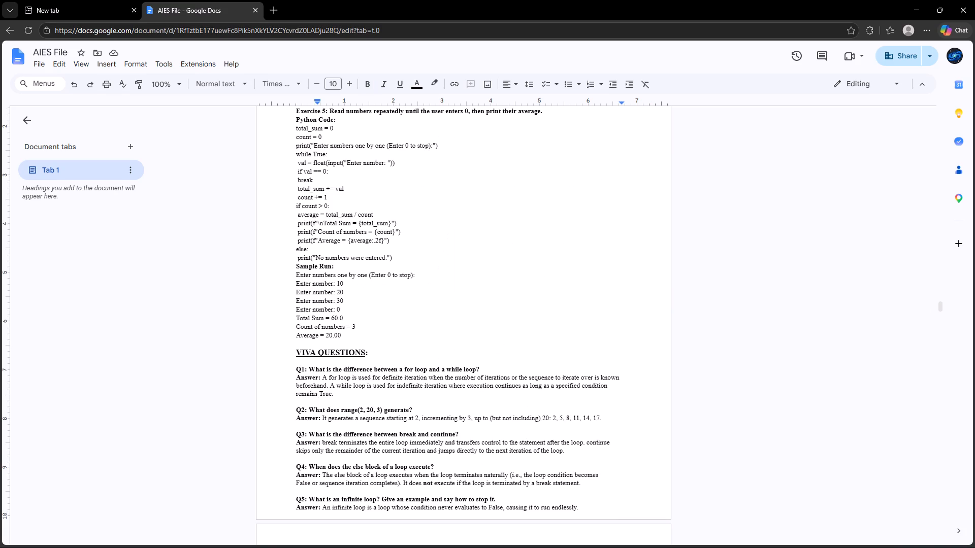
{"action": "key", "text": "BackSpace"}
{"action": "key", "text": "BackSpace"}
{"action": "key", "text": "BackSpace"}
{"action": "key", "text": "Left"}
{"action": "key", "text": "Left"}
{"action": "key", "text": "Left"}
{"action": "key", "text": "Left"}
{"action": "key", "text": "Left"}
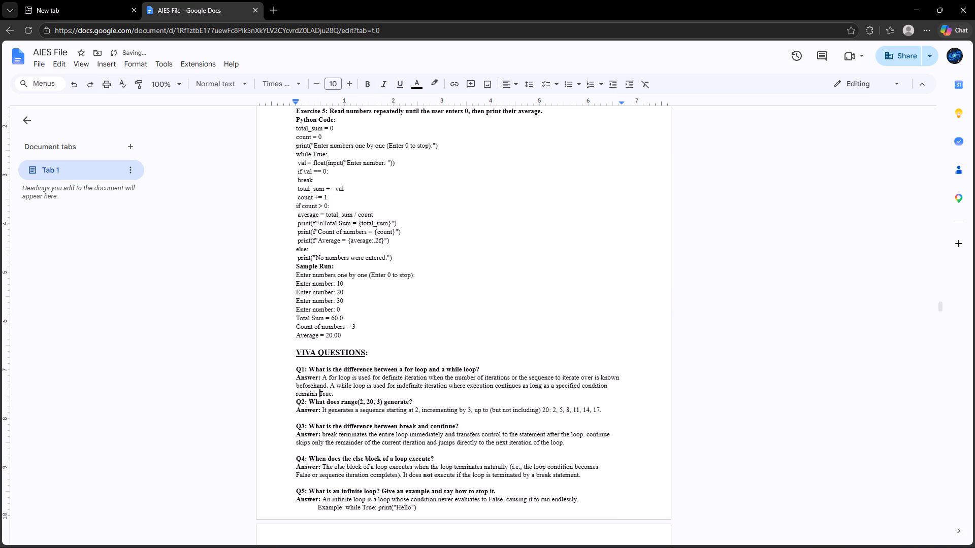
Delete the blank line between the answer to viva question Q2 and question Q3 in Experiment 5.
{"action": "key", "text": "Down"}
{"action": "key", "text": "Down"}
{"action": "key", "text": "Down"}
{"action": "key", "text": "BackSpace"}
{"action": "key", "text": "BackSpace"}
{"action": "key", "text": "BackSpace"}
{"action": "key", "text": "BackSpace"}
Delete the blank line between the answer to viva question Q3 and question Q4 in Experiment 5.
{"action": "key", "text": "Down"}
{"action": "key", "text": "Down"}
{"action": "key", "text": "Down"}
{"action": "key", "text": "Down"}
{"action": "key", "text": "BackSpace"}
{"action": "key", "text": "BackSpace"}
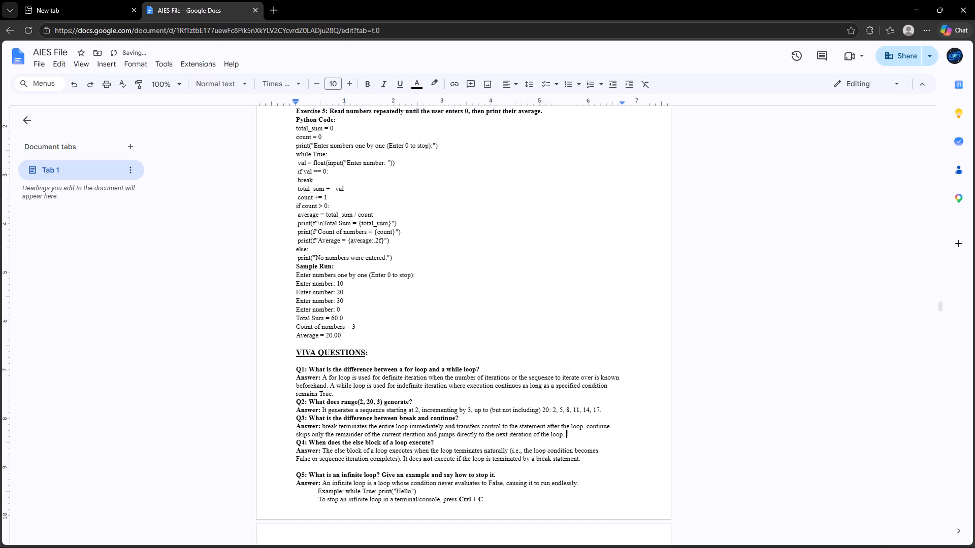
Delete the blank line between the answer to viva question Q4 and question Q5 in Experiment 5.
{"action": "key", "text": "Down"}
{"action": "key", "text": "Down"}
{"action": "key", "text": "Down"}
{"action": "key", "text": "Down"}
{"action": "key", "text": "Down"}
{"action": "key", "text": "Up"}
{"action": "key", "text": "BackSpace"}
{"action": "key", "text": "BackSpace"}
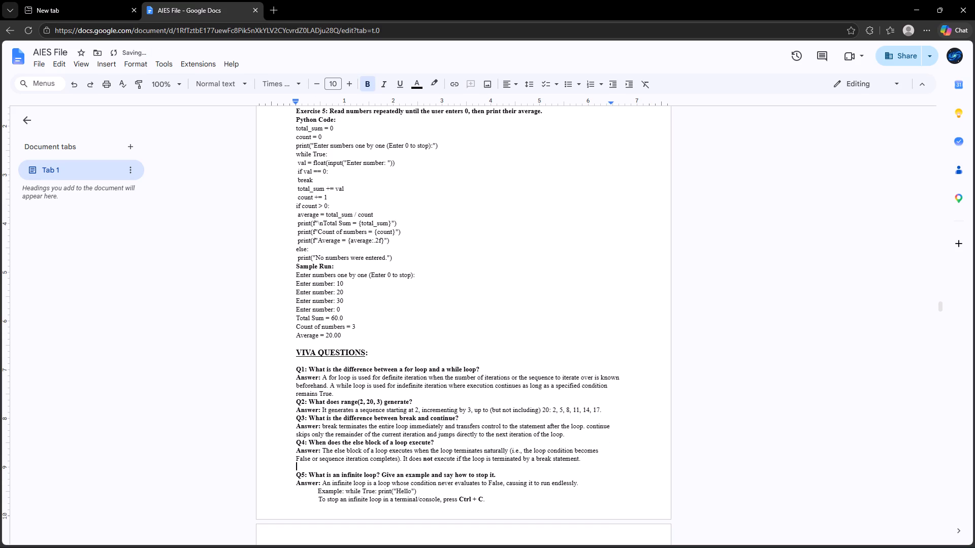
{"action": "key", "text": "BackSpace"}
Delete the blank line between the answer to viva question Q5 and question Q6 in Experiment 5.
{"action": "key", "text": "Down"}
{"action": "key", "text": "Down"}
{"action": "key", "text": "Down"}
{"action": "key", "text": "Down"}
{"action": "key", "text": "Down"}
{"action": "key", "text": "BackSpace"}
{"action": "key", "text": "BackSpace"}
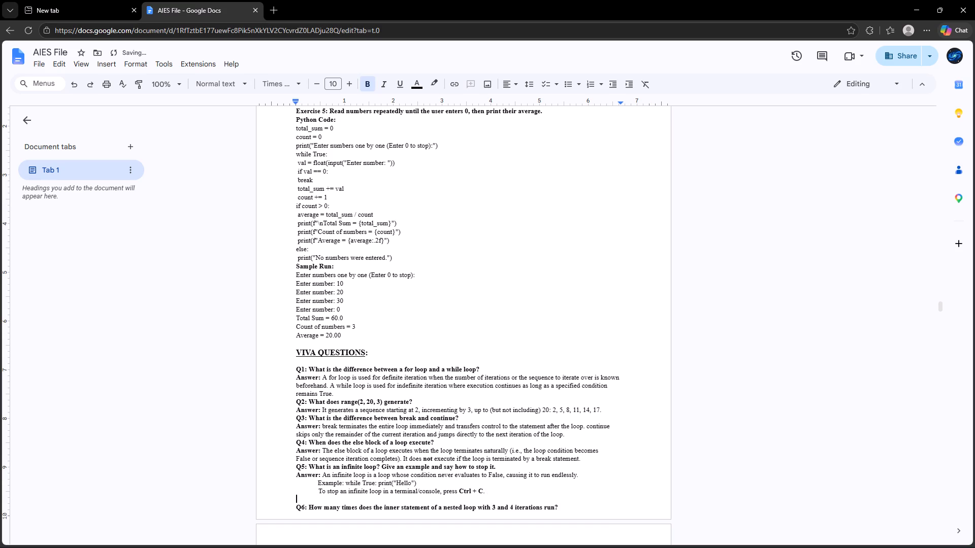
{"action": "key", "text": "BackSpace"}
Delete the run of blank lines above the Experiment: 6 heading so it starts at the top of its page.
{"action": "key", "text": "Down"}
{"action": "key", "text": "Down"}
{"action": "key", "text": "Down"}
{"action": "key", "text": "Down"}
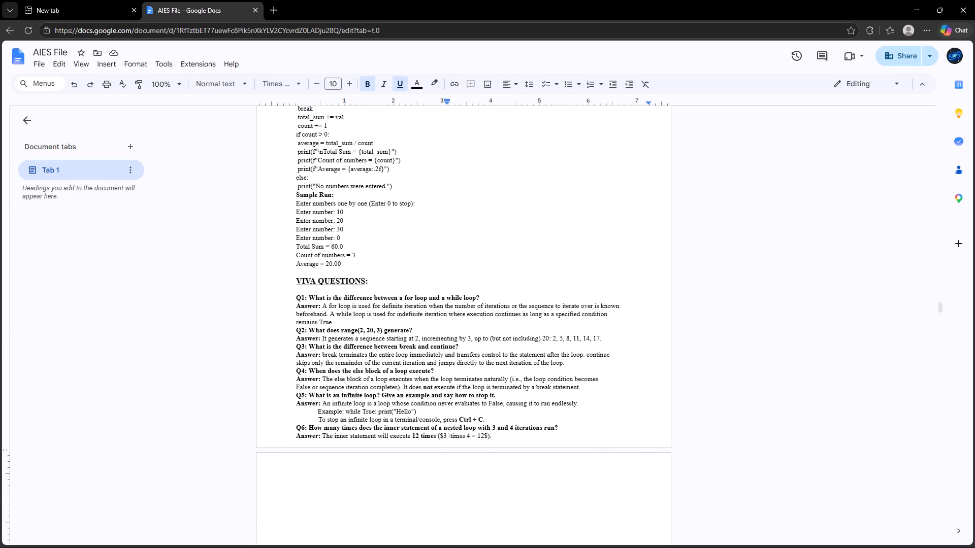
{"action": "scroll", "coordinate": [422, 436], "scroll_direction": "down", "scroll_amount": 4}
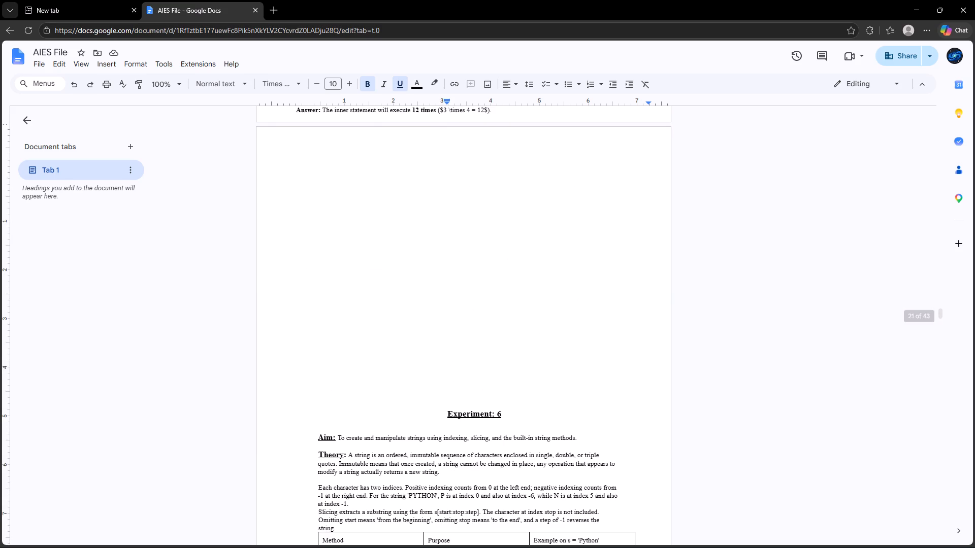
{"action": "left_click_drag", "start_coordinate": [442, 398], "coordinate": [445, 205]}
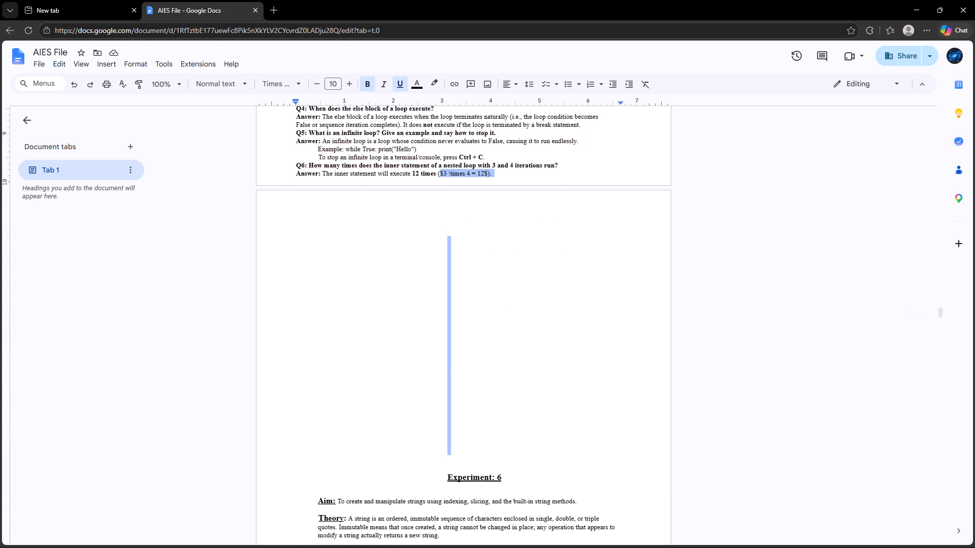
{"action": "left_click_drag", "start_coordinate": [445, 205], "coordinate": [446, 204]}
{"action": "left_click", "coordinate": [446, 204]}
{"action": "left_click_drag", "start_coordinate": [446, 204], "coordinate": [446, 254]}
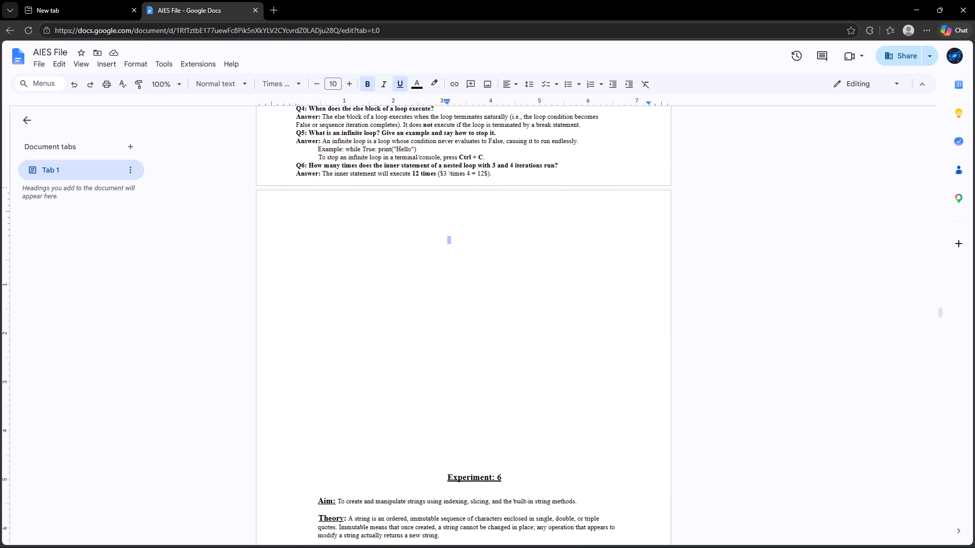
{"action": "left_click_drag", "start_coordinate": [446, 254], "coordinate": [447, 466]}
{"action": "key", "text": "BackSpace"}
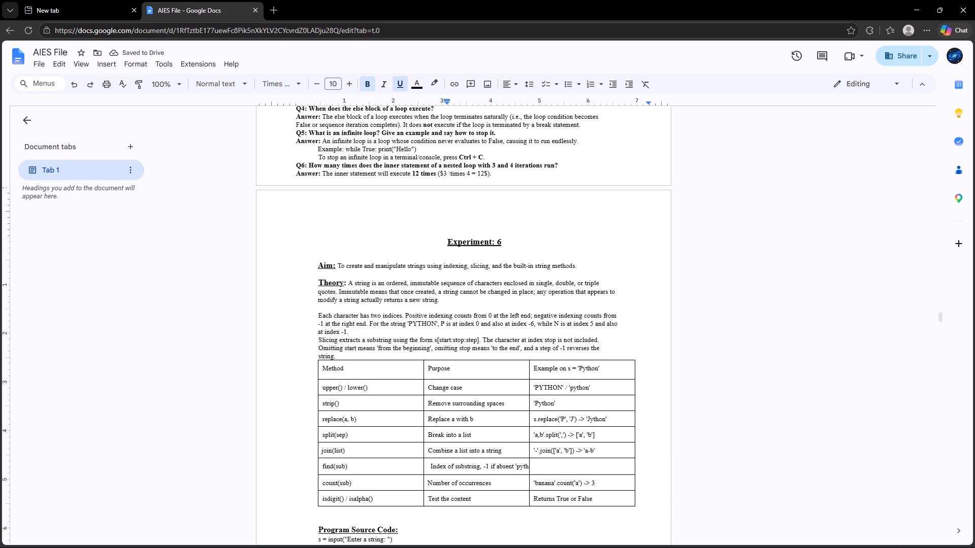
Review the layout of Experiment 6 and of Experiment 7 up to its Exercises section.
{"action": "left_click", "coordinate": [478, 246]}
{"action": "left_click", "coordinate": [448, 243]}
{"action": "scroll", "coordinate": [448, 234], "scroll_direction": "down", "scroll_amount": 1}
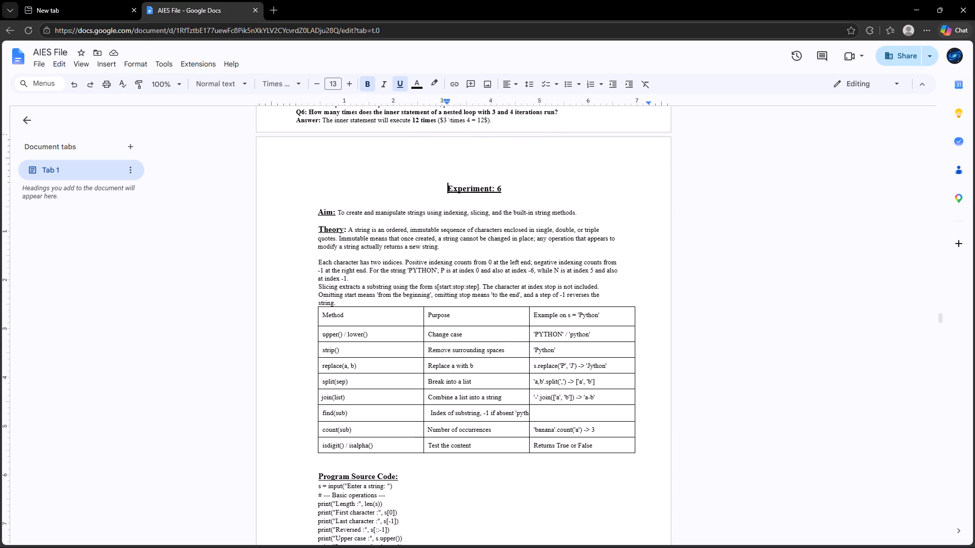
{"action": "scroll", "coordinate": [448, 230], "scroll_direction": "down", "scroll_amount": 1}
{"action": "scroll", "coordinate": [404, 261], "scroll_direction": "down", "scroll_amount": 8}
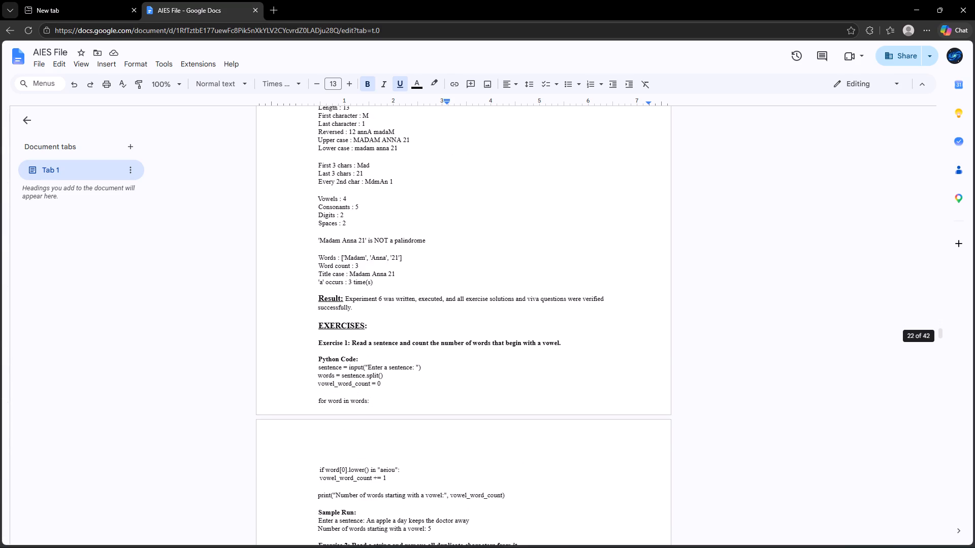
{"action": "scroll", "coordinate": [404, 261], "scroll_direction": "down", "scroll_amount": 7}
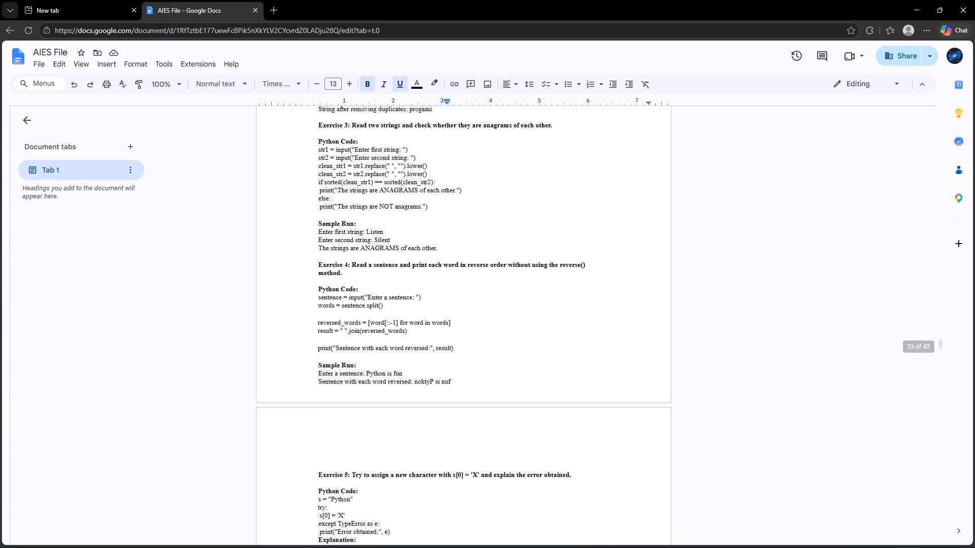
{"action": "scroll", "coordinate": [404, 261], "scroll_direction": "down", "scroll_amount": 8}
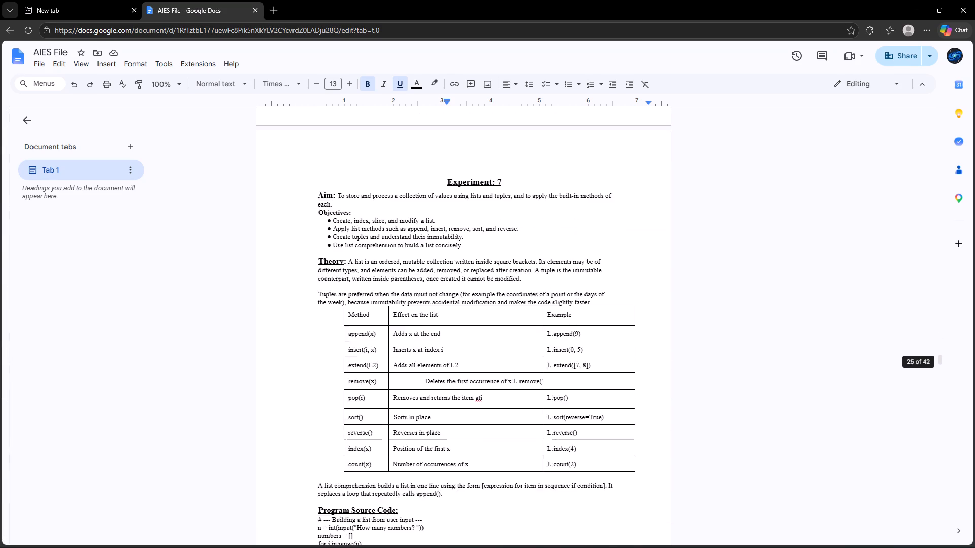
{"action": "scroll", "coordinate": [404, 261], "scroll_direction": "up", "scroll_amount": 7}
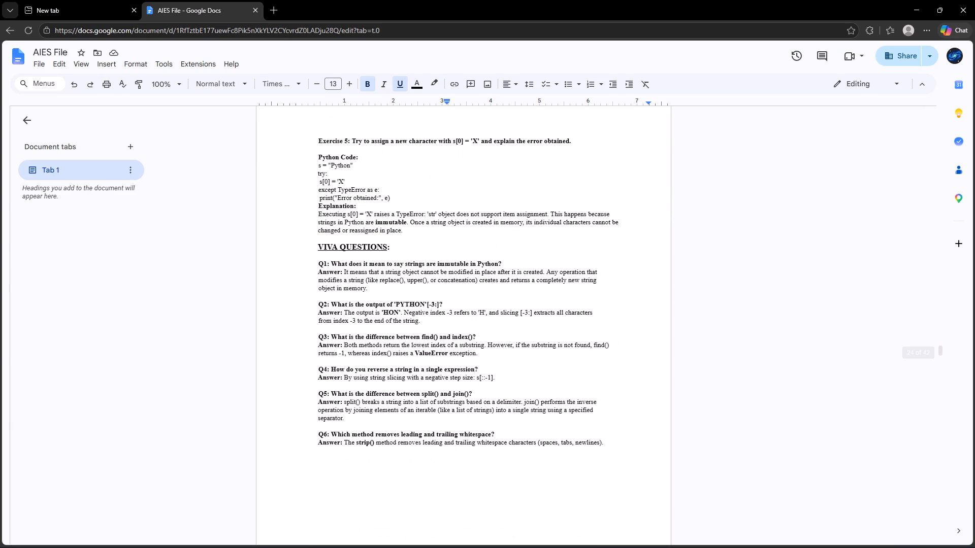
{"action": "scroll", "coordinate": [404, 261], "scroll_direction": "up", "scroll_amount": 1}
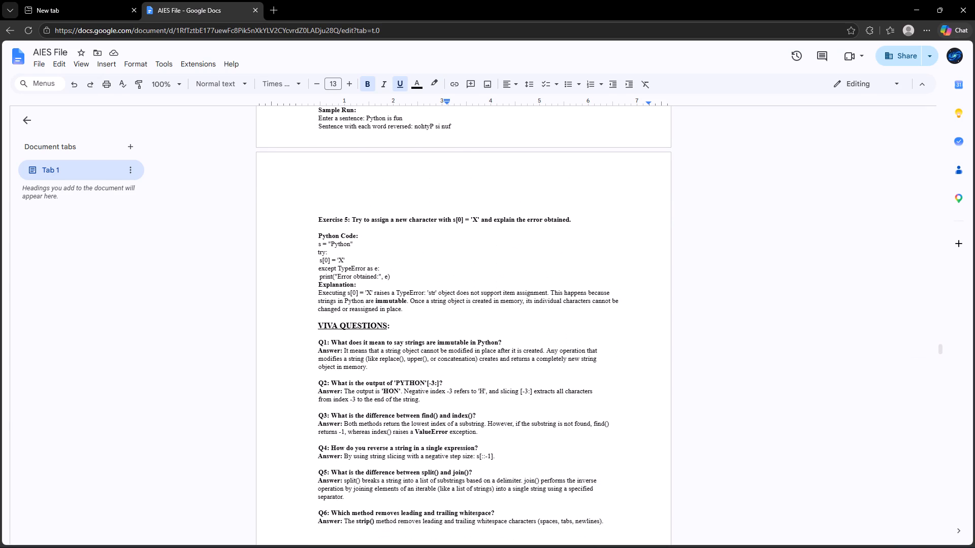
{"action": "scroll", "coordinate": [412, 1], "scroll_direction": "down", "scroll_amount": 3}
{"action": "scroll", "coordinate": [385, 187], "scroll_direction": "down", "scroll_amount": 10}
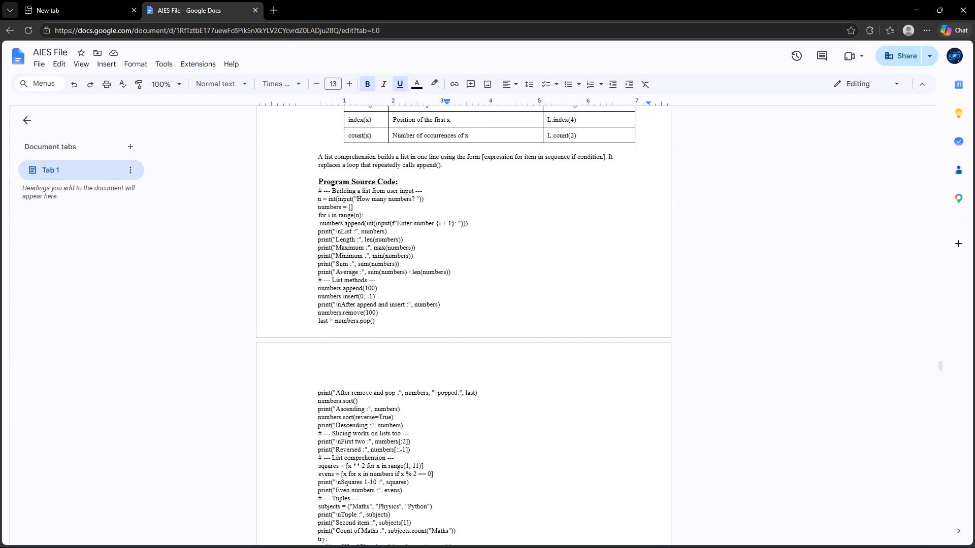
{"action": "scroll", "coordinate": [385, 187], "scroll_direction": "down", "scroll_amount": 7}
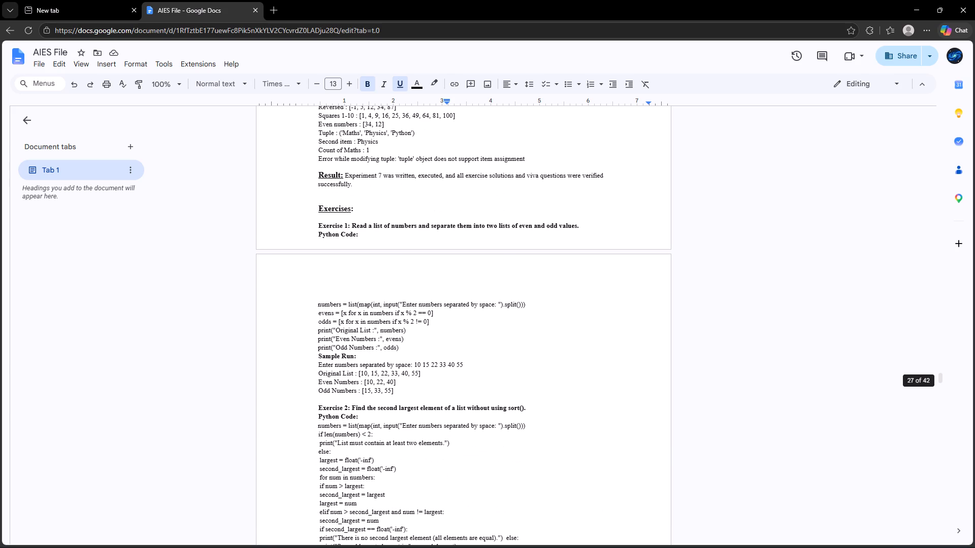
Delete the blank line between the Result paragraph and the Exercises heading in Experiment 7.
{"action": "left_click", "coordinate": [360, 194]}
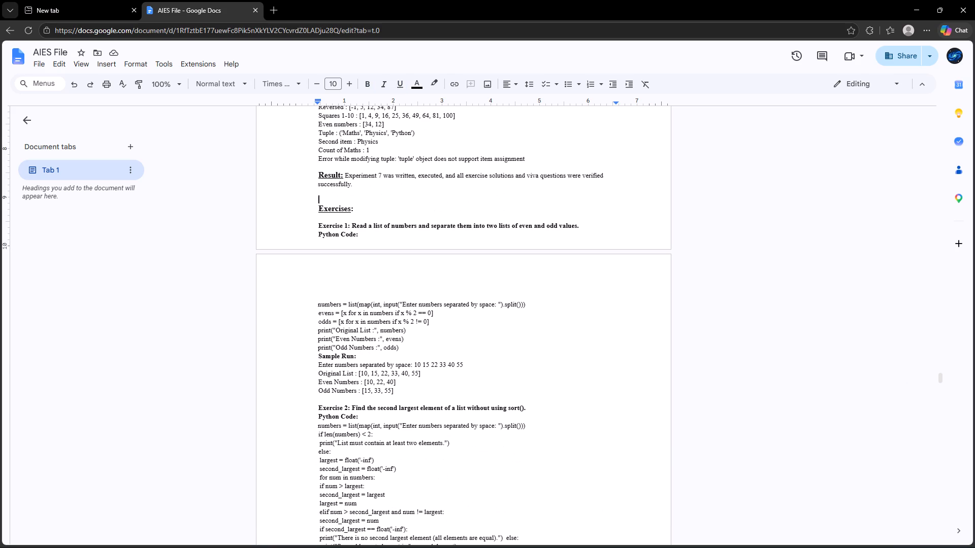
{"action": "key", "text": "BackSpace"}
{"action": "key", "text": "BackSpace"}
{"action": "key", "text": "BackSpace"}
{"action": "key", "text": "Left"}
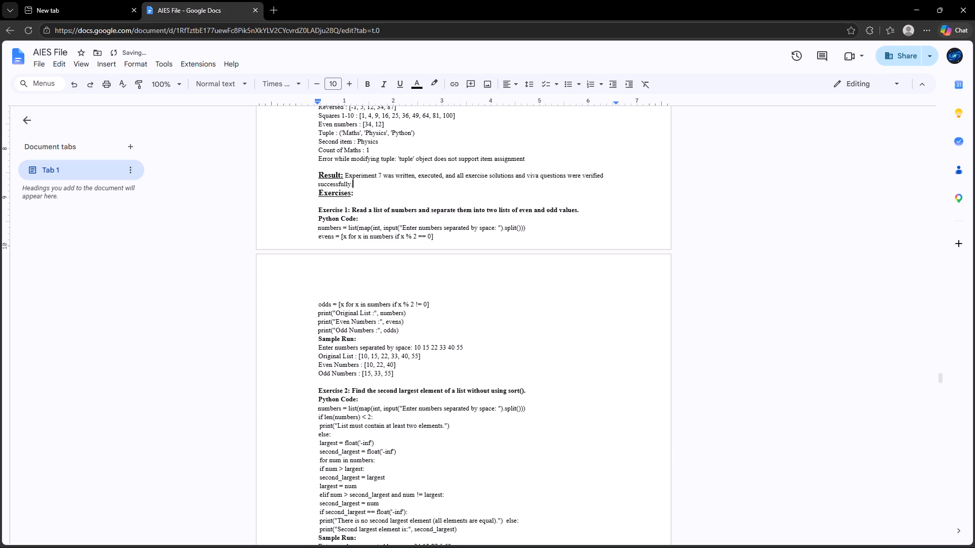
{"action": "key", "text": "Return"}
{"action": "key", "text": "BackSpace"}
{"action": "key", "text": "backslash"}
{"action": "key", "text": "BackSpace"}
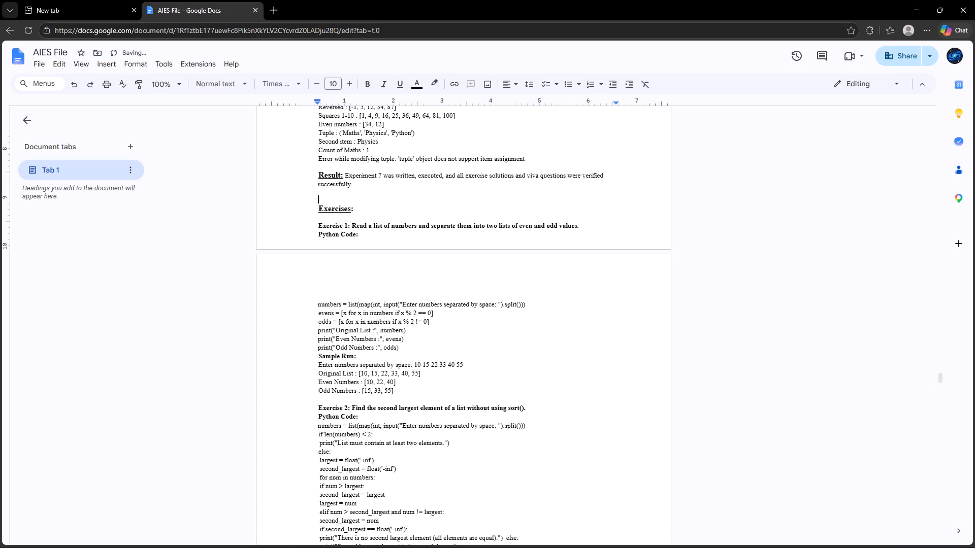
{"action": "key", "text": "BackSpace"}
{"action": "key", "text": "BackSpace"}
Set the paragraph spacing before Experiment 7's Result paragraph to 1 pt.
{"action": "key", "text": "Down"}
{"action": "key", "text": "ctrl+shift+Up"}
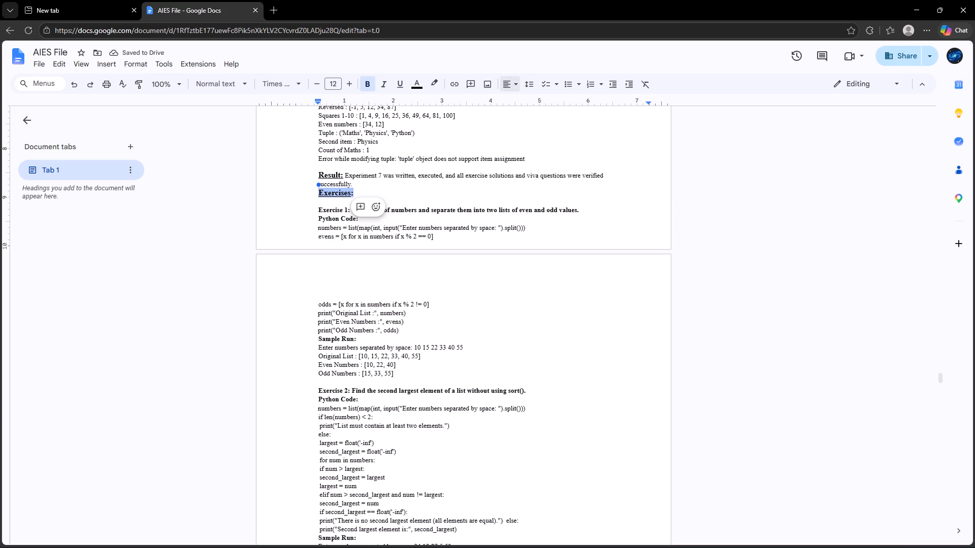
{"action": "left_click", "coordinate": [355, 185]}
{"action": "key", "text": "ctrl+shift+Up"}
{"action": "left_click", "coordinate": [529, 84]}
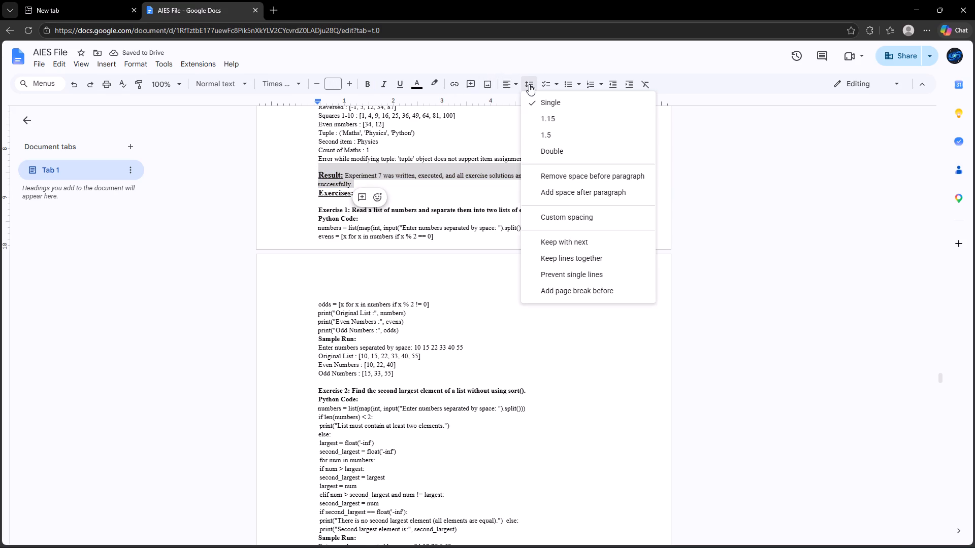
{"action": "left_click", "coordinate": [567, 219]}
{"action": "left_click", "coordinate": [468, 319]}
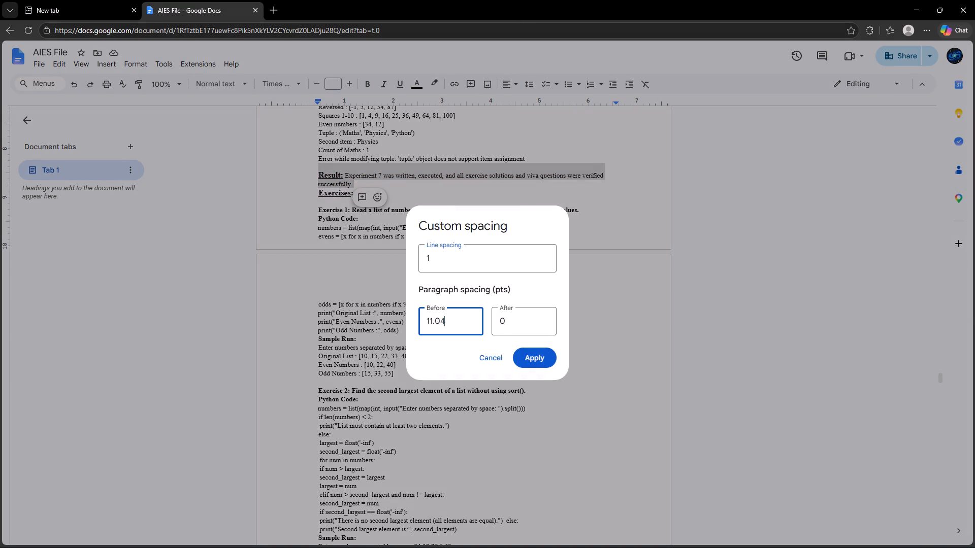
{"action": "left_click", "coordinate": [468, 319]}
{"action": "key", "text": "1"}
{"action": "left_click", "coordinate": [540, 352]}
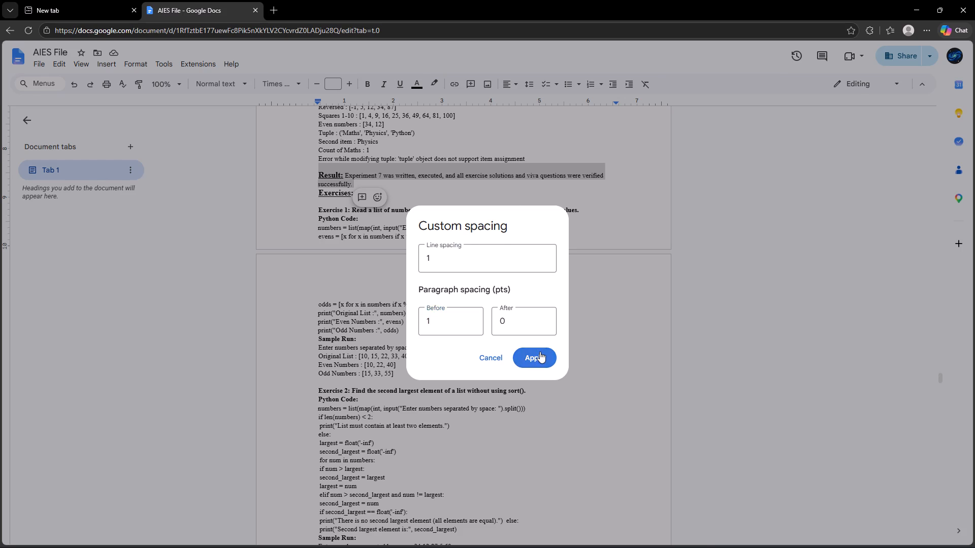
Insert a blank line between the last sample output line and the Result paragraph in Experiment 7.
{"action": "left_click", "coordinate": [550, 159]}
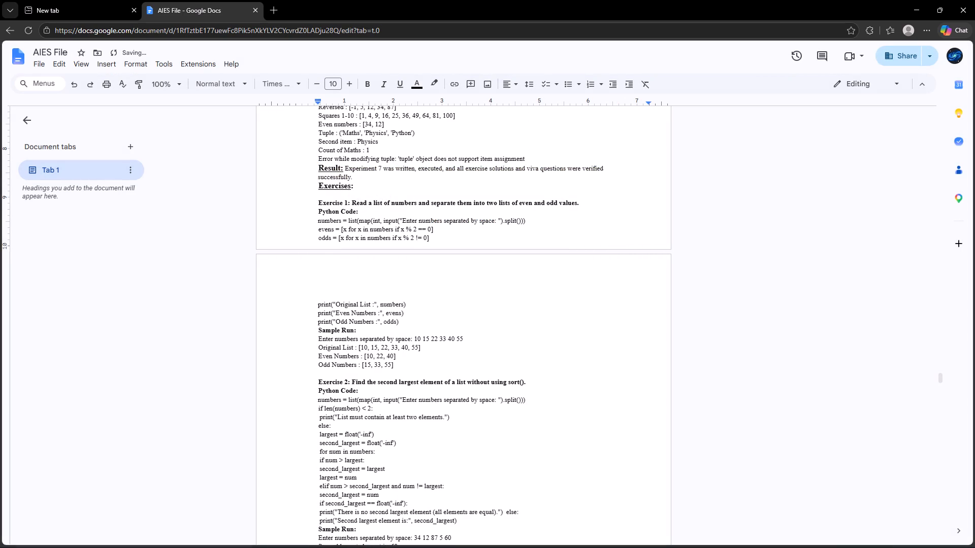
{"action": "left_click", "coordinate": [550, 159]}
{"action": "key", "text": "Return"}
Review Experiment 7 from the Result and Exercises headings through the viva questions to the Experiment: 8 heading.
{"action": "scroll", "coordinate": [550, 159], "scroll_direction": "up", "scroll_amount": 3}
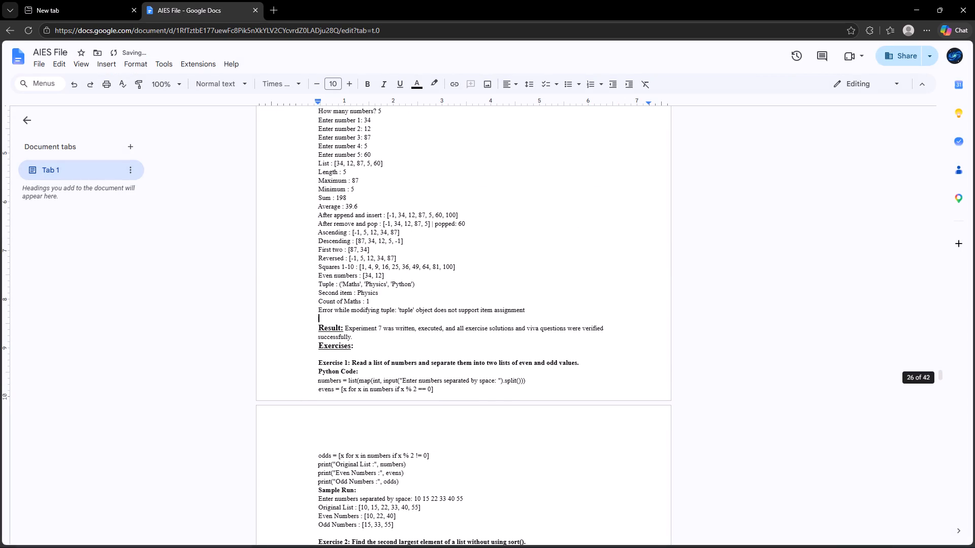
{"action": "left_click", "coordinate": [370, 351]}
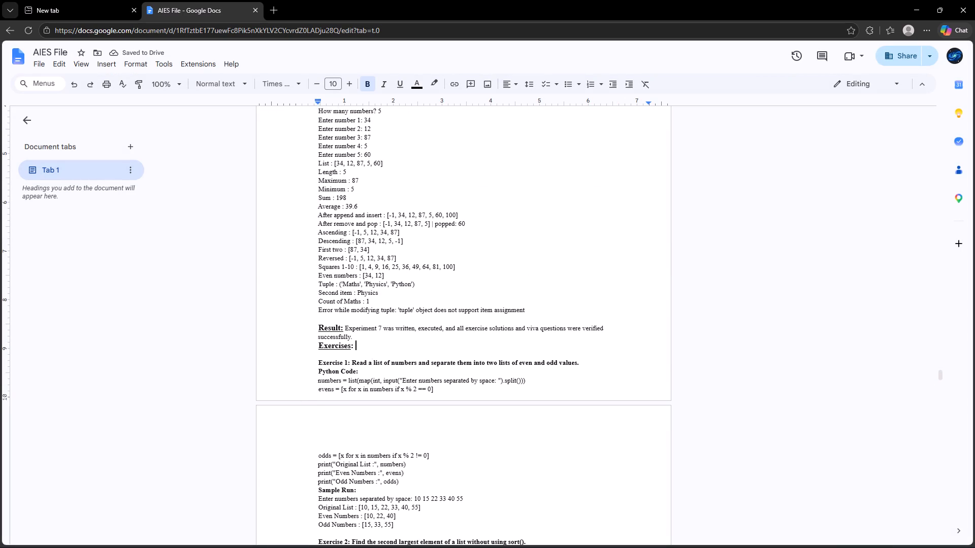
{"action": "left_click", "coordinate": [359, 341]}
{"action": "left_click", "coordinate": [354, 340]}
{"action": "scroll", "coordinate": [351, 341], "scroll_direction": "down", "scroll_amount": 7}
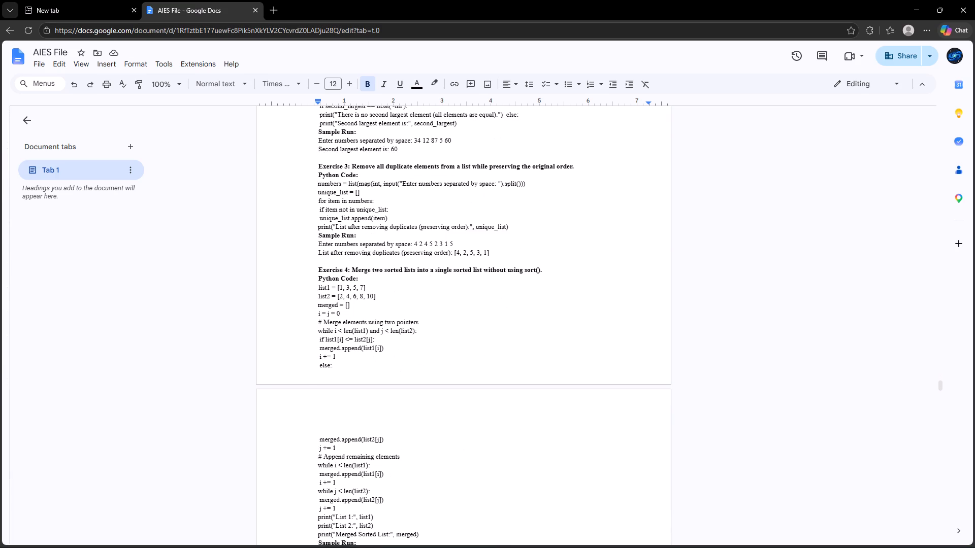
{"action": "scroll", "coordinate": [351, 341], "scroll_direction": "down", "scroll_amount": 7}
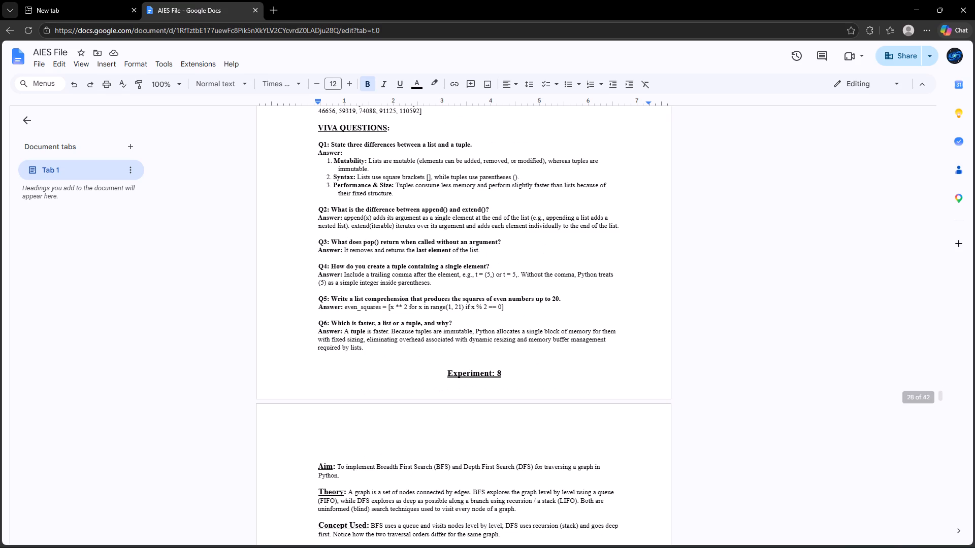
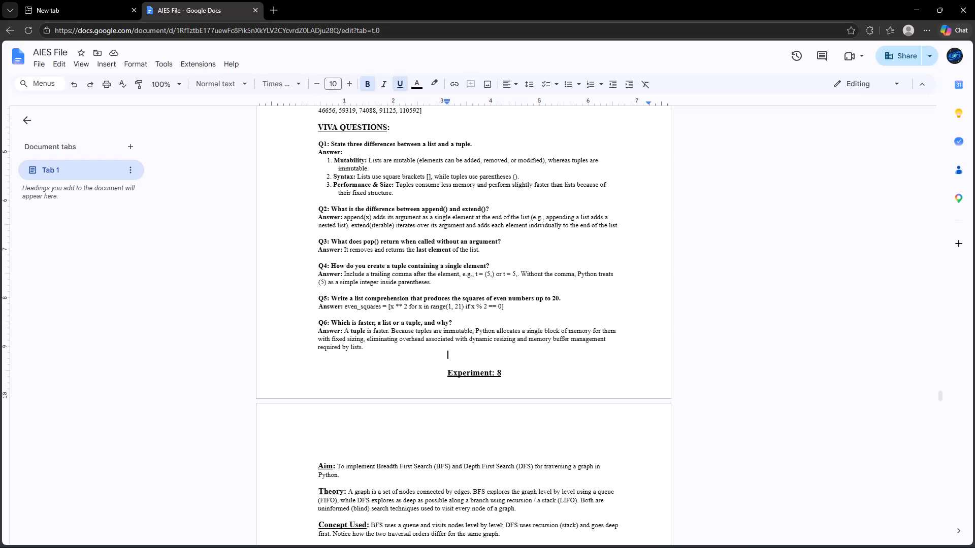
Add two blank lines above the "Experiment: 8" heading to push it onto the next page.
{"action": "key", "text": "Return"}
{"action": "key", "text": "Return"}
Insert five blank lines before the "Experiment: 10" heading so that it starts on a new page.
{"action": "scroll", "coordinate": [426, 356], "scroll_direction": "down", "scroll_amount": 2}
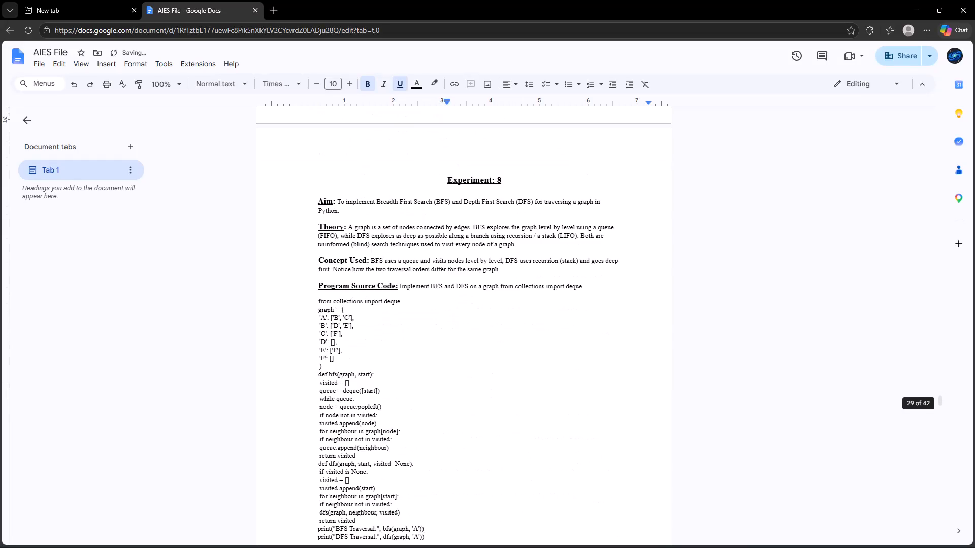
{"action": "scroll", "coordinate": [426, 356], "scroll_direction": "down", "scroll_amount": 4}
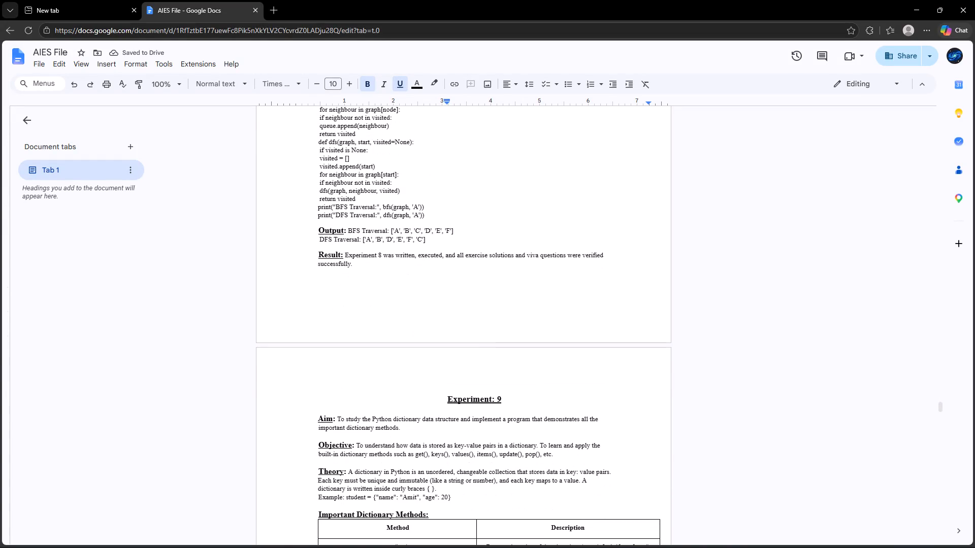
{"action": "left_click", "coordinate": [433, 369]}
{"action": "scroll", "coordinate": [433, 369], "scroll_direction": "down", "scroll_amount": 8}
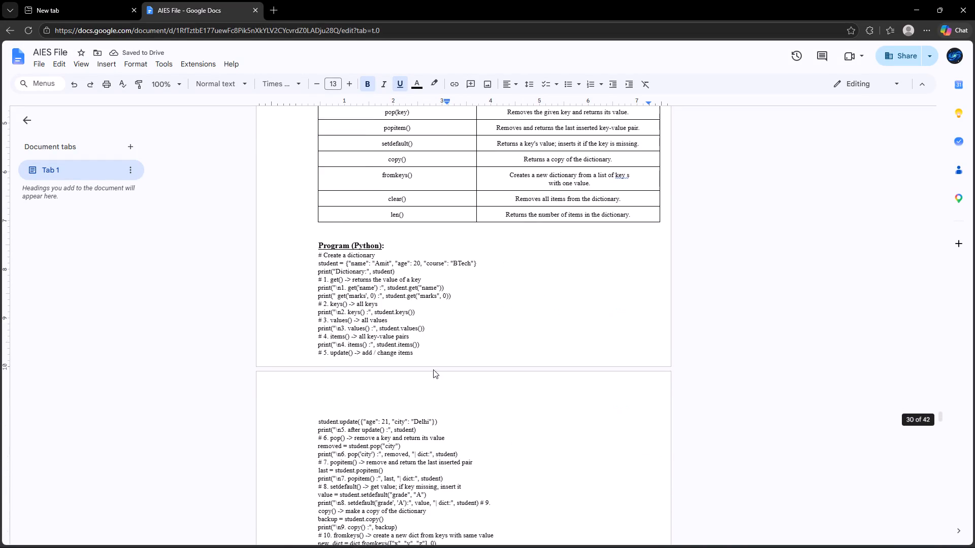
{"action": "scroll", "coordinate": [433, 369], "scroll_direction": "down", "scroll_amount": 11}
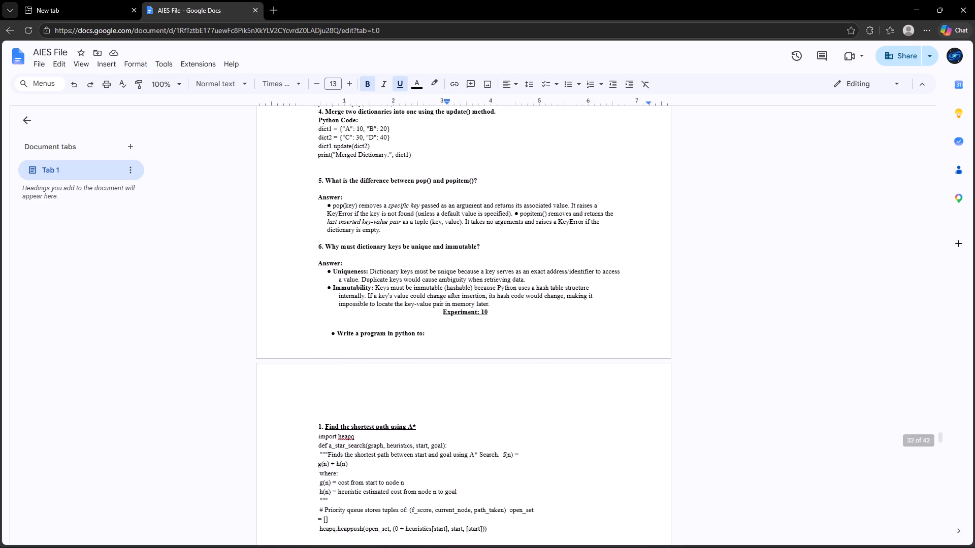
{"action": "scroll", "coordinate": [433, 369], "scroll_direction": "down", "scroll_amount": 1}
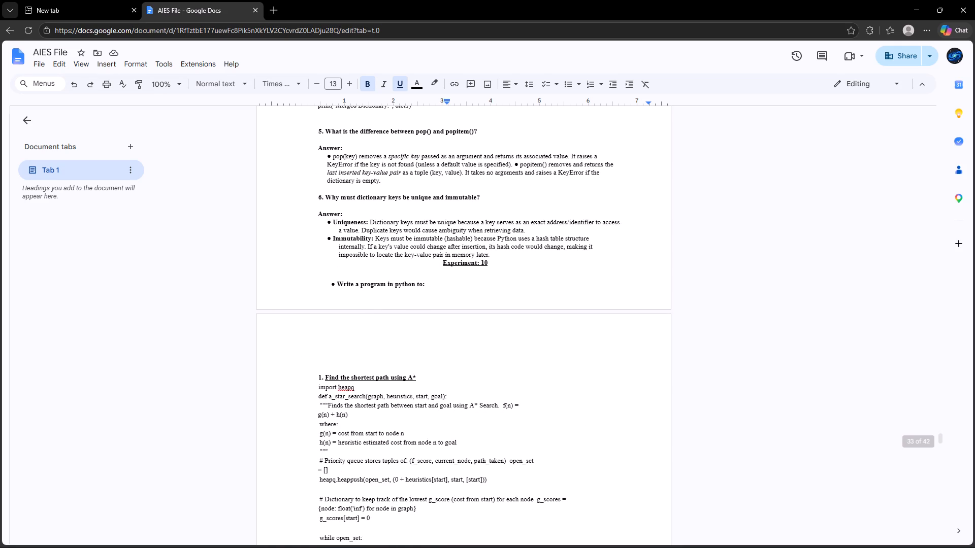
{"action": "left_click", "coordinate": [347, 208]}
{"action": "left_click", "coordinate": [318, 200]}
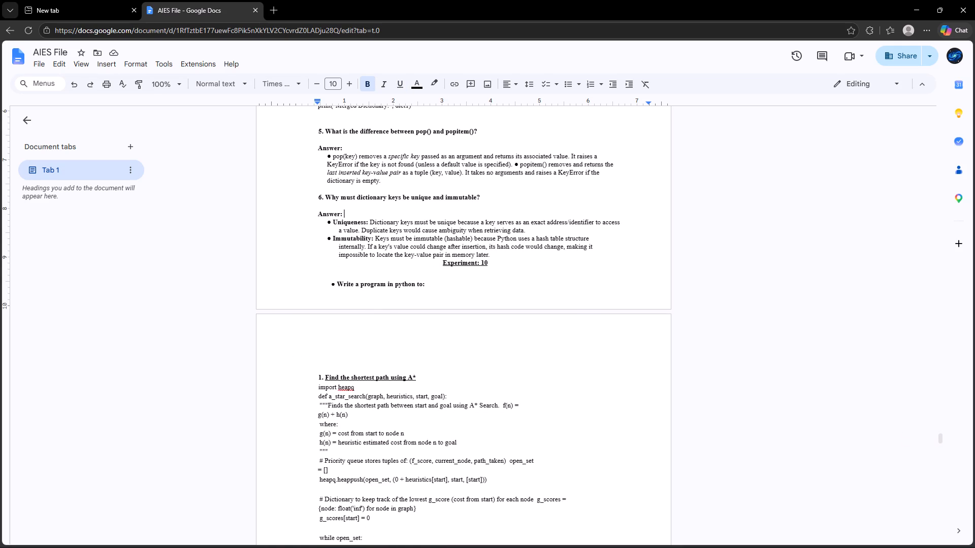
{"action": "double_click", "coordinate": [318, 205]}
{"action": "scroll", "coordinate": [318, 205], "scroll_direction": "up", "scroll_amount": 3}
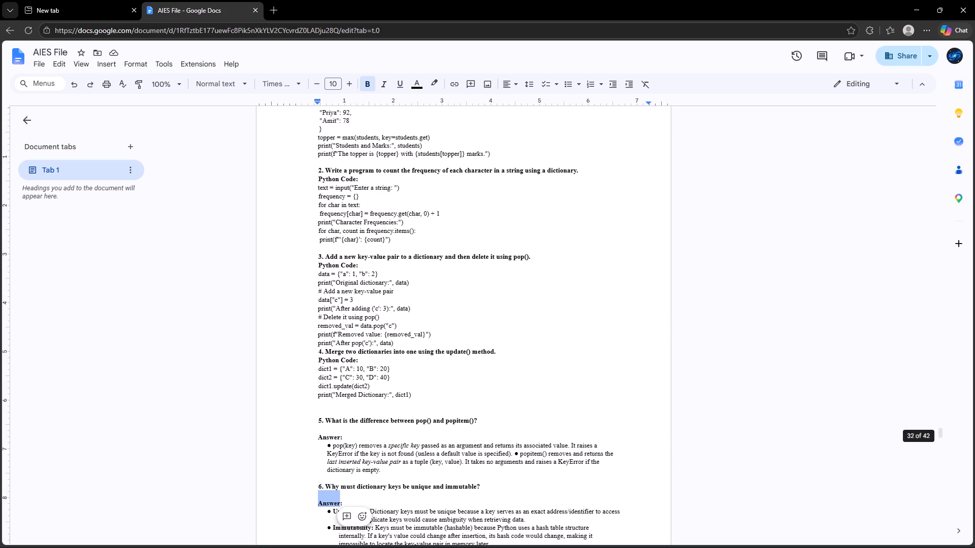
{"action": "scroll", "coordinate": [364, 336], "scroll_direction": "down", "scroll_amount": 3}
{"action": "left_click", "coordinate": [422, 292]}
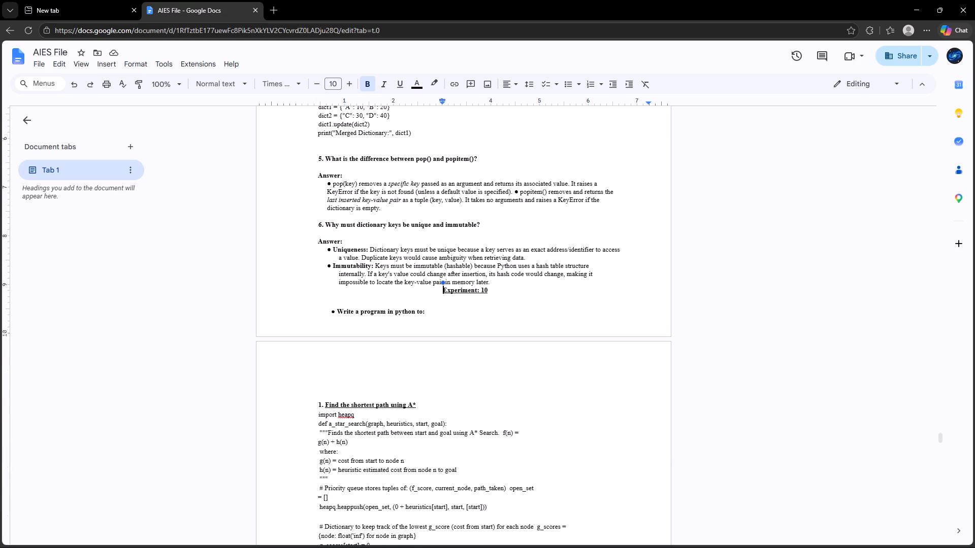
{"action": "key", "text": "Return"}
{"action": "key", "text": "Return"}
{"action": "key", "text": "Return"}
{"action": "key", "text": "Return"}
{"action": "key", "text": "Return"}
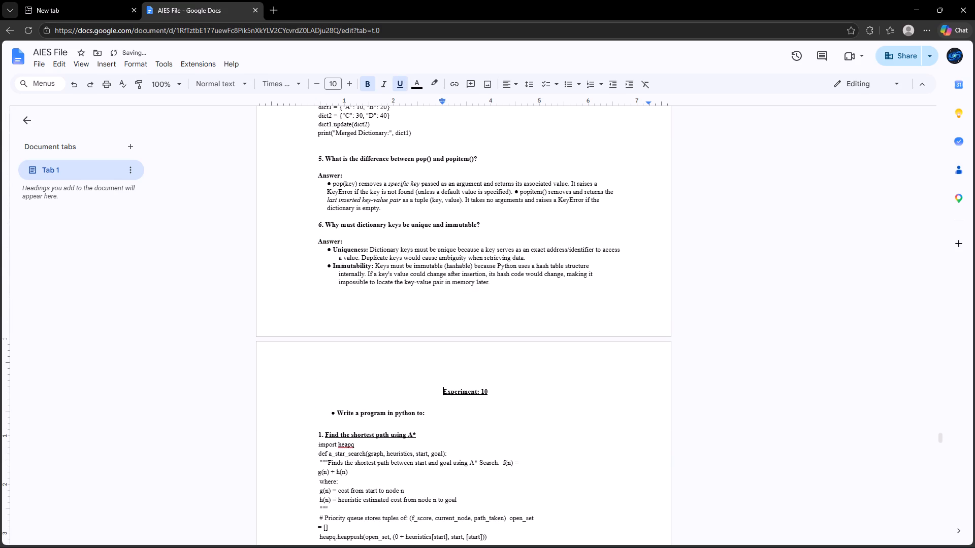
Increase the font size of the "Experiment: 10" heading by three points, to 13.
{"action": "key", "text": "ctrl+Down"}
{"action": "key", "text": "Up"}
{"action": "key", "text": "ctrl+shift+Down"}
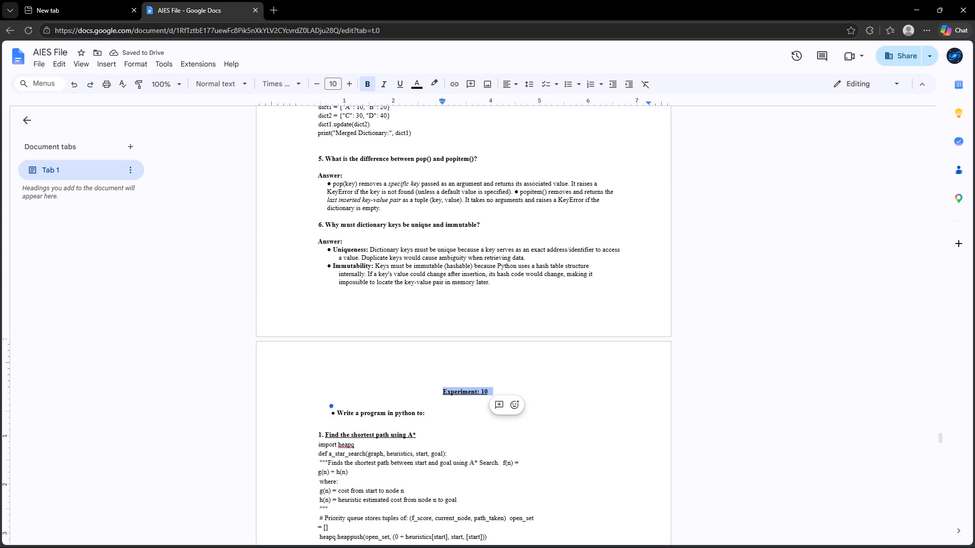
{"action": "left_click", "coordinate": [534, 78]}
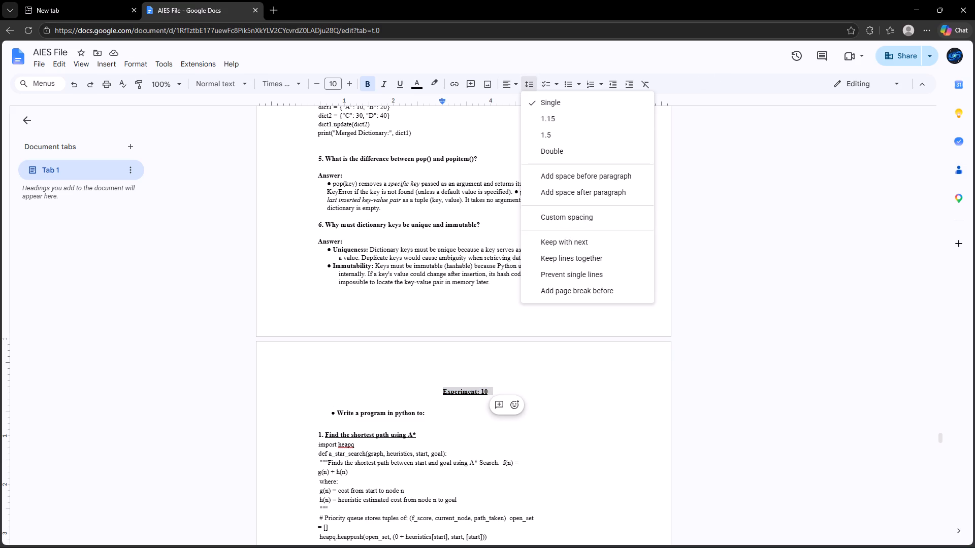
{"action": "left_click", "coordinate": [435, 376]}
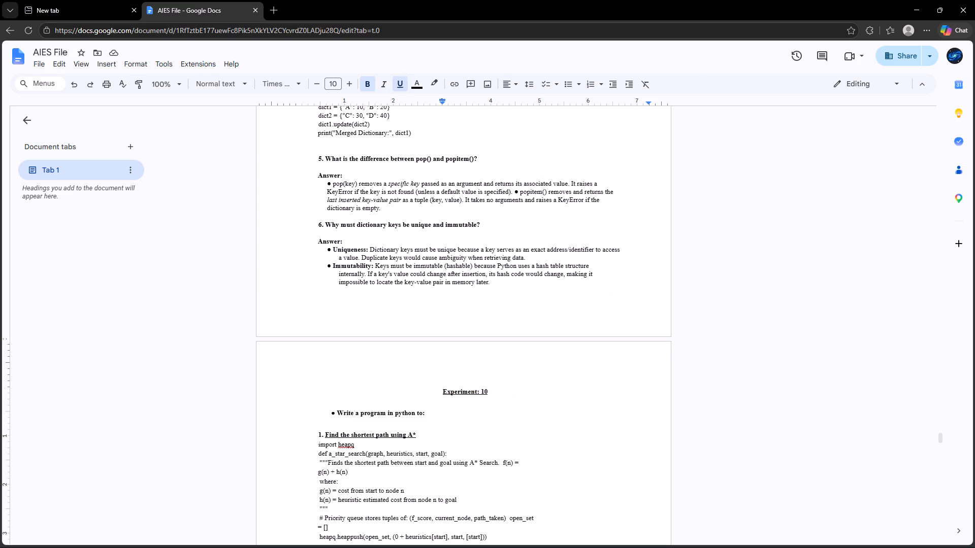
{"action": "key", "text": "ctrl+shift+Down"}
{"action": "key", "text": "ctrl+shift+period"}
{"action": "key", "text": "ctrl+shift+period"}
{"action": "key", "text": "ctrl+shift+period"}
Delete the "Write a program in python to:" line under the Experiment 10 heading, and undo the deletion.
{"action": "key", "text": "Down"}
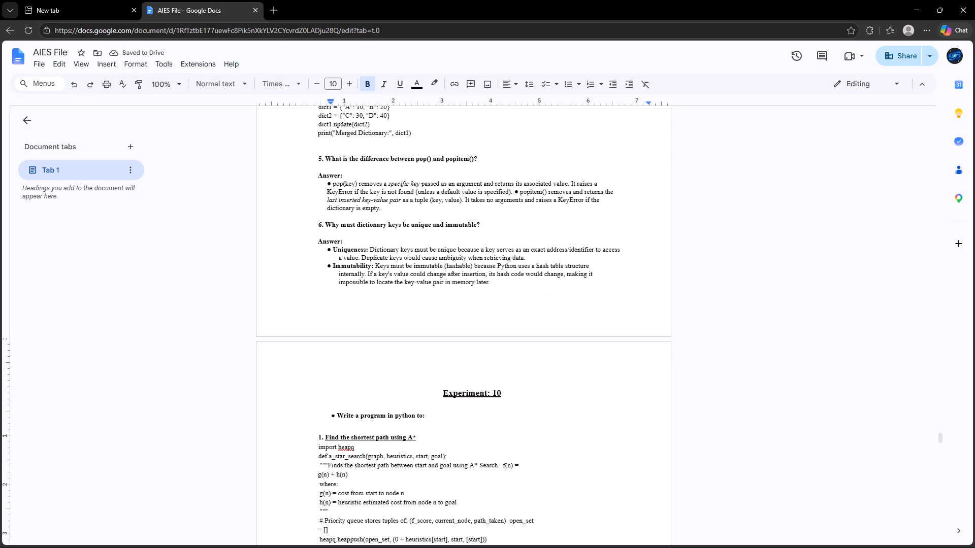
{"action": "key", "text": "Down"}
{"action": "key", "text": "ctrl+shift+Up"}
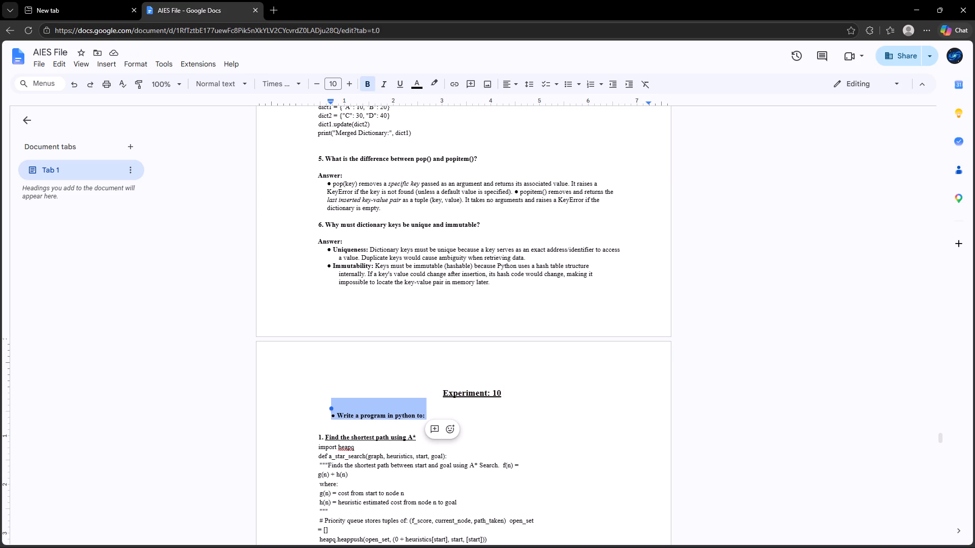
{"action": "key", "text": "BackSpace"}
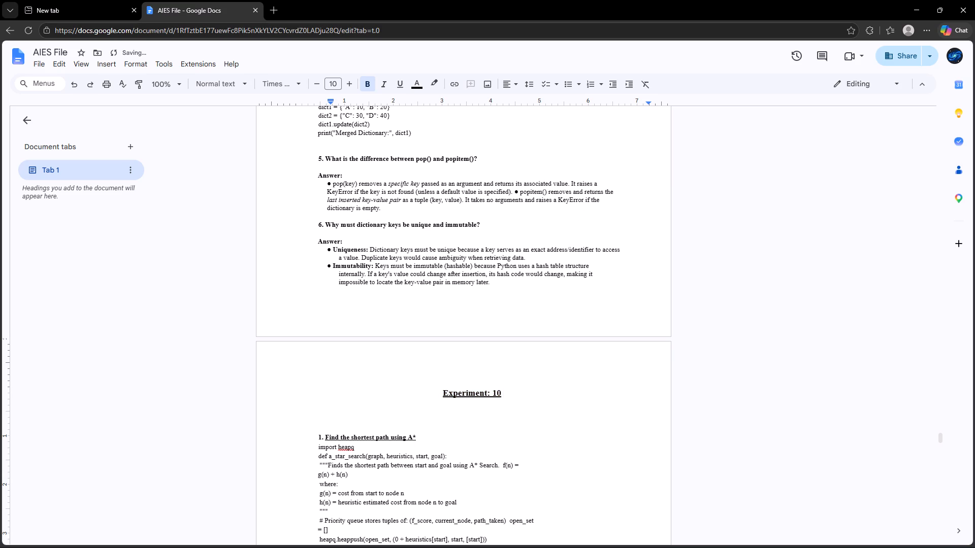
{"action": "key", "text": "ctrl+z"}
Reduce the indent of the "Write a program in python to:" line and set its text to 12 pt.
{"action": "key", "text": "Left"}
{"action": "key", "text": "BackSpace"}
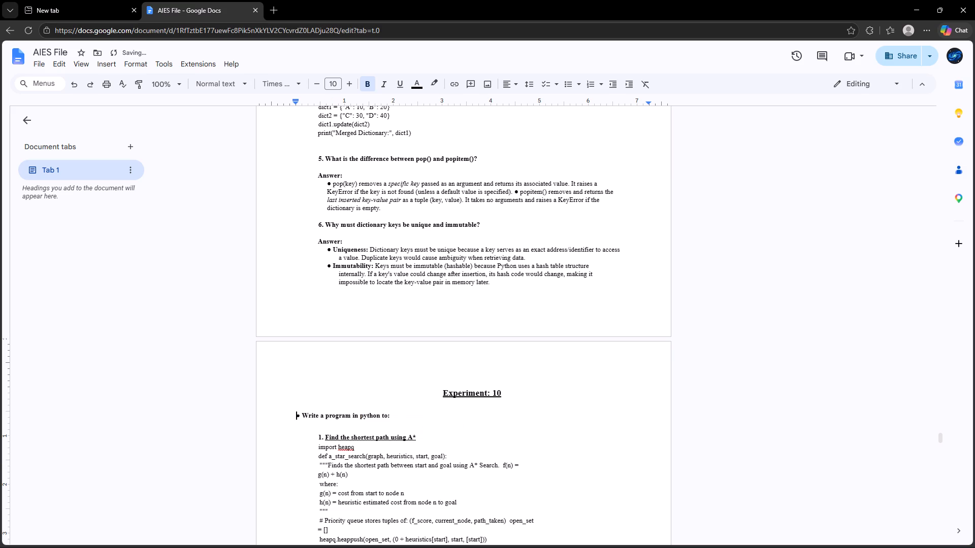
{"action": "key", "text": "Right"}
{"action": "key", "text": "Left"}
{"action": "key", "text": "ctrl+shift+Down"}
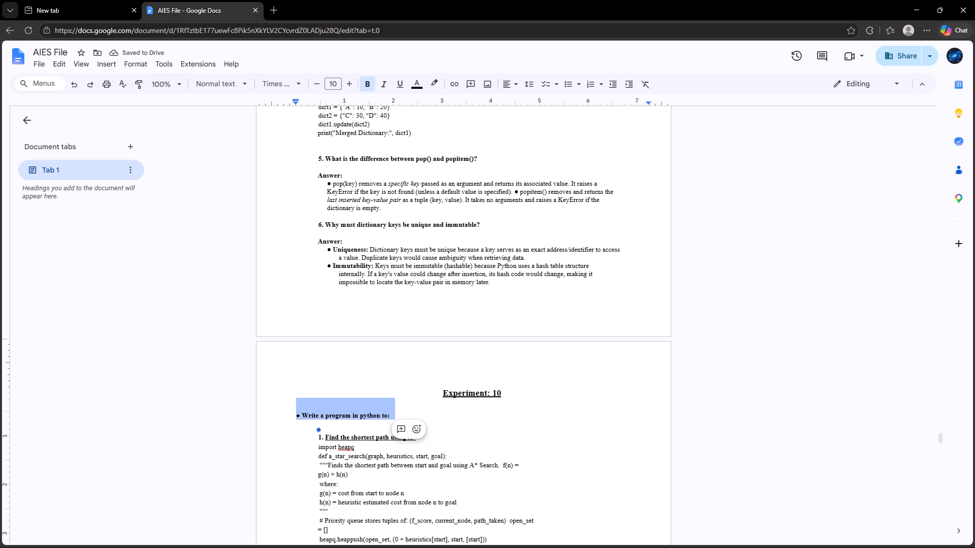
{"action": "key", "text": "ctrl+shift+period"}
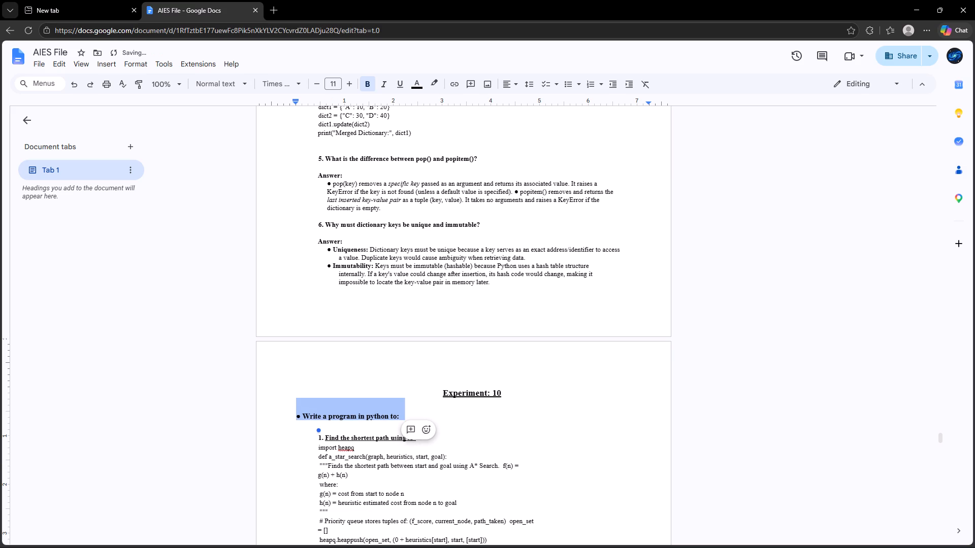
{"action": "key", "text": "ctrl+shift+period"}
Set the paragraph spacing before the "1. Find the shortest path using A*" subheading to 1 pt.
{"action": "key", "text": "Down"}
{"action": "key", "text": "Left"}
{"action": "key", "text": "Down"}
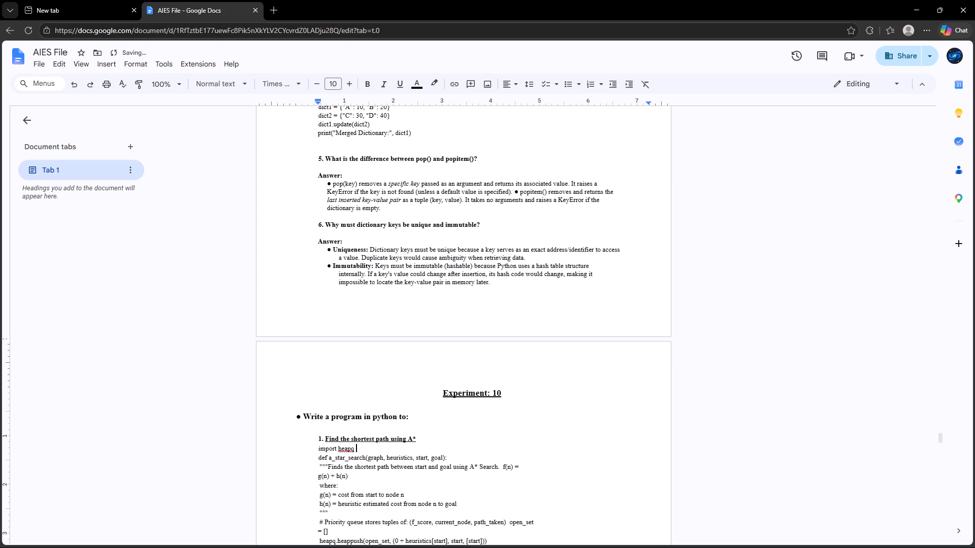
{"action": "key", "text": "Up"}
{"action": "key", "text": "Left"}
{"action": "key", "text": "Left"}
{"action": "key", "text": "Left"}
{"action": "key", "text": "Left"}
{"action": "key", "text": "Left"}
{"action": "key", "text": "Left"}
{"action": "key", "text": "Left"}
{"action": "key", "text": "Left"}
{"action": "key", "text": "Left"}
{"action": "key", "text": "Left"}
{"action": "key", "text": "Left"}
{"action": "key", "text": "Left"}
{"action": "key", "text": "Left"}
{"action": "key", "text": "Left"}
{"action": "key", "text": "Left"}
{"action": "key", "text": "Left"}
{"action": "key", "text": "Left"}
{"action": "key", "text": "Left"}
{"action": "key", "text": "Left"}
{"action": "key", "text": "Left"}
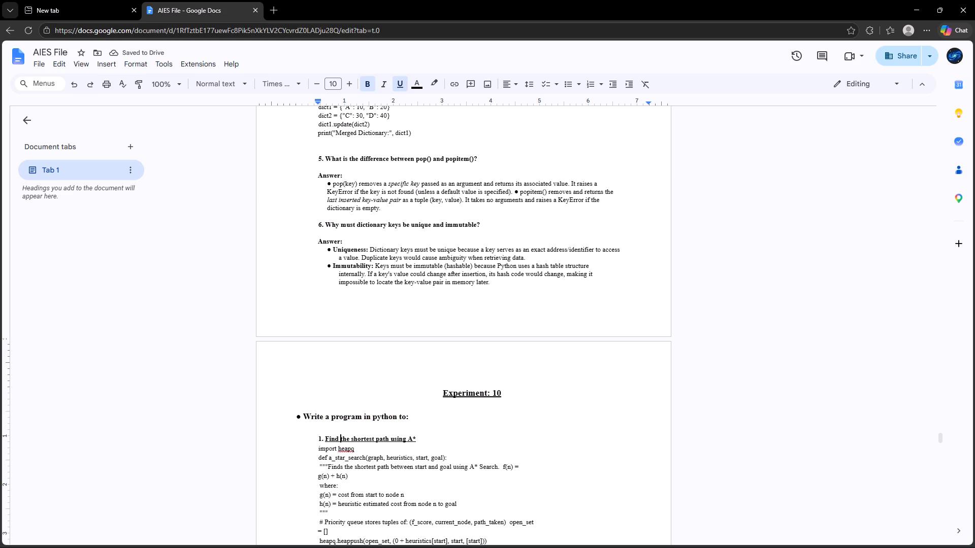
{"action": "key", "text": "Left"}
{"action": "key", "text": "Left"}
{"action": "key", "text": "Left"}
{"action": "key", "text": "Left"}
{"action": "key", "text": "Left"}
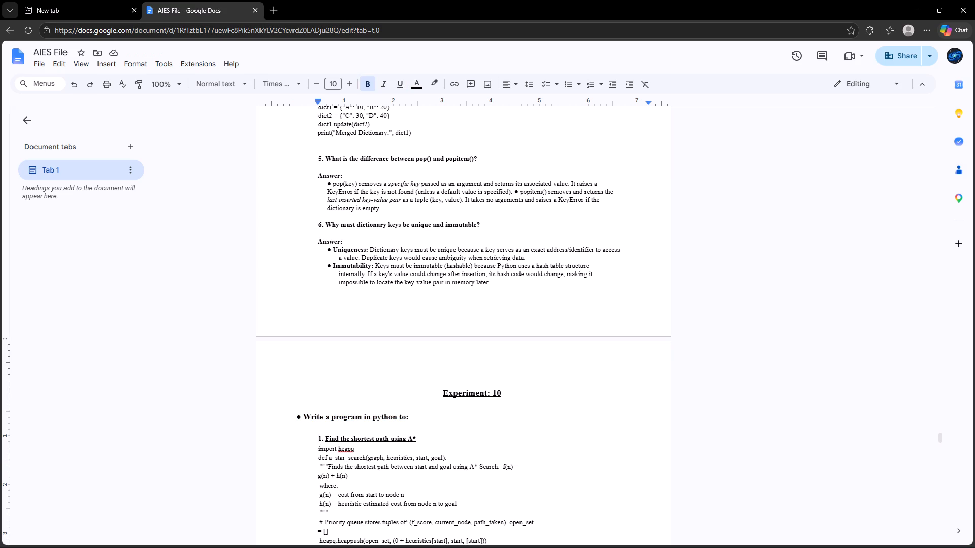
{"action": "key", "text": "ctrl+shift+Down"}
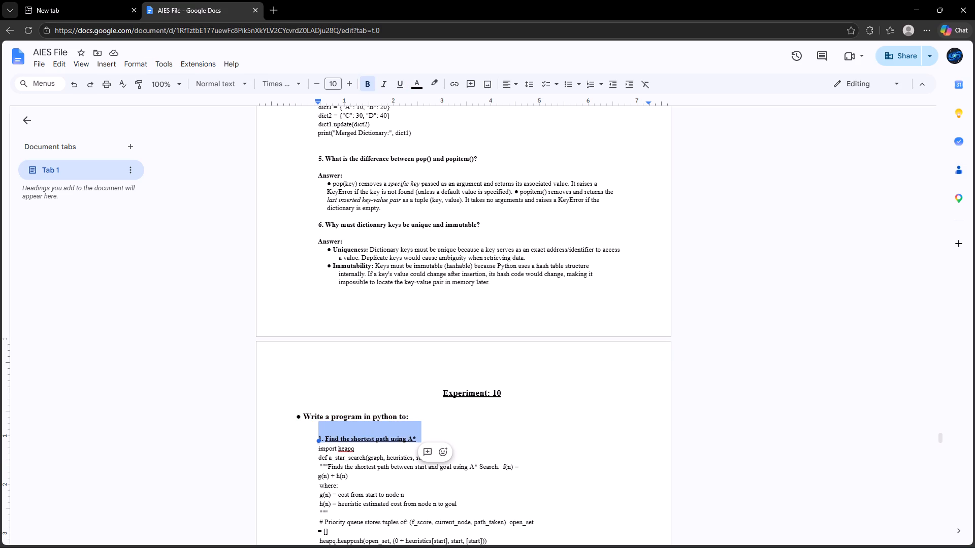
{"action": "left_click", "coordinate": [528, 80]}
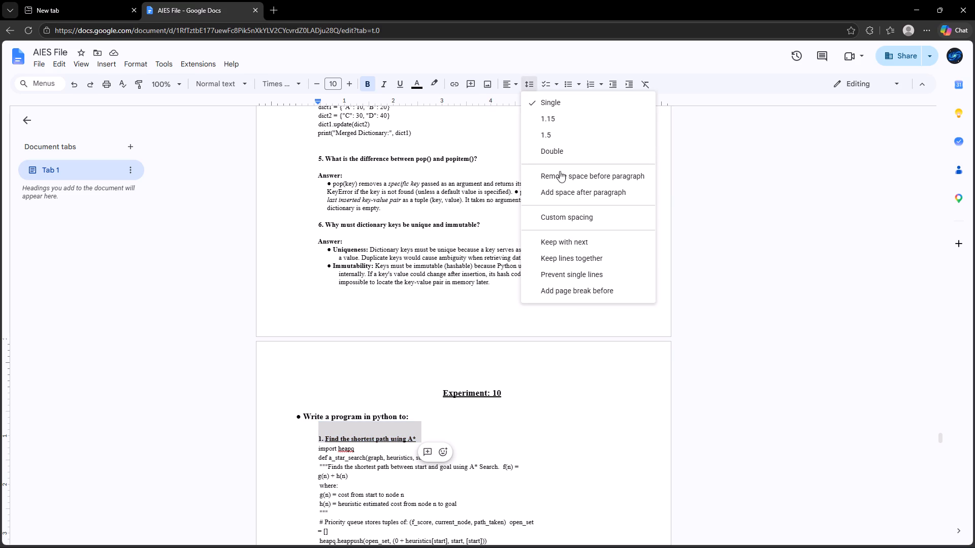
{"action": "left_click", "coordinate": [569, 215]}
{"action": "double_click", "coordinate": [441, 324]}
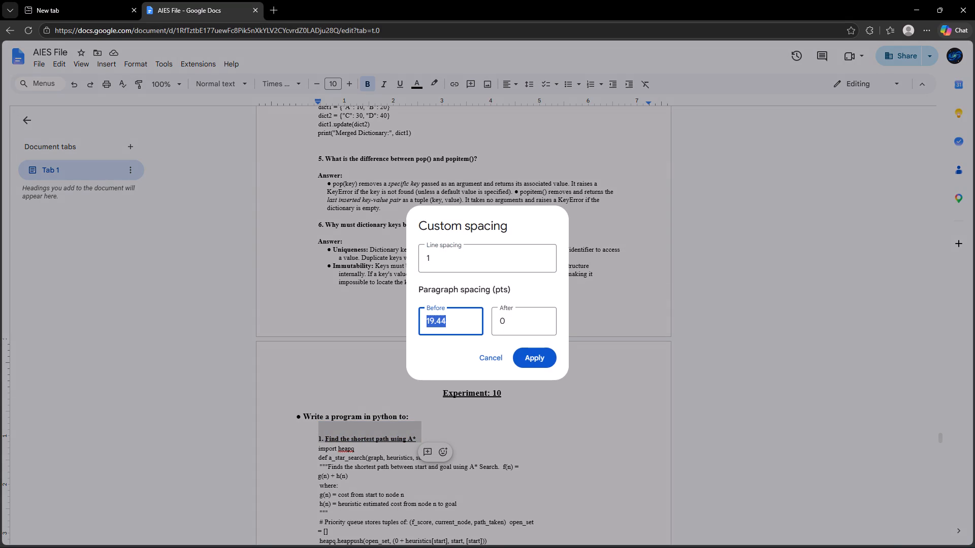
{"action": "key", "text": "1"}
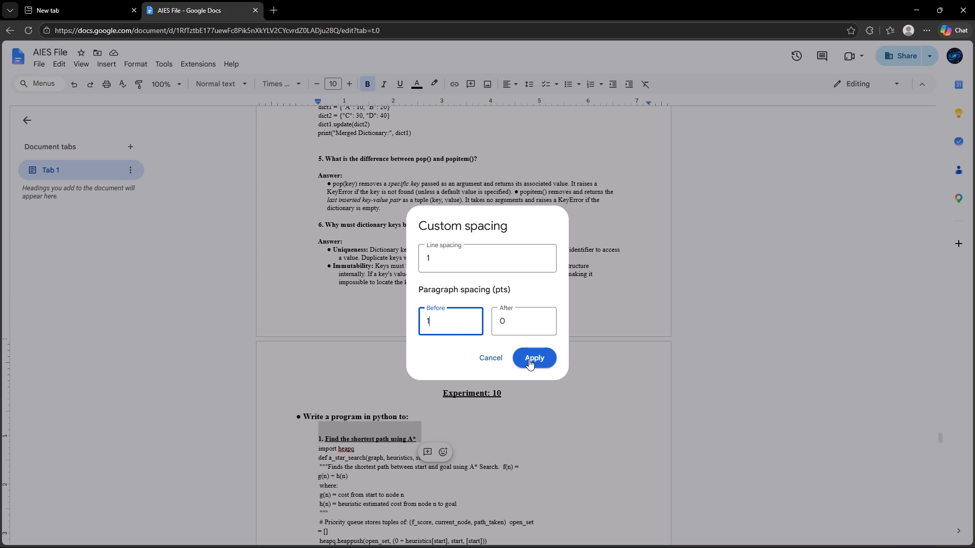
{"action": "left_click", "coordinate": [529, 359]}
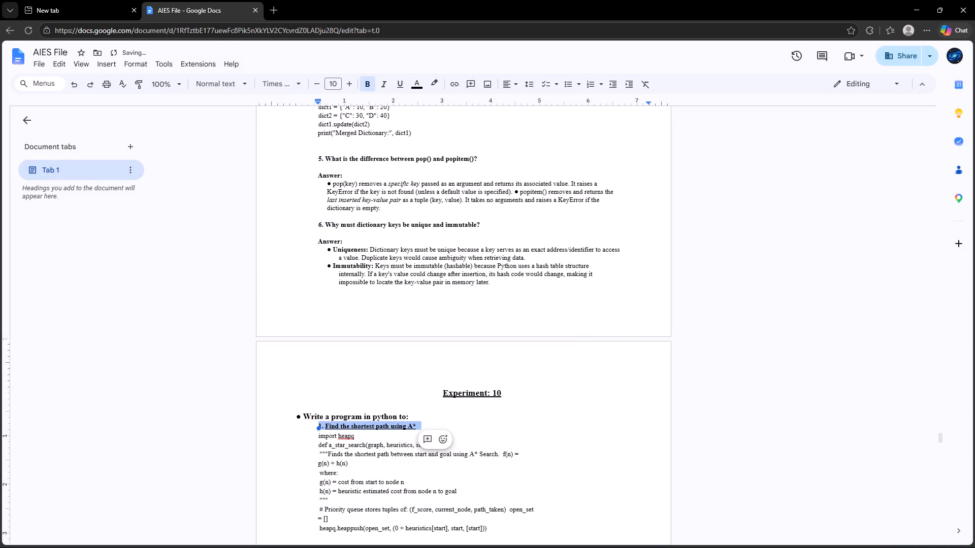
Insert a blank line after the "Write a program in python to:" line.
{"action": "left_click", "coordinate": [410, 414]}
{"action": "key", "text": "Return"}
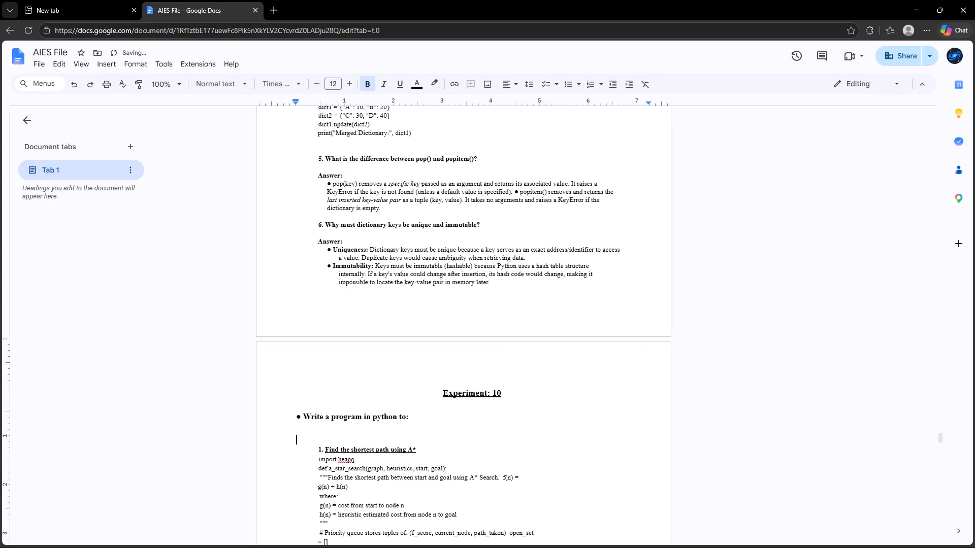
Set the paragraph spacing before and after the "Write a program in python to:" line to 1 pt each.
{"action": "key", "text": "Up"}
{"action": "key", "text": "ctrl+shift+Down"}
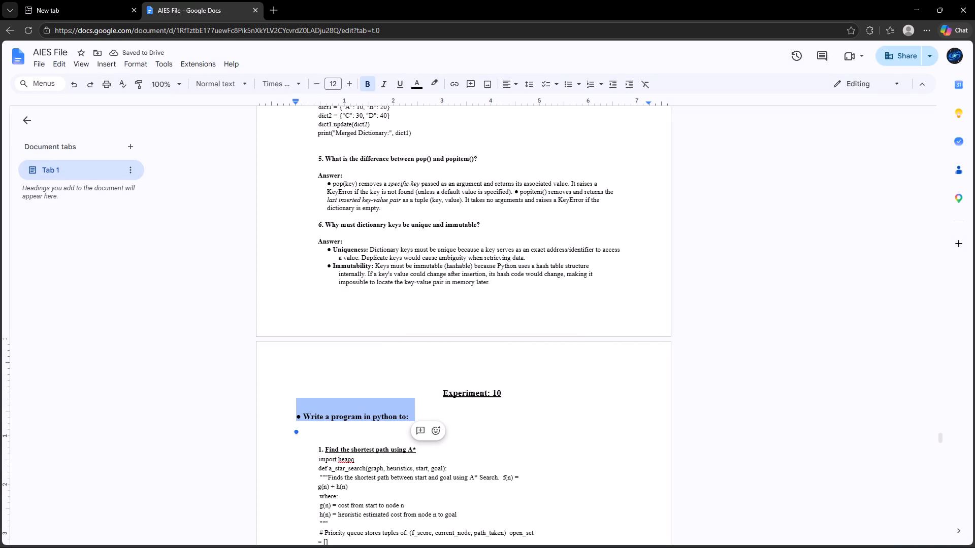
{"action": "left_click", "coordinate": [527, 81]}
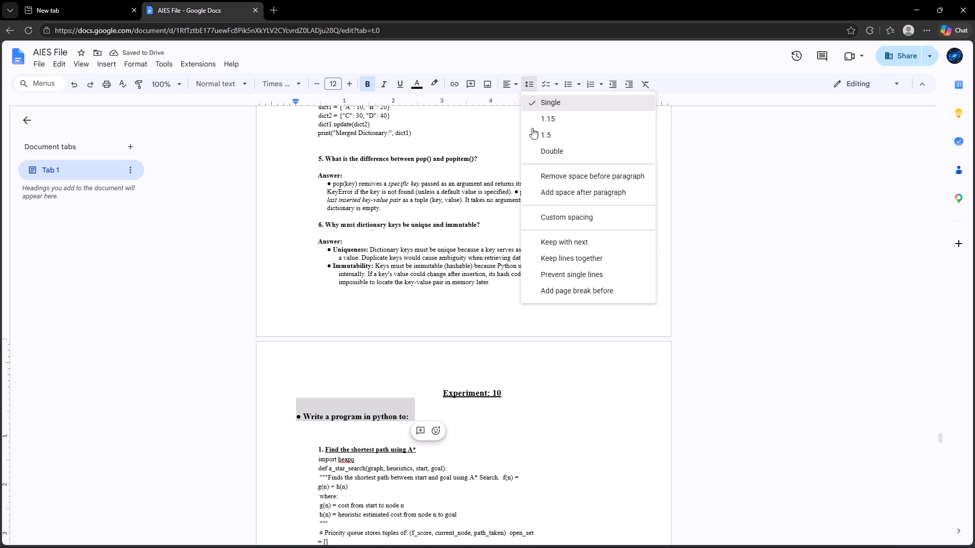
{"action": "left_click", "coordinate": [565, 217]}
{"action": "double_click", "coordinate": [471, 325]}
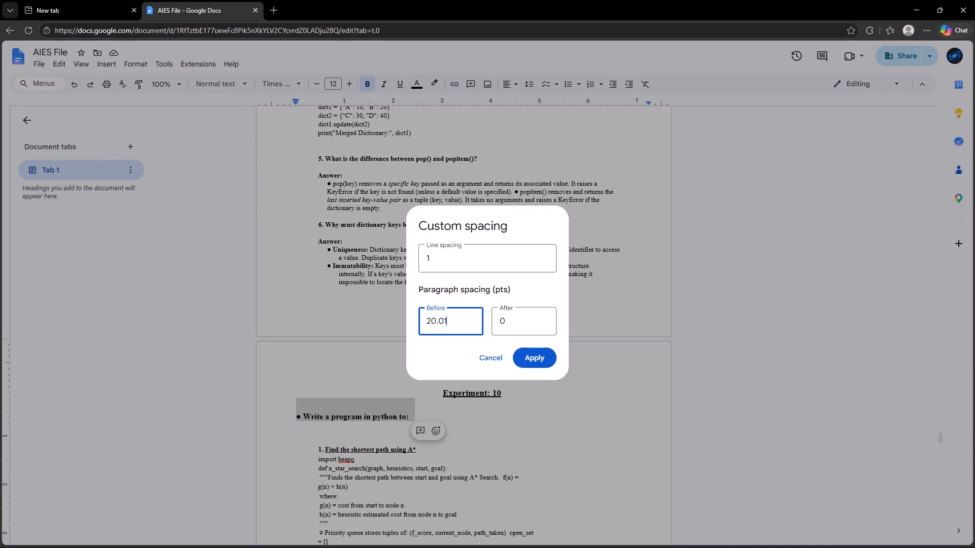
{"action": "key", "text": "1"}
{"action": "left_click", "coordinate": [511, 322]}
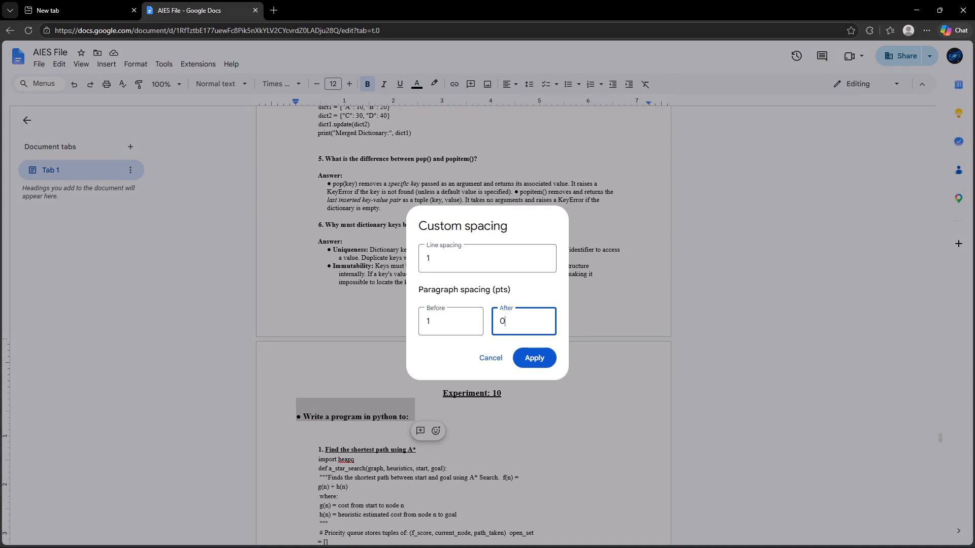
{"action": "key", "text": "BackSpace"}
{"action": "key", "text": "1"}
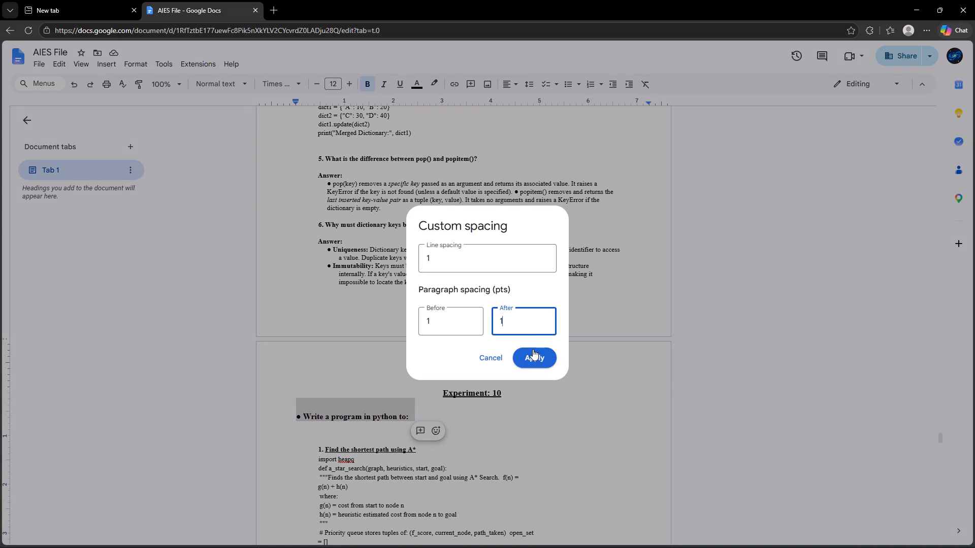
{"action": "left_click", "coordinate": [536, 355]}
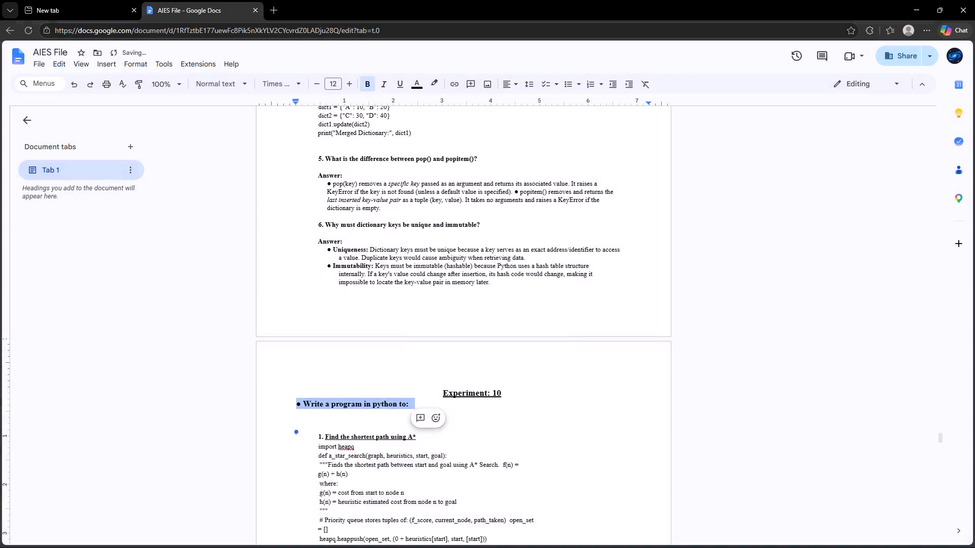
Underline the "● Write a program in python to:" line under Experiment: 10.
{"action": "left_click", "coordinate": [403, 410]}
{"action": "left_click", "coordinate": [419, 405]}
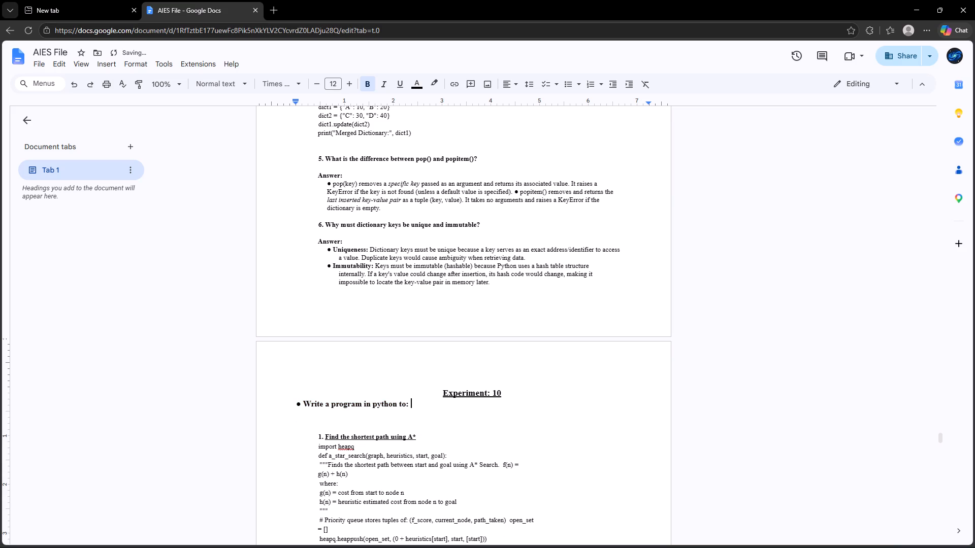
{"action": "key", "text": "ctrl+shift+Up"}
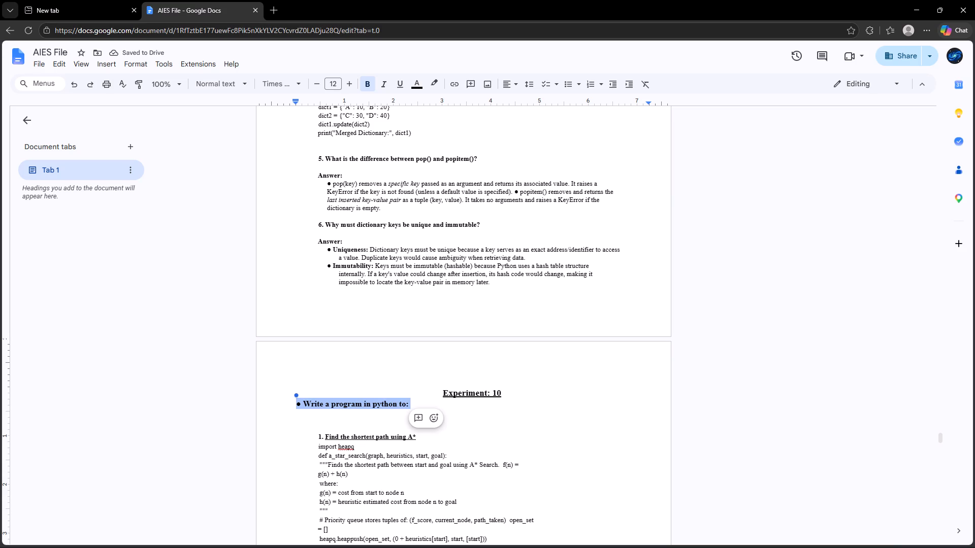
{"action": "key", "text": "ctrl+u"}
Delete the blank line below "Write a program in python to:" and insert a fresh one before the A* subheading.
{"action": "key", "text": "Down"}
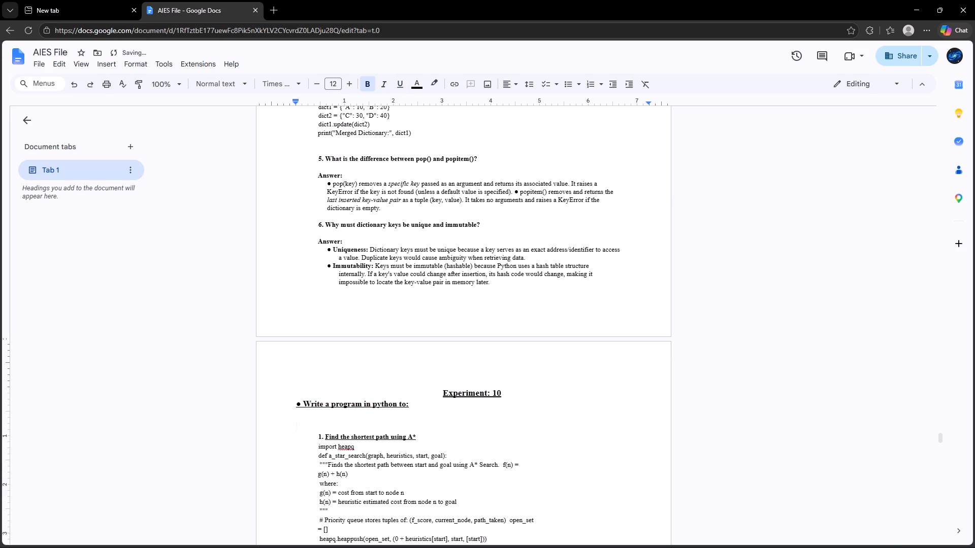
{"action": "key", "text": "BackSpace"}
{"action": "key", "text": "Down"}
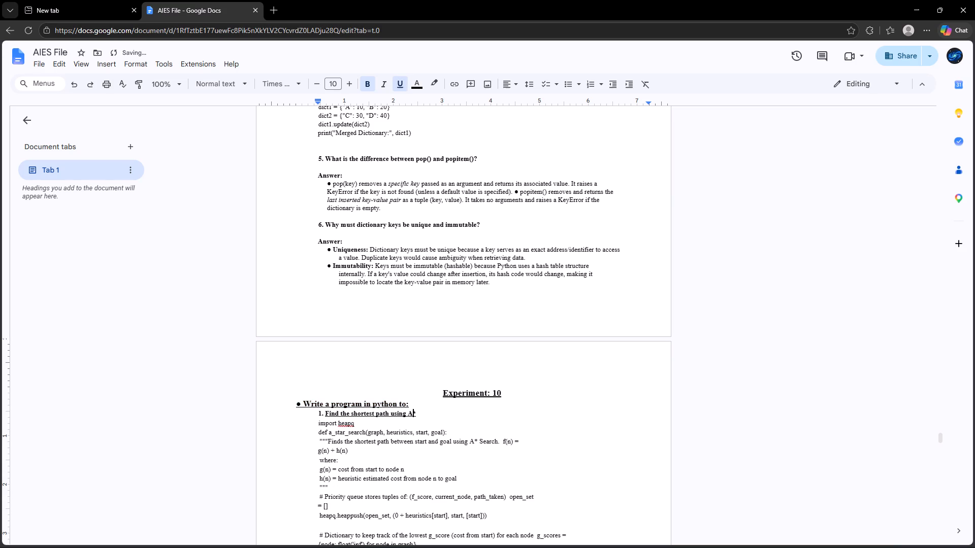
{"action": "key", "text": "Up"}
{"action": "key", "text": "Return"}
Remove the left indent from the "1. Find the shortest path using A*" subheading, the "import heapq" line and the "def a_star_search" line.
{"action": "key", "text": "Down"}
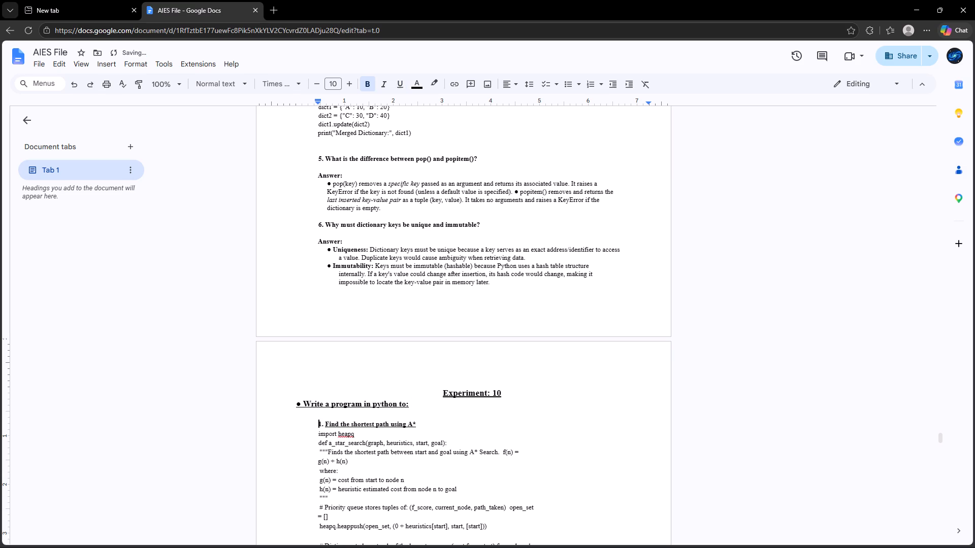
{"action": "key", "text": "ctrl+shift+Down"}
{"action": "key", "text": "Left"}
{"action": "key", "text": "Left"}
{"action": "key", "text": "Down"}
{"action": "key", "text": "BackSpace"}
{"action": "key", "text": "Down"}
{"action": "key", "text": "BackSpace"}
{"action": "key", "text": "Down"}
{"action": "key", "text": "BackSpace"}
{"action": "key", "text": "Down"}
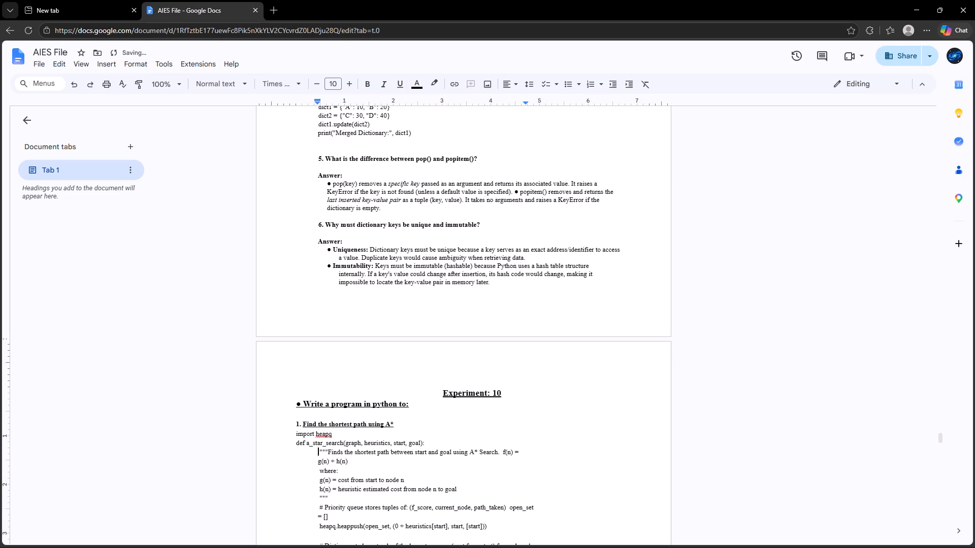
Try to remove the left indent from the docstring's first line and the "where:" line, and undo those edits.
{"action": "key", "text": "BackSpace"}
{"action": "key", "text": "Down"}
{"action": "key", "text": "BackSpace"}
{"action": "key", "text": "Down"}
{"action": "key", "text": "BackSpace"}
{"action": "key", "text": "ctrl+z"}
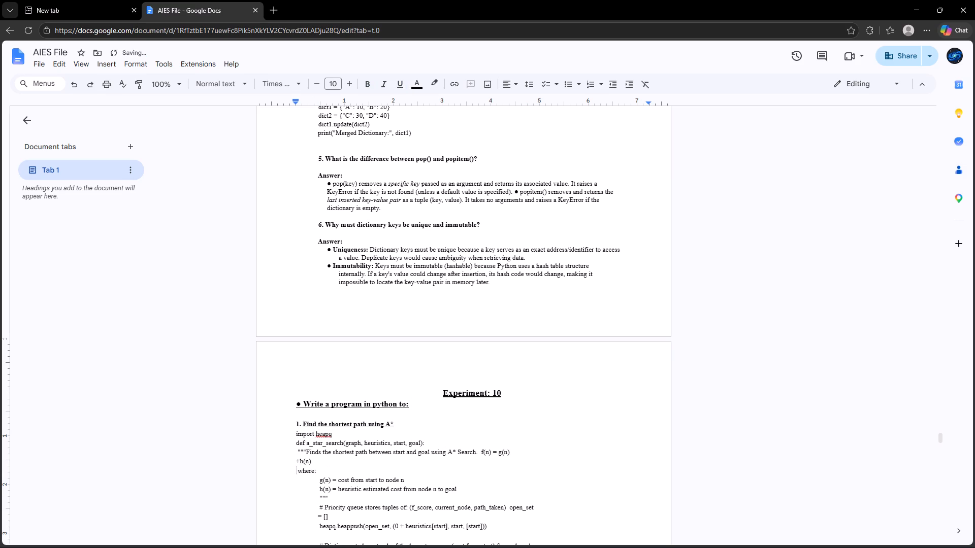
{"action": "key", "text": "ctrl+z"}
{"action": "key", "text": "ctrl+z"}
Remove the left indent from the docstring's "Finds the shortest path" line and from the "where:" line.
{"action": "key", "text": "BackSpace"}
{"action": "key", "text": "Down"}
{"action": "key", "text": "Down"}
{"action": "key", "text": "Down"}
{"action": "key", "text": "Up"}
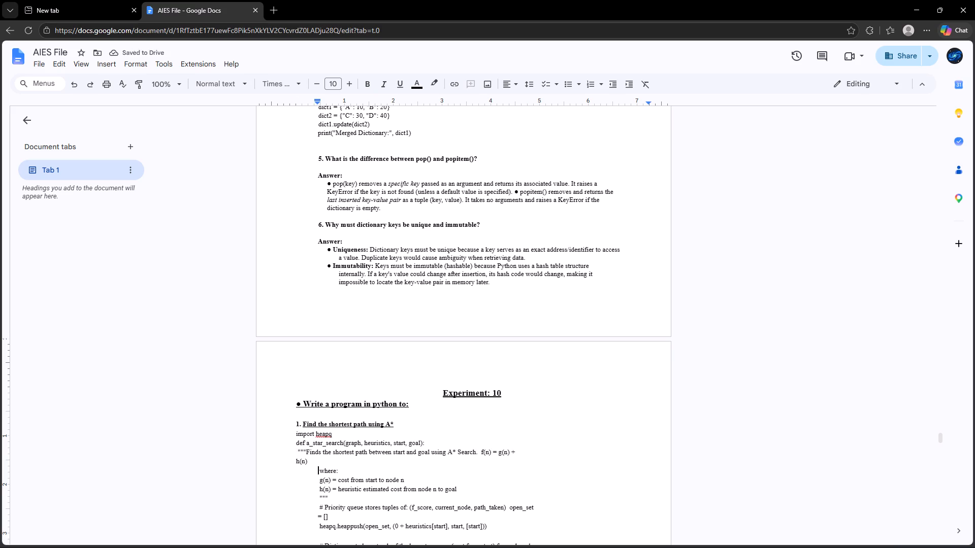
{"action": "key", "text": "BackSpace"}
Delete the spaces around the plus sign in the docstring formula so it reads "f(n) = g(n)+h(n)".
{"action": "key", "text": "Up"}
{"action": "key", "text": "BackSpace"}
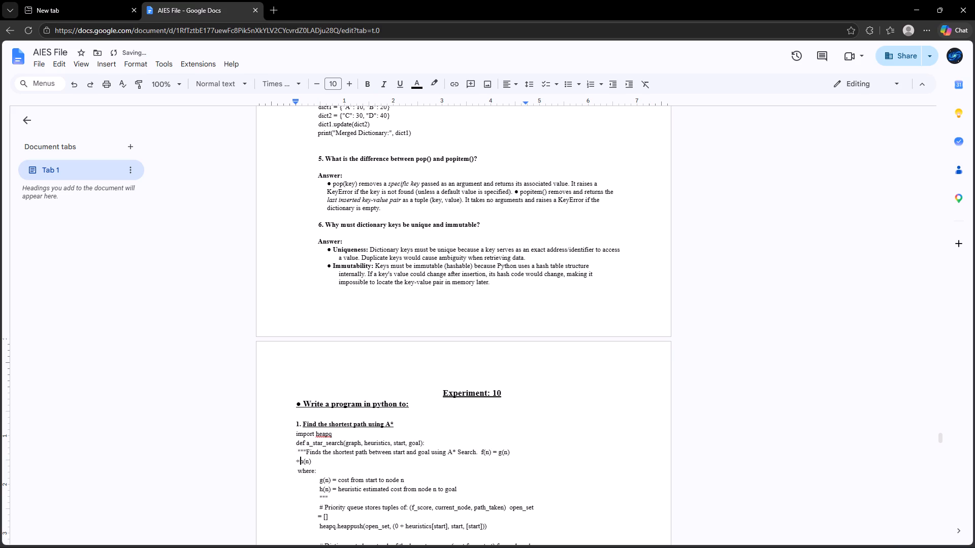
{"action": "key", "text": "Left"}
{"action": "key", "text": "BackSpace"}
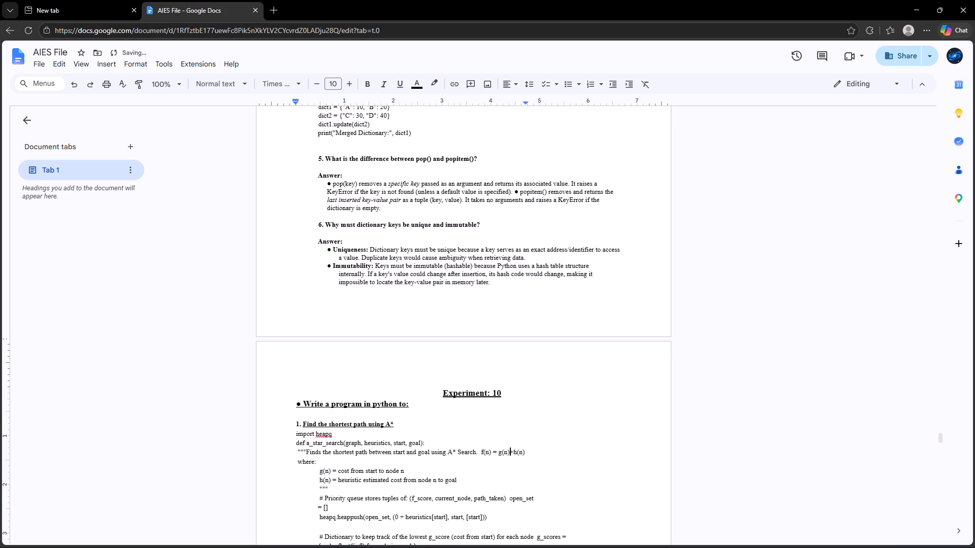
{"action": "key", "text": "space"}
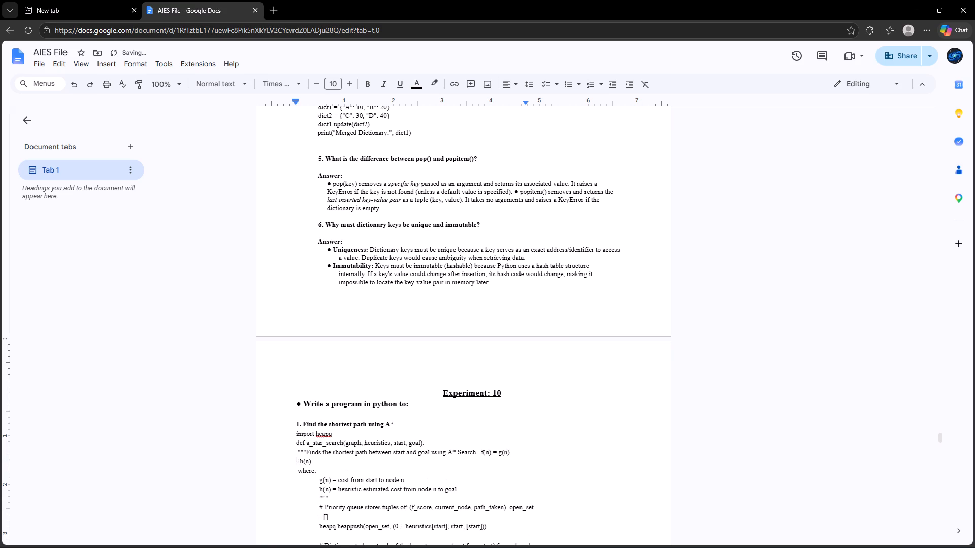
{"action": "key", "text": "BackSpace"}
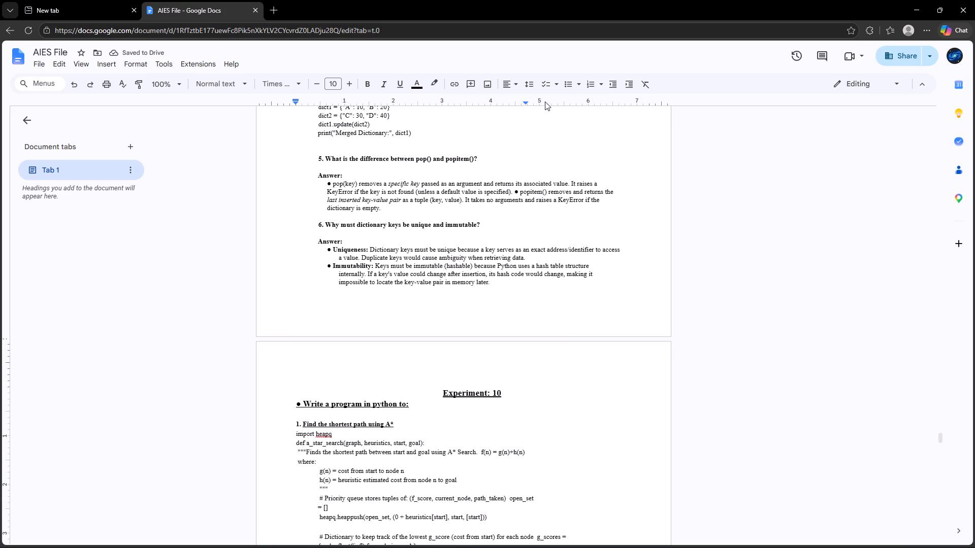
Widen the docstring's "Finds the shortest path" line by setting its right indent to 7.06 on the ruler.
{"action": "left_click_drag", "start_coordinate": [526, 101], "coordinate": [637, 97]}
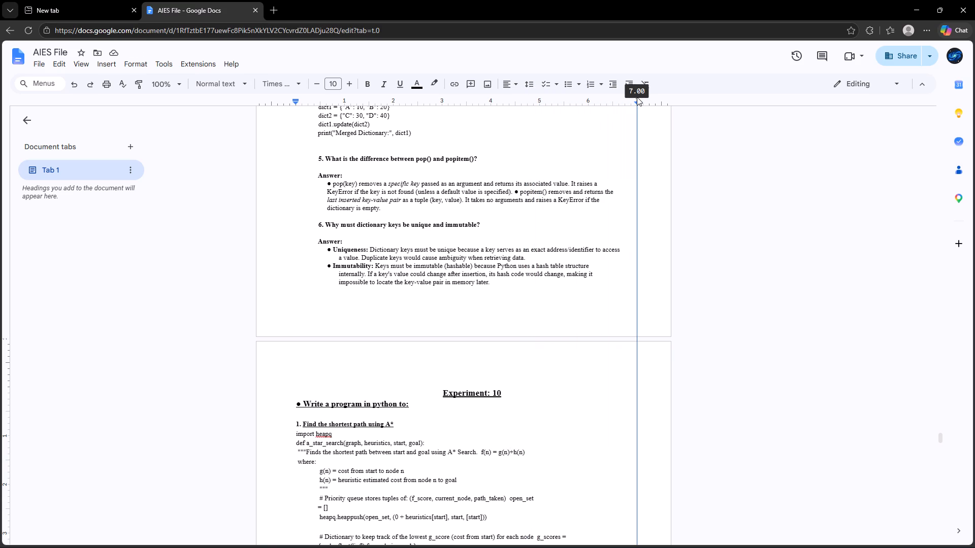
{"action": "left_click_drag", "start_coordinate": [637, 97], "coordinate": [640, 96]}
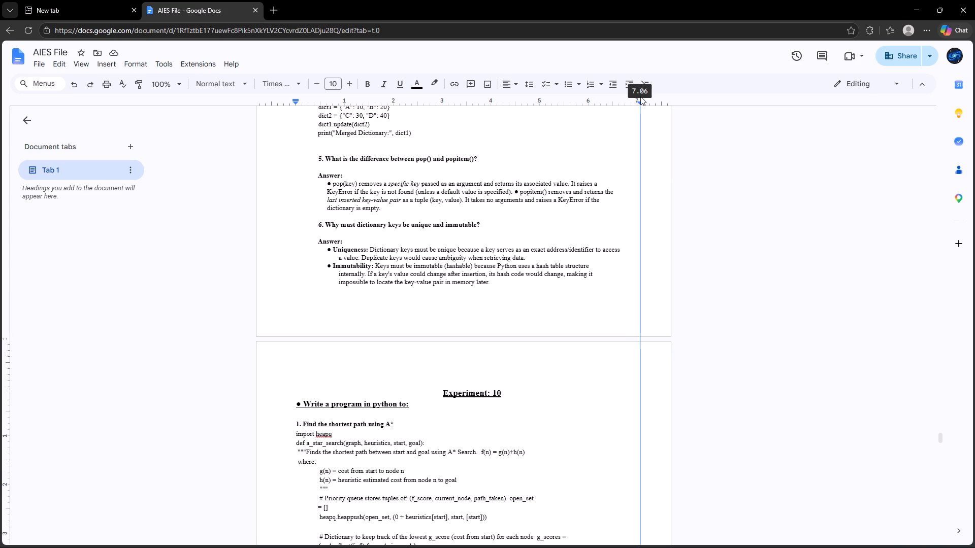
{"action": "left_click_drag", "start_coordinate": [640, 96], "coordinate": [640, 96]}
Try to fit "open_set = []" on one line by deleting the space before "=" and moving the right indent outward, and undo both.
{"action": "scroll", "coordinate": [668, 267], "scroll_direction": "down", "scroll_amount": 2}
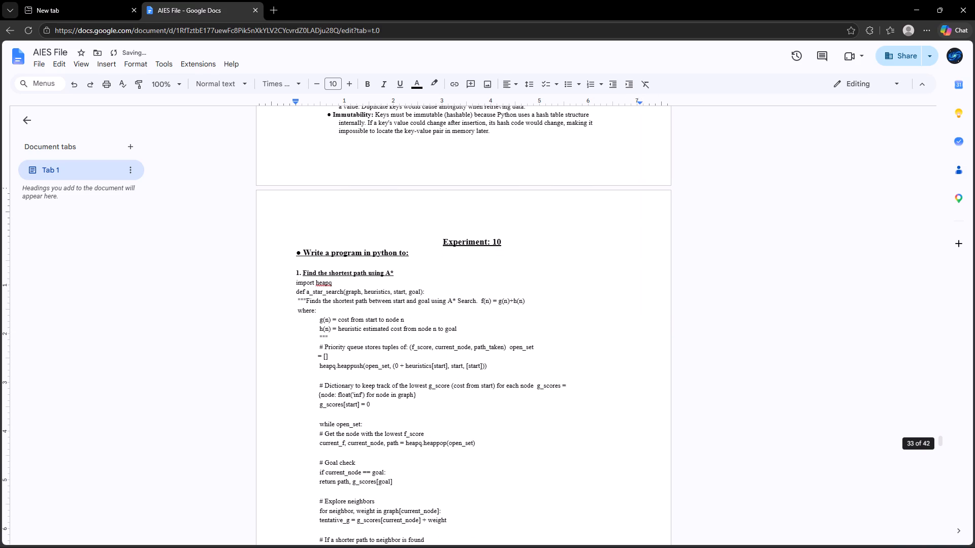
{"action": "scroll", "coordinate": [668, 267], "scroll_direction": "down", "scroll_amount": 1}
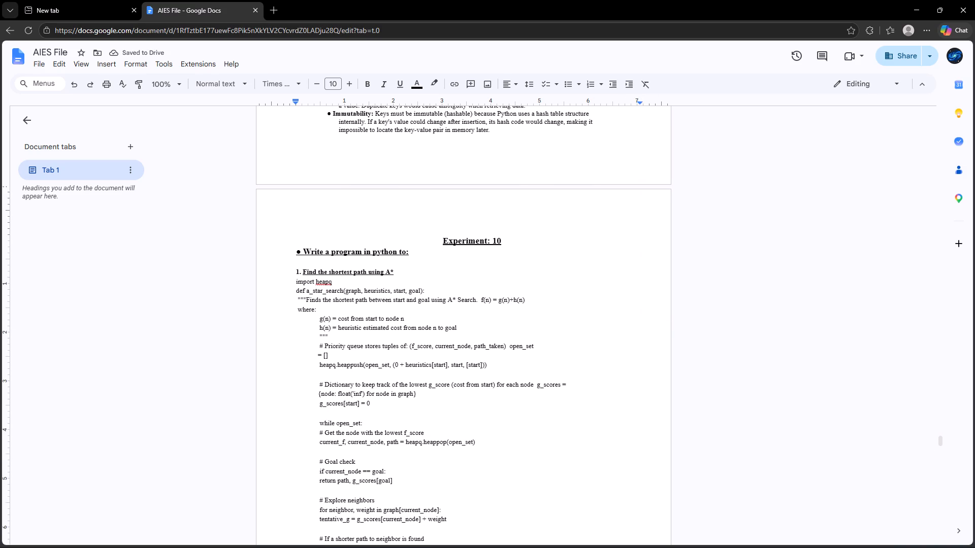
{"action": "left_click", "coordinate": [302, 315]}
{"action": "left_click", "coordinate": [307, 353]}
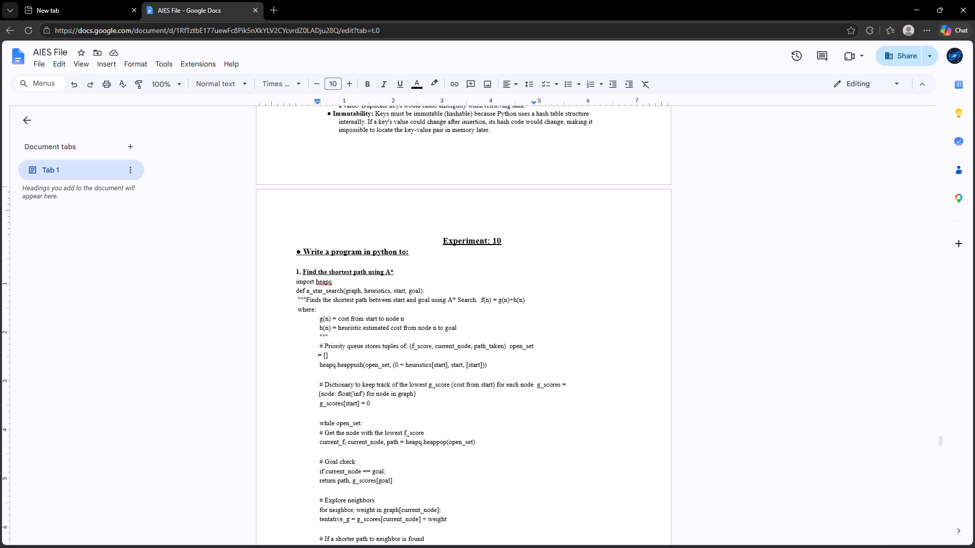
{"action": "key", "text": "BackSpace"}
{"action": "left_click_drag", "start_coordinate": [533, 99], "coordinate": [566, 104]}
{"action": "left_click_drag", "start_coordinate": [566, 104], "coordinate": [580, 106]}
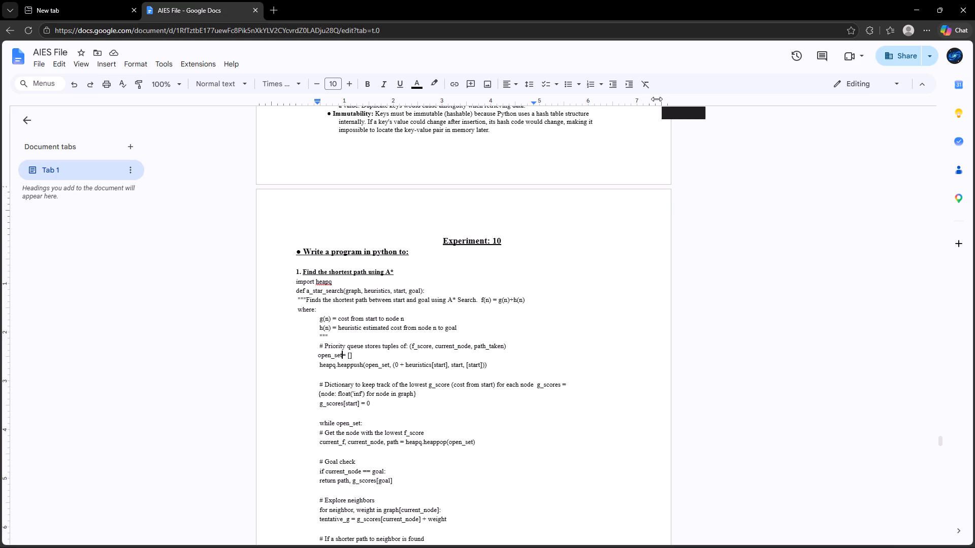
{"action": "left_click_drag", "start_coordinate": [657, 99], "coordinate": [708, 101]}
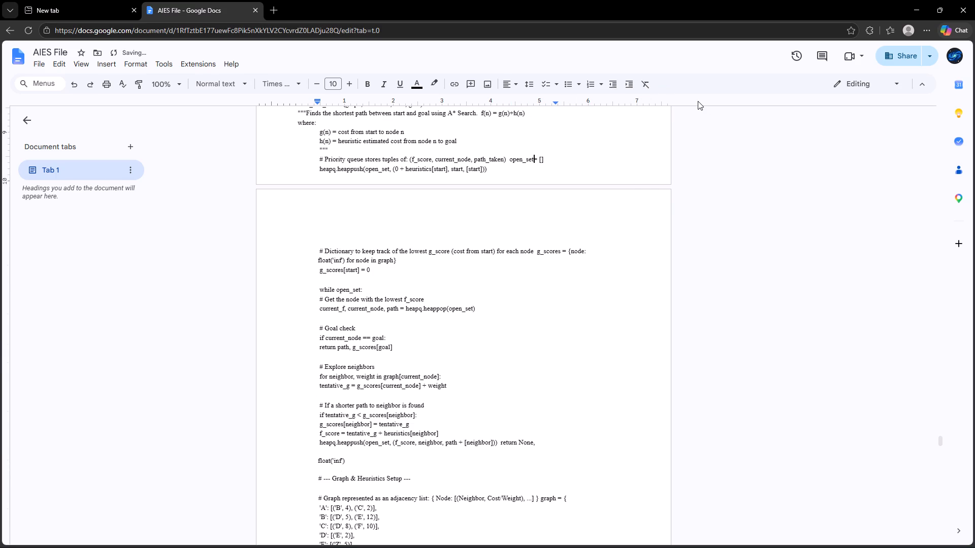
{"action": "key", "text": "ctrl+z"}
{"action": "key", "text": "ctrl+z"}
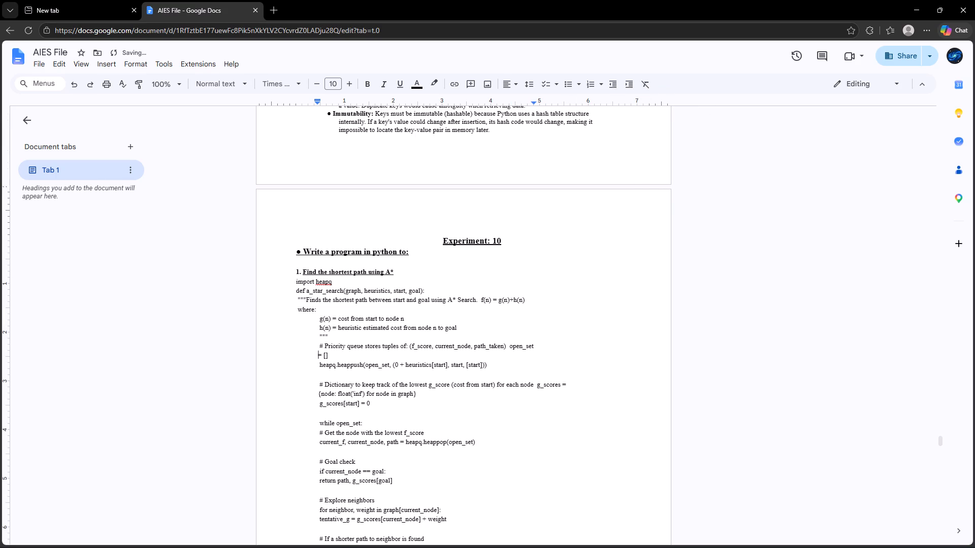
Remove the left indent from the code lines running from "g(n) = cost from start to node n" through "heapq.heappush(open_set, (0 + heuristics[start], ...".
{"action": "left_click", "coordinate": [419, 358]}
{"action": "left_click", "coordinate": [317, 345]}
{"action": "left_click", "coordinate": [310, 317]}
{"action": "key", "text": "BackSpace"}
{"action": "key", "text": "Down"}
{"action": "key", "text": "BackSpace"}
{"action": "key", "text": "Down"}
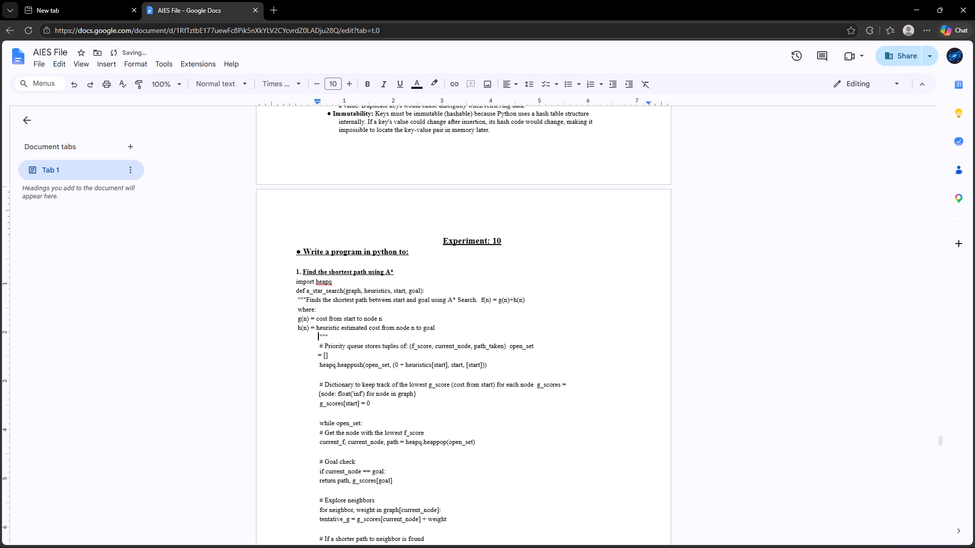
{"action": "key", "text": "BackSpace"}
{"action": "key", "text": "Down"}
{"action": "key", "text": "BackSpace"}
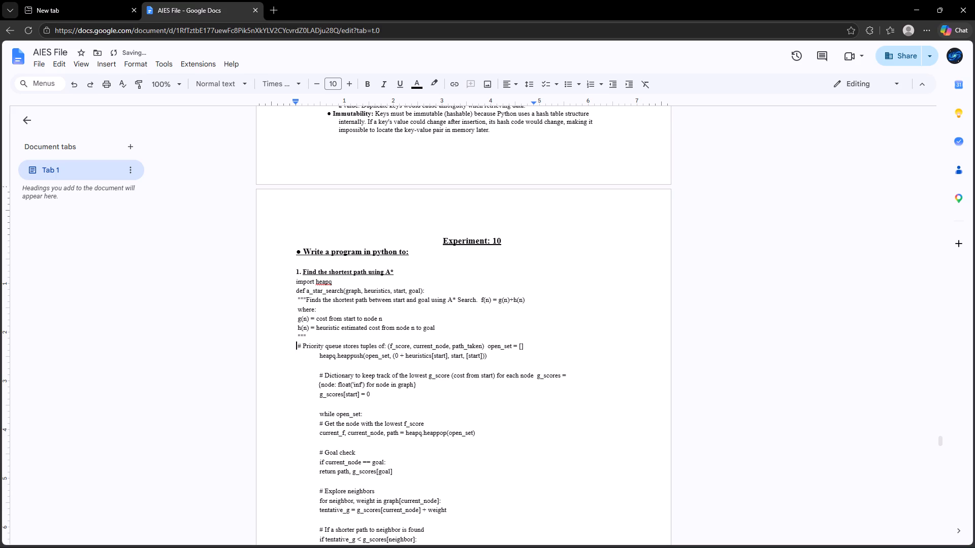
{"action": "key", "text": "Up"}
{"action": "key", "text": "Down"}
{"action": "key", "text": "Down"}
{"action": "key", "text": "BackSpace"}
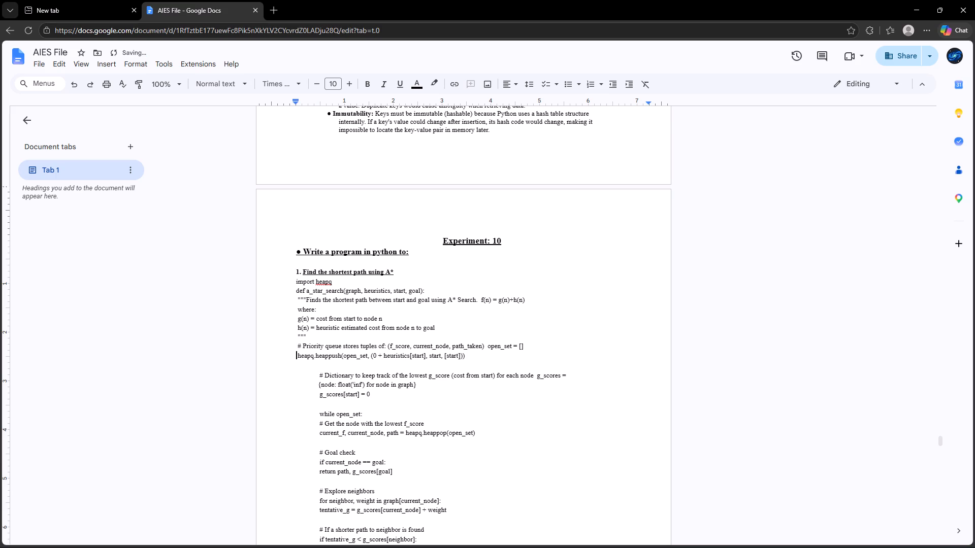
Remove the left indent from the "# Dictionary to keep track" comment and the "g_scores[start] = 0" line.
{"action": "key", "text": "Down"}
{"action": "key", "text": "BackSpace"}
{"action": "key", "text": "Down"}
{"action": "key", "text": "Down"}
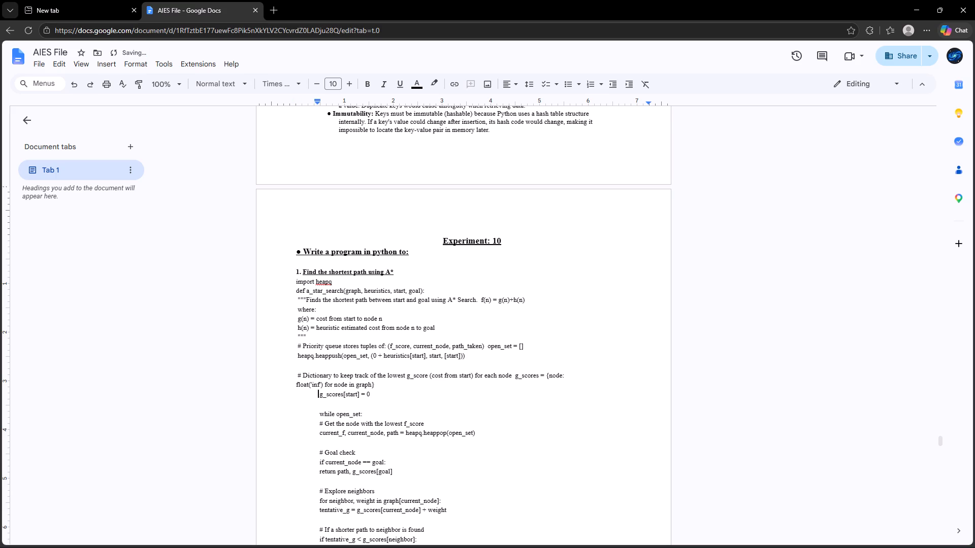
{"action": "key", "text": "BackSpace"}
Remove the left indent from the "while open_set:", "# Get the node with the lowest f_score" and "current_f, current_node, path" lines.
{"action": "key", "text": "Down"}
{"action": "key", "text": "Down"}
{"action": "key", "text": "Up"}
{"action": "key", "text": "BackSpace"}
{"action": "key", "text": "Down"}
{"action": "key", "text": "Down"}
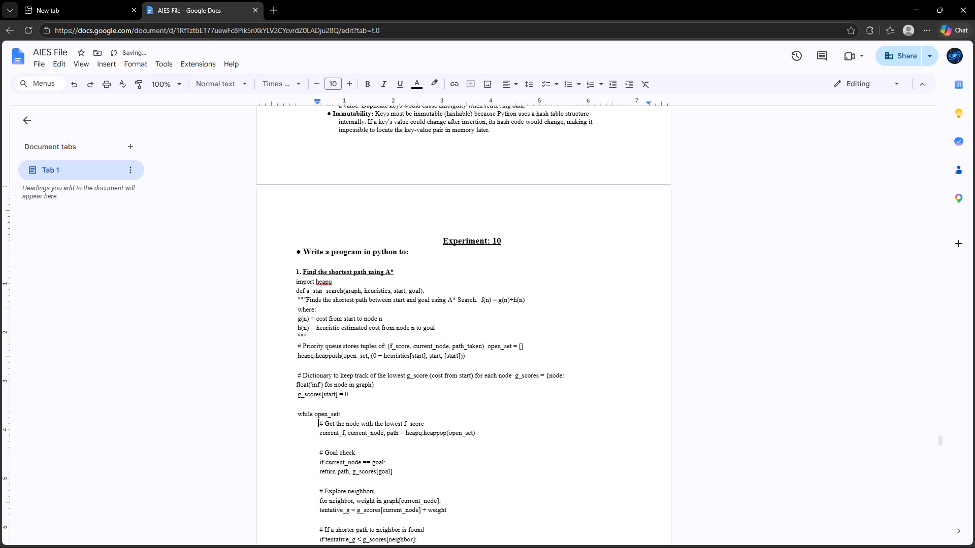
{"action": "key", "text": "Up"}
{"action": "key", "text": "BackSpace"}
{"action": "key", "text": "Down"}
{"action": "key", "text": "BackSpace"}
Remove the left indent from the three lines of the "# Goal check" block.
{"action": "key", "text": "Down"}
{"action": "key", "text": "Down"}
{"action": "key", "text": "Up"}
{"action": "key", "text": "BackSpace"}
{"action": "key", "text": "Down"}
{"action": "key", "text": "BackSpace"}
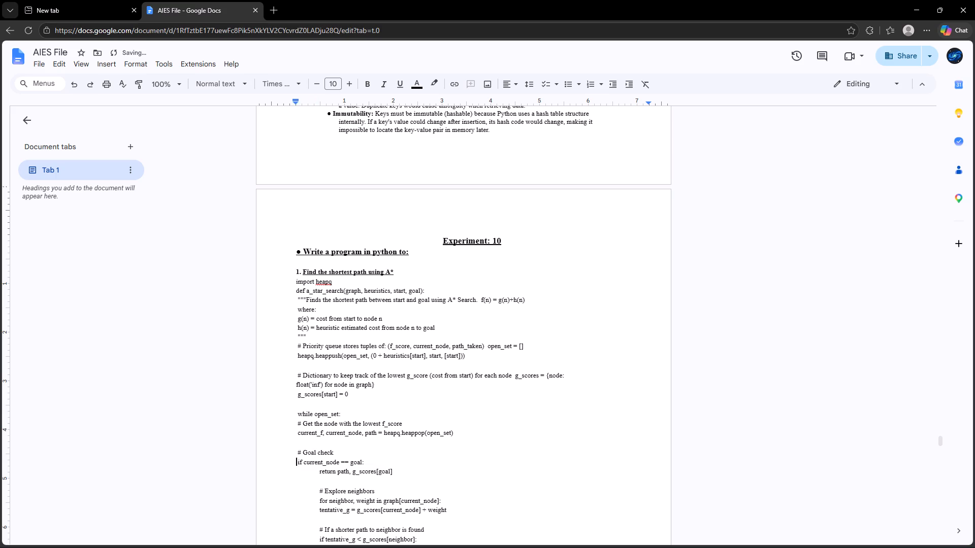
{"action": "key", "text": "Down"}
{"action": "key", "text": "BackSpace"}
Remove the left indent from the three lines of the "# Explore neighbors" block.
{"action": "key", "text": "Down"}
{"action": "key", "text": "BackSpace"}
{"action": "key", "text": "Down"}
{"action": "key", "text": "BackSpace"}
{"action": "key", "text": "Down"}
{"action": "key", "text": "BackSpace"}
Remove the left indent from the "# If a shorter path to neighbor is found" block, through its heapq.heappush line ending in "return None, float('inf')".
{"action": "key", "text": "Down"}
{"action": "key", "text": "BackSpace"}
{"action": "key", "text": "Down"}
{"action": "key", "text": "BackSpace"}
{"action": "key", "text": "Down"}
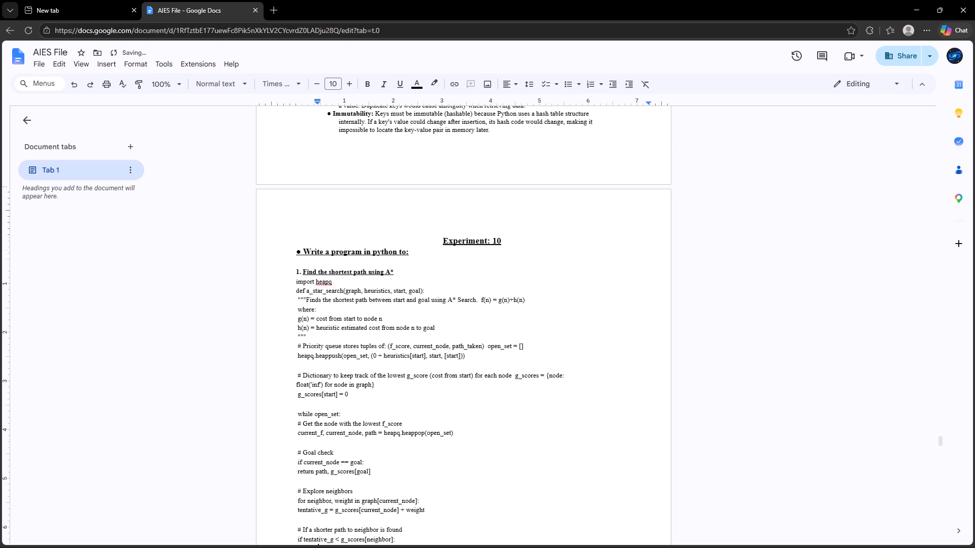
{"action": "key", "text": "Down"}
{"action": "key", "text": "Up"}
{"action": "key", "text": "BackSpace"}
{"action": "key", "text": "Down"}
{"action": "key", "text": "BackSpace"}
{"action": "key", "text": "Down"}
{"action": "key", "text": "BackSpace"}
{"action": "key", "text": "Down"}
{"action": "key", "text": "Down"}
{"action": "key", "text": "Up"}
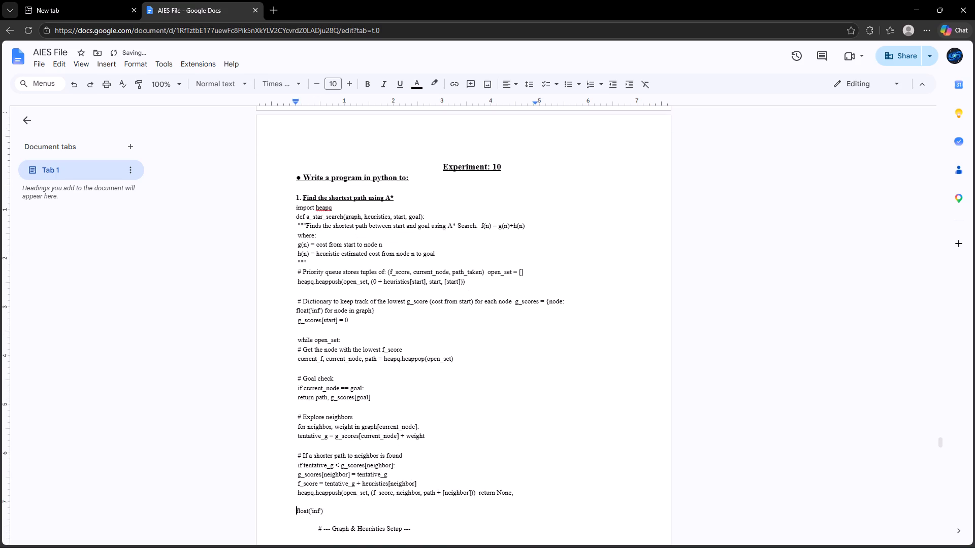
Remove the left indent from the "# --- Graph & Heuristics Setup ---" and "# Graph represented as an adjacency list" lines.
{"action": "key", "text": "Down"}
{"action": "key", "text": "BackSpace"}
{"action": "key", "text": "Down"}
{"action": "key", "text": "Down"}
{"action": "key", "text": "Up"}
{"action": "key", "text": "BackSpace"}
{"action": "key", "text": "Down"}
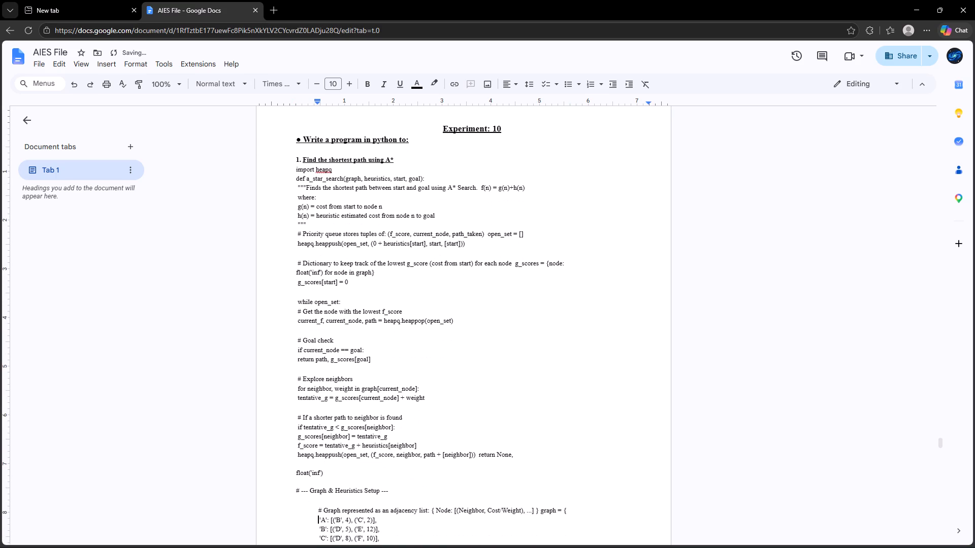
{"action": "key", "text": "Up"}
{"action": "key", "text": "BackSpace"}
Remove the left indent from the graph dictionary entries 'A', 'B', 'C' and 'D'.
{"action": "key", "text": "Down"}
{"action": "key", "text": "BackSpace"}
{"action": "key", "text": "Down"}
{"action": "key", "text": "BackSpace"}
{"action": "key", "text": "Down"}
{"action": "key", "text": "BackSpace"}
{"action": "key", "text": "Down"}
{"action": "key", "text": "Down"}
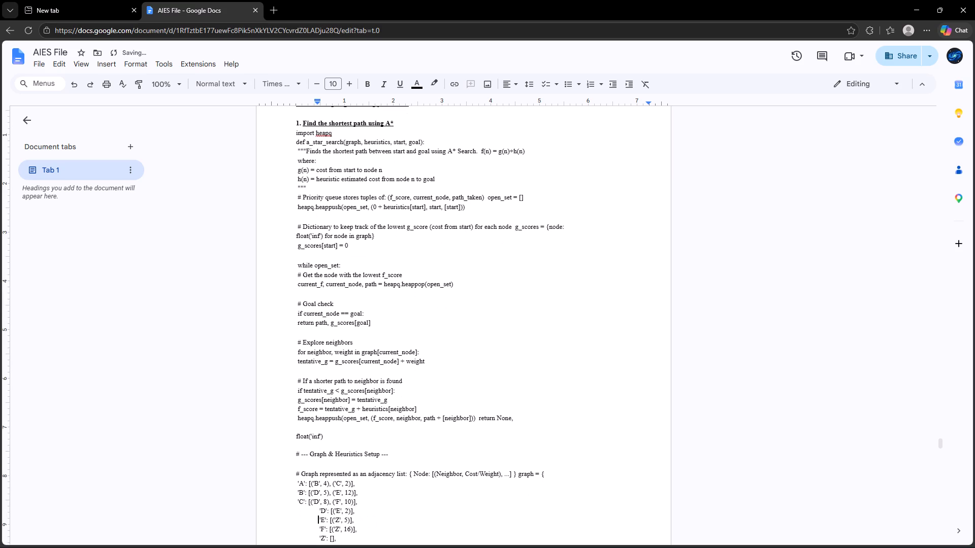
{"action": "key", "text": "Up"}
{"action": "key", "text": "BackSpace"}
Remove the left indent from the graph dictionary entries 'E', 'F' and 'Z' and its closing brace.
{"action": "key", "text": "Down"}
{"action": "key", "text": "BackSpace"}
{"action": "key", "text": "Down"}
{"action": "key", "text": "BackSpace"}
{"action": "key", "text": "Down"}
{"action": "key", "text": "BackSpace"}
{"action": "key", "text": "Down"}
{"action": "key", "text": "Down"}
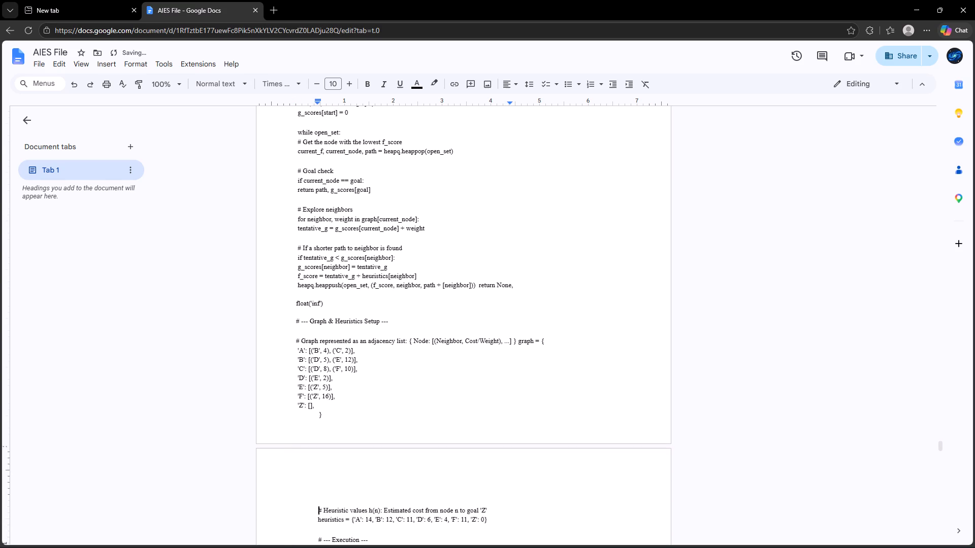
{"action": "key", "text": "Up"}
{"action": "key", "text": "BackSpace"}
Remove the left indent from the "# Heuristic values h(n)" paragraph and the "# --- Execution ---" line.
{"action": "key", "text": "Down"}
{"action": "key", "text": "Down"}
{"action": "key", "text": "Up"}
{"action": "key", "text": "BackSpace"}
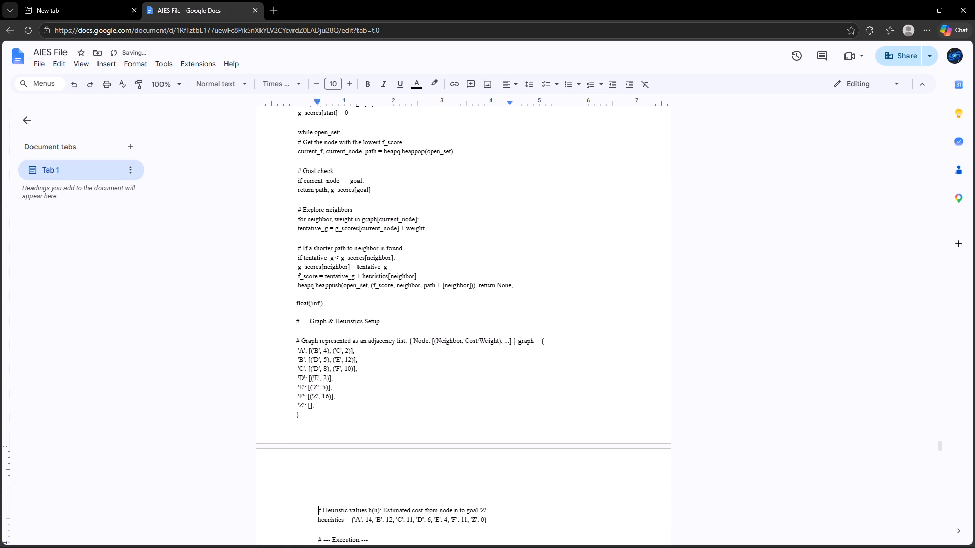
{"action": "key", "text": "BackSpace"}
{"action": "key", "text": "Down"}
{"action": "key", "text": "Down"}
{"action": "key", "text": "BackSpace"}
Remove the left indent from the "start_node = 'A'", "goal_node = 'Z'" and "shortest_path, total_cost = a_star_search(" lines.
{"action": "key", "text": "Down"}
{"action": "key", "text": "Down"}
{"action": "key", "text": "Down"}
{"action": "key", "text": "Up"}
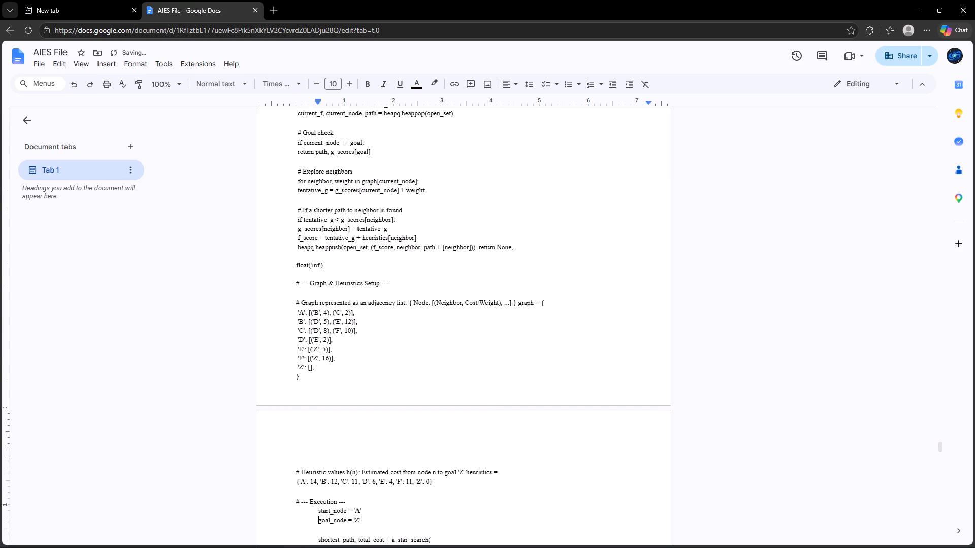
{"action": "key", "text": "Up"}
{"action": "key", "text": "BackSpace"}
{"action": "key", "text": "Down"}
{"action": "key", "text": "BackSpace"}
{"action": "key", "text": "Down"}
{"action": "key", "text": "BackSpace"}
Remove the left indent from the a_star_search argument line, its closing parenthesis and the two print lines below it.
{"action": "key", "text": "Down"}
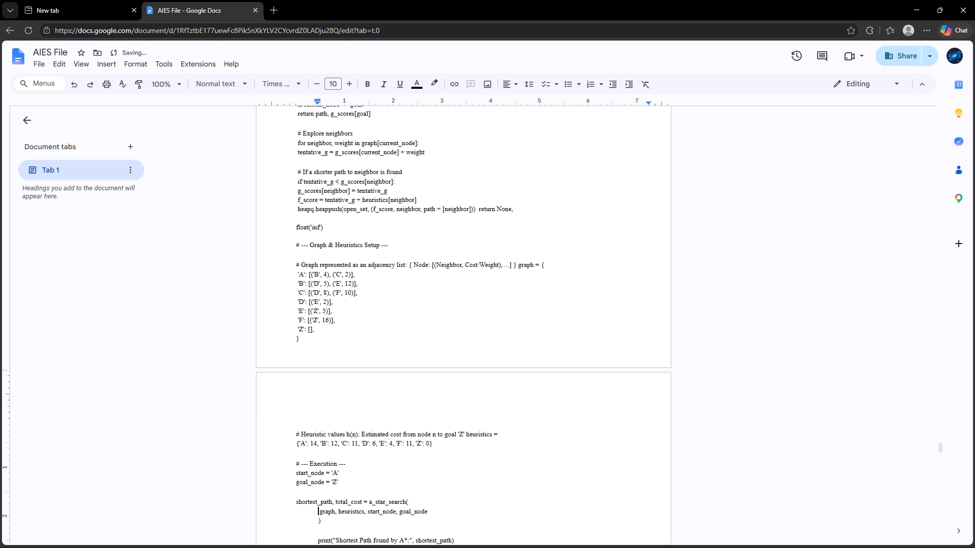
{"action": "scroll", "coordinate": [408, 257], "scroll_direction": "down", "scroll_amount": 5}
{"action": "scroll", "coordinate": [408, 257], "scroll_direction": "up", "scroll_amount": 2}
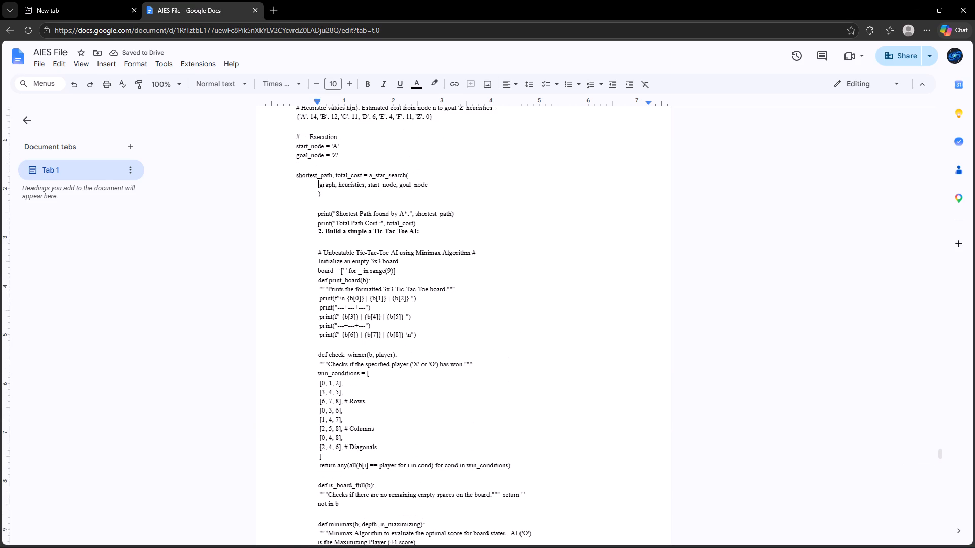
{"action": "scroll", "coordinate": [408, 257], "scroll_direction": "up", "scroll_amount": 1}
{"action": "key", "text": "BackSpace"}
{"action": "key", "text": "Down"}
{"action": "key", "text": "BackSpace"}
{"action": "key", "text": "Down"}
{"action": "key", "text": "BackSpace"}
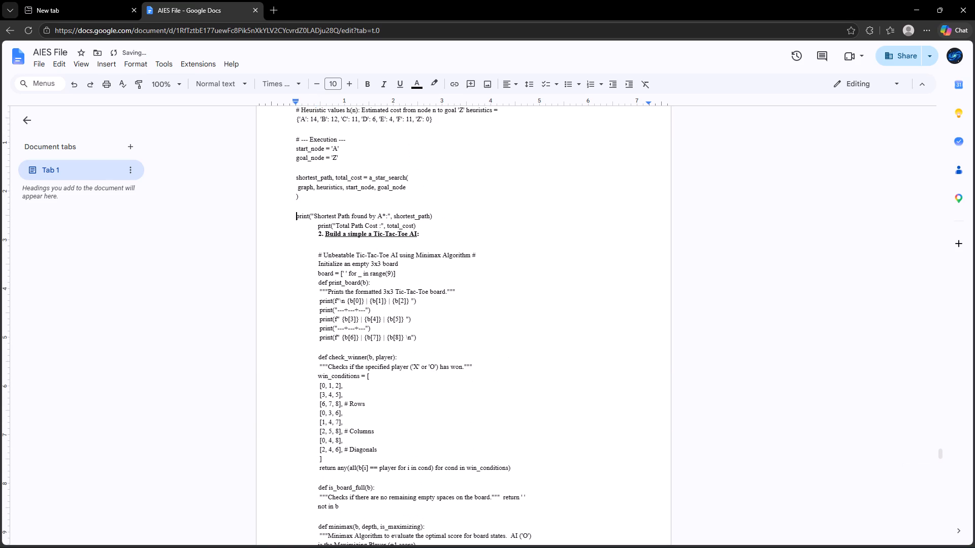
{"action": "key", "text": "Down"}
{"action": "key", "text": "BackSpace"}
Remove the left indent from the "2. Build a simple a Tic-Tac-Toe AI:" heading and insert a blank line above it.
{"action": "key", "text": "Down"}
{"action": "key", "text": "BackSpace"}
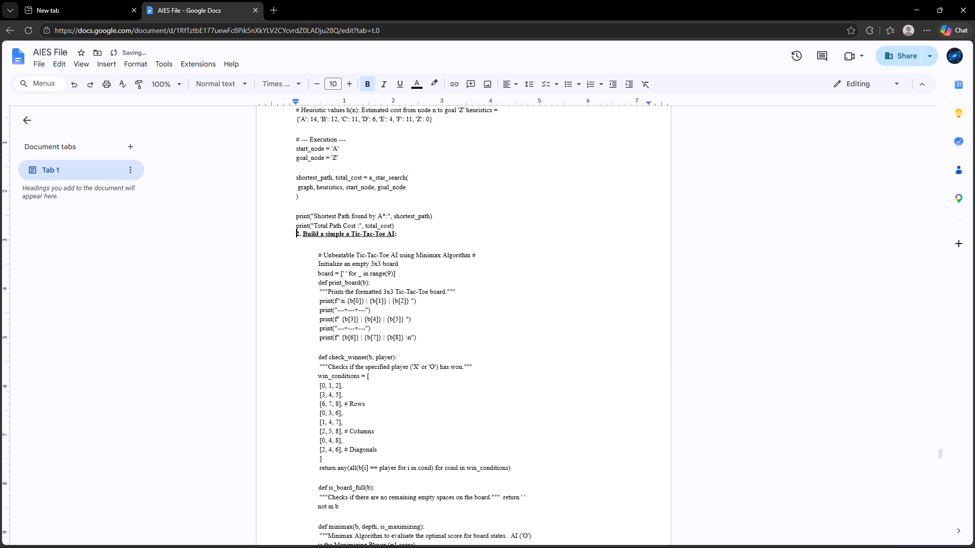
{"action": "key", "text": "Return"}
Set the "2. Build a simple a Tic-Tac-Toe AI:" and "1. Find the shortest path using A*" headings to font size 11.
{"action": "key", "text": "ctrl+shift+Down"}
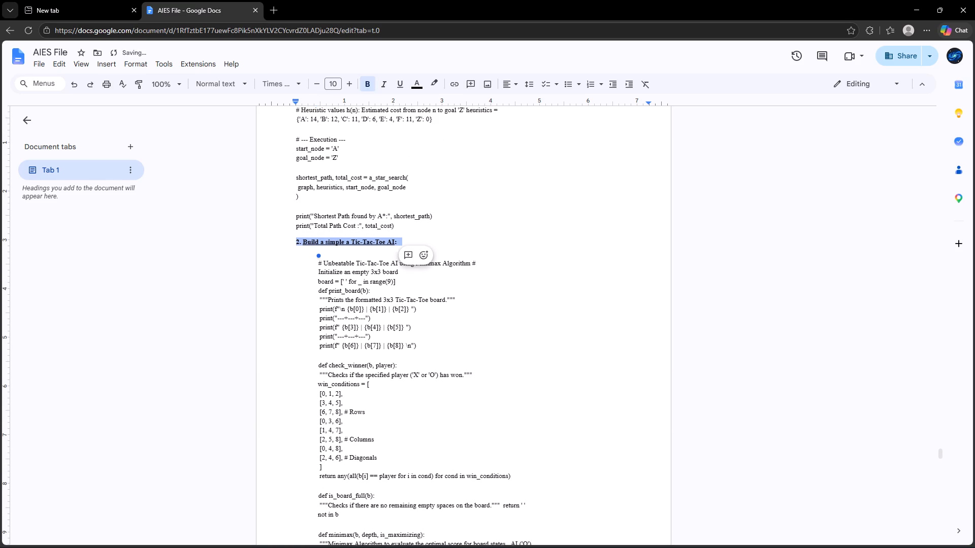
{"action": "key", "text": "ctrl+shift+period"}
{"action": "scroll", "coordinate": [408, 257], "scroll_direction": "up", "scroll_amount": 4}
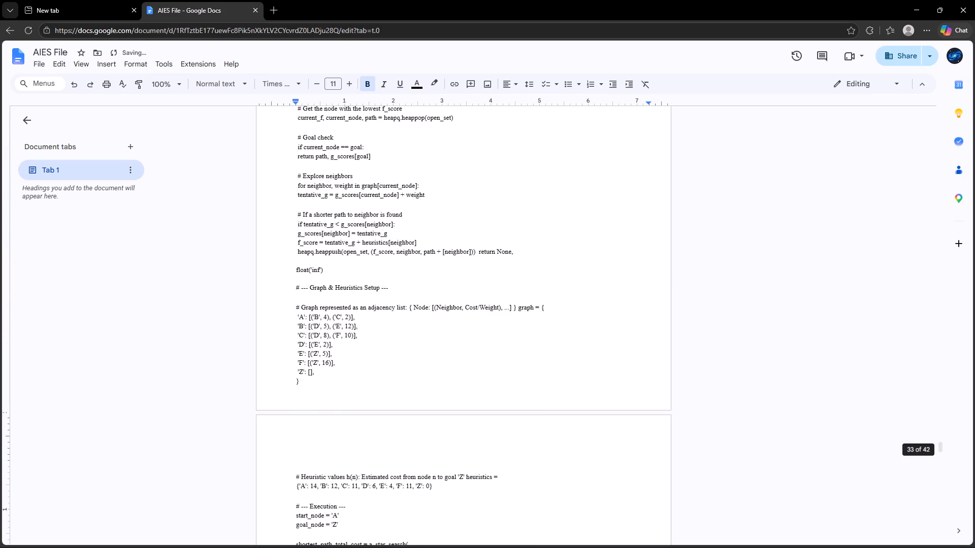
{"action": "scroll", "coordinate": [408, 257], "scroll_direction": "up", "scroll_amount": 5}
{"action": "left_click", "coordinate": [403, 291]}
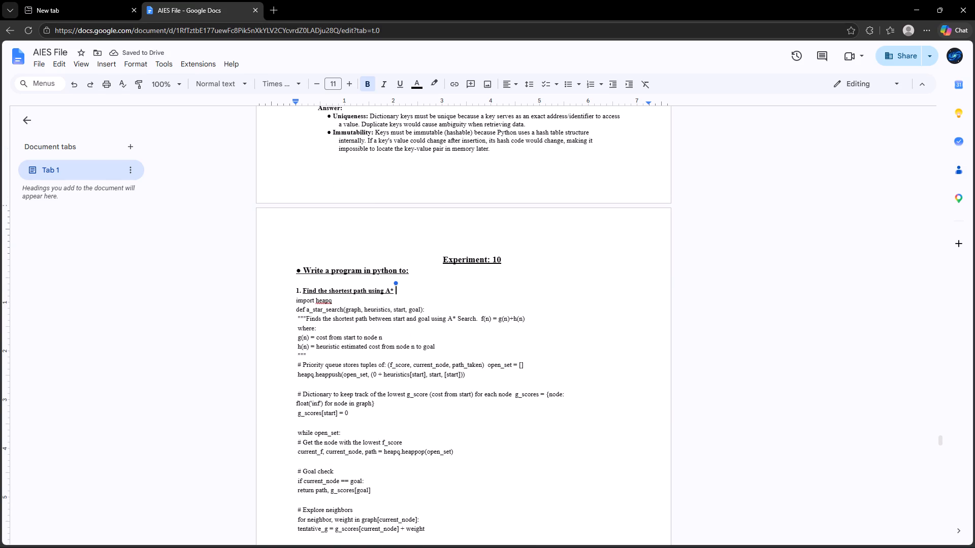
{"action": "key", "text": "ctrl+shift+Up"}
{"action": "key", "text": "ctrl+shift+period"}
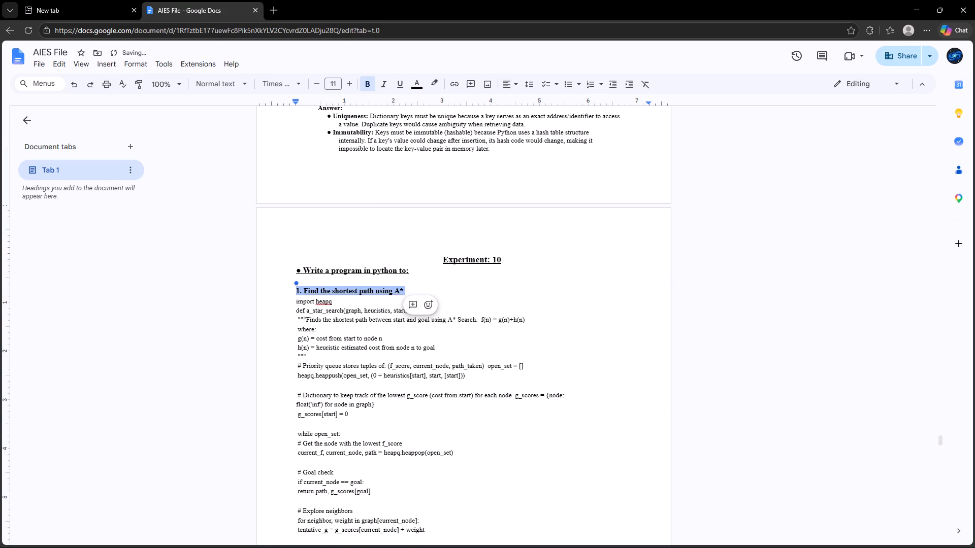
Remove the left indent from the "# Unbeatable Tic-Tac-Toe AI using Minimax Algorithm" comment paragraph.
{"action": "scroll", "coordinate": [403, 291], "scroll_direction": "down", "scroll_amount": 8}
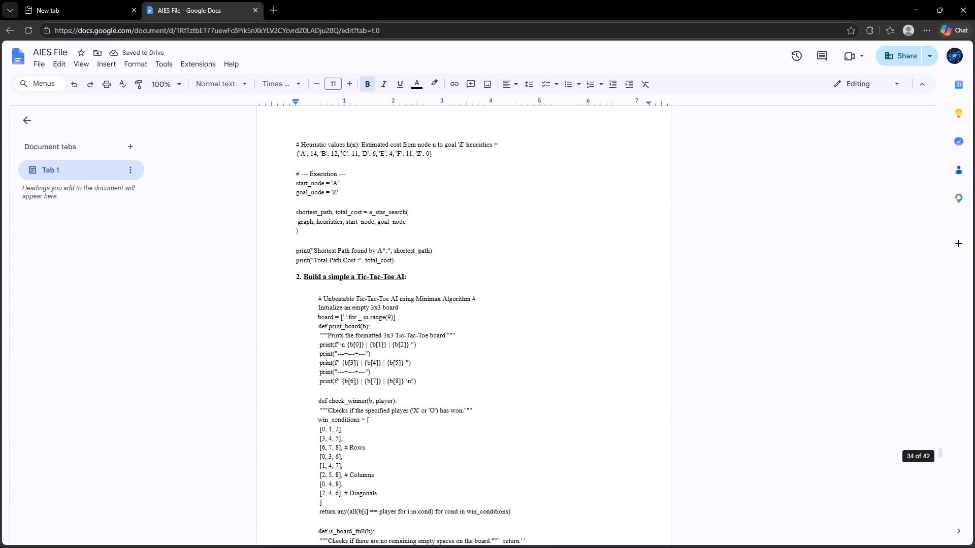
{"action": "left_click", "coordinate": [415, 288]}
{"action": "key", "text": "Left"}
{"action": "key", "text": "Left"}
{"action": "key", "text": "Left"}
{"action": "key", "text": "Left"}
{"action": "key", "text": "Left"}
{"action": "key", "text": "Left"}
{"action": "key", "text": "Left"}
{"action": "key", "text": "Left"}
{"action": "key", "text": "Left"}
{"action": "key", "text": "Left"}
{"action": "key", "text": "Left"}
{"action": "key", "text": "Left"}
{"action": "key", "text": "Left"}
{"action": "key", "text": "Left"}
{"action": "key", "text": "Left"}
{"action": "key", "text": "Left"}
{"action": "key", "text": "Left"}
{"action": "key", "text": "Left"}
{"action": "key", "text": "Left"}
{"action": "key", "text": "Left"}
{"action": "key", "text": "Left"}
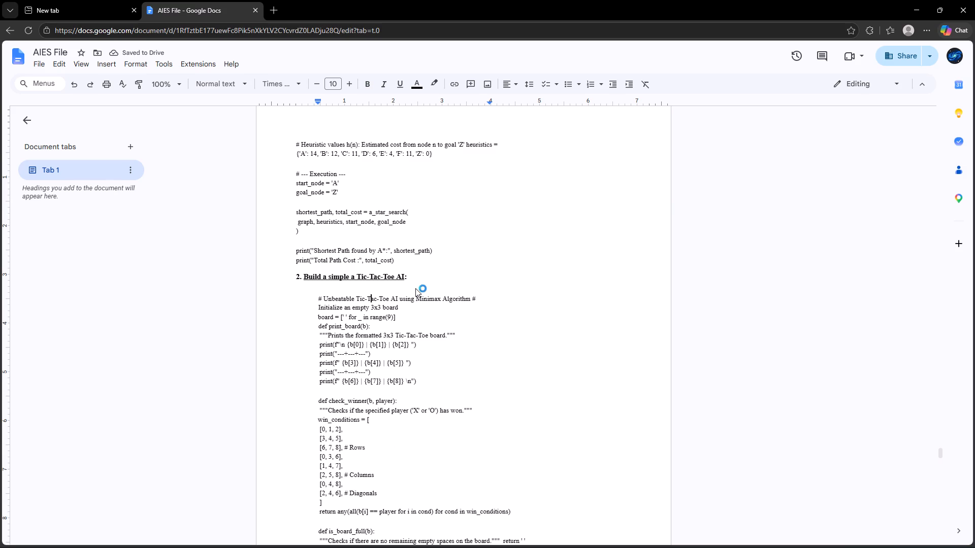
{"action": "key", "text": "Left"}
{"action": "key", "text": "Left"}
{"action": "key", "text": "BackSpace"}
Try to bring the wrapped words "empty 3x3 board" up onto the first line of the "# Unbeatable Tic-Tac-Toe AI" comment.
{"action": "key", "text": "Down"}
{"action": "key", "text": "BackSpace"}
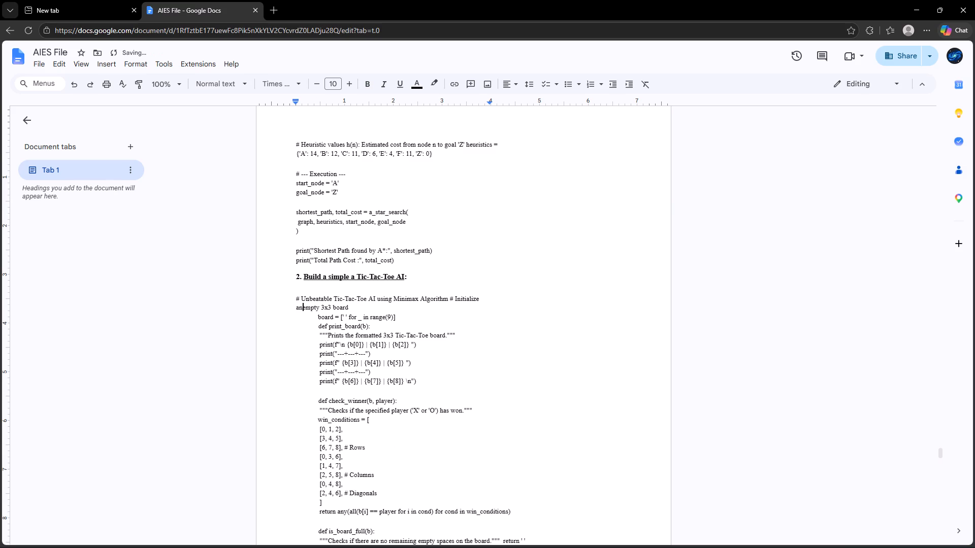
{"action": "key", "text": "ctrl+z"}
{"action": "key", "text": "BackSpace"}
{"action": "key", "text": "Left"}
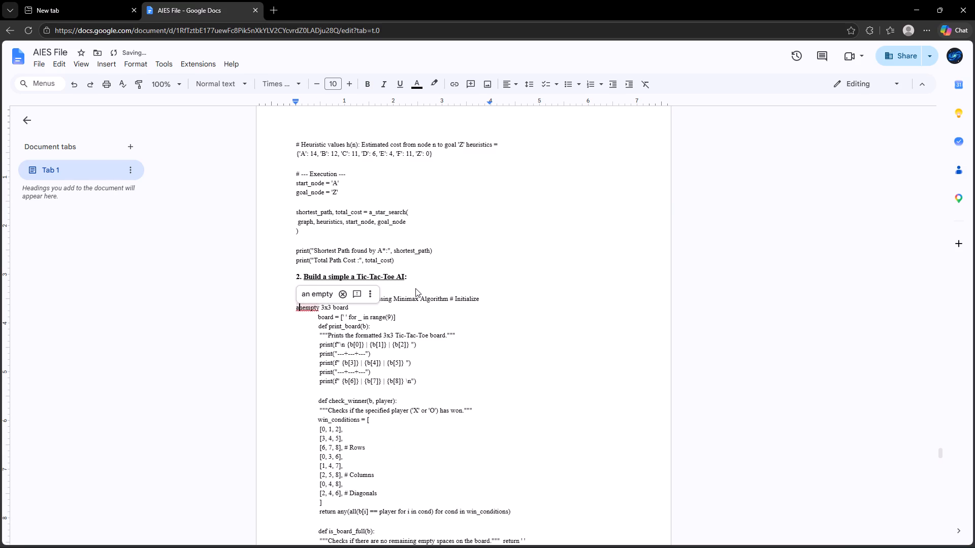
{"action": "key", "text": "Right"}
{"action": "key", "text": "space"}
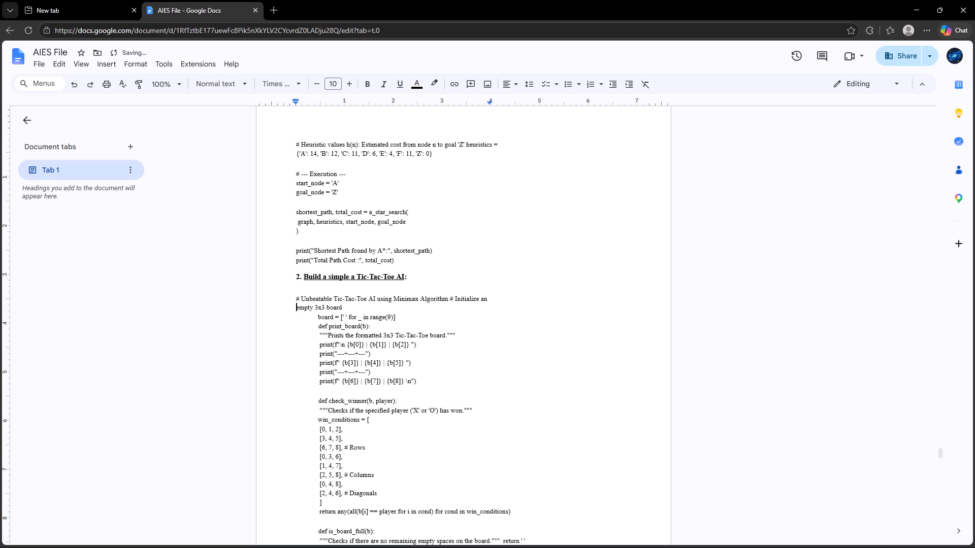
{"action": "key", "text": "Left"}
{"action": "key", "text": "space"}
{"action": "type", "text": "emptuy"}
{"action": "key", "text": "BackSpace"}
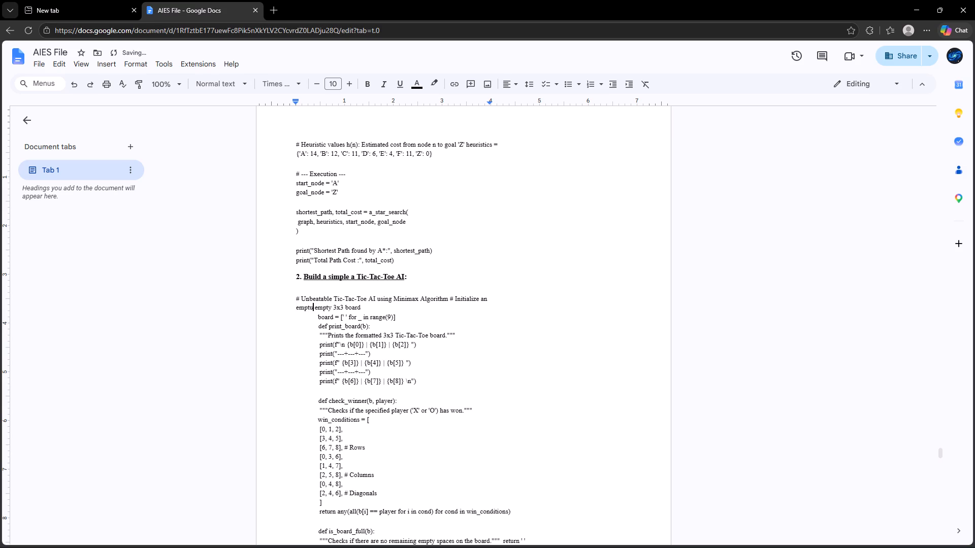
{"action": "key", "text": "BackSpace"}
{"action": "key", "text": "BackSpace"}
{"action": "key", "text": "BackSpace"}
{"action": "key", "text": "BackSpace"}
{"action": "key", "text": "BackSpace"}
Extend the right indent of the "# Unbeatable Tic-Tac-Toe AI" comment to about 6.4 on the ruler.
{"action": "left_click_drag", "start_coordinate": [489, 101], "coordinate": [587, 111]}
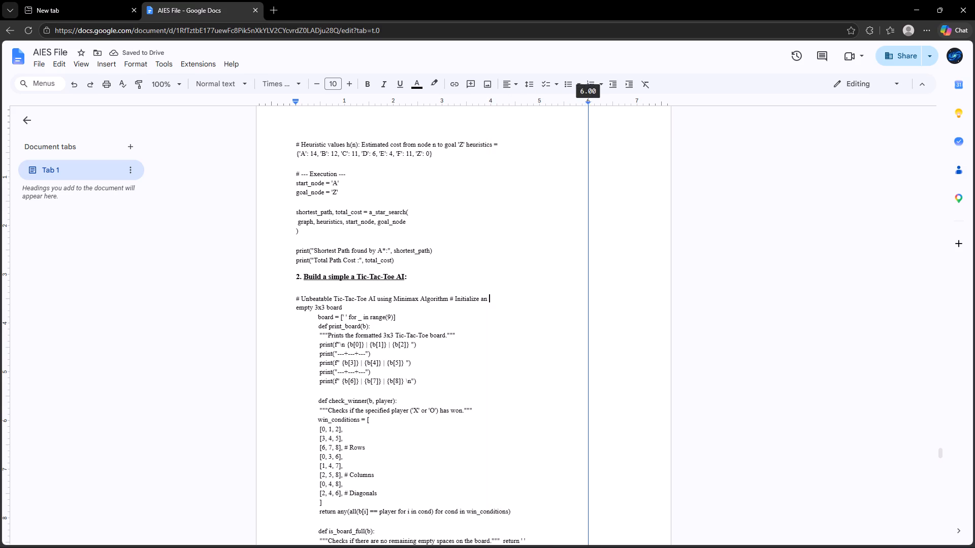
{"action": "left_click_drag", "start_coordinate": [587, 111], "coordinate": [606, 116]}
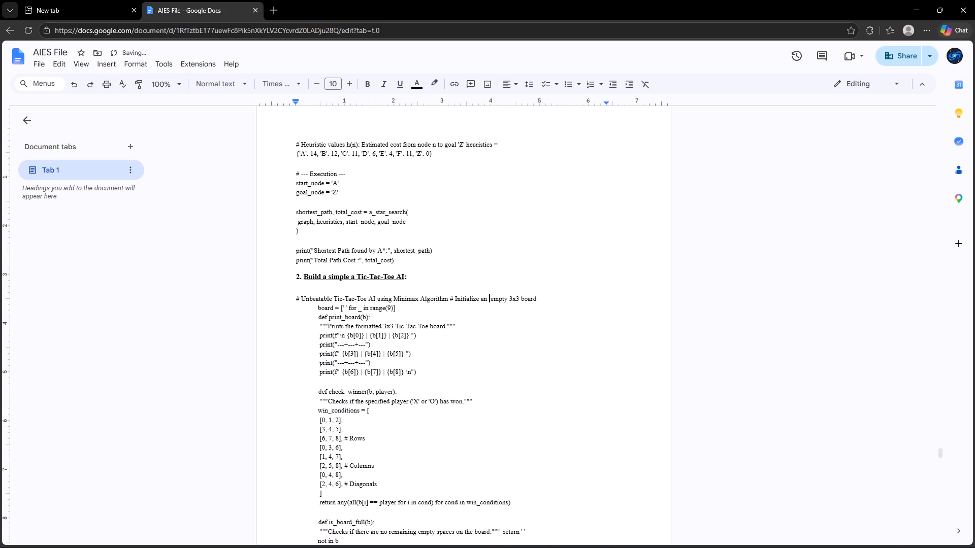
Delete the extra space between "an" and "empty" in the "# Unbeatable Tic-Tac-Toe AI" comment.
{"action": "scroll", "coordinate": [321, 307], "scroll_direction": "up", "scroll_amount": 4}
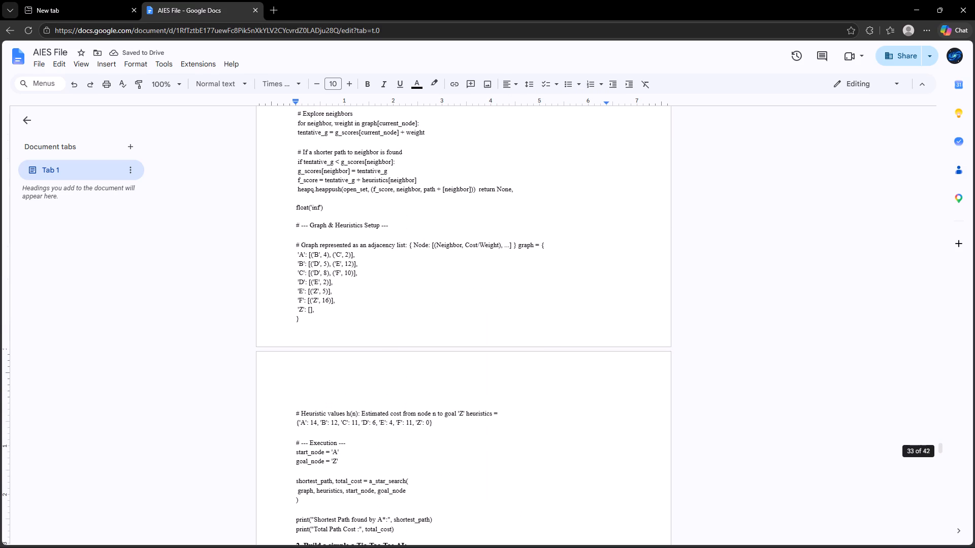
{"action": "scroll", "coordinate": [321, 307], "scroll_direction": "up", "scroll_amount": 2}
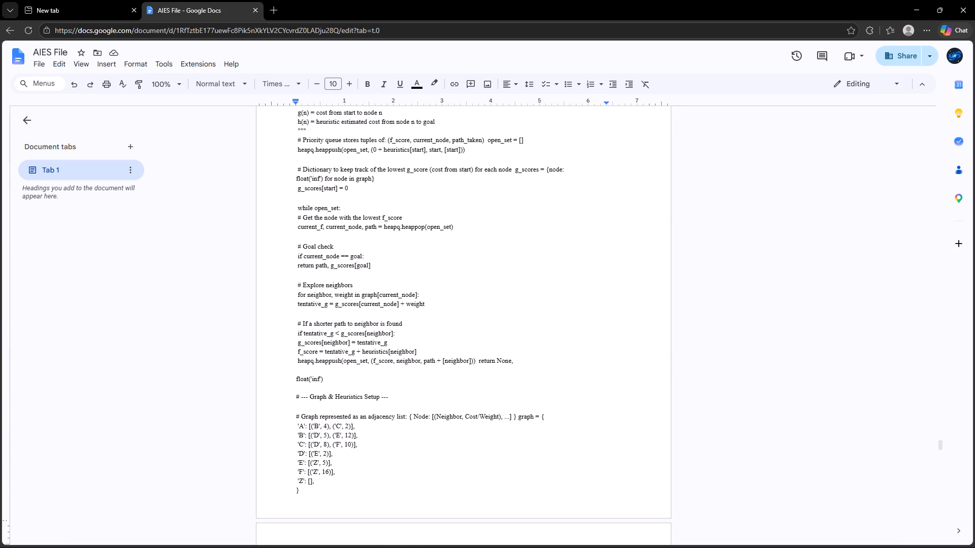
{"action": "scroll", "coordinate": [321, 307], "scroll_direction": "down", "scroll_amount": 5}
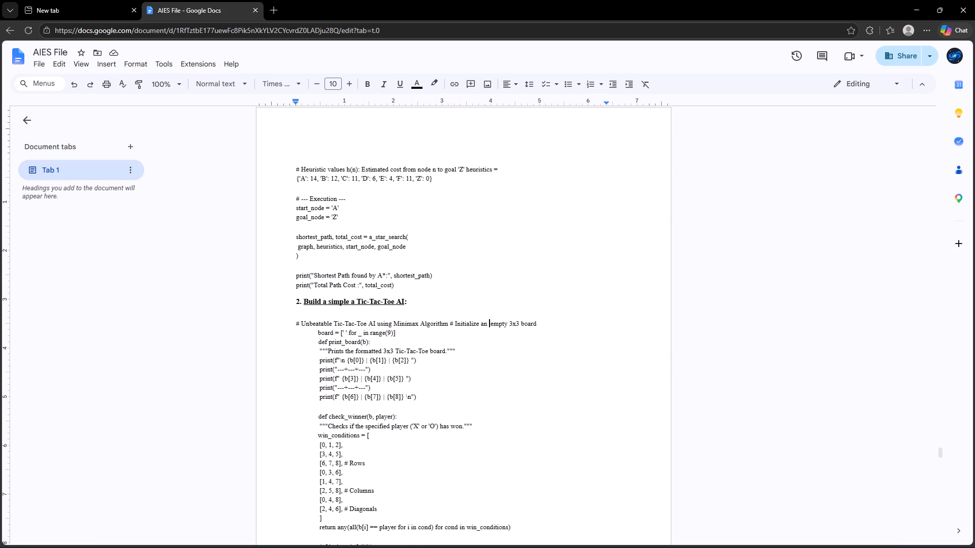
{"action": "key", "text": "BackSpace"}
Remove the left indent from the "board =" line, the "def print_board(b):" line and its docstring.
{"action": "scroll", "coordinate": [437, 337], "scroll_direction": "down", "scroll_amount": 1}
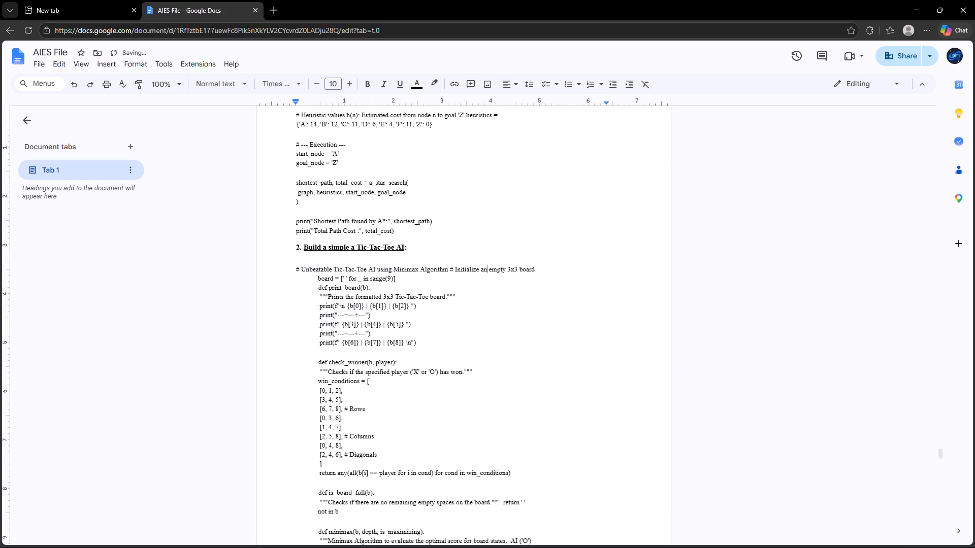
{"action": "left_click", "coordinate": [312, 279]}
{"action": "key", "text": "BackSpace"}
{"action": "key", "text": "Down"}
{"action": "key", "text": "BackSpace"}
{"action": "key", "text": "Down"}
{"action": "key", "text": "BackSpace"}
Remove the left indent from the five print lines in the print_board function.
{"action": "key", "text": "Down"}
{"action": "key", "text": "BackSpace"}
{"action": "key", "text": "Down"}
{"action": "key", "text": "BackSpace"}
{"action": "key", "text": "Down"}
{"action": "key", "text": "BackSpace"}
{"action": "key", "text": "Down"}
{"action": "key", "text": "BackSpace"}
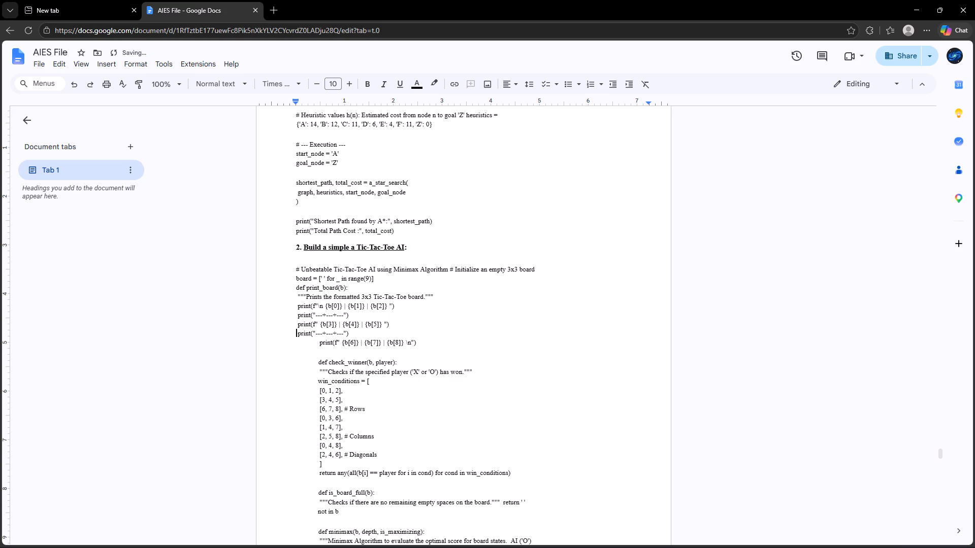
{"action": "key", "text": "Down"}
{"action": "key", "text": "BackSpace"}
Remove the left indent from the "def check_winner(b, player):" line and its docstring paragraph ending in "win_conditions = [".
{"action": "key", "text": "Down"}
{"action": "key", "text": "BackSpace"}
{"action": "key", "text": "Down"}
{"action": "key", "text": "BackSpace"}
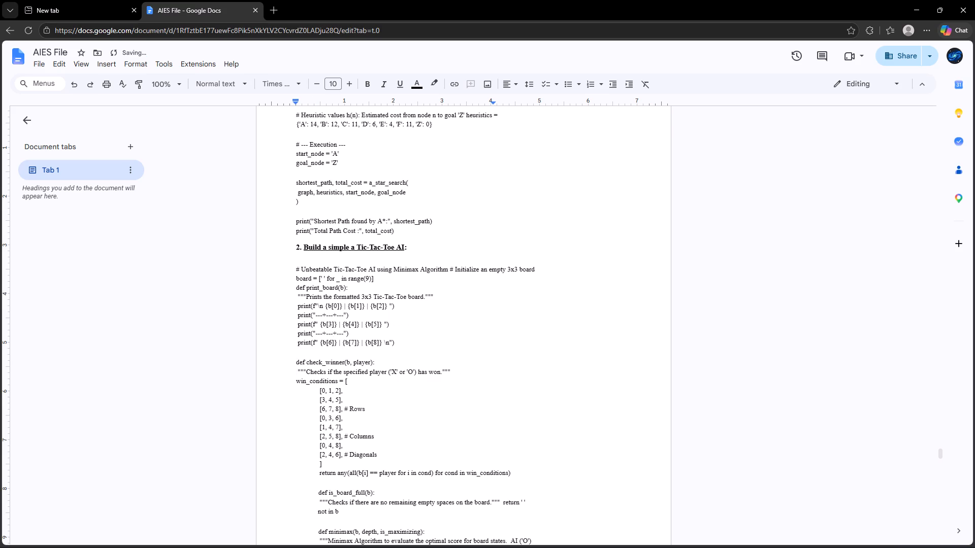
Remove the left indent from the three "# Rows" entries of win_conditions, [0, 1, 2] through [6, 7, 8].
{"action": "key", "text": "Down"}
{"action": "key", "text": "Down"}
{"action": "key", "text": "BackSpace"}
{"action": "key", "text": "Down"}
{"action": "key", "text": "BackSpace"}
{"action": "key", "text": "Down"}
{"action": "key", "text": "BackSpace"}
Remove the left indent from the column and diagonal entries of win_conditions, [0, 3, 6] through [2, 4, 6].
{"action": "key", "text": "Down"}
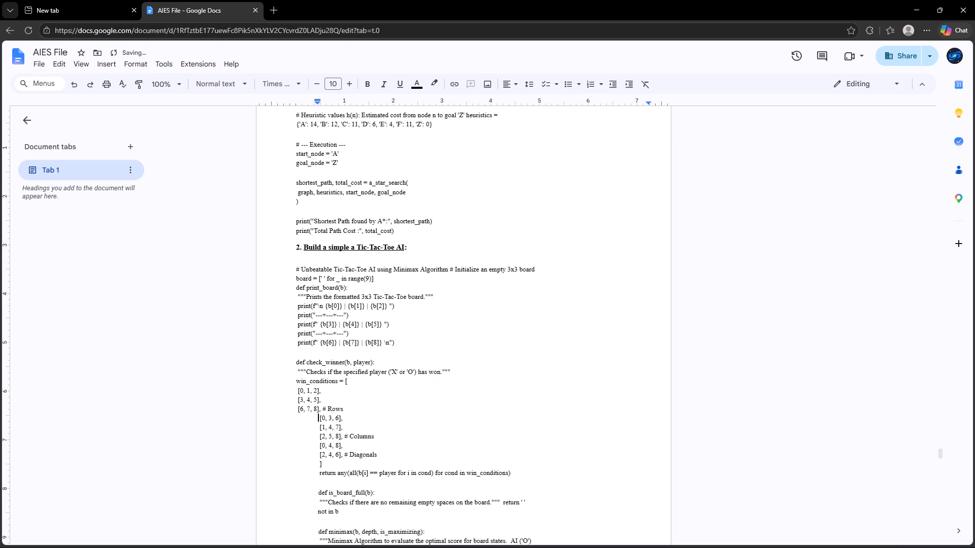
{"action": "key", "text": "BackSpace"}
{"action": "key", "text": "Down"}
{"action": "key", "text": "BackSpace"}
{"action": "key", "text": "Down"}
{"action": "key", "text": "BackSpace"}
{"action": "key", "text": "Down"}
{"action": "key", "text": "BackSpace"}
{"action": "key", "text": "Down"}
{"action": "key", "text": "BackSpace"}
{"action": "key", "text": "Down"}
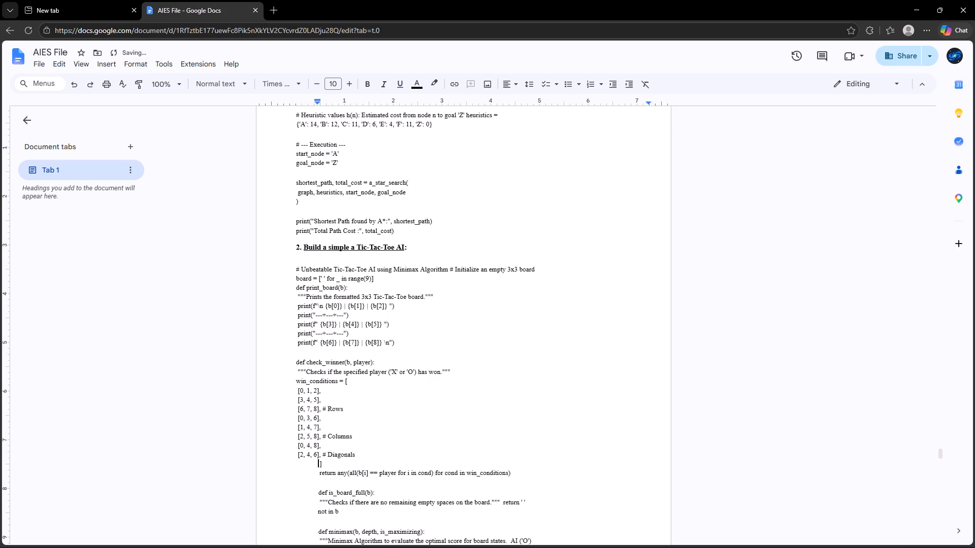
Remove the left indent from the closing bracket and return line of check_winner and from the is_board_full function's two paragraphs.
{"action": "key", "text": "BackSpace"}
{"action": "key", "text": "Down"}
{"action": "key", "text": "BackSpace"}
{"action": "key", "text": "Down"}
{"action": "key", "text": "BackSpace"}
{"action": "key", "text": "Down"}
{"action": "key", "text": "BackSpace"}
{"action": "key", "text": "Down"}
Remove the left indent from the "def minimax(b, depth, is_maximizing):" line and its docstring paragraphs, including the closing quotes.
{"action": "key", "text": "BackSpace"}
{"action": "key", "text": "Down"}
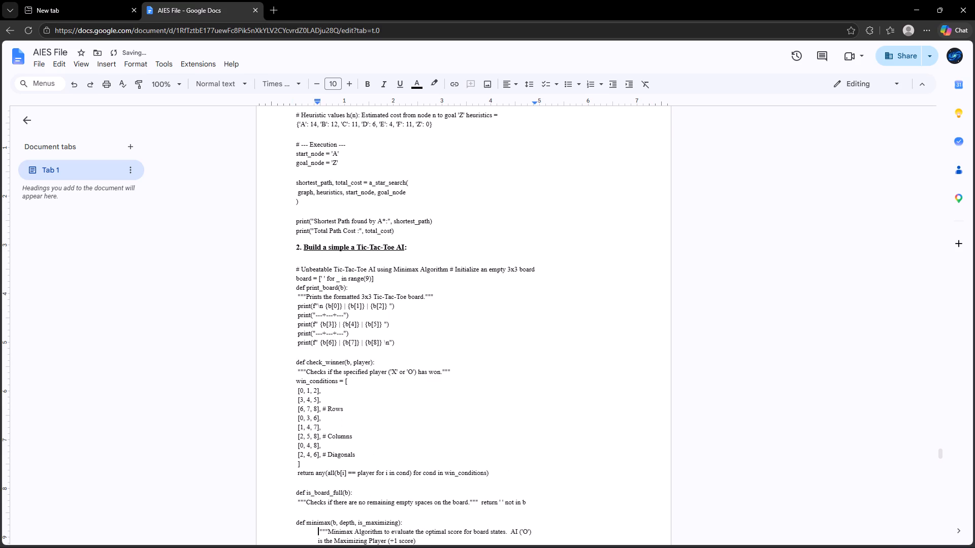
{"action": "key", "text": "BackSpace"}
{"action": "key", "text": "Down"}
{"action": "key", "text": "Down"}
{"action": "key", "text": "BackSpace"}
{"action": "key", "text": "Down"}
{"action": "key", "text": "BackSpace"}
{"action": "key", "text": "Down"}
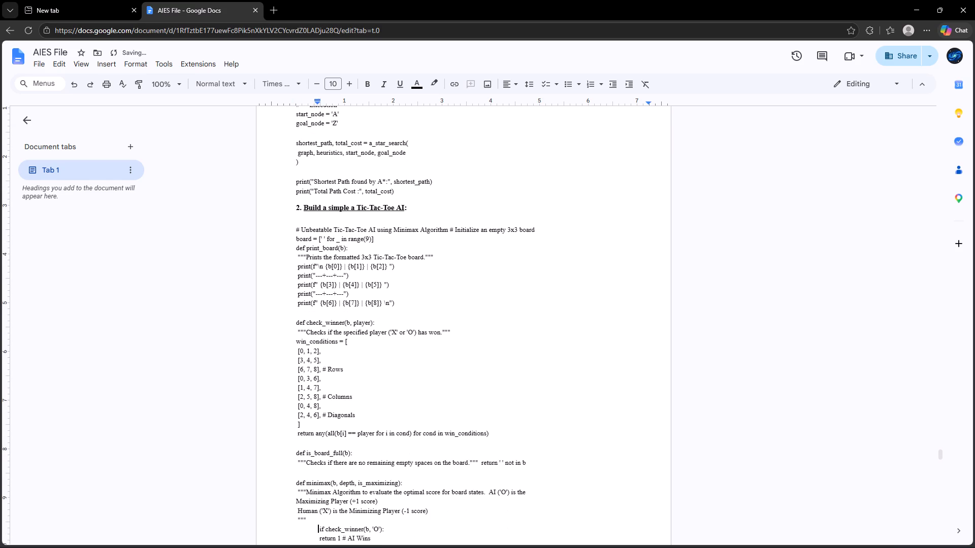
Remove the left indent from minimax's end-of-game checks, from "if check_winner(b, 'O'):" through "return 0 # Draw".
{"action": "key", "text": "BackSpace"}
{"action": "key", "text": "Down"}
{"action": "key", "text": "BackSpace"}
{"action": "key", "text": "Down"}
{"action": "key", "text": "BackSpace"}
{"action": "key", "text": "Down"}
{"action": "key", "text": "BackSpace"}
{"action": "key", "text": "Down"}
{"action": "key", "text": "BackSpace"}
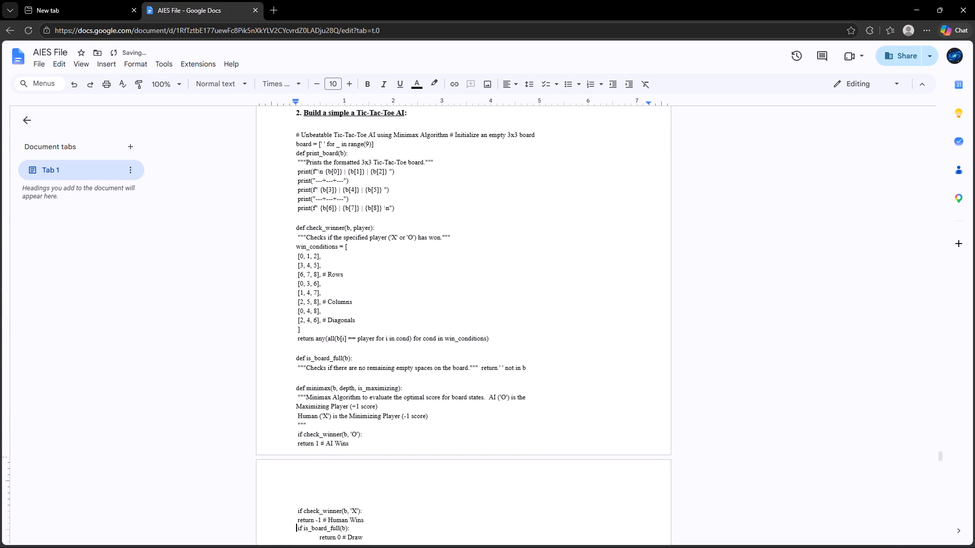
{"action": "key", "text": "Down"}
{"action": "key", "text": "BackSpace"}
Remove the left indent from minimax's maximizing-branch lines "if is_maximizing:" through the first "if b[i] == ' ':".
{"action": "key", "text": "Down"}
{"action": "key", "text": "Down"}
{"action": "key", "text": "BackSpace"}
{"action": "key", "text": "Up"}
{"action": "key", "text": "BackSpace"}
{"action": "key", "text": "Down"}
{"action": "key", "text": "Down"}
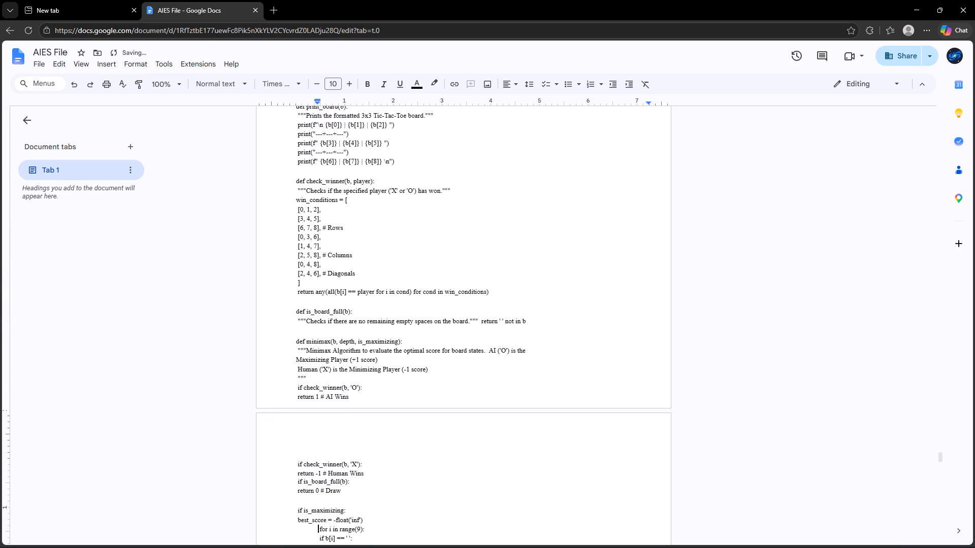
{"action": "key", "text": "BackSpace"}
{"action": "key", "text": "Down"}
{"action": "key", "text": "BackSpace"}
Remove the left indent from the maximizing-branch lines "b[i] = 'O'" through "return best_score" in minimax.
{"action": "key", "text": "Down"}
{"action": "key", "text": "Down"}
{"action": "key", "text": "Up"}
{"action": "key", "text": "BackSpace"}
{"action": "key", "text": "Down"}
{"action": "key", "text": "BackSpace"}
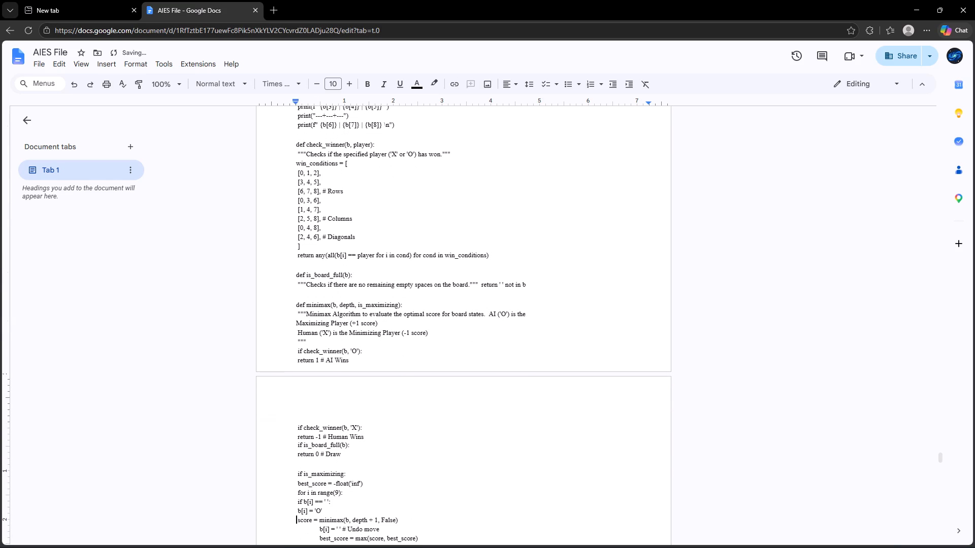
{"action": "key", "text": "Down"}
{"action": "key", "text": "BackSpace"}
{"action": "key", "text": "Down"}
{"action": "key", "text": "BackSpace"}
{"action": "key", "text": "Down"}
{"action": "key", "text": "BackSpace"}
Remove the left indent from minimax's minimizing-branch lines "else:" through "if b[i] == ' ':".
{"action": "key", "text": "Down"}
{"action": "key", "text": "BackSpace"}
{"action": "key", "text": "Down"}
{"action": "key", "text": "BackSpace"}
{"action": "key", "text": "Down"}
{"action": "key", "text": "BackSpace"}
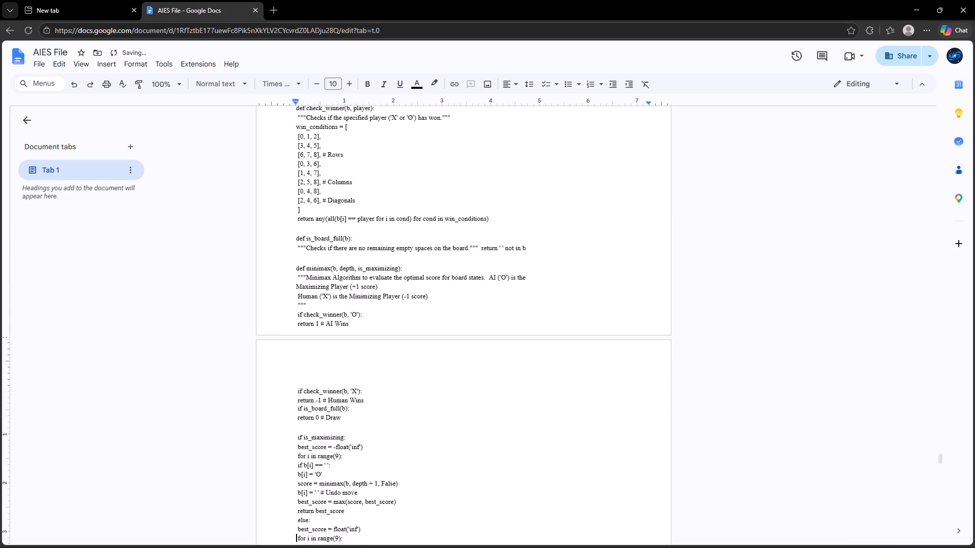
{"action": "key", "text": "Down"}
{"action": "key", "text": "BackSpace"}
Remove the left indent from the minimizing-branch lines "b[i] = 'X'" through the final "return best_score" in minimax.
{"action": "key", "text": "Down"}
{"action": "key", "text": "BackSpace"}
{"action": "key", "text": "Down"}
{"action": "key", "text": "BackSpace"}
{"action": "key", "text": "Down"}
{"action": "key", "text": "BackSpace"}
{"action": "key", "text": "Down"}
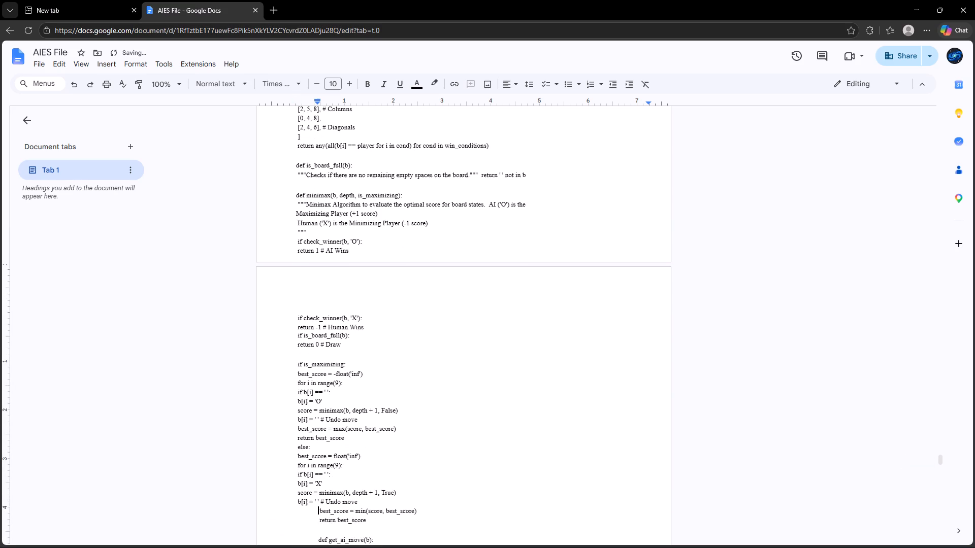
{"action": "key", "text": "BackSpace"}
{"action": "key", "text": "Down"}
{"action": "key", "text": "BackSpace"}
Remove the left indent from the "def get_ai_move(b):" line and its docstring paragraph.
{"action": "key", "text": "Down"}
{"action": "key", "text": "BackSpace"}
{"action": "key", "text": "Down"}
{"action": "key", "text": "Down"}
{"action": "key", "text": "Up"}
{"action": "key", "text": "BackSpace"}
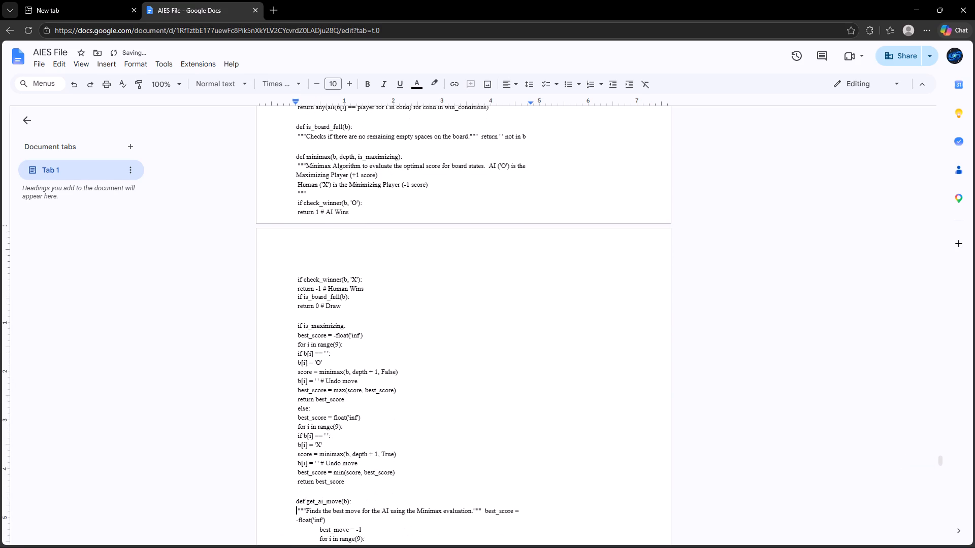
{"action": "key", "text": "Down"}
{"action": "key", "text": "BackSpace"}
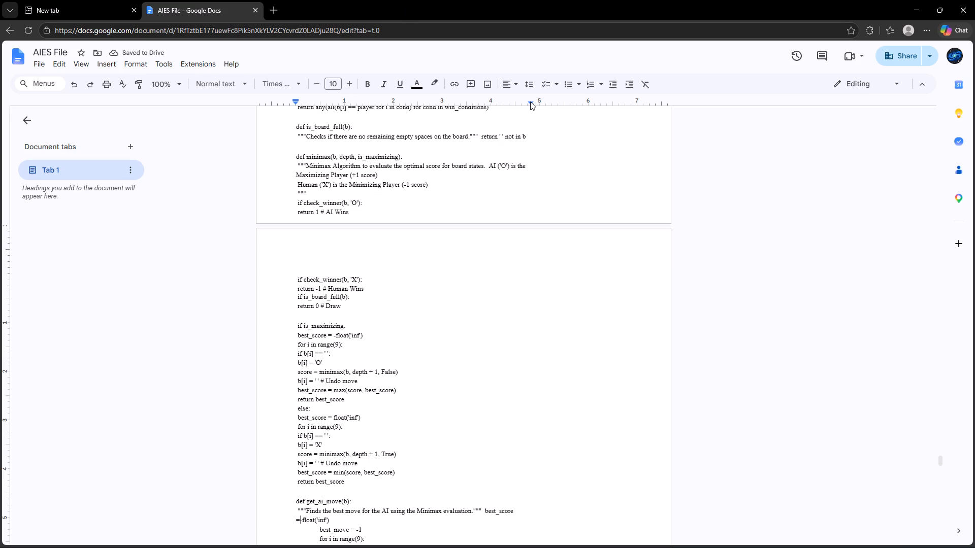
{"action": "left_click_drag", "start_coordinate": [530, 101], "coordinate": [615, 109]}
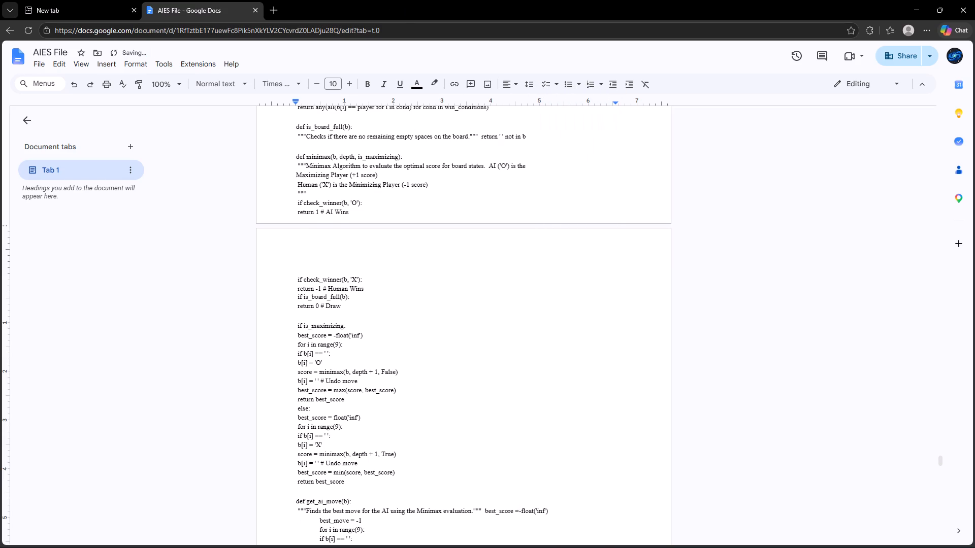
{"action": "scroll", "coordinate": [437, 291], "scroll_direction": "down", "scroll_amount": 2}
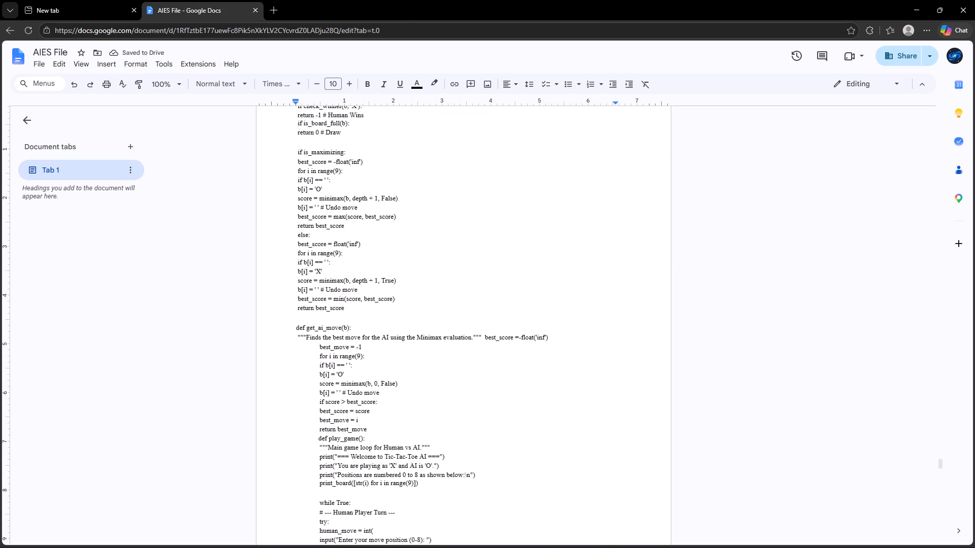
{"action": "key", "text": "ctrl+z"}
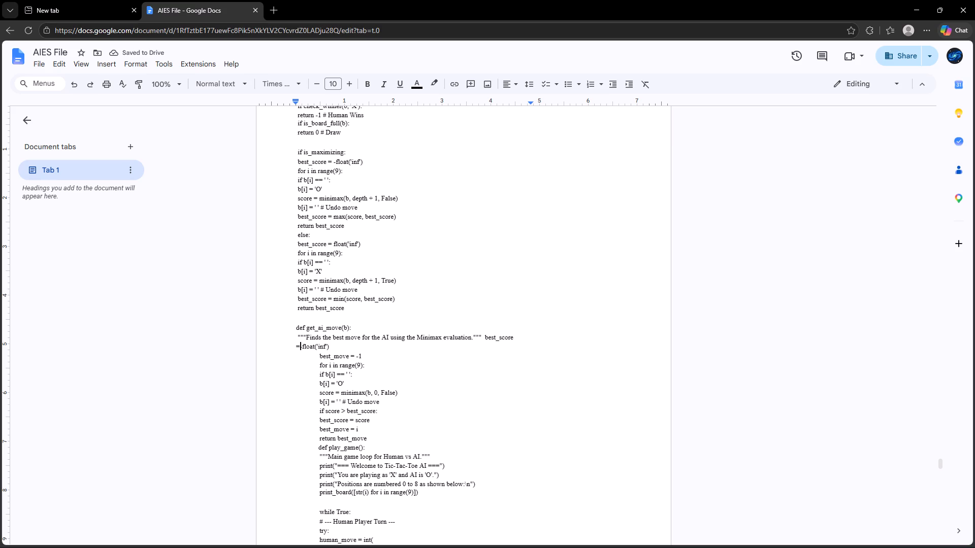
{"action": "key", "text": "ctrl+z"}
Move the right indent of the get_ai_move docstring paragraph out to about 6.4 on the ruler so it fits one line.
{"action": "left_click_drag", "start_coordinate": [531, 102], "coordinate": [607, 105]}
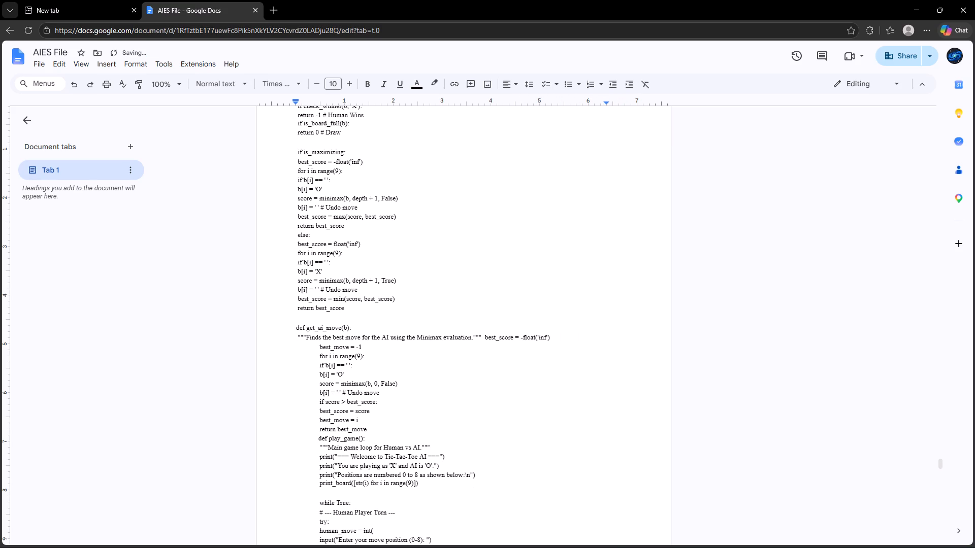
Remove the left indent from the get_ai_move lines "best_move = -1" through "b[i] = ' ' # Undo move".
{"action": "left_click", "coordinate": [315, 347]}
{"action": "key", "text": "BackSpace"}
{"action": "key", "text": "Down"}
{"action": "key", "text": "BackSpace"}
{"action": "key", "text": "Down"}
{"action": "key", "text": "BackSpace"}
{"action": "key", "text": "Down"}
{"action": "key", "text": "BackSpace"}
{"action": "key", "text": "Down"}
{"action": "key", "text": "BackSpace"}
{"action": "key", "text": "Down"}
{"action": "key", "text": "BackSpace"}
{"action": "key", "text": "Down"}
Remove the left indent from the get_ai_move lines "if score > best_score:" through "return best_move".
{"action": "key", "text": "BackSpace"}
{"action": "key", "text": "Down"}
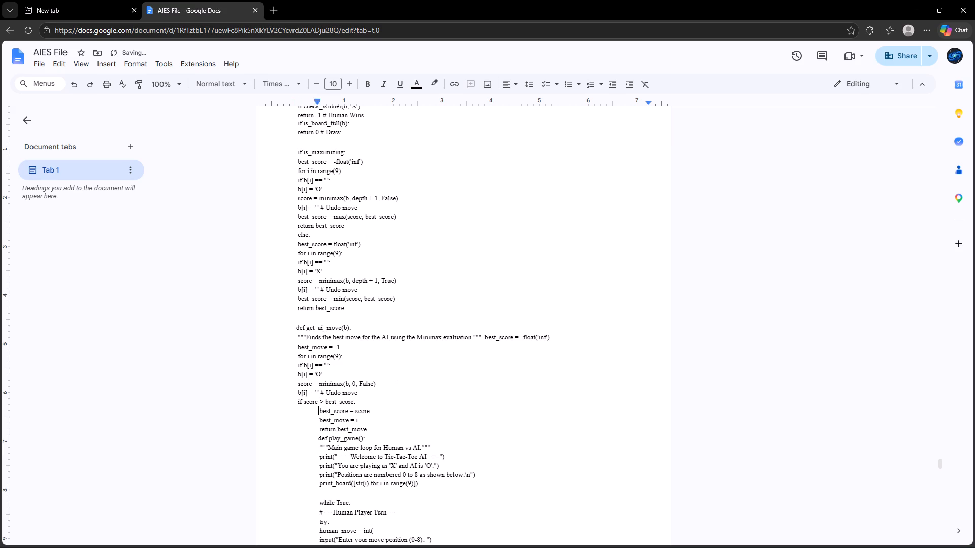
{"action": "key", "text": "BackSpace"}
{"action": "key", "text": "Down"}
{"action": "key", "text": "BackSpace"}
{"action": "key", "text": "Down"}
{"action": "key", "text": "BackSpace"}
{"action": "key", "text": "Down"}
Remove the left indent from "def play_game():", its docstring, the three welcome print lines and the print_board line.
{"action": "key", "text": "BackSpace"}
{"action": "key", "text": "Down"}
{"action": "key", "text": "BackSpace"}
{"action": "key", "text": "Down"}
{"action": "key", "text": "BackSpace"}
{"action": "key", "text": "Down"}
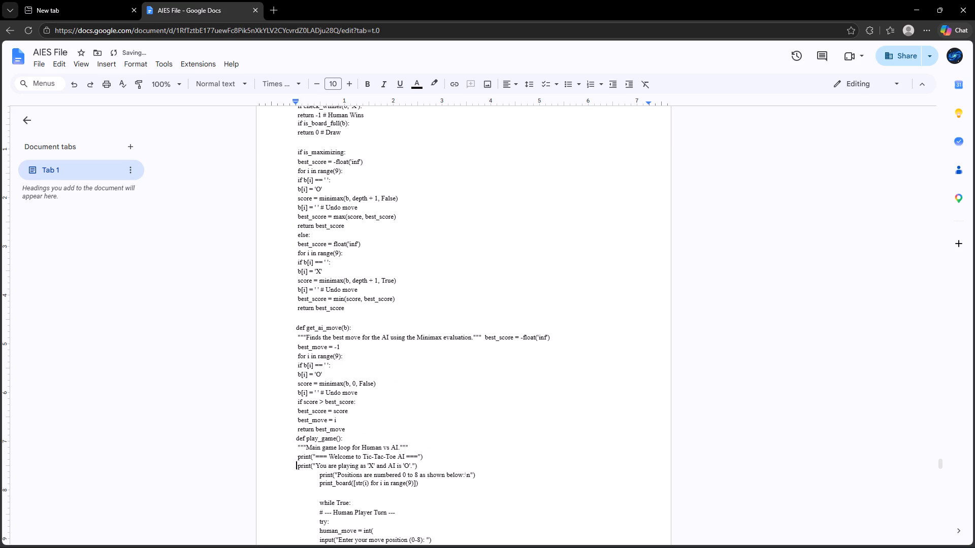
{"action": "key", "text": "BackSpace"}
{"action": "key", "text": "Down"}
{"action": "key", "text": "BackSpace"}
{"action": "key", "text": "Down"}
{"action": "key", "text": "BackSpace"}
{"action": "key", "text": "Down"}
Remove the left indent from the human-turn lines in play_game, "while True:" through the "if human_move < 0" paragraph.
{"action": "key", "text": "BackSpace"}
{"action": "key", "text": "Down"}
{"action": "key", "text": "BackSpace"}
{"action": "key", "text": "Down"}
{"action": "key", "text": "BackSpace"}
{"action": "key", "text": "Down"}
{"action": "key", "text": "BackSpace"}
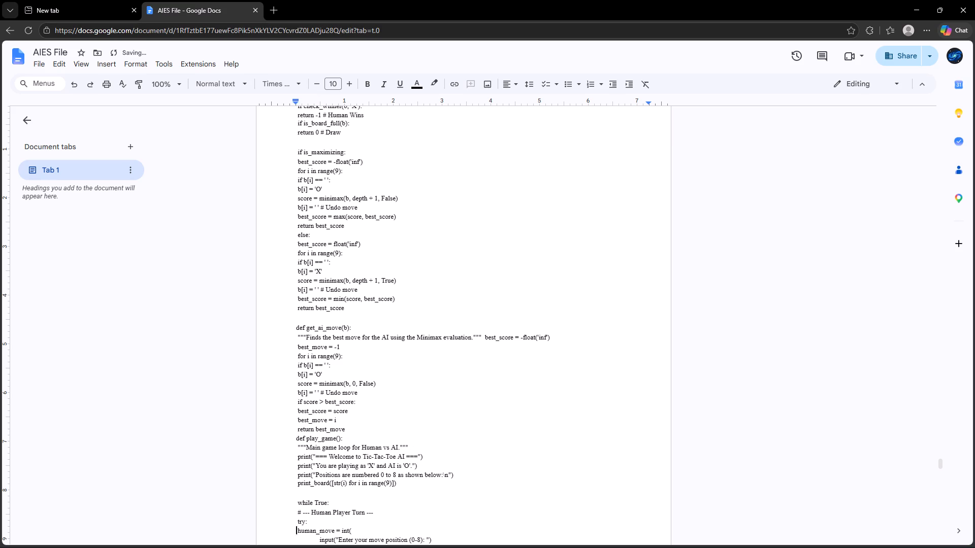
{"action": "key", "text": "Down"}
{"action": "key", "text": "BackSpace"}
{"action": "key", "text": "Down"}
{"action": "key", "text": "BackSpace"}
{"action": "key", "text": "Down"}
{"action": "key", "text": "BackSpace"}
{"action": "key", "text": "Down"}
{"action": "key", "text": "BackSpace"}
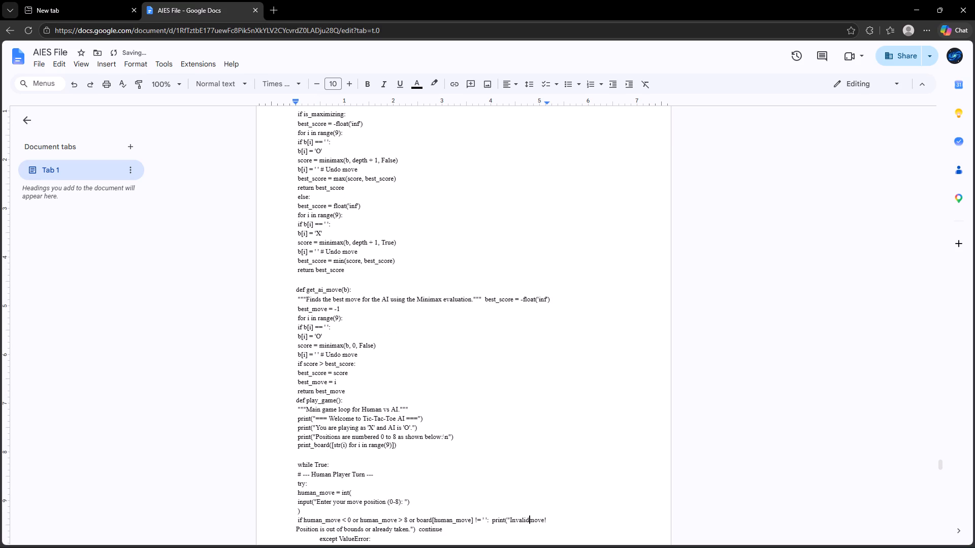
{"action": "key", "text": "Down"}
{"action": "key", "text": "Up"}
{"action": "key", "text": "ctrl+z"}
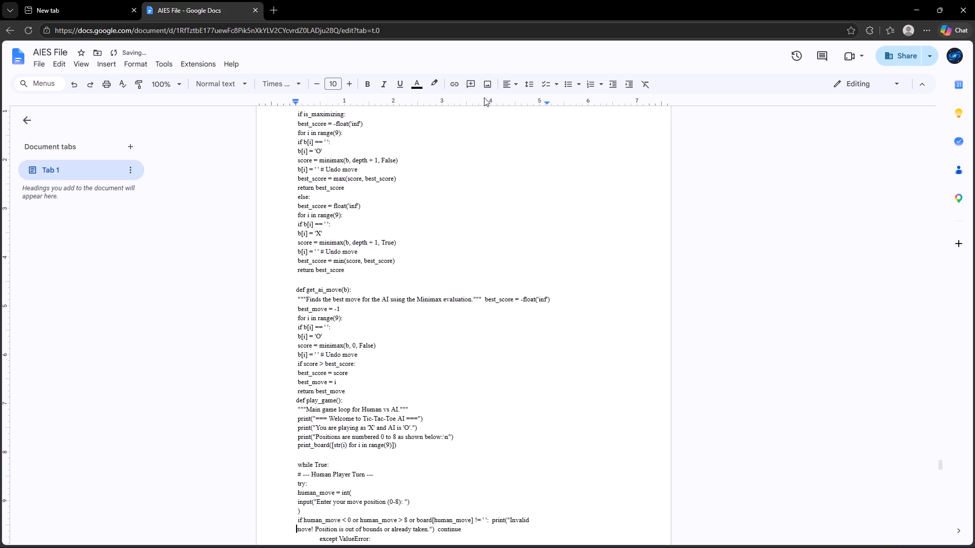
Move the right indent of the "if human_move < 0" paragraph out to 7.19 on the ruler.
{"action": "left_click_drag", "start_coordinate": [545, 102], "coordinate": [642, 111]}
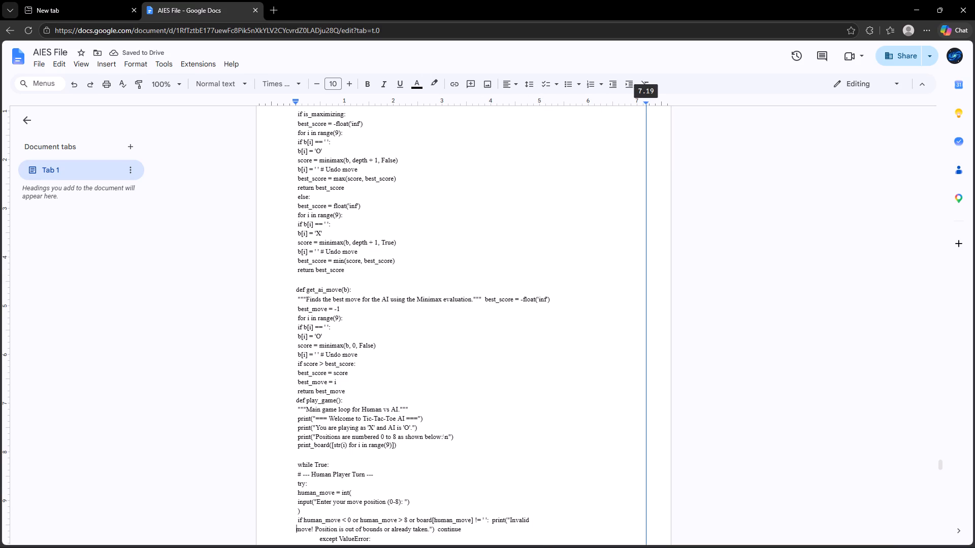
{"action": "left_click_drag", "start_coordinate": [642, 111], "coordinate": [642, 111]}
Remove the left indent from "except ValueError:", its print line, "board[human_move] = 'X'" and the print_board(board) line after it.
{"action": "scroll", "coordinate": [554, 238], "scroll_direction": "down", "scroll_amount": 4}
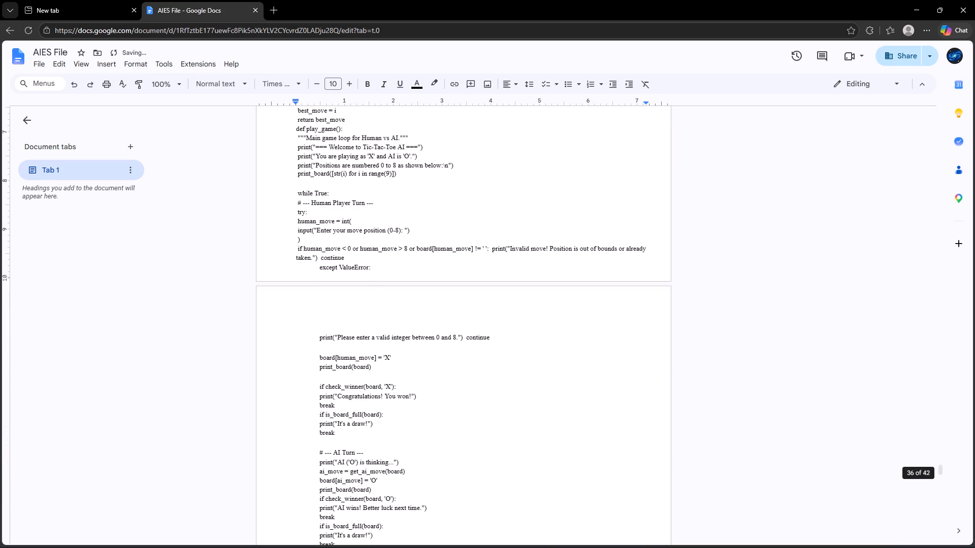
{"action": "left_click", "coordinate": [310, 267]}
{"action": "key", "text": "BackSpace"}
{"action": "key", "text": "Down"}
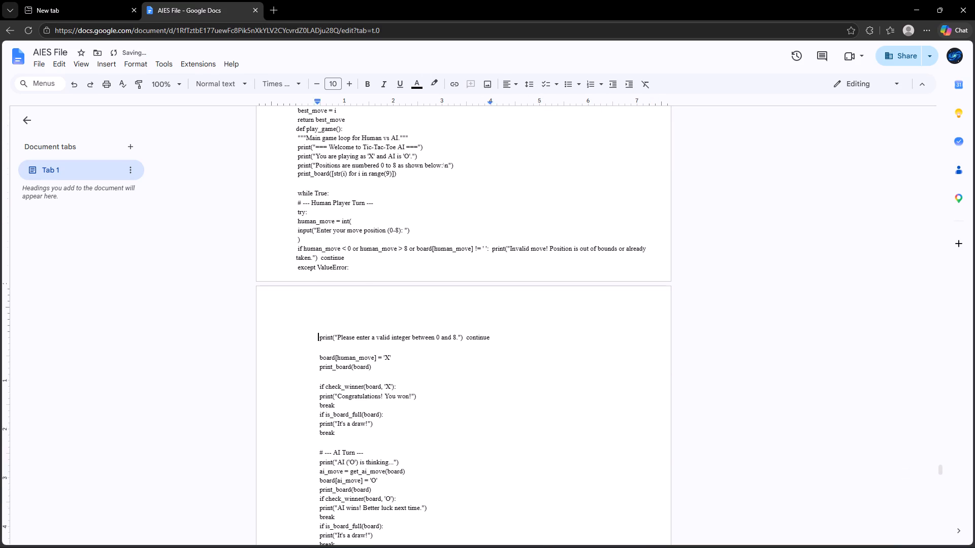
{"action": "key", "text": "BackSpace"}
{"action": "key", "text": "Down"}
{"action": "key", "text": "BackSpace"}
{"action": "key", "text": "Down"}
{"action": "key", "text": "BackSpace"}
{"action": "key", "text": "Down"}
Remove the left indent from the human-turn win and draw checks, "if check_winner(board, 'X'):" through the second "break".
{"action": "key", "text": "BackSpace"}
{"action": "key", "text": "Down"}
{"action": "key", "text": "BackSpace"}
{"action": "key", "text": "Down"}
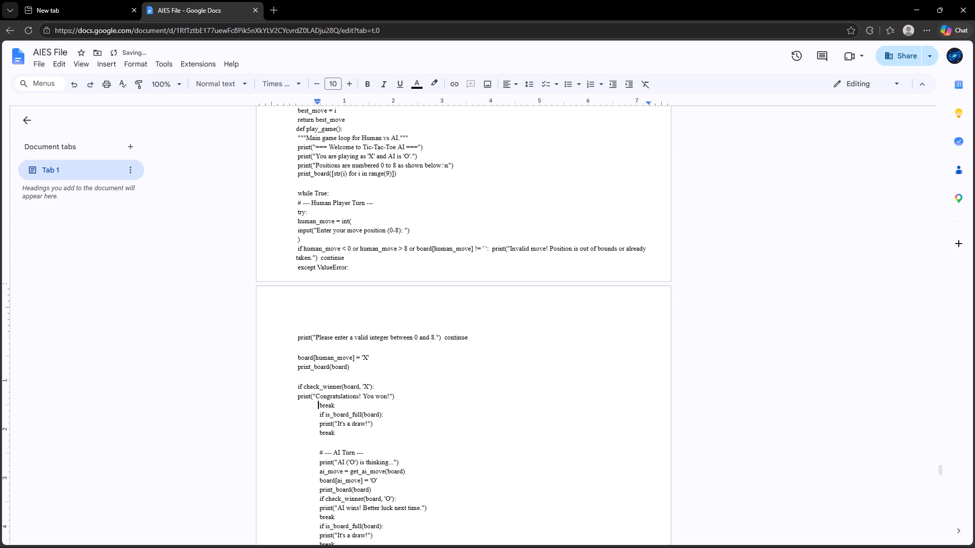
{"action": "key", "text": "BackSpace"}
{"action": "key", "text": "Down"}
{"action": "key", "text": "BackSpace"}
{"action": "key", "text": "Down"}
{"action": "key", "text": "BackSpace"}
{"action": "key", "text": "Down"}
{"action": "key", "text": "BackSpace"}
{"action": "key", "text": "Down"}
Remove the left indent from the AI-turn lines, "# --- AI Turn ---" through the "print_board(board)" after "board[ai_move] = 'O'".
{"action": "key", "text": "BackSpace"}
{"action": "key", "text": "Down"}
{"action": "key", "text": "BackSpace"}
{"action": "key", "text": "Down"}
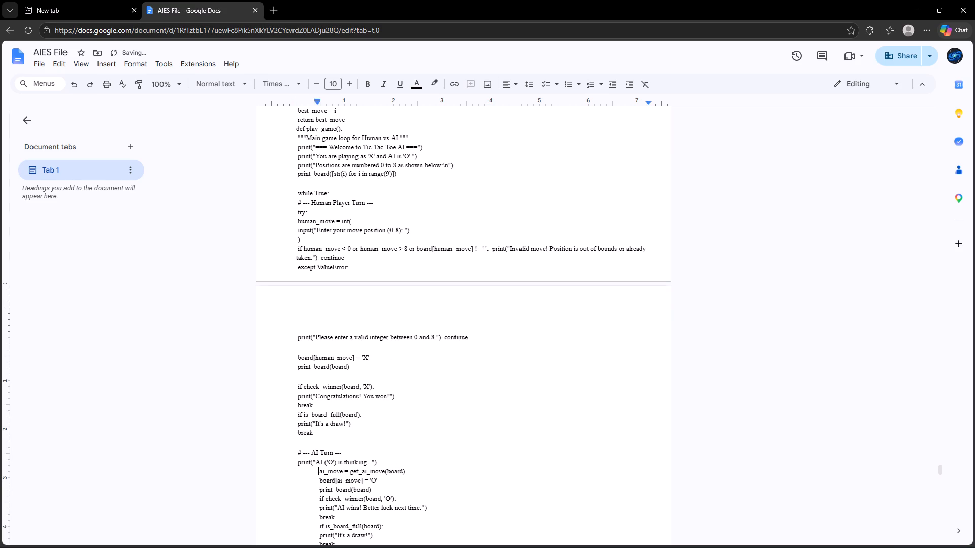
{"action": "key", "text": "BackSpace"}
{"action": "key", "text": "Down"}
{"action": "key", "text": "BackSpace"}
{"action": "key", "text": "Down"}
{"action": "key", "text": "BackSpace"}
Remove the left indent from the AI win and draw checks, "if check_winner(board, 'O'):" through the final "break".
{"action": "key", "text": "Down"}
{"action": "key", "text": "BackSpace"}
{"action": "key", "text": "Down"}
{"action": "key", "text": "BackSpace"}
{"action": "key", "text": "Down"}
{"action": "key", "text": "BackSpace"}
{"action": "key", "text": "Down"}
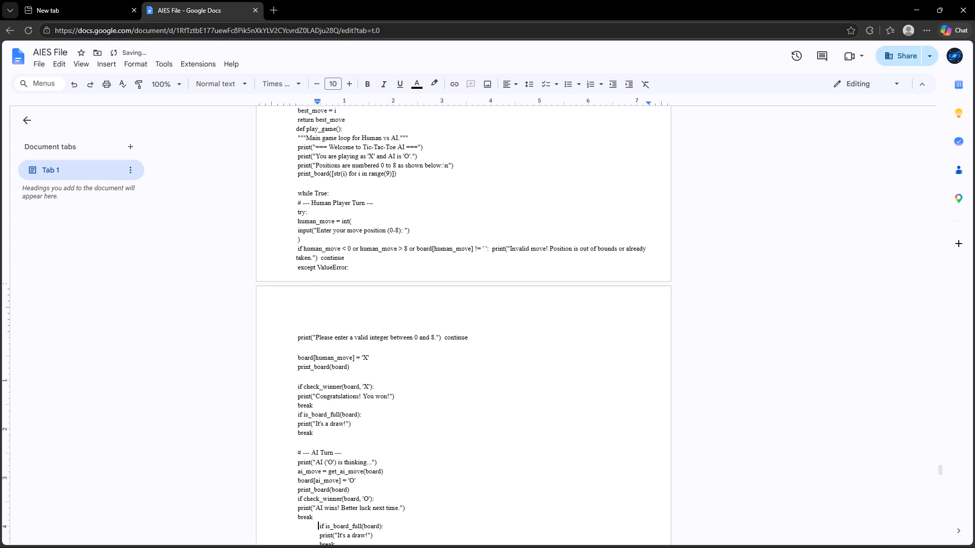
{"action": "key", "text": "BackSpace"}
{"action": "key", "text": "Down"}
{"action": "key", "text": "BackSpace"}
{"action": "key", "text": "Down"}
{"action": "key", "text": "BackSpace"}
Remove the left indent from the Run Game block, "# --- Run Game ---" through "play_game()".
{"action": "key", "text": "Down"}
{"action": "key", "text": "BackSpace"}
{"action": "key", "text": "Down"}
{"action": "key", "text": "BackSpace"}
{"action": "key", "text": "Down"}
{"action": "key", "text": "BackSpace"}
Remove the left indent from the heading "3. Create facts and rules for a small domain:" and increase its font size to 11.
{"action": "key", "text": "Down"}
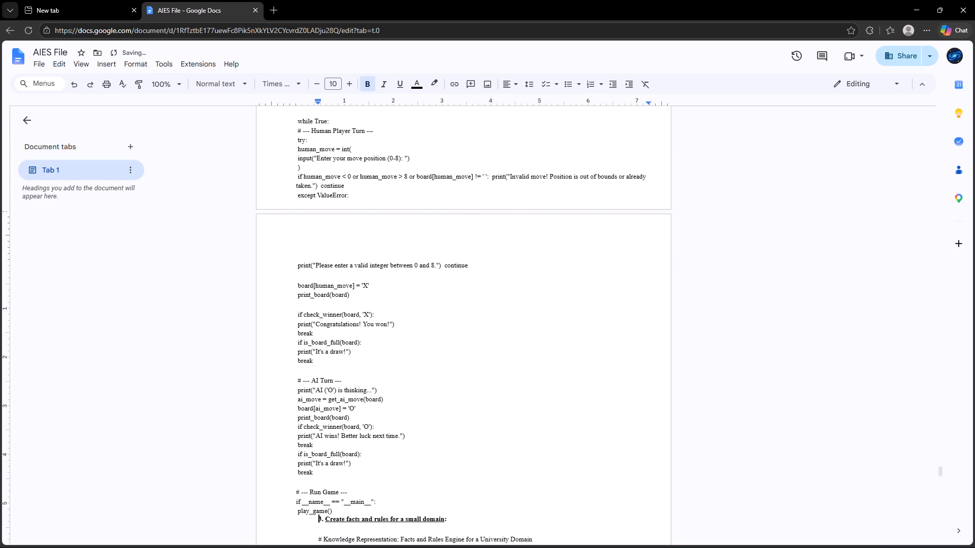
{"action": "key", "text": "BackSpace"}
{"action": "key", "text": "ctrl+shift+Down"}
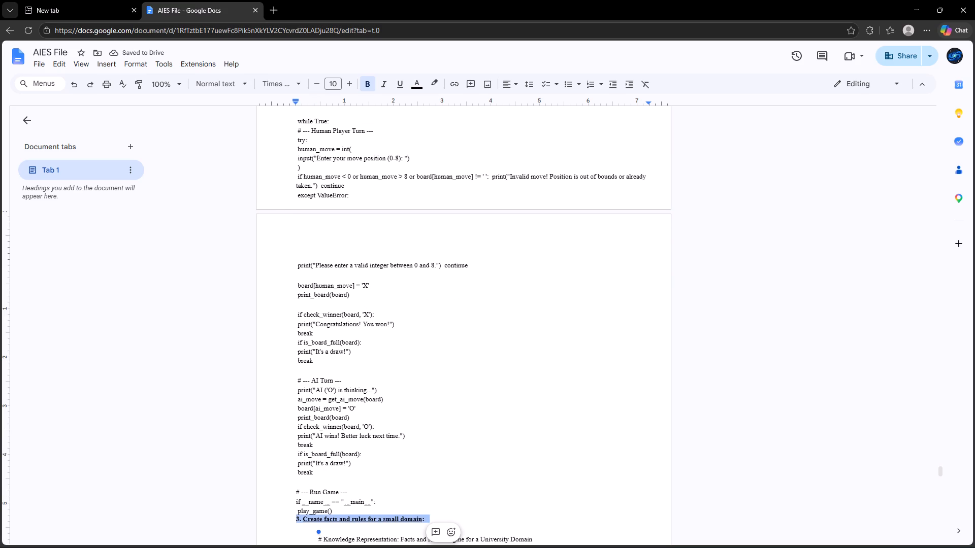
{"action": "key", "text": "ctrl+shift+period"}
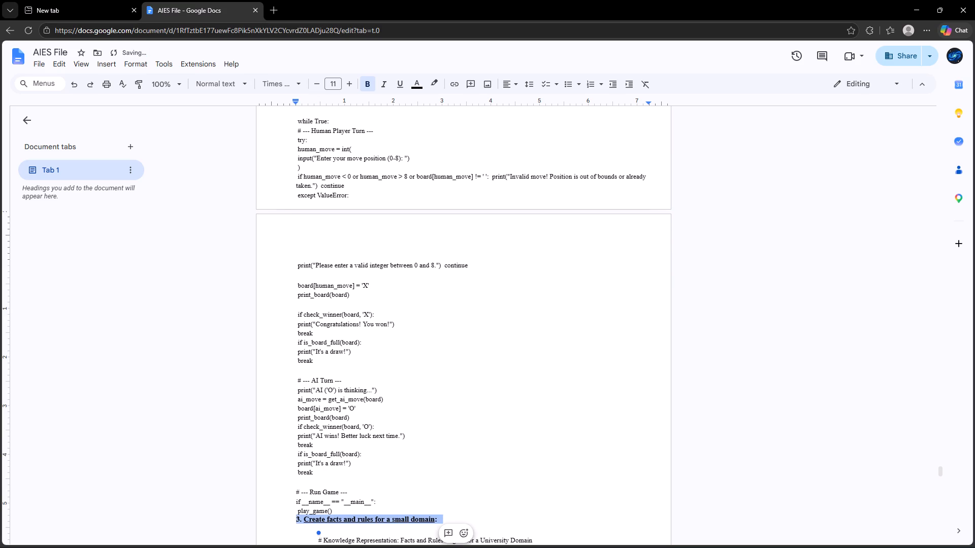
Insert a blank line after "play_game()", above the heading of experiment 3.
{"action": "key", "text": "Up"}
{"action": "key", "text": "Right"}
{"action": "key", "text": "Right"}
{"action": "key", "text": "Right"}
{"action": "key", "text": "Right"}
{"action": "key", "text": "Right"}
{"action": "key", "text": "Right"}
{"action": "key", "text": "Right"}
{"action": "key", "text": "Right"}
{"action": "key", "text": "Right"}
{"action": "key", "text": "Right"}
{"action": "key", "text": "Right"}
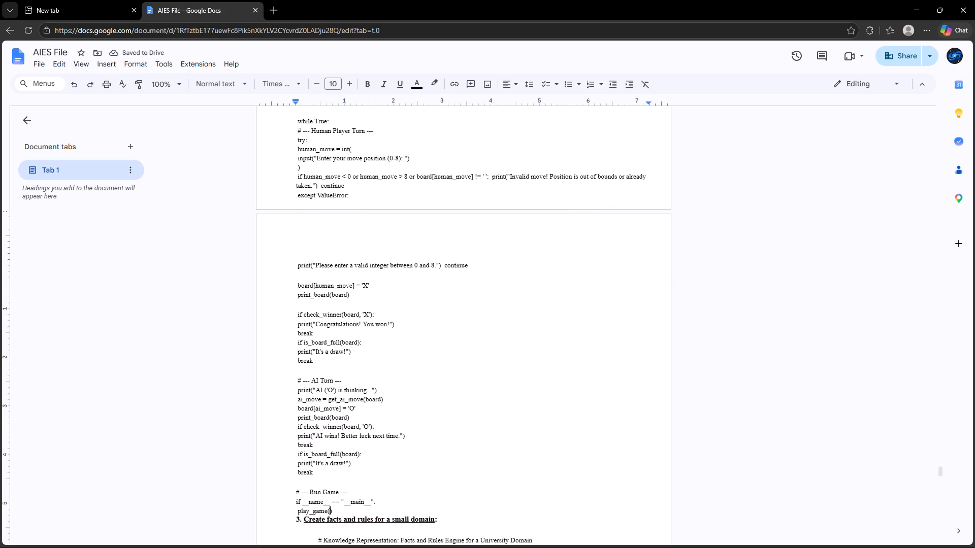
{"action": "key", "text": "Right"}
{"action": "key", "text": "Return"}
Remove the left indent from the first experiment 3 code lines, "# Knowledge Representation" through "self.students = set()".
{"action": "key", "text": "Down"}
{"action": "key", "text": "Down"}
{"action": "key", "text": "Down"}
{"action": "key", "text": "Up"}
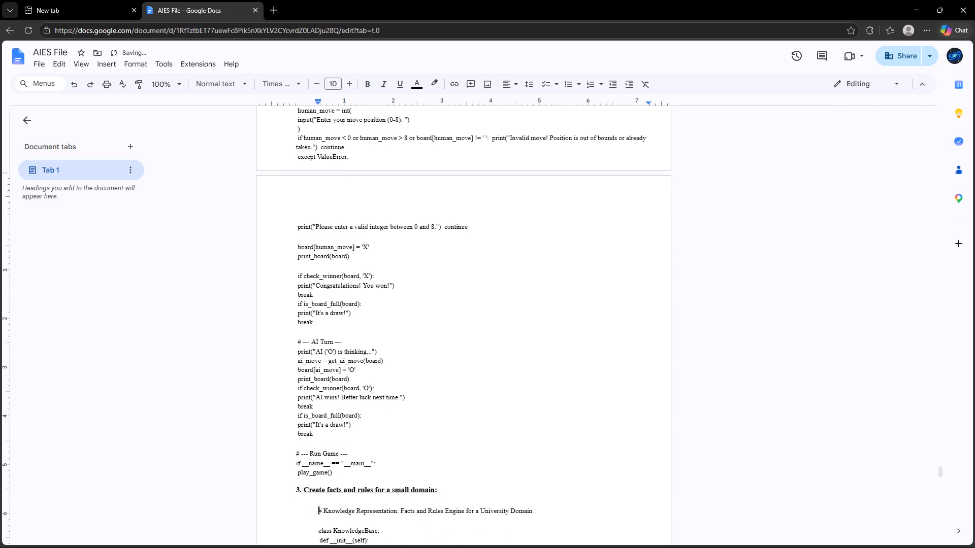
{"action": "key", "text": "BackSpace"}
{"action": "key", "text": "Down"}
{"action": "key", "text": "BackSpace"}
{"action": "key", "text": "Down"}
{"action": "key", "text": "BackSpace"}
{"action": "key", "text": "Down"}
{"action": "key", "text": "BackSpace"}
{"action": "key", "text": "Down"}
{"action": "key", "text": "BackSpace"}
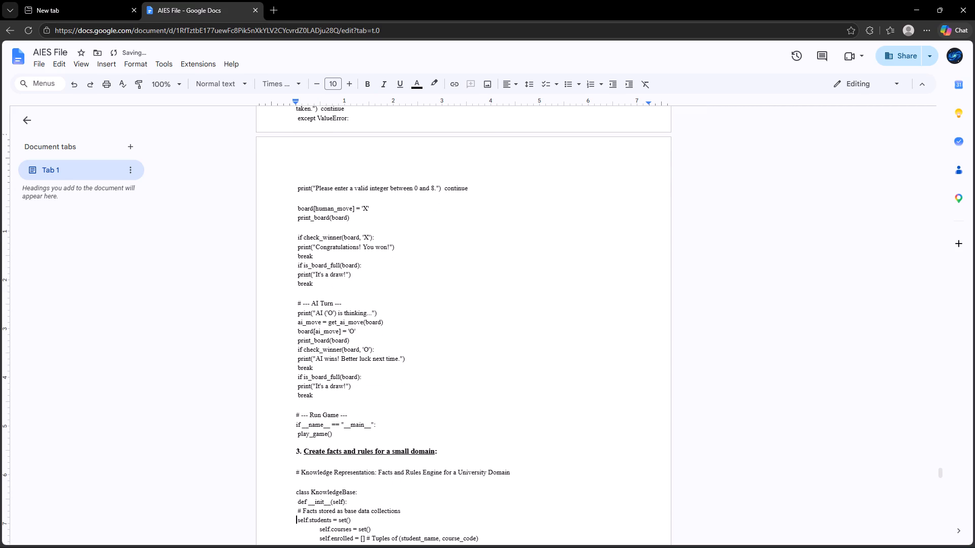